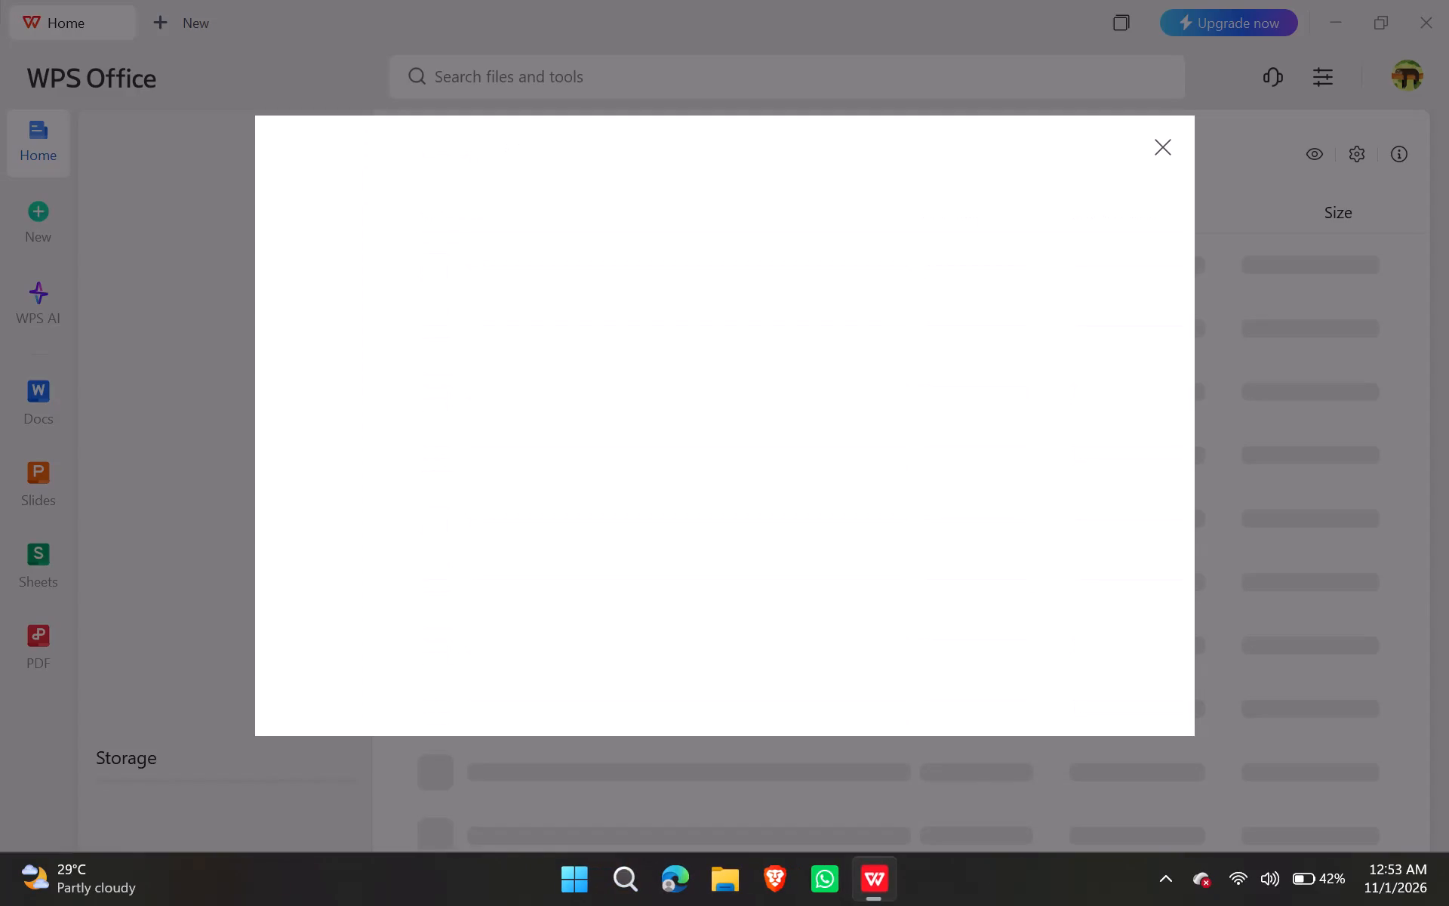
Dismiss the WPS Pro renewal offer, its subscription plans window and the discount coupon pop-ups to reach the recent files list.
left_click(1153, 140)
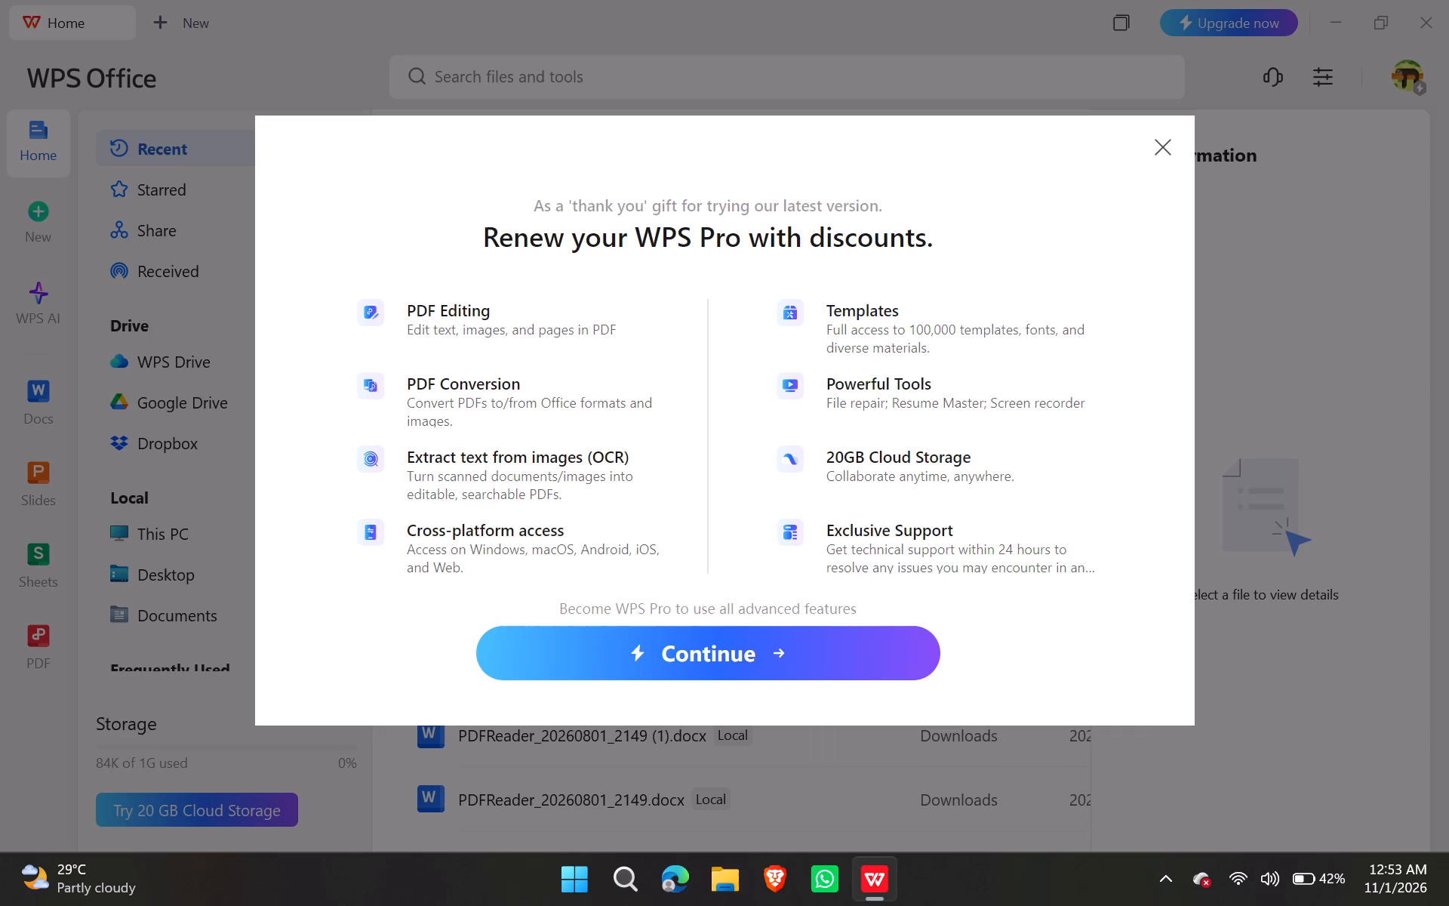
left_click(771, 667)
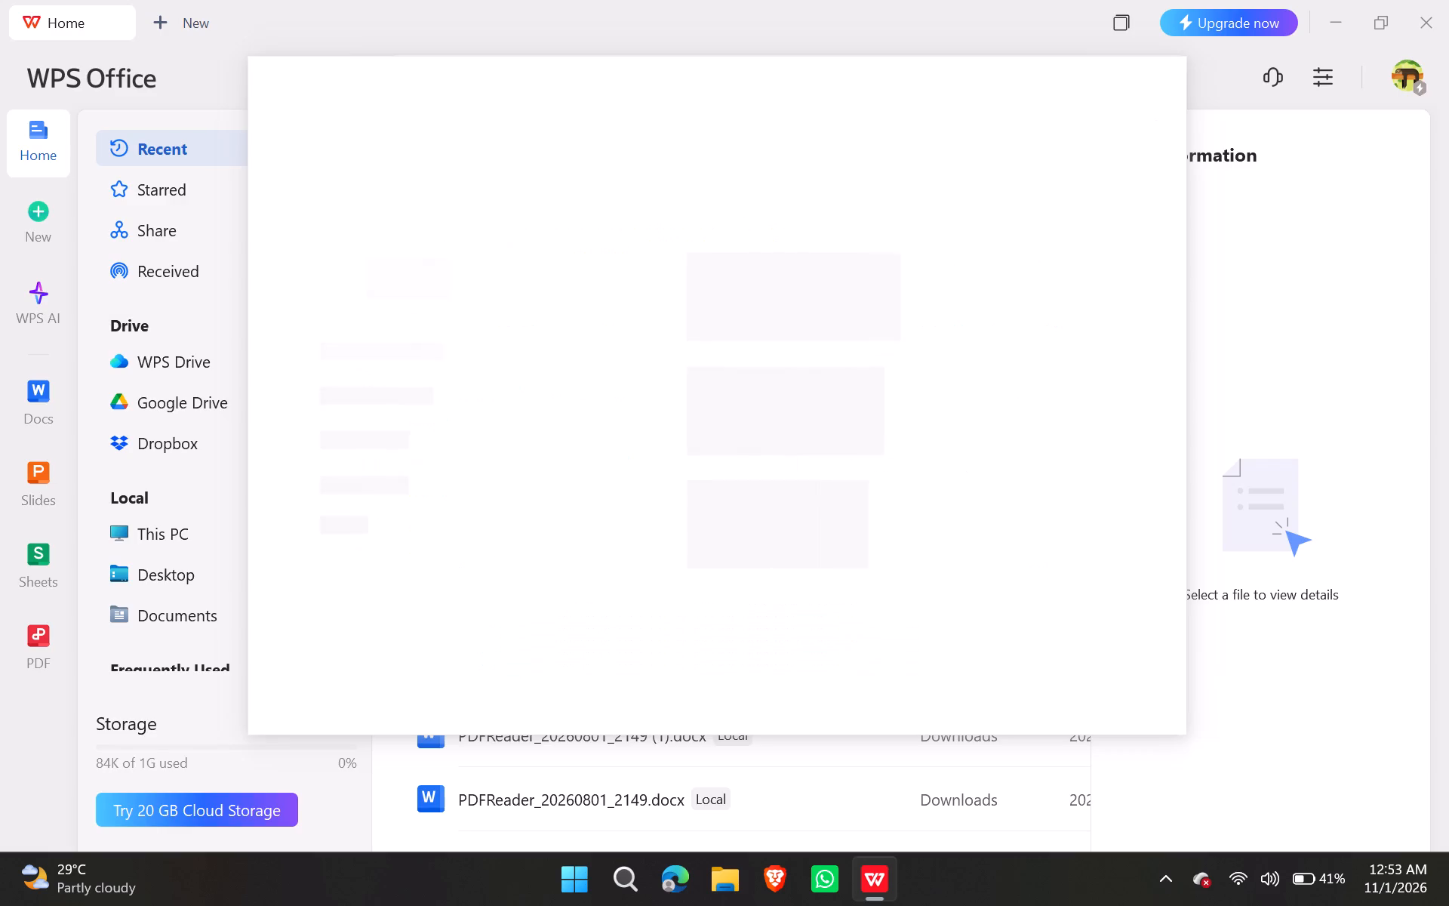
left_click(1312, 210)
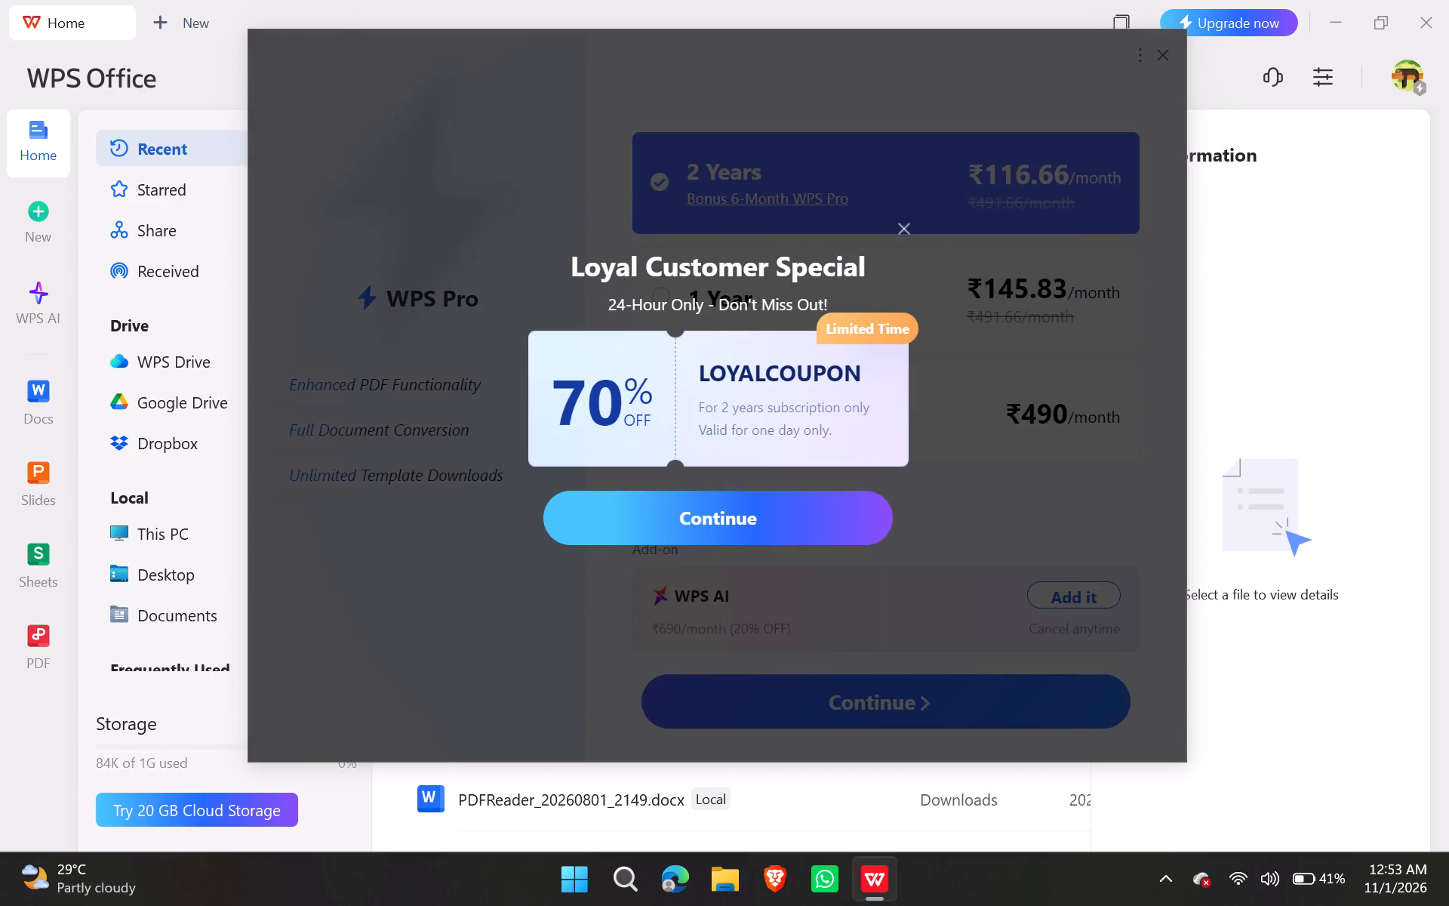
left_click(903, 226)
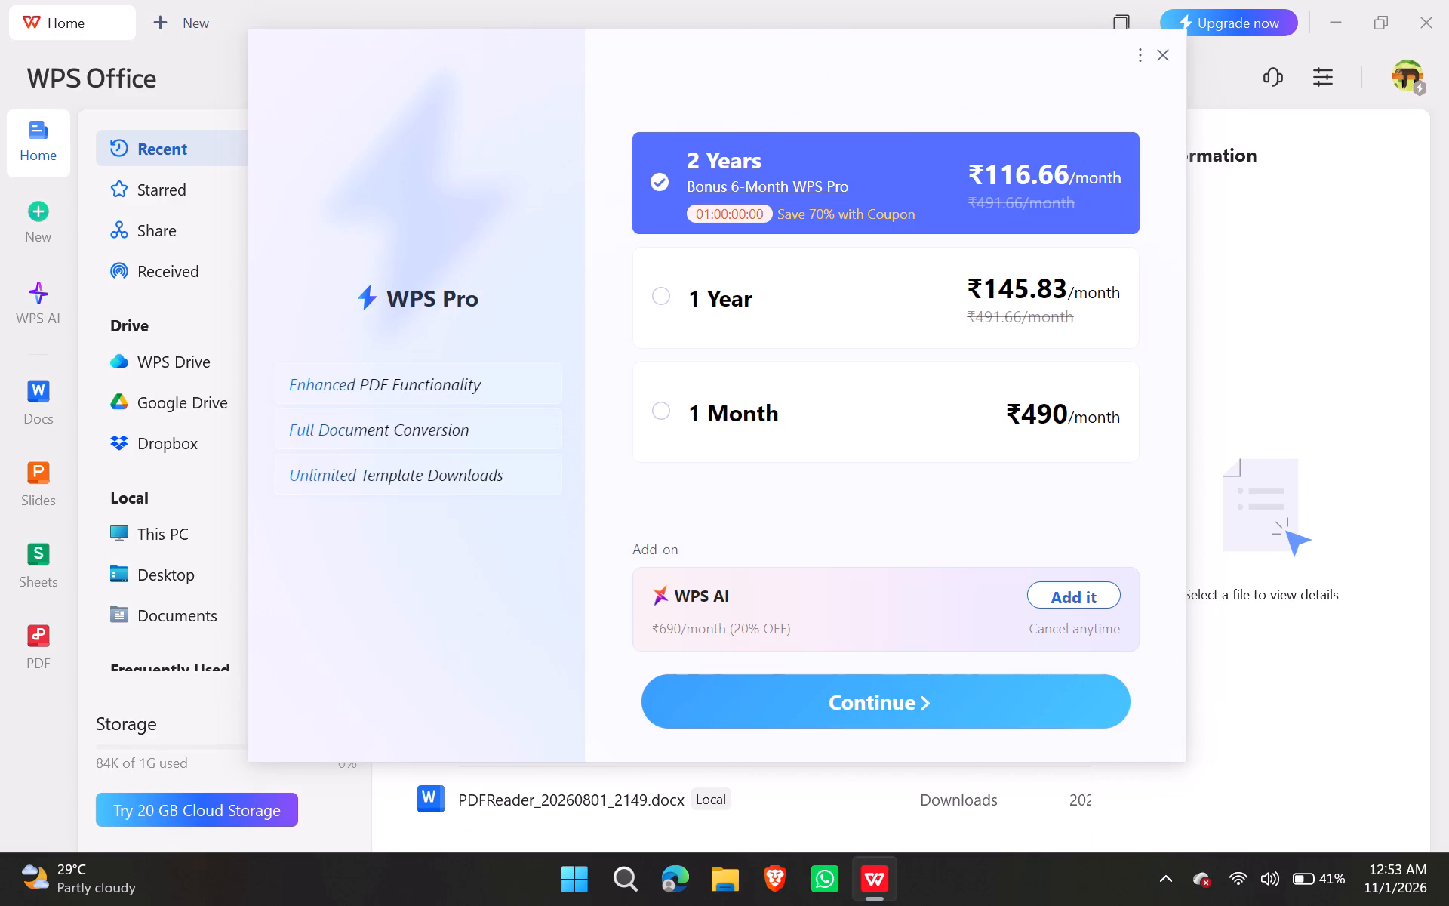
left_click(1148, 48)
triple_click(1157, 48)
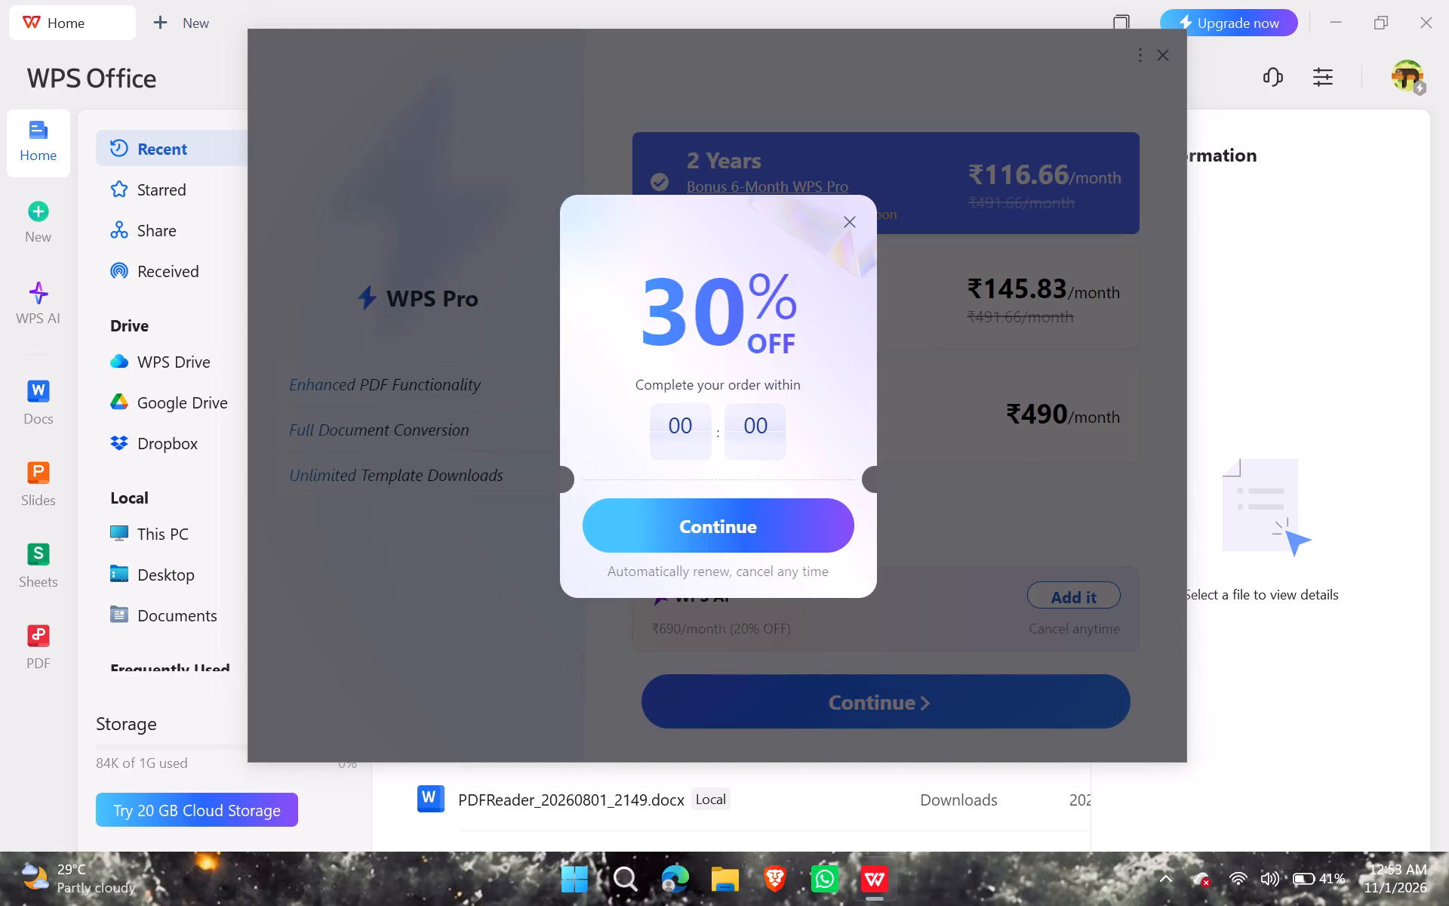
left_click(852, 219)
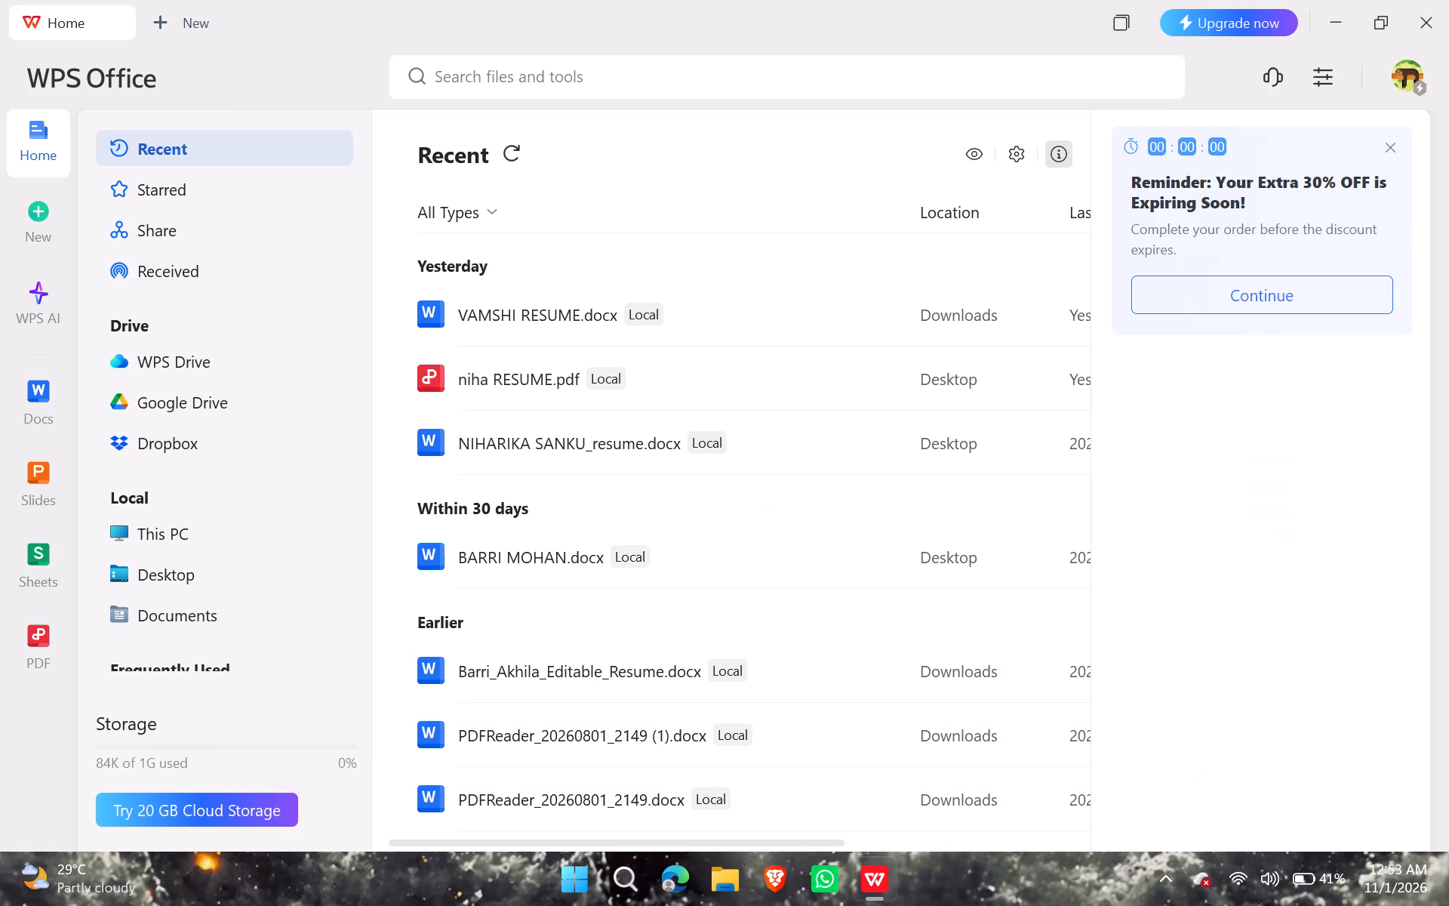
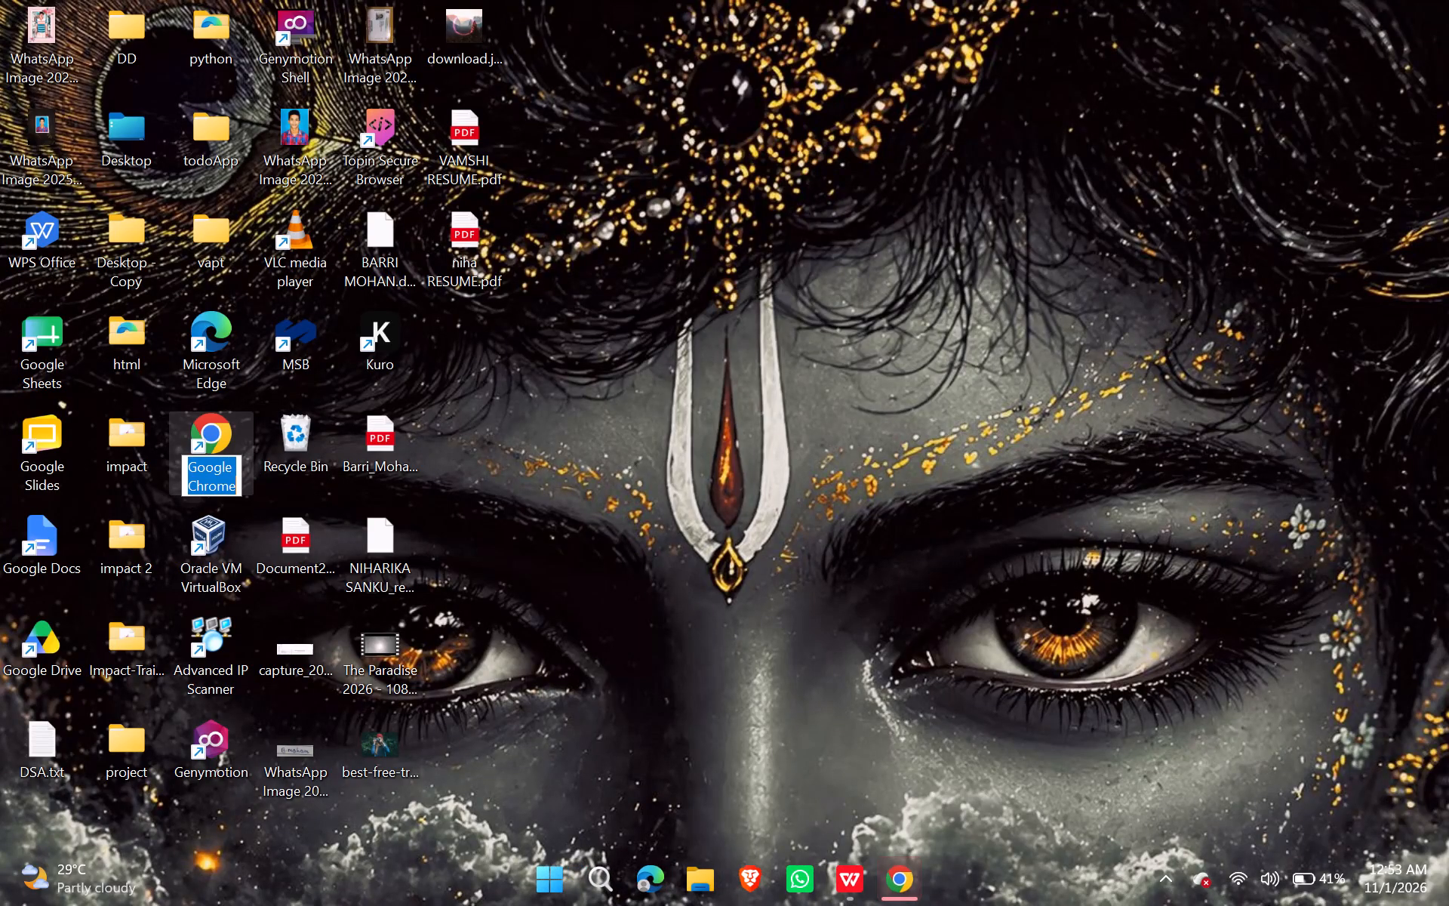
Switch to Google Chrome, search for "pdf to word converter" and open the iLovePDF PDF to Word converter.
left_click(921, 902)
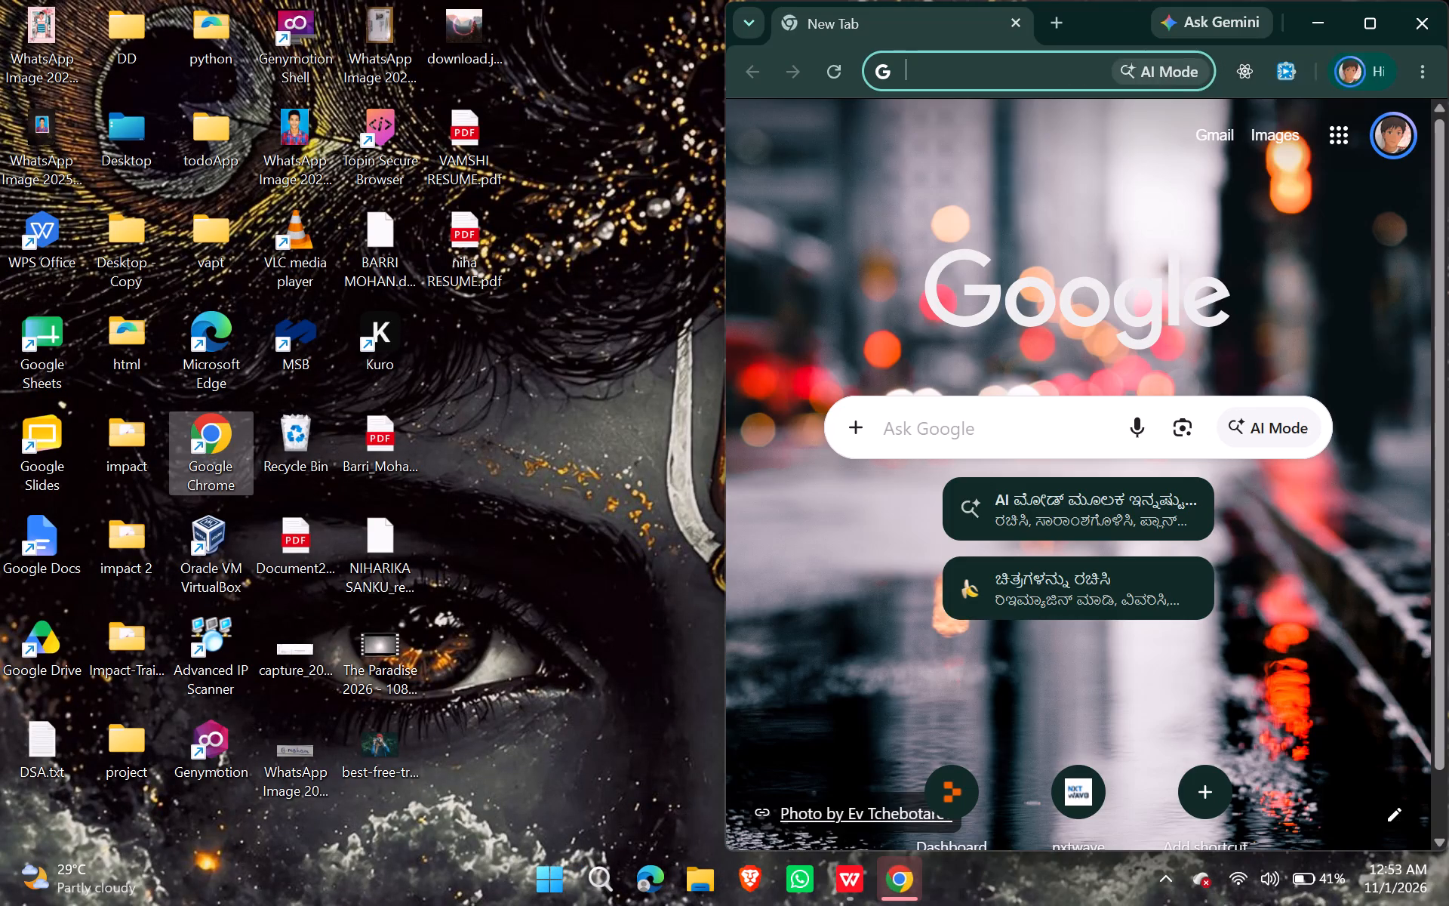
left_click(1361, 42)
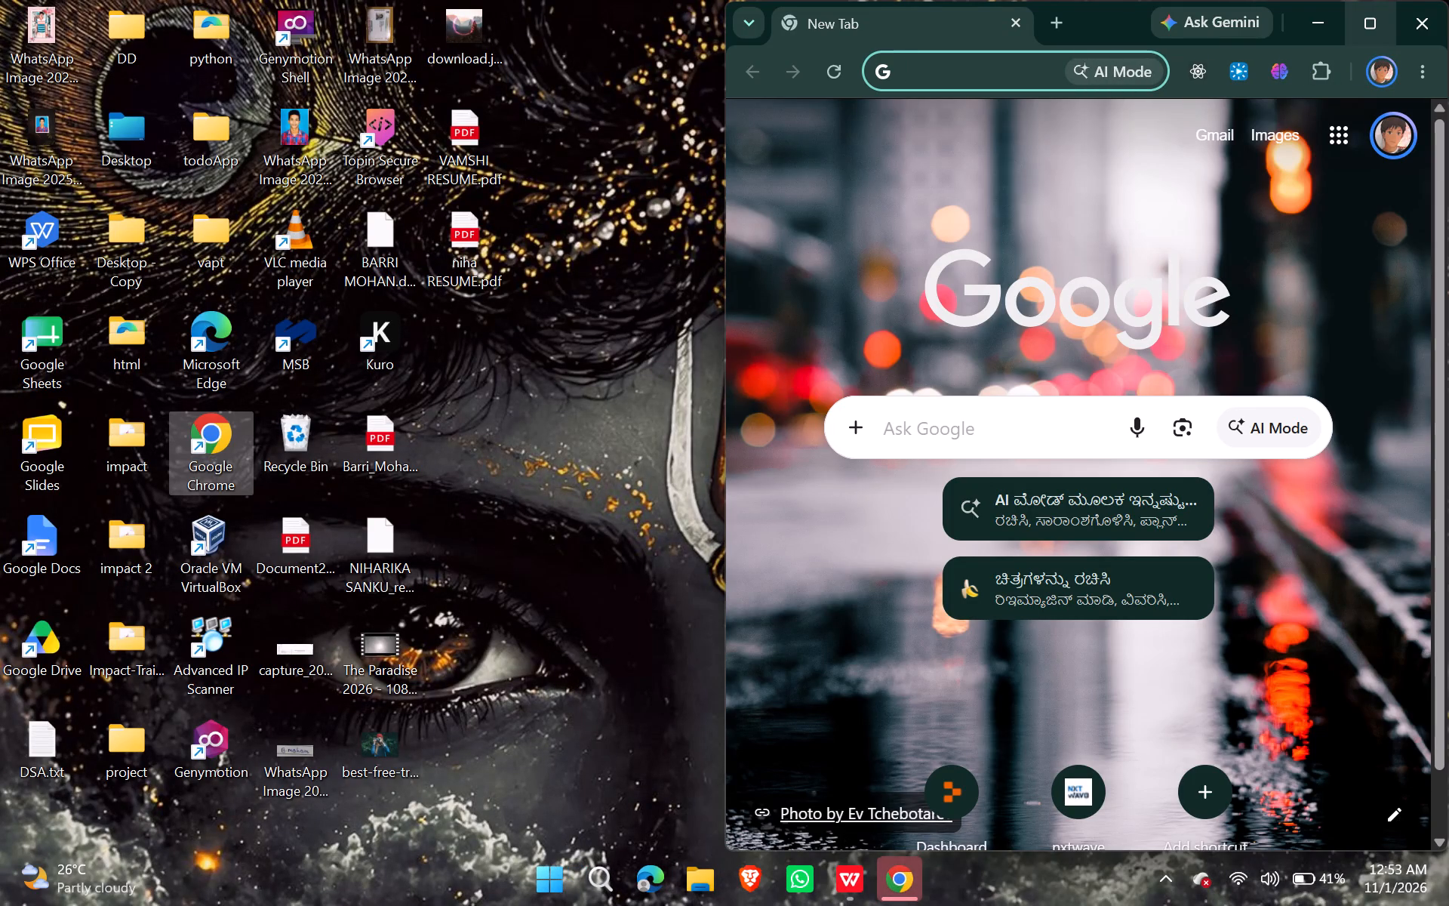
left_click(847, 441)
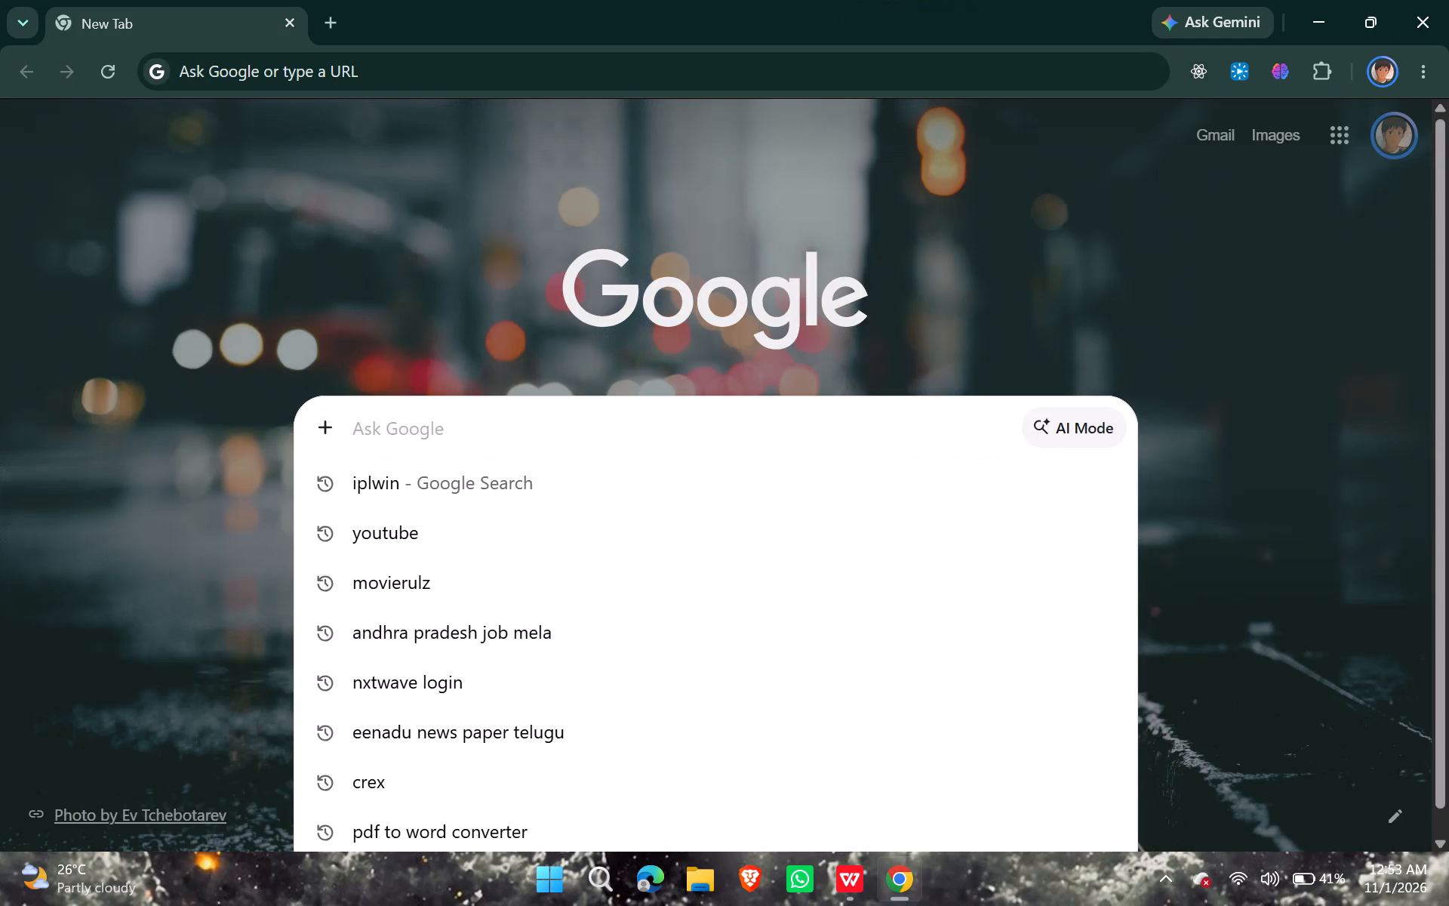
type("pdf")
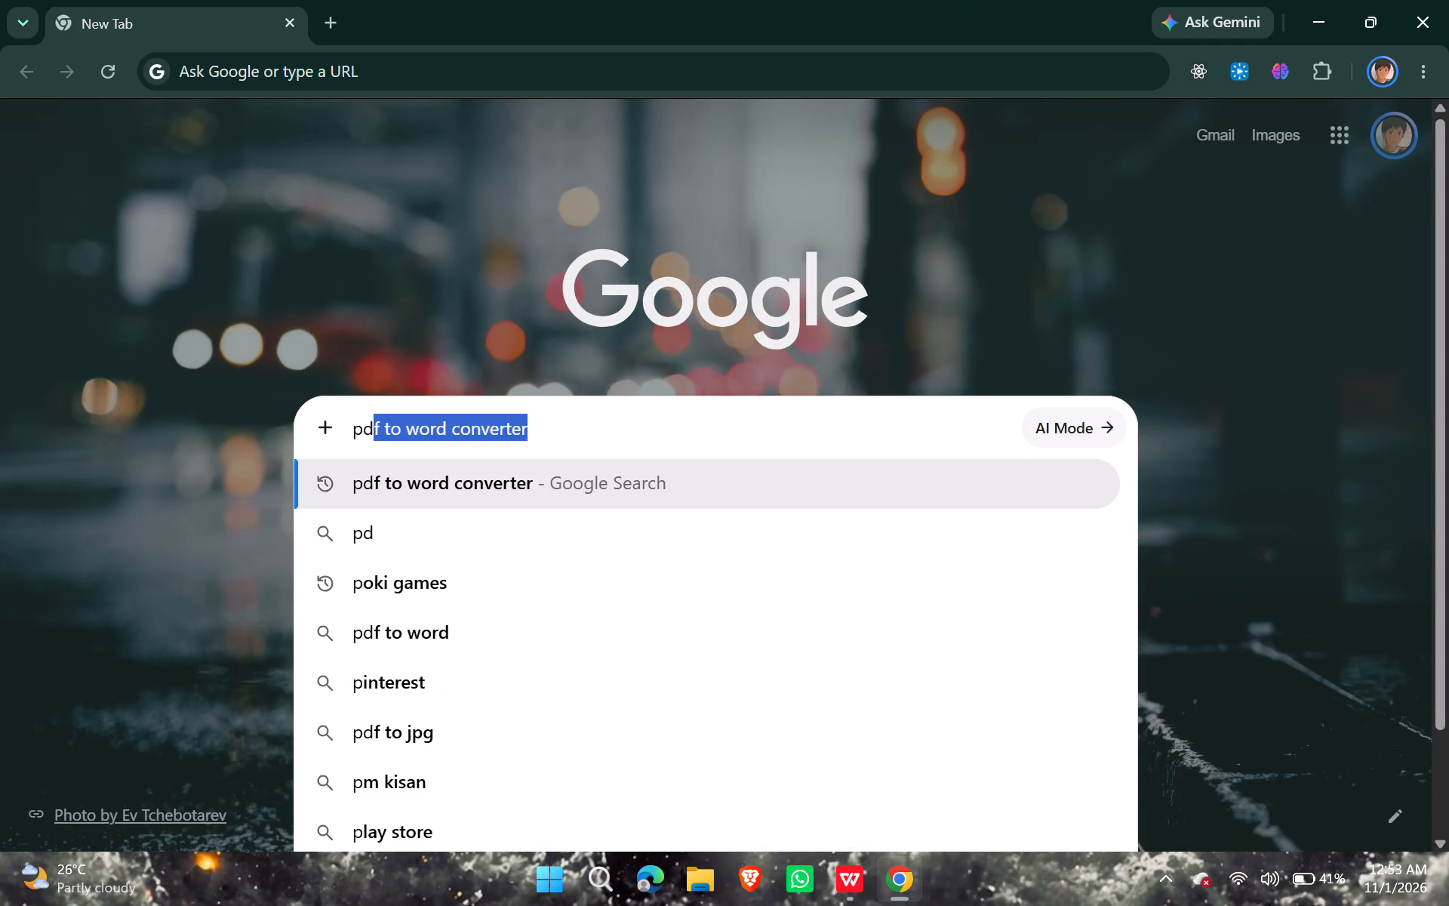
key("space")
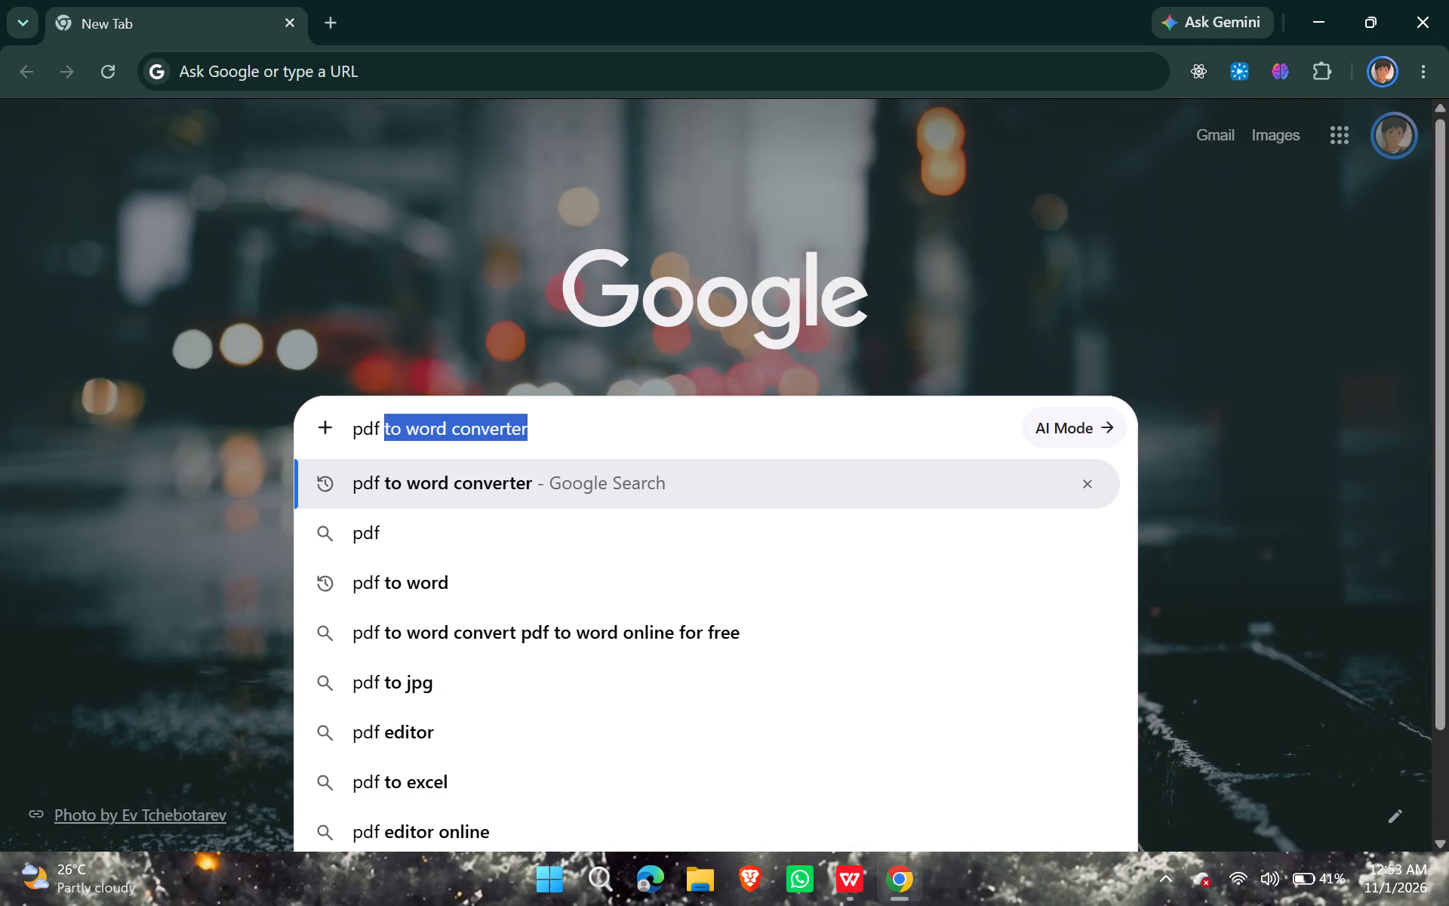
left_click(663, 482)
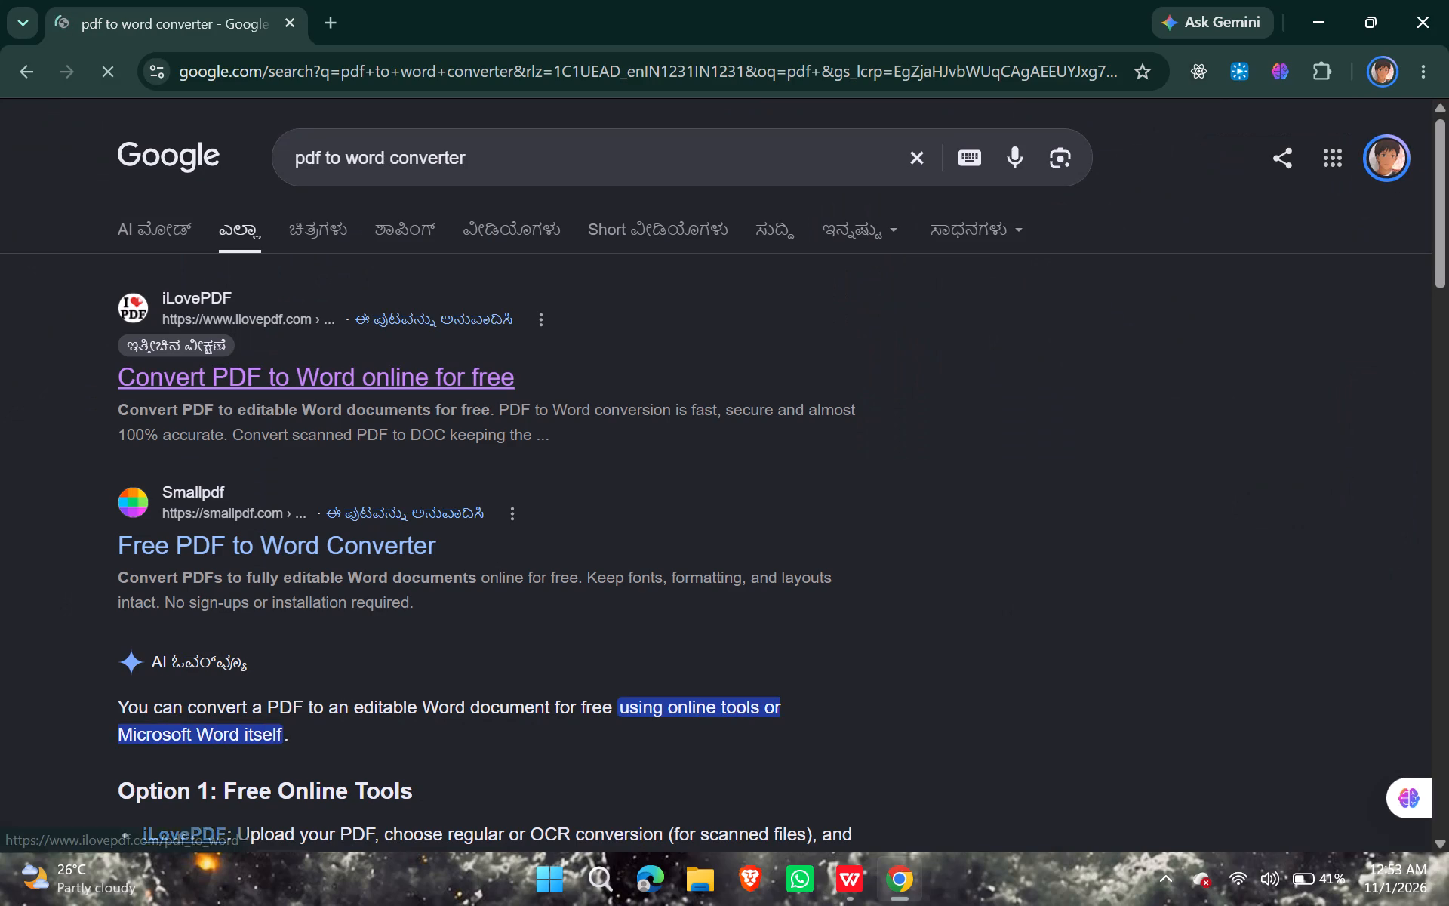
left_click(426, 372)
Upload niha RESUME.pdf from the Desktop folder to the PDF to Word converter.
left_click(688, 403)
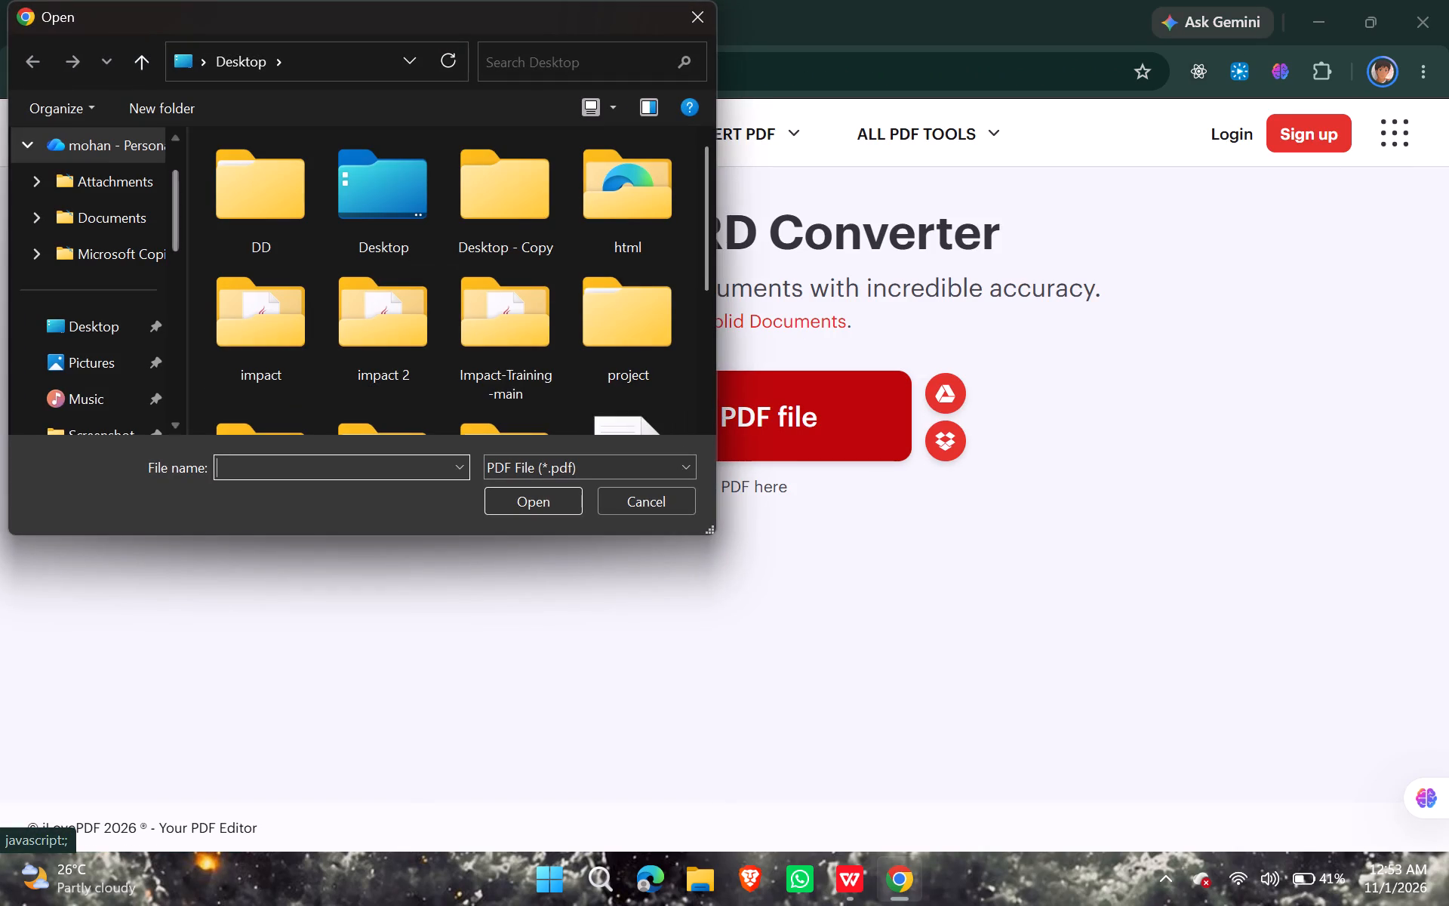
left_click(149, 325)
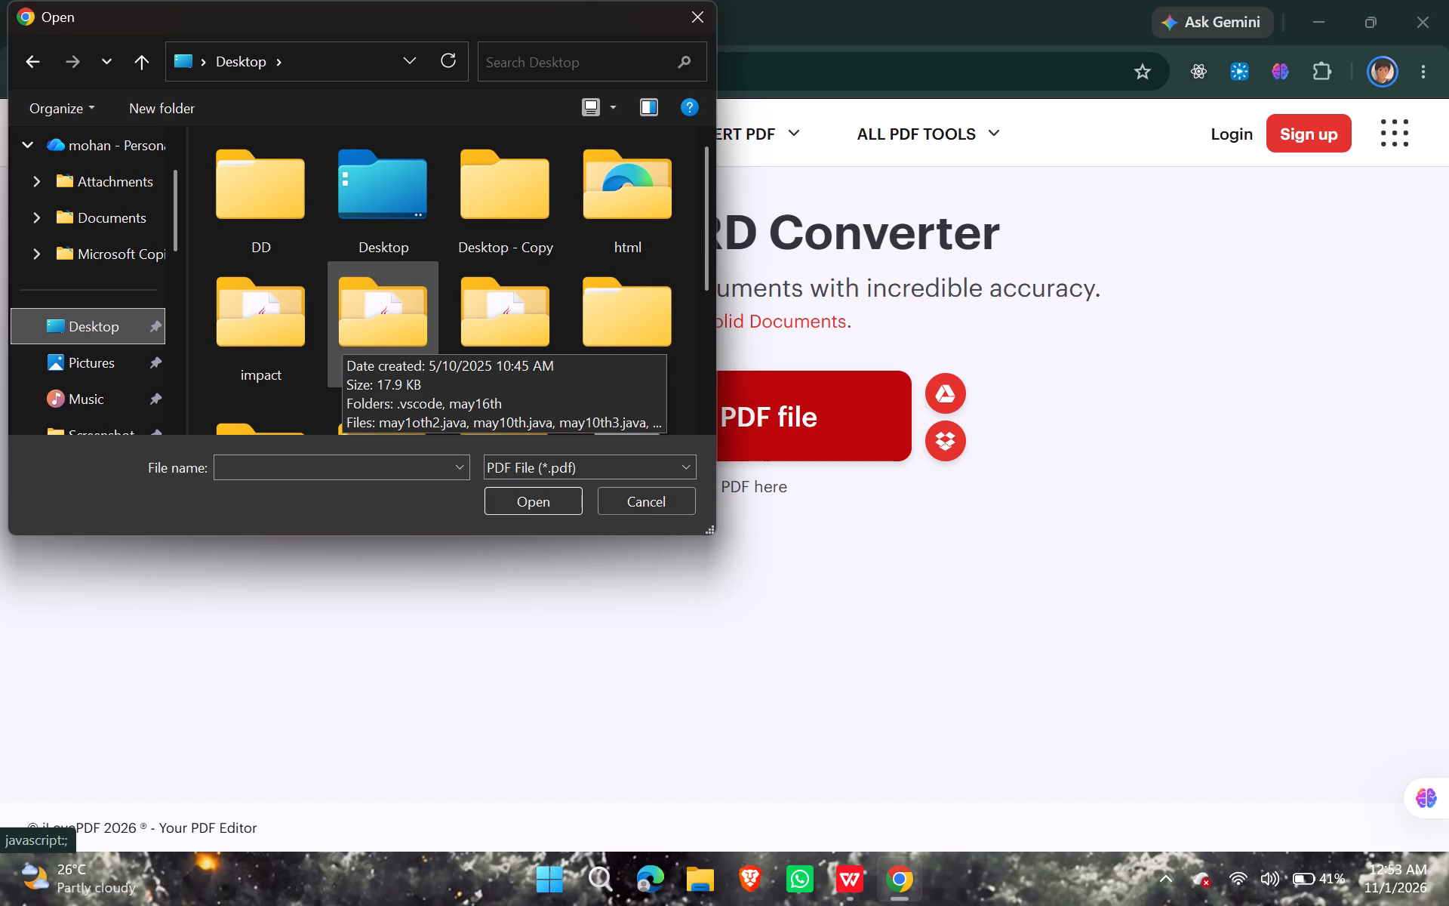
scroll(333, 251, "down", 3)
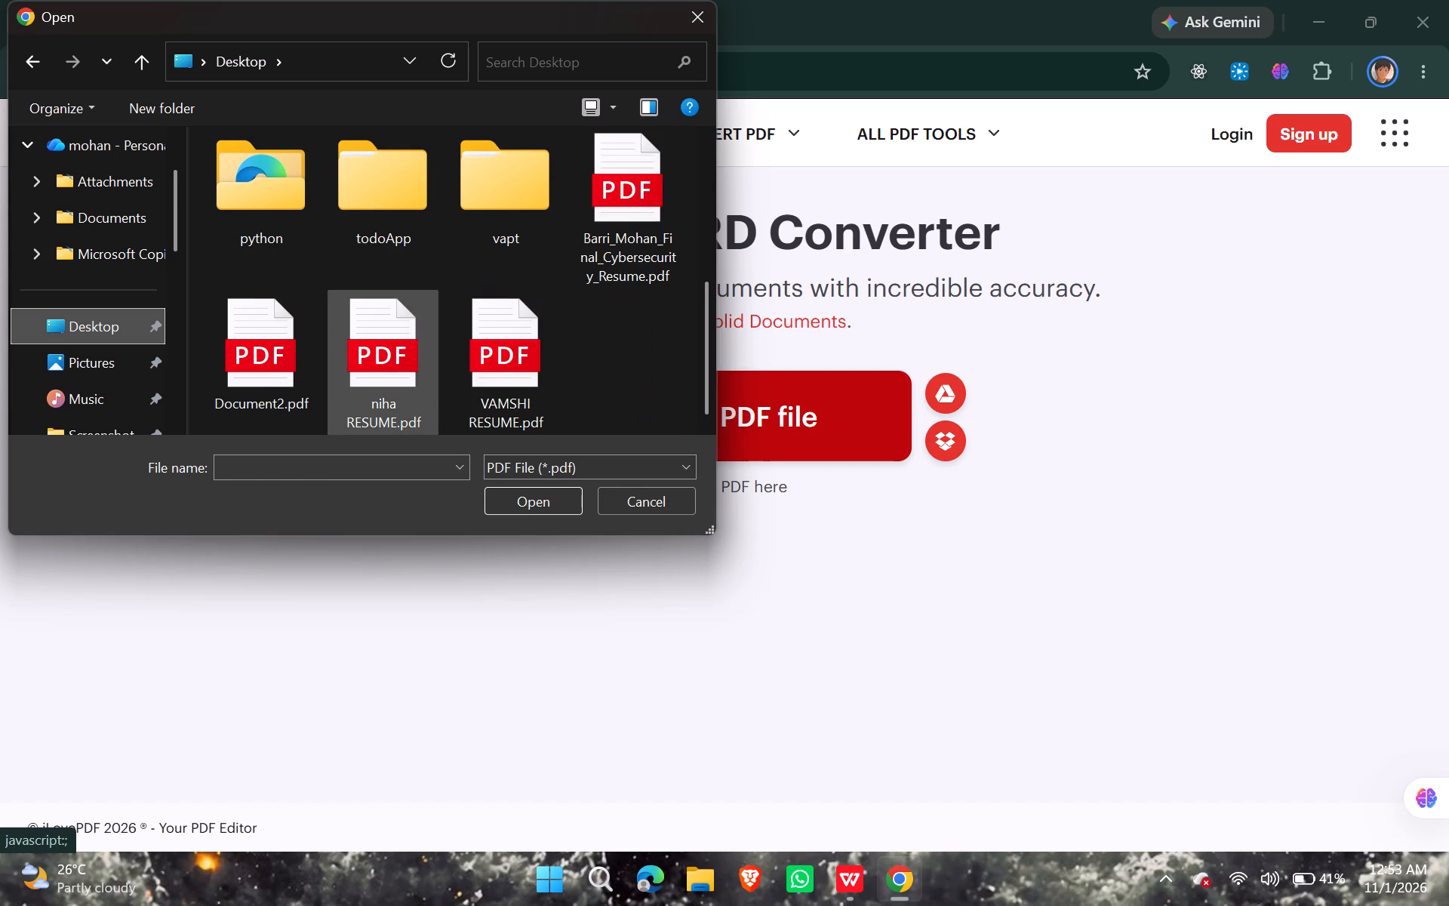
left_click(411, 387)
left_click(522, 498)
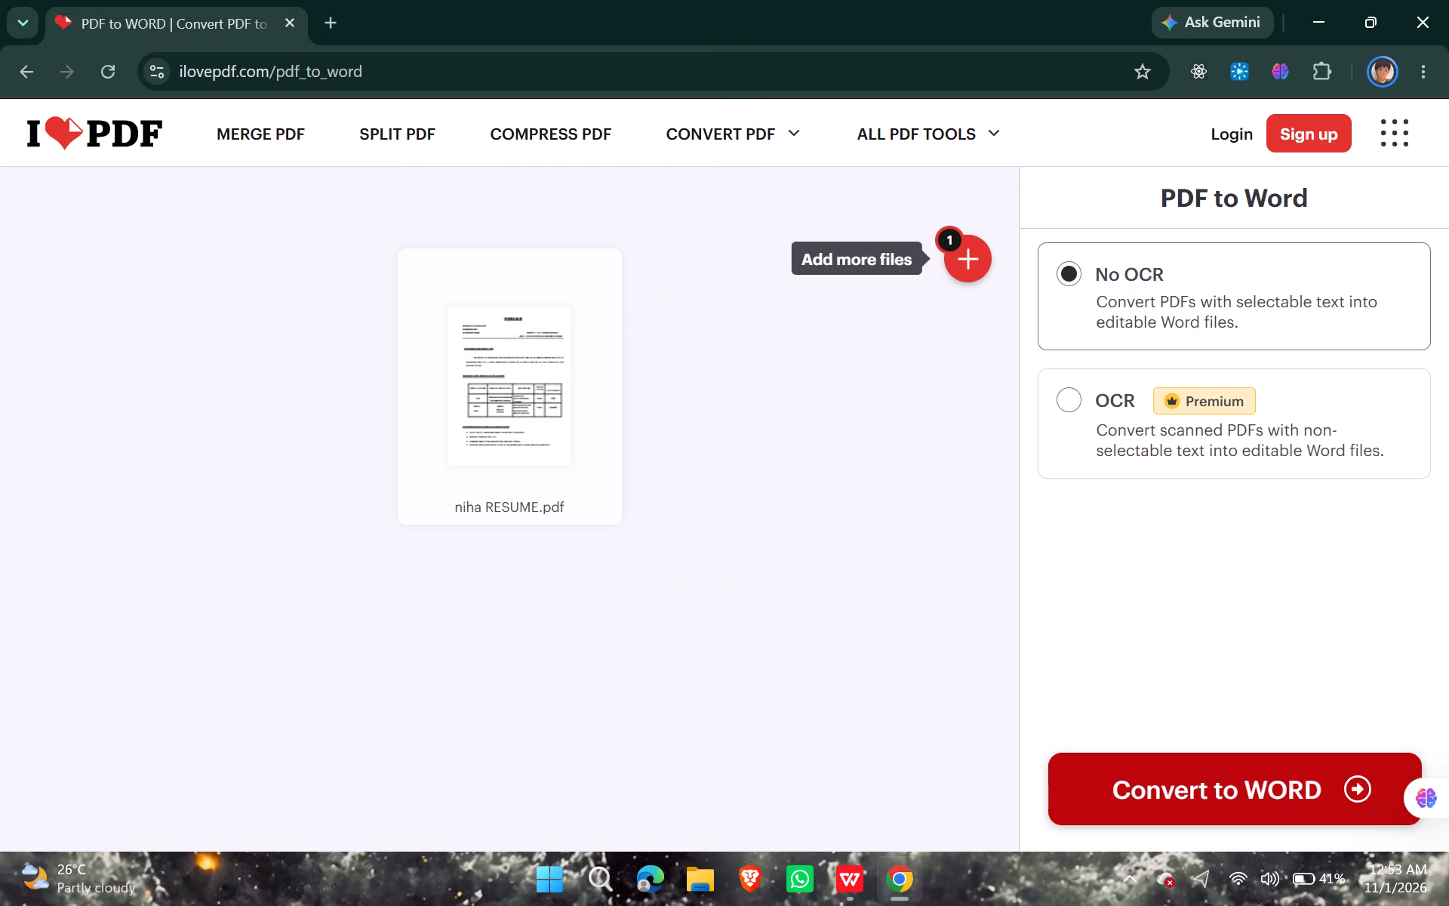
Convert the uploaded resume to Word and download the resulting document.
left_click(1120, 787)
key("F1")
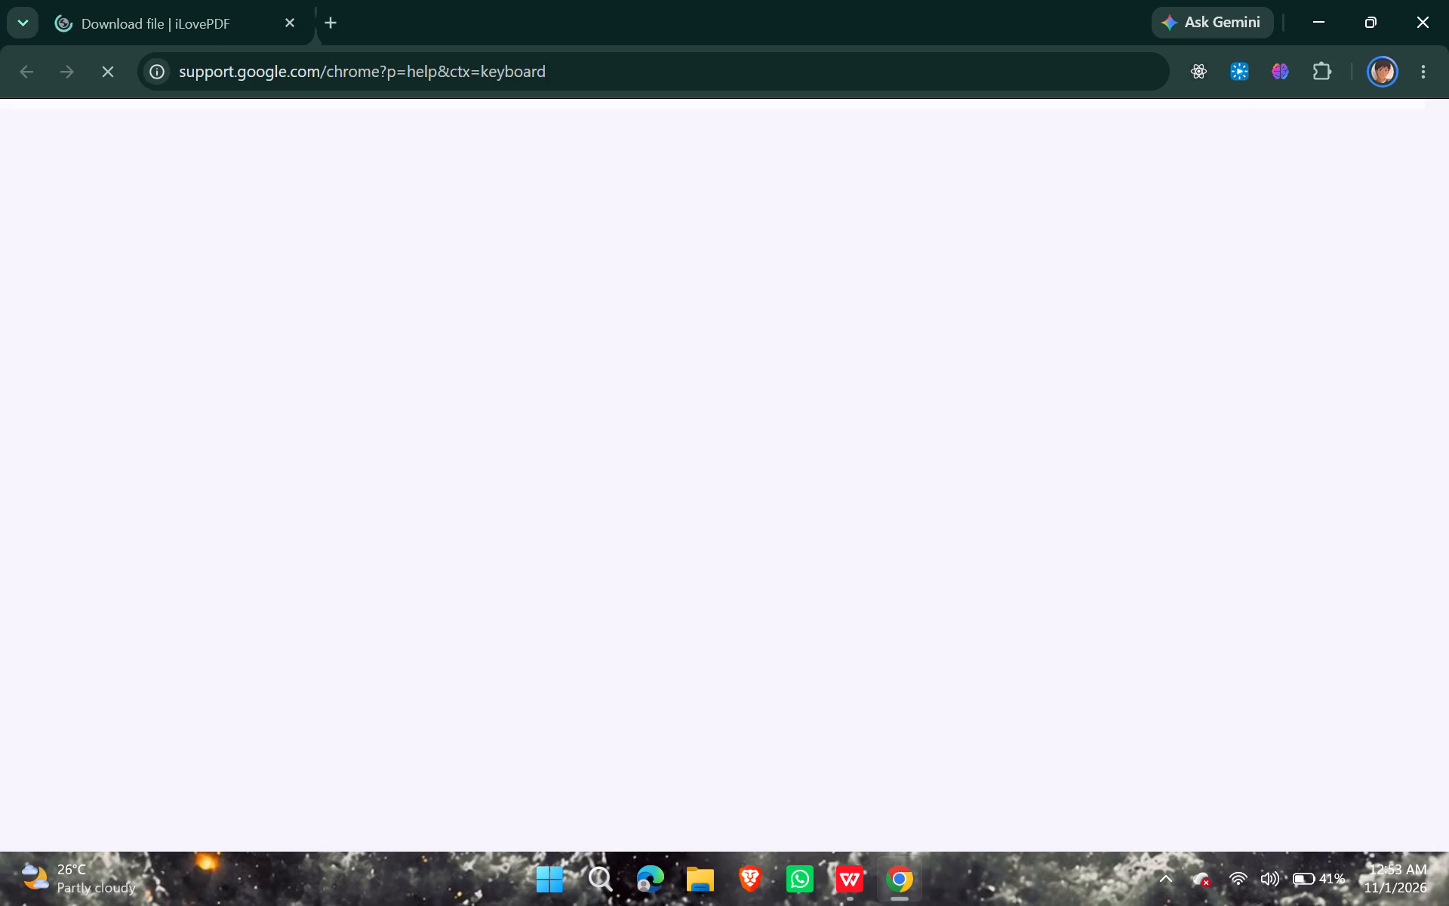
key("F1")
key("F1")
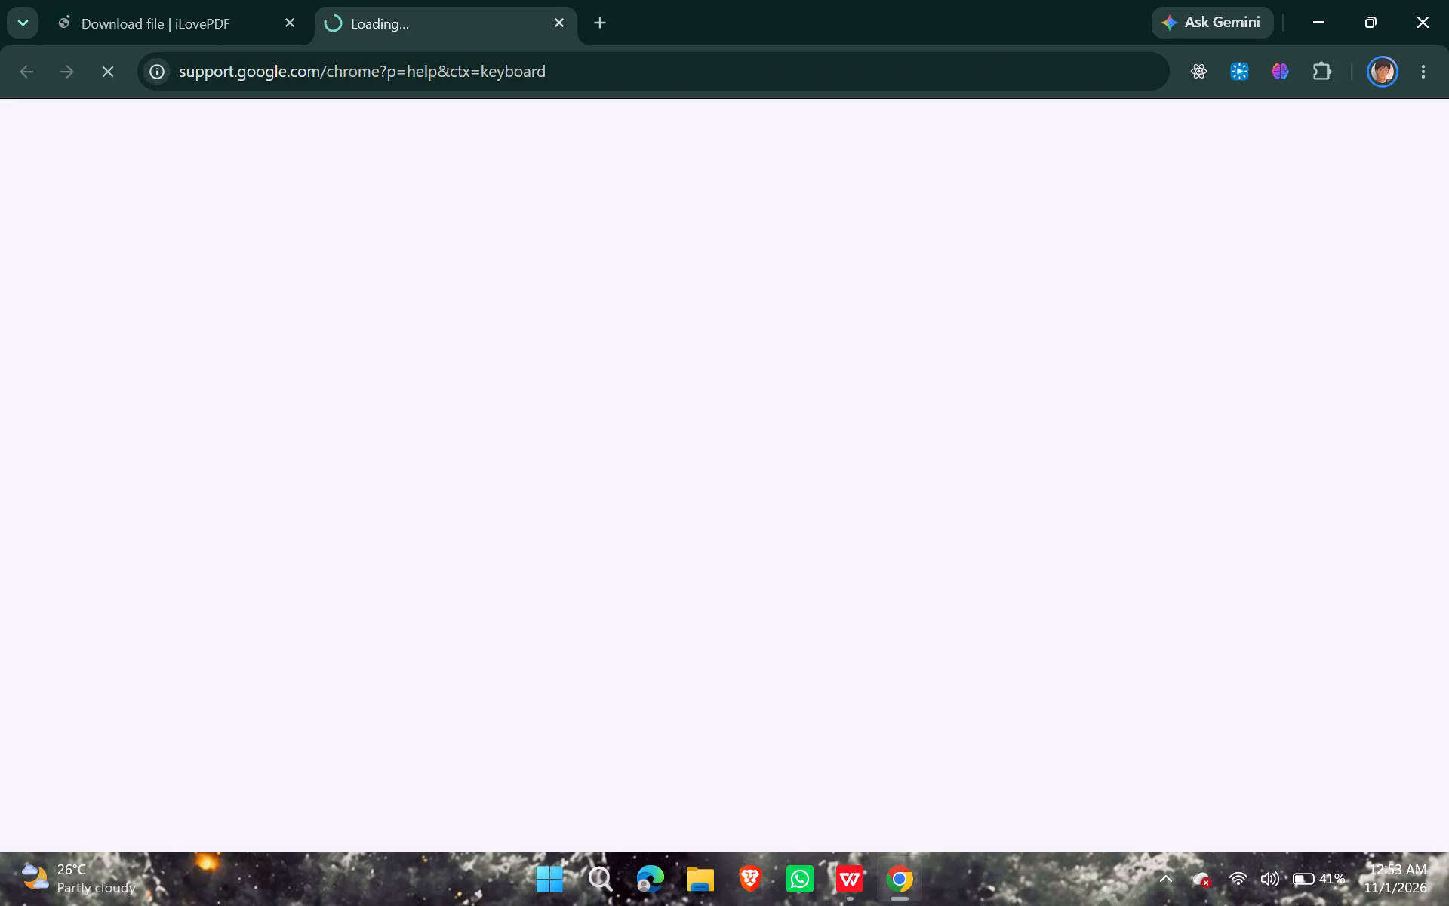
left_click(555, 29)
left_click(669, 303)
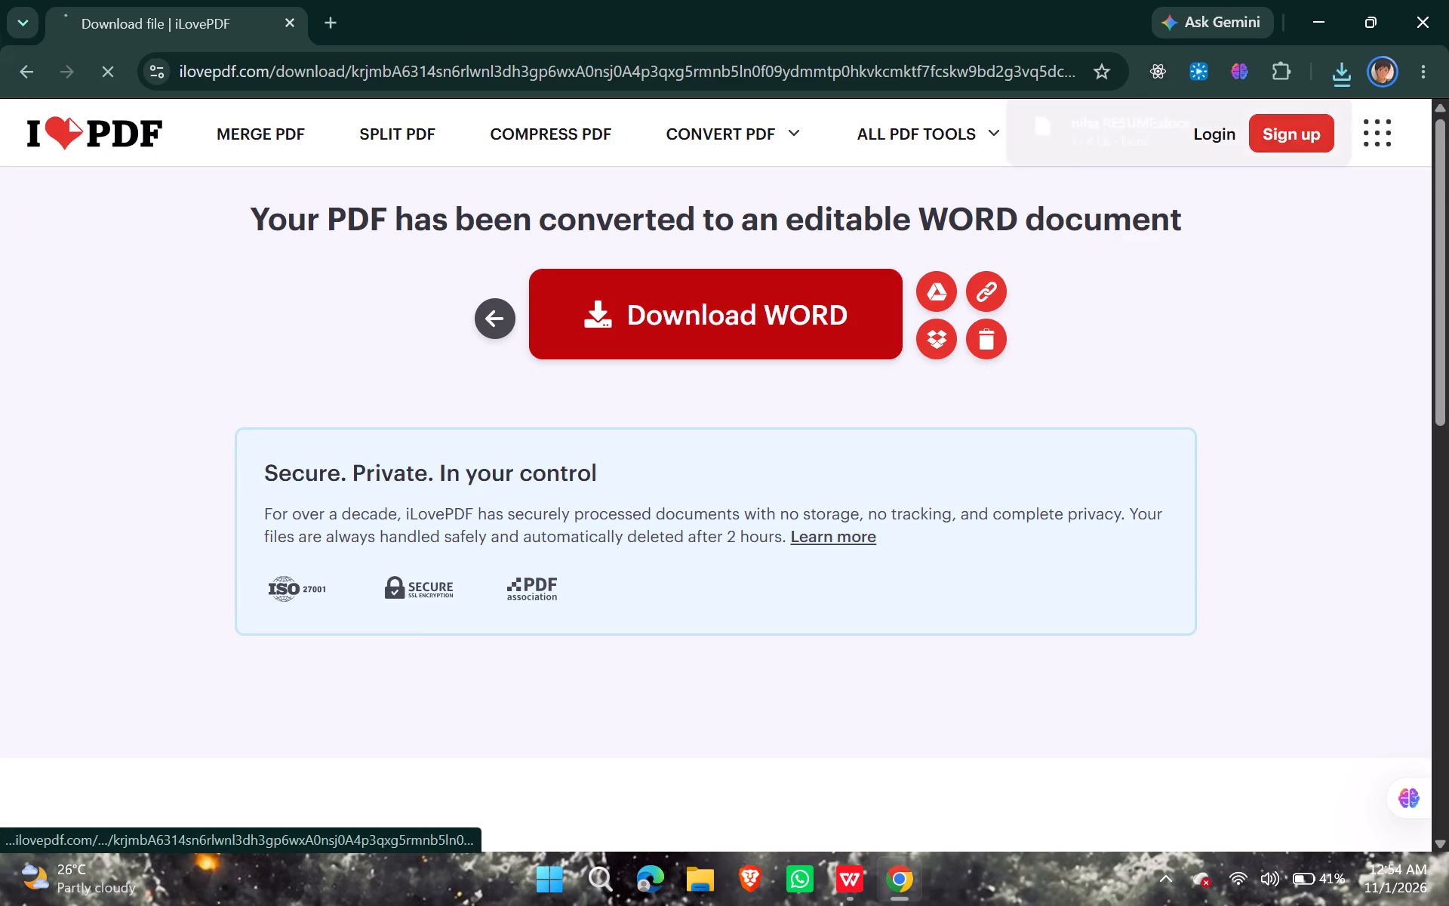
Show the downloaded file in its Downloads folder and open niha RESUME.docx with WPS Office.
left_click(1343, 72)
left_click(1343, 72)
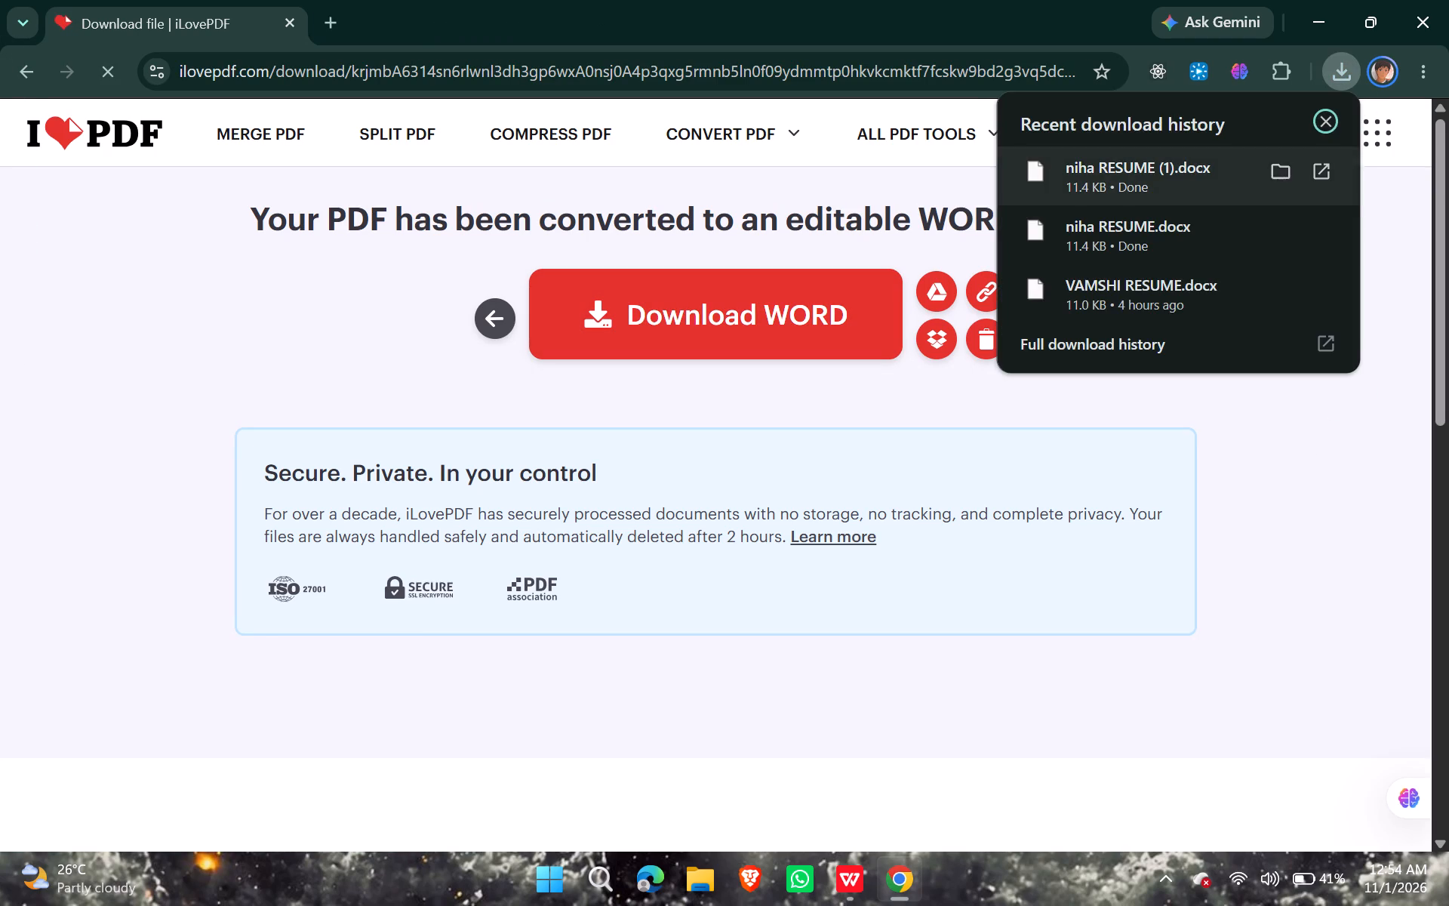
left_click(1273, 166)
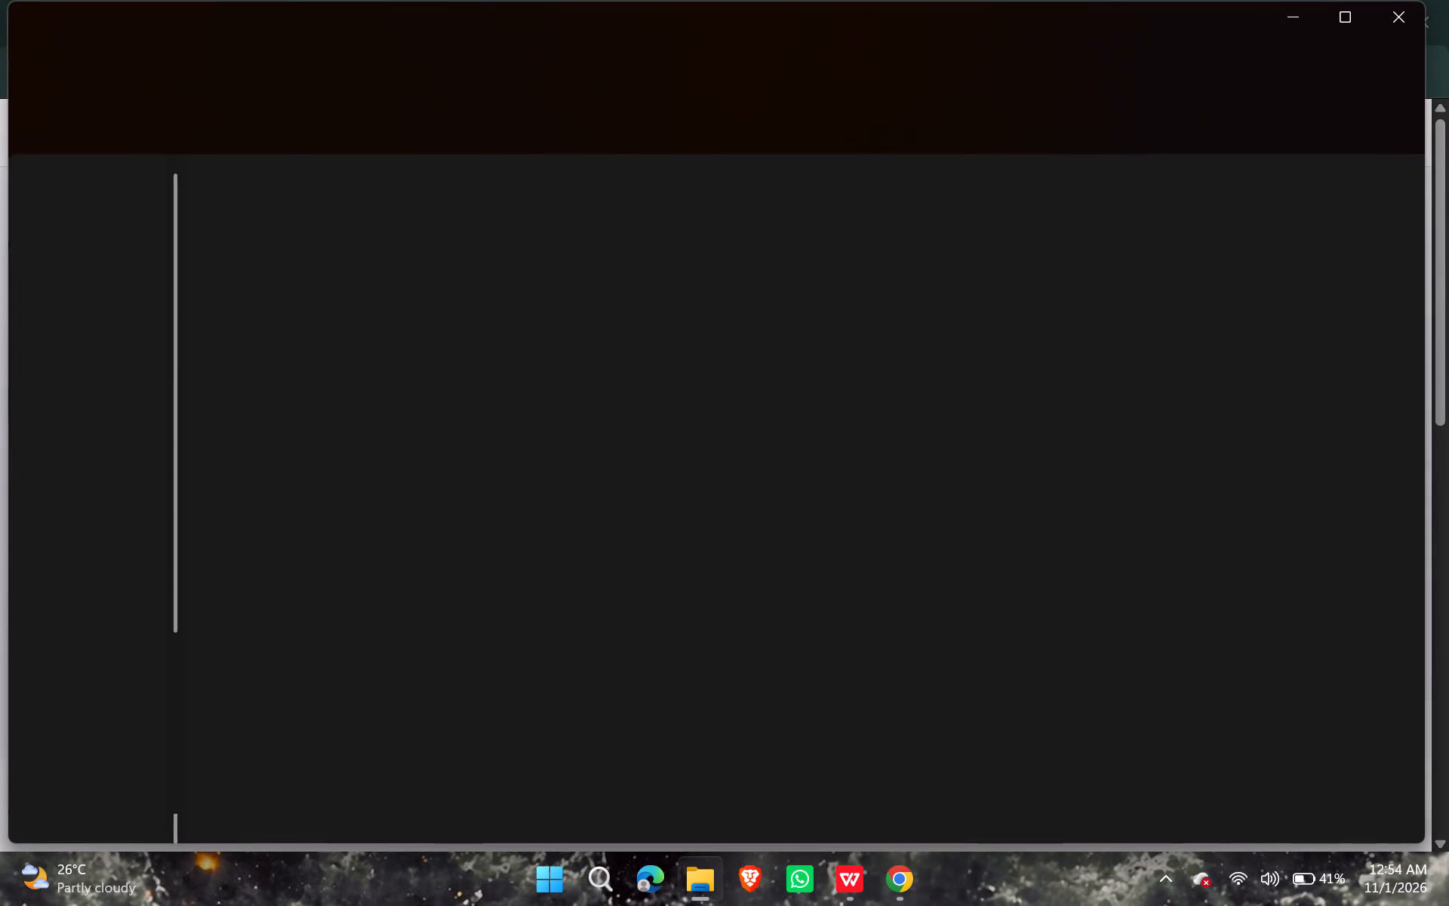
right_click(704, 273)
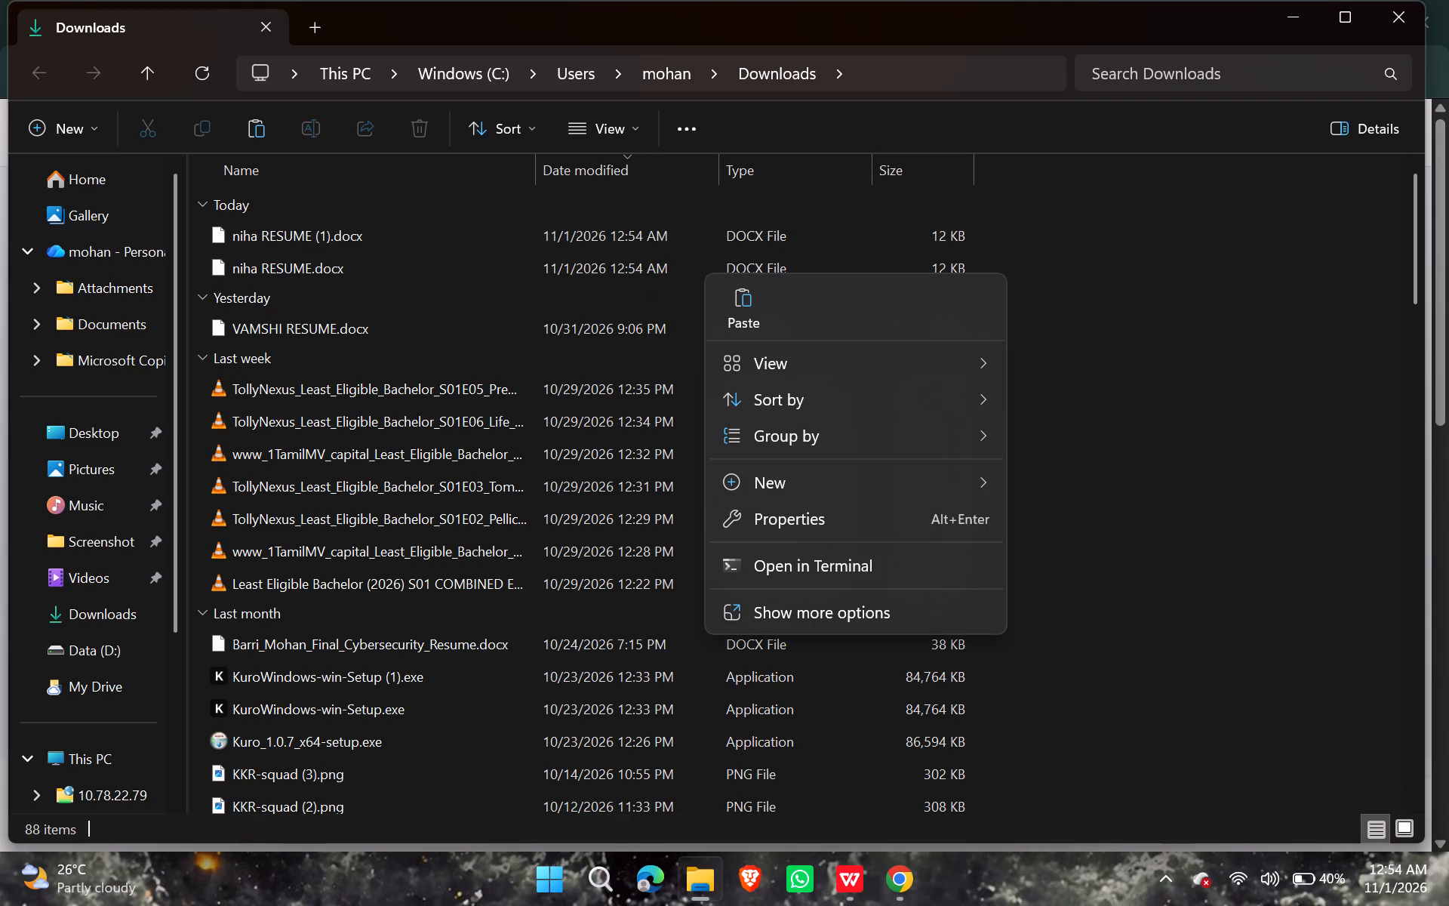
right_click(609, 266)
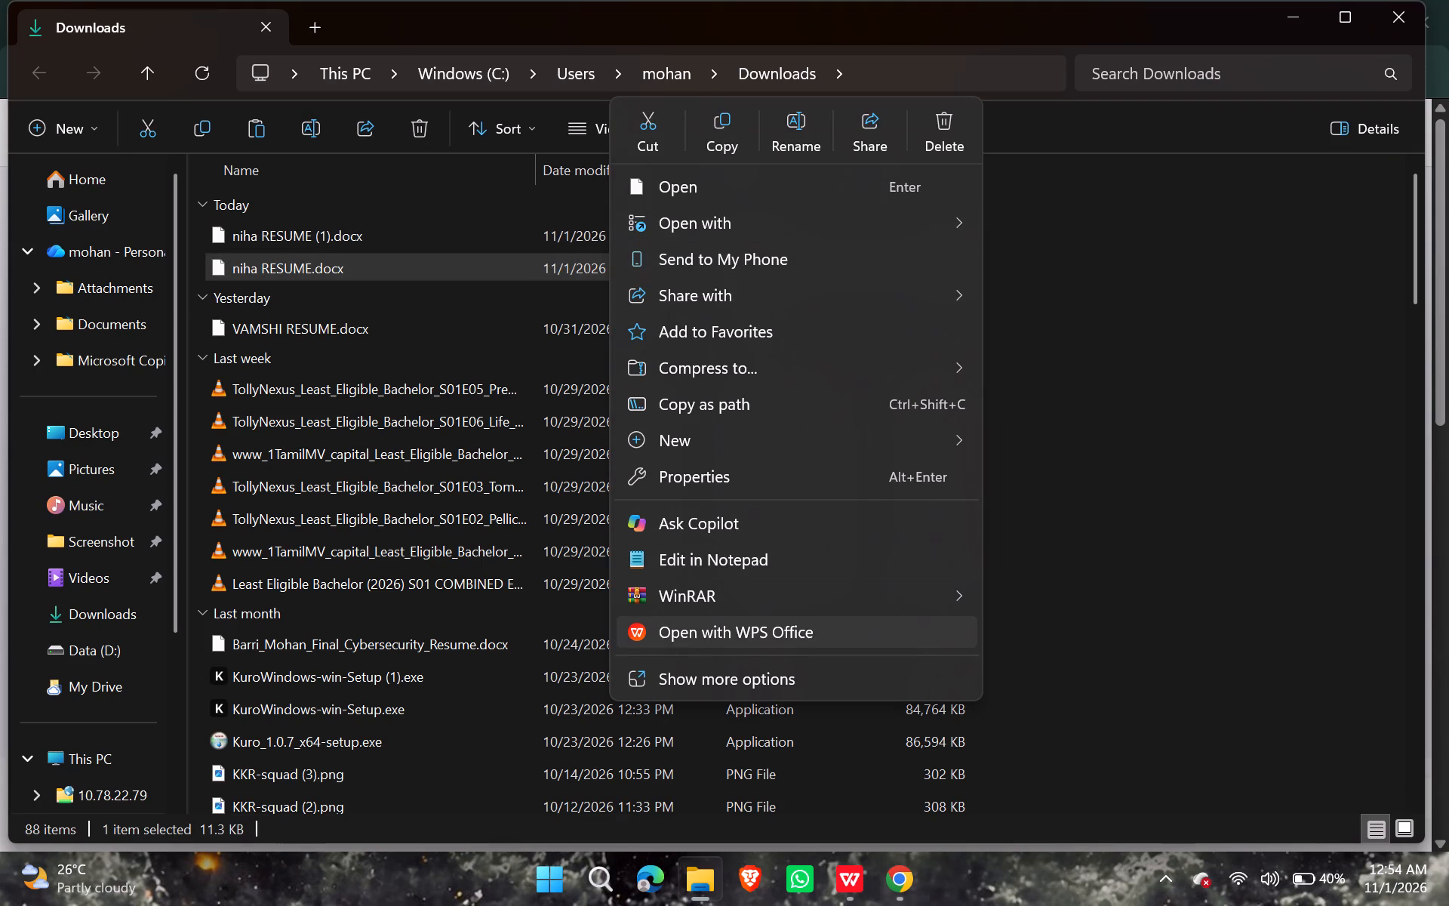
left_click(709, 636)
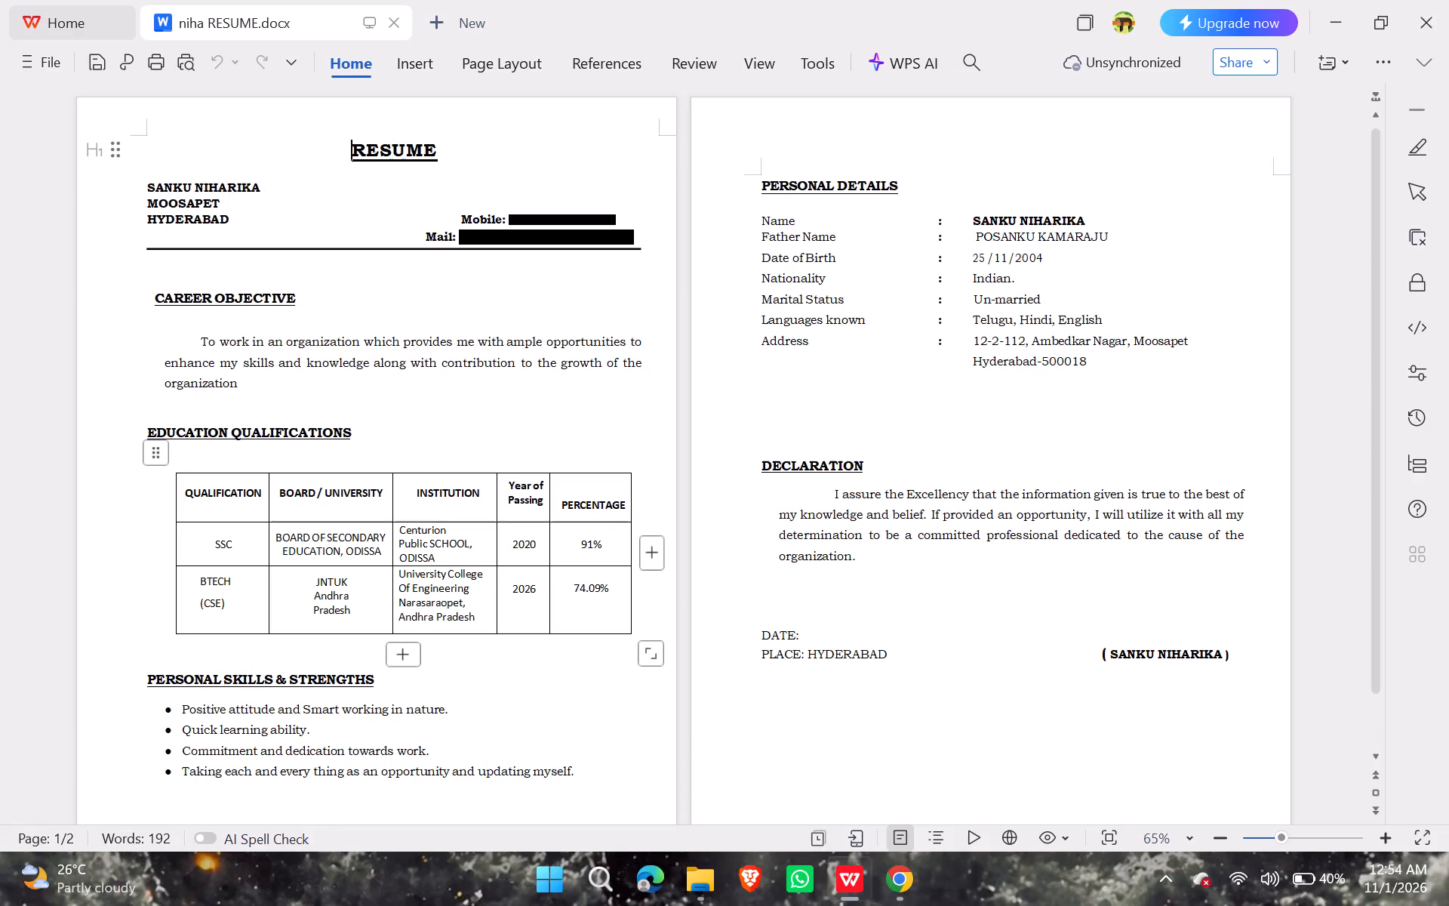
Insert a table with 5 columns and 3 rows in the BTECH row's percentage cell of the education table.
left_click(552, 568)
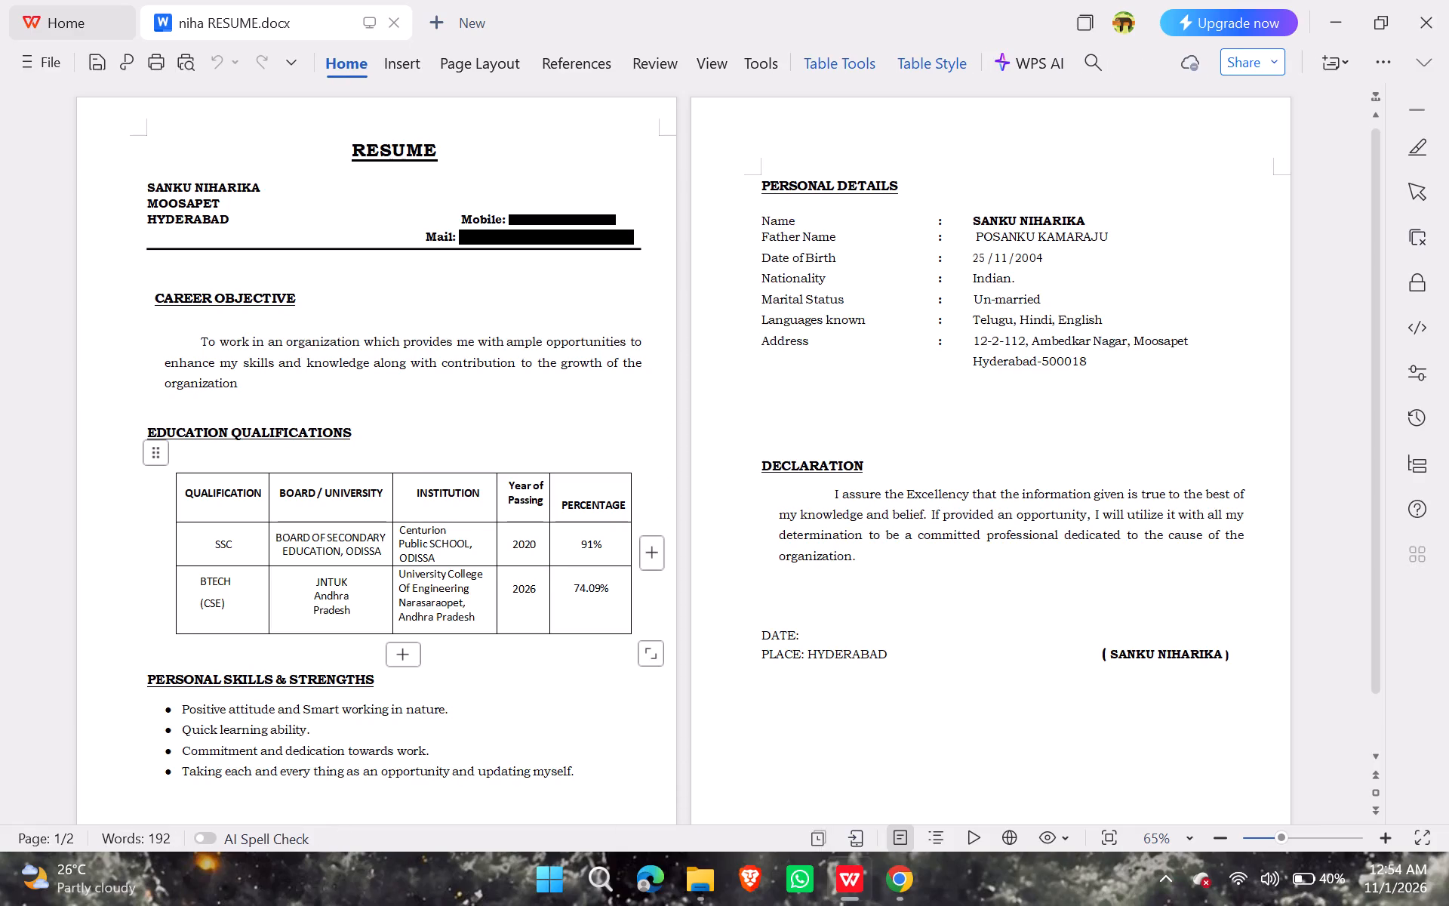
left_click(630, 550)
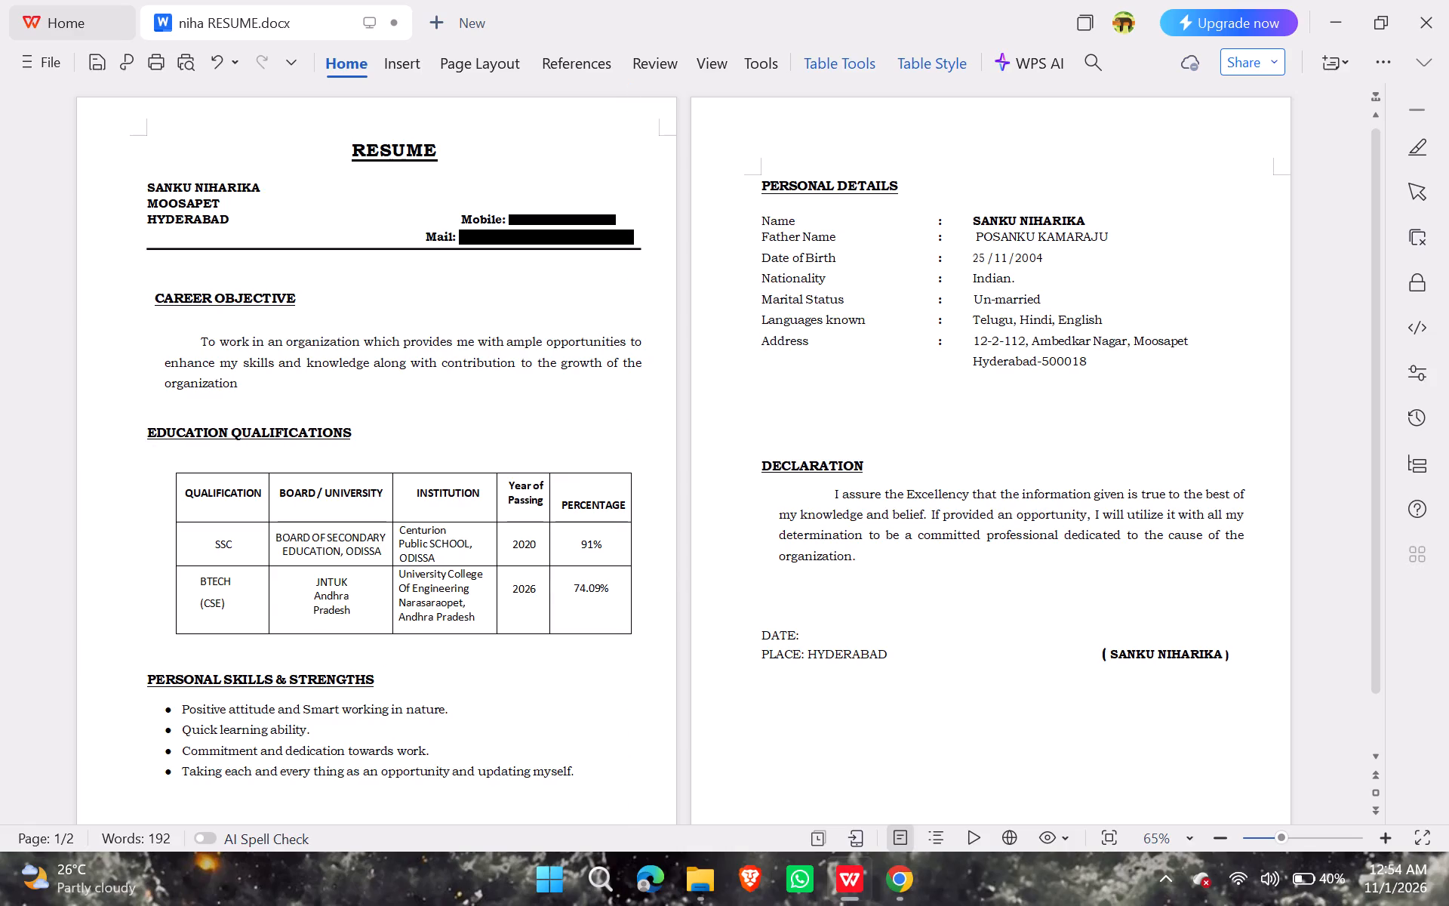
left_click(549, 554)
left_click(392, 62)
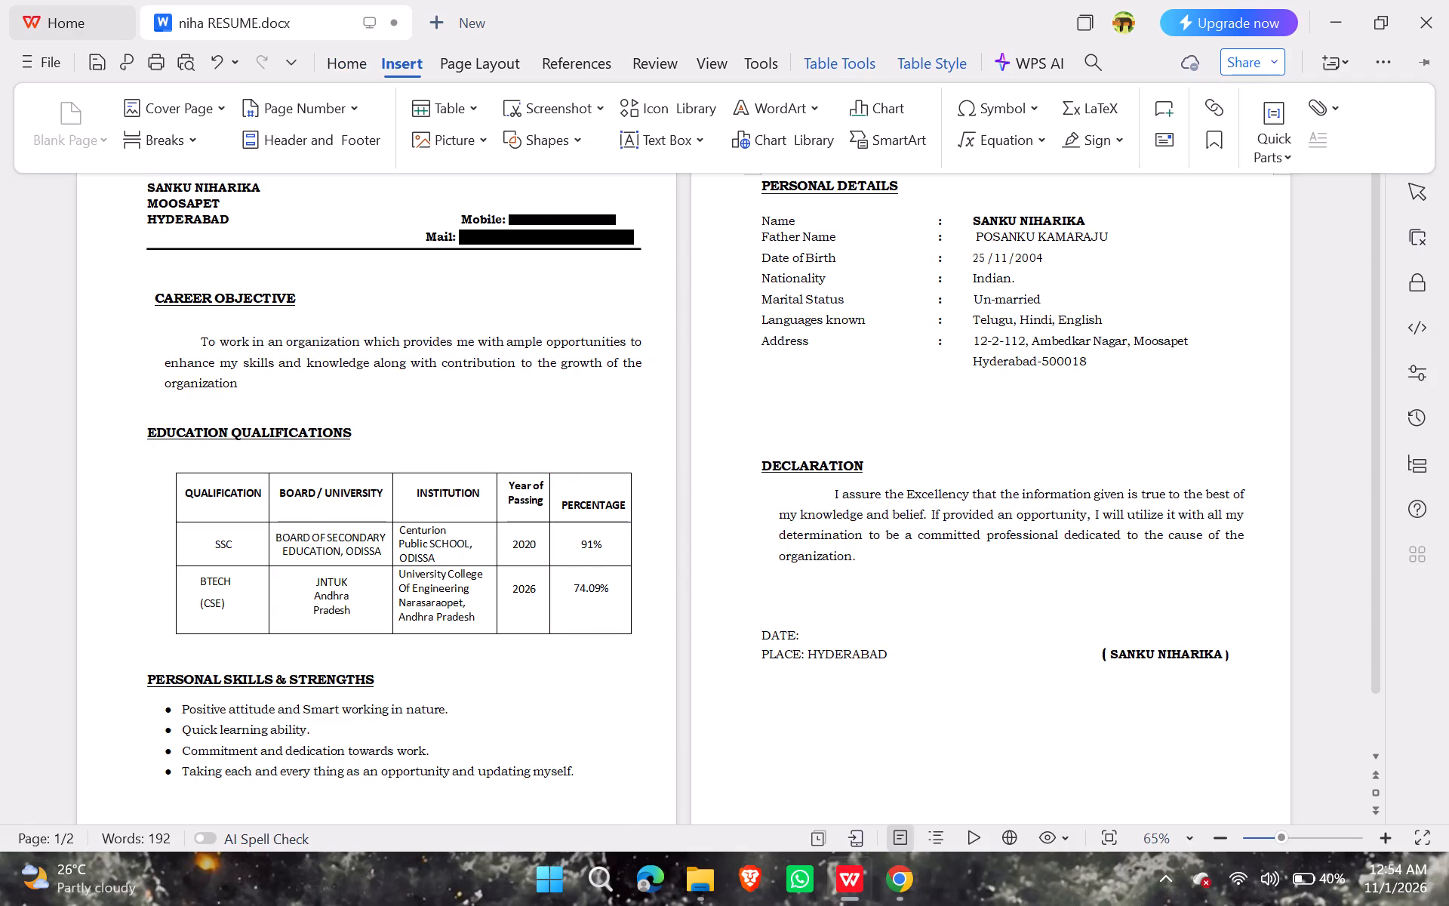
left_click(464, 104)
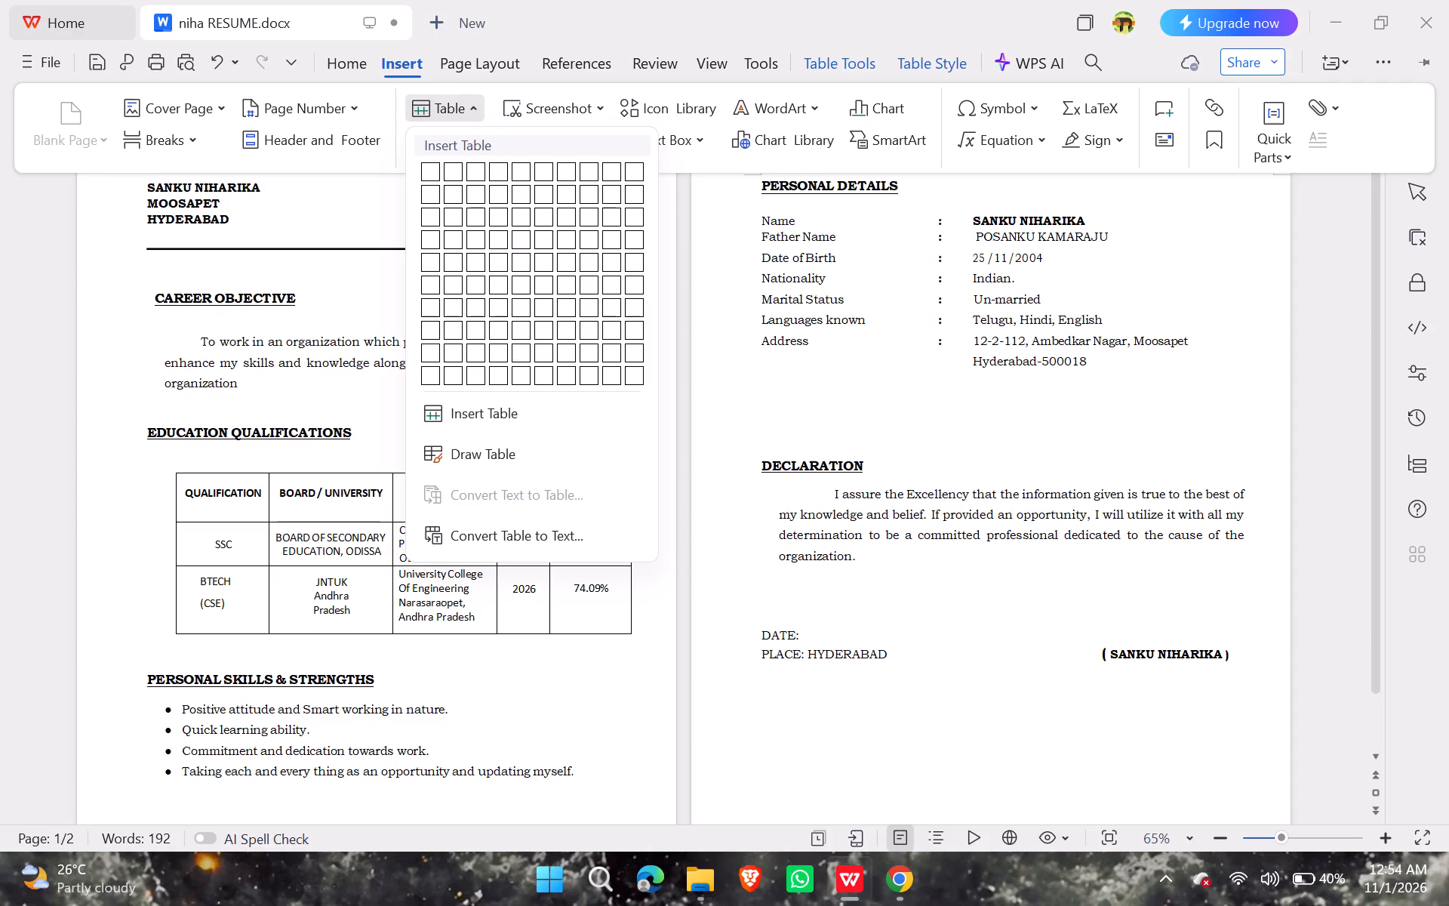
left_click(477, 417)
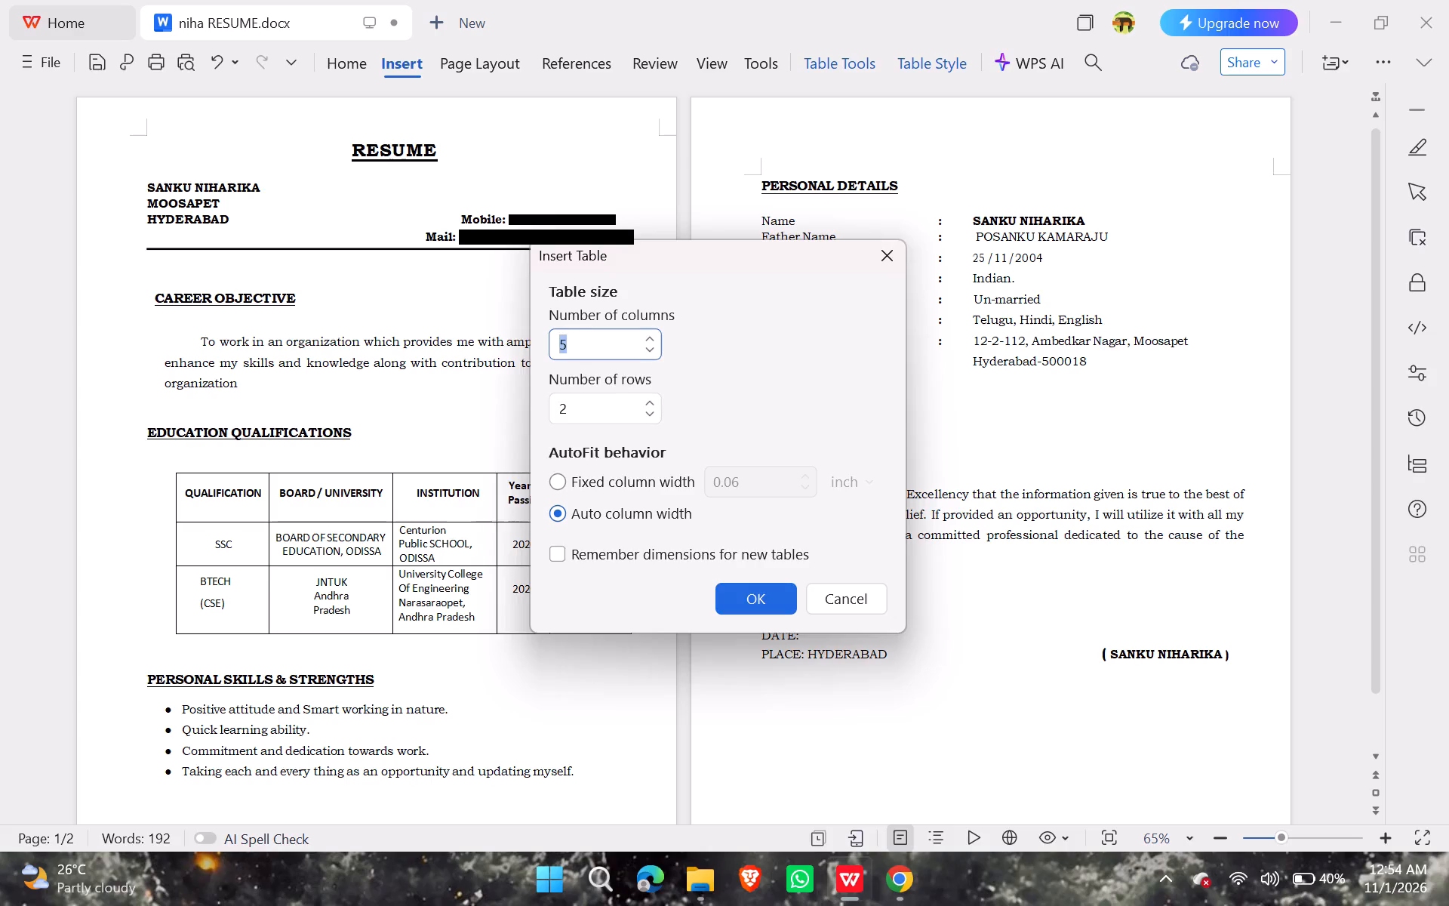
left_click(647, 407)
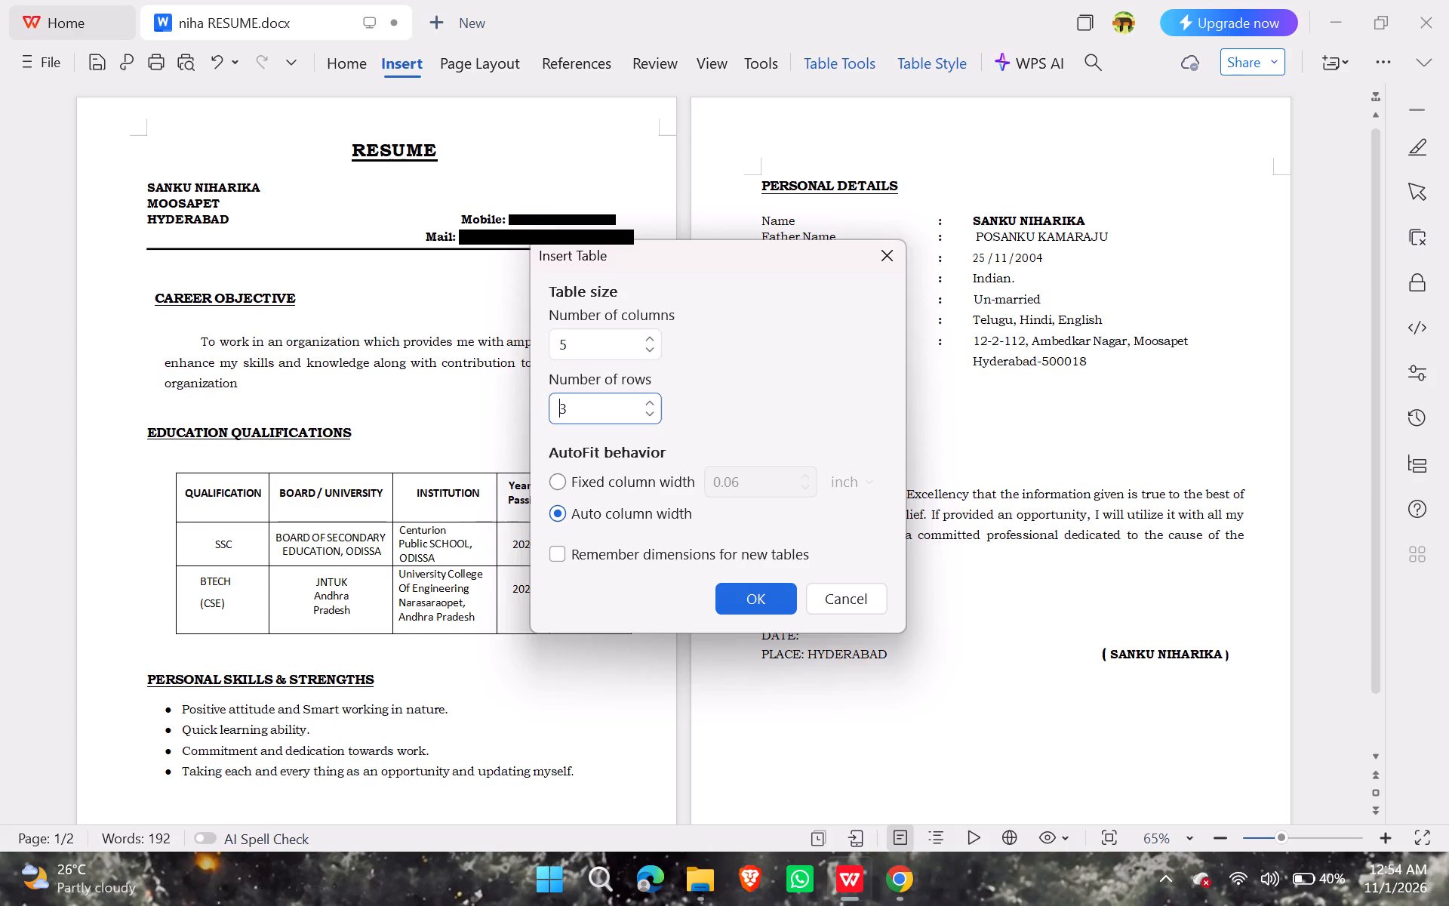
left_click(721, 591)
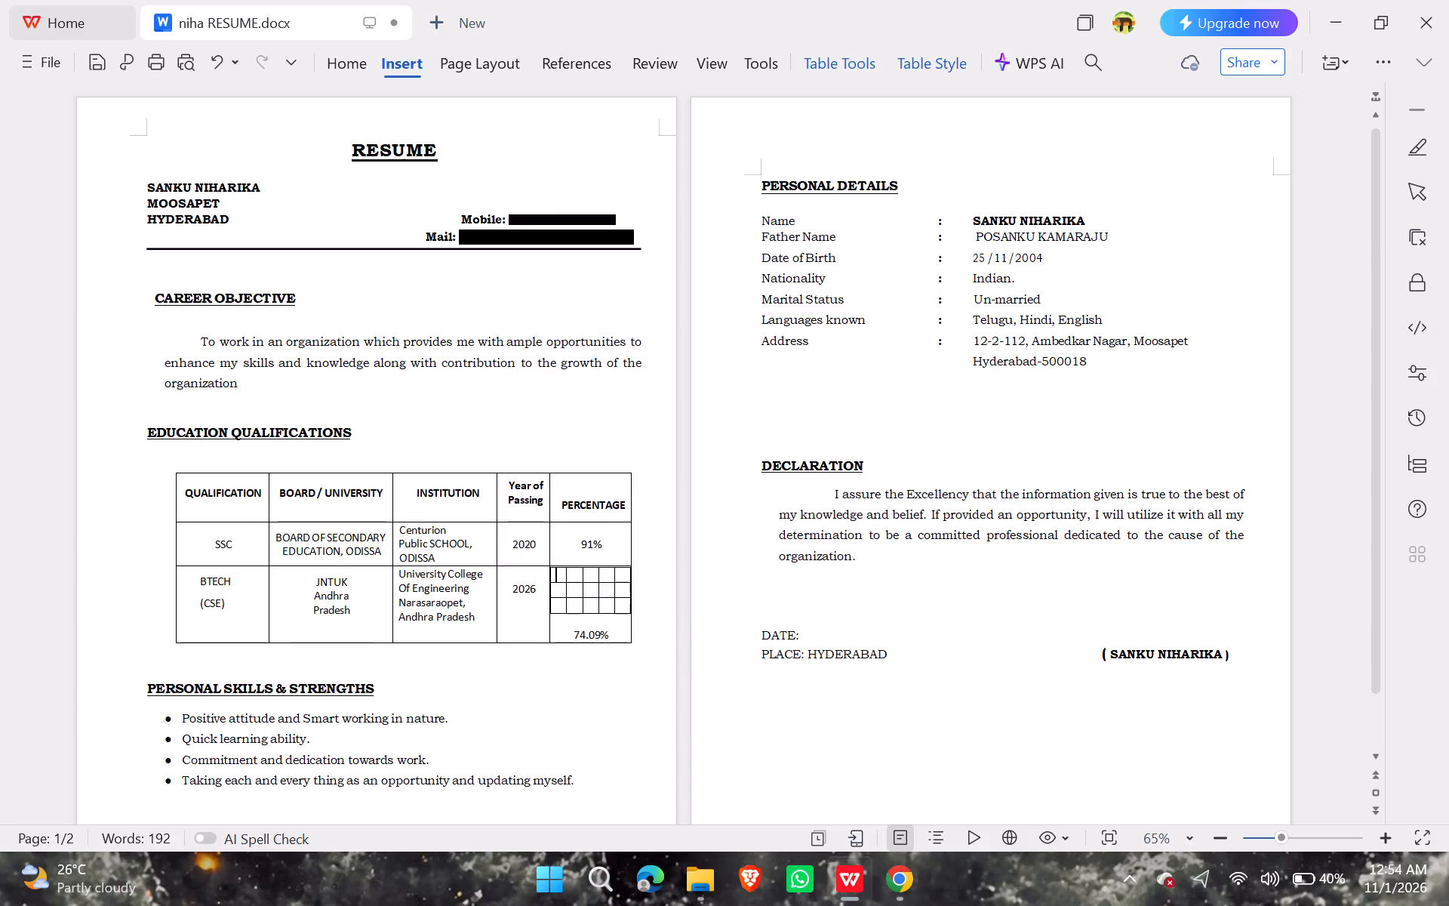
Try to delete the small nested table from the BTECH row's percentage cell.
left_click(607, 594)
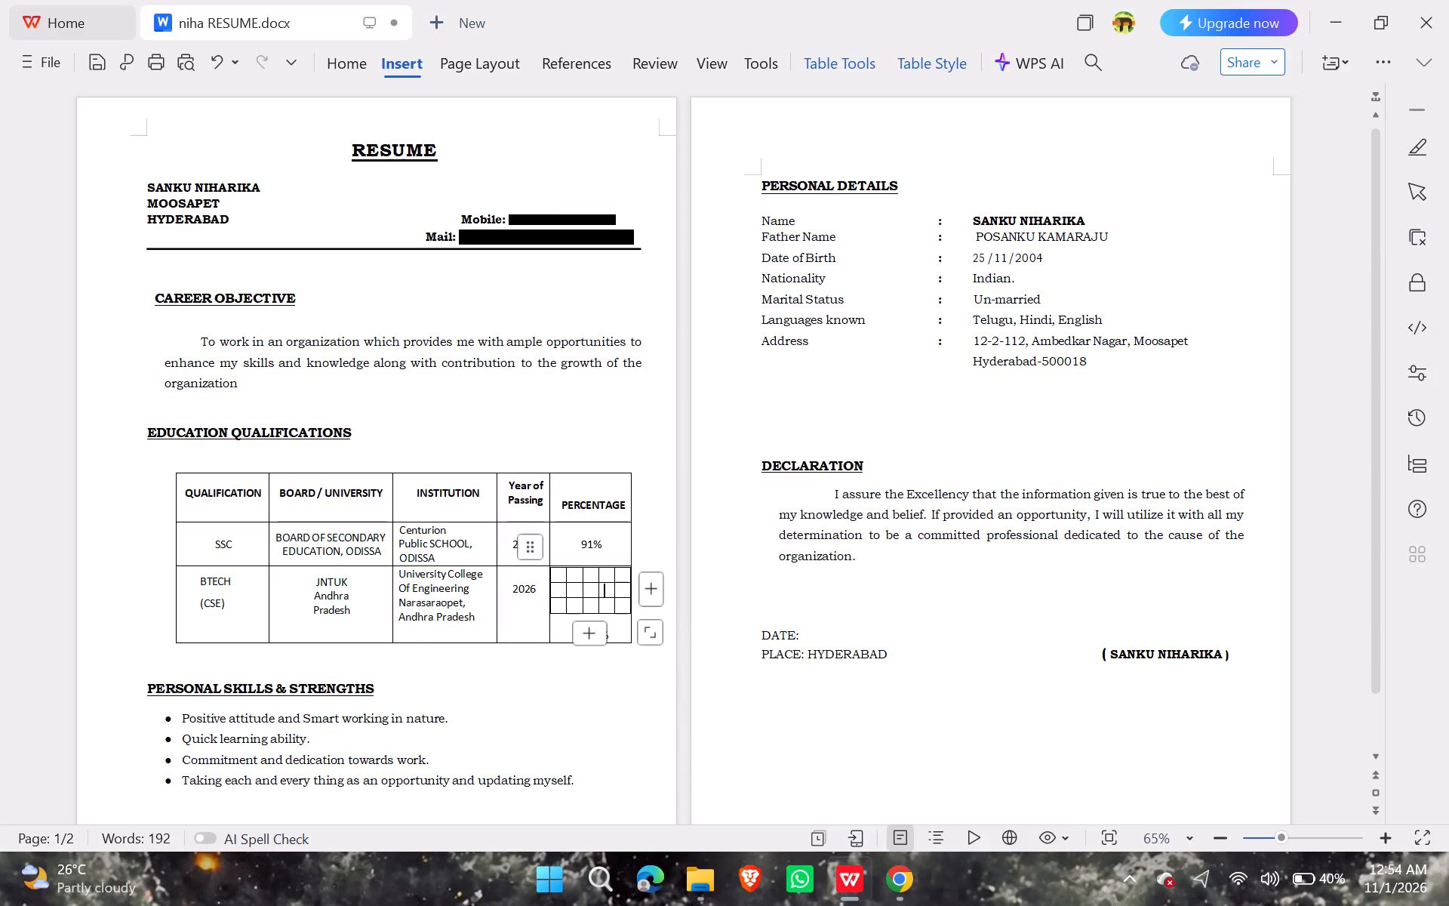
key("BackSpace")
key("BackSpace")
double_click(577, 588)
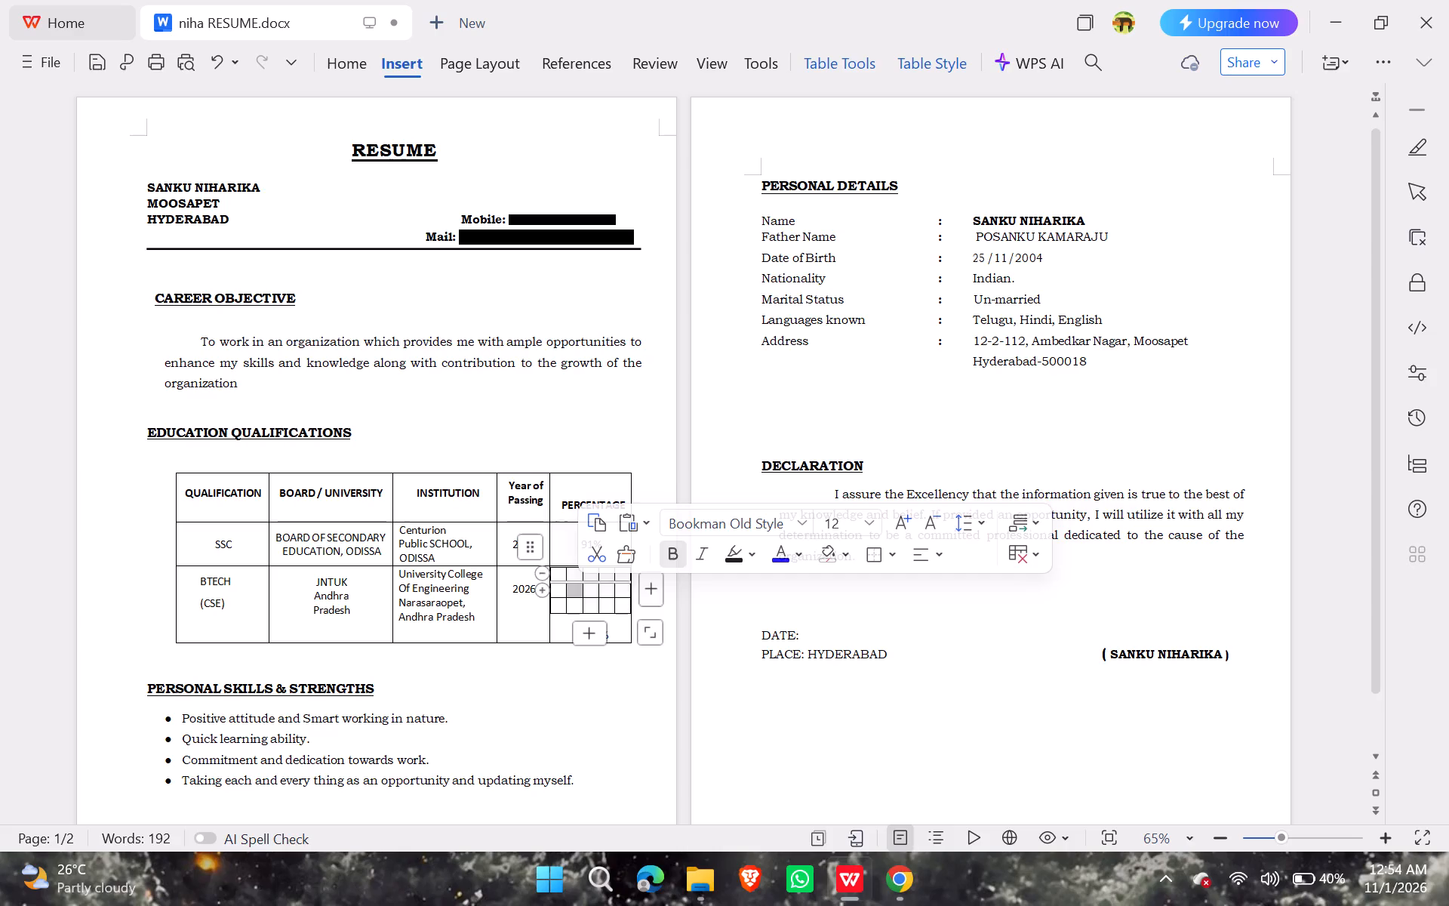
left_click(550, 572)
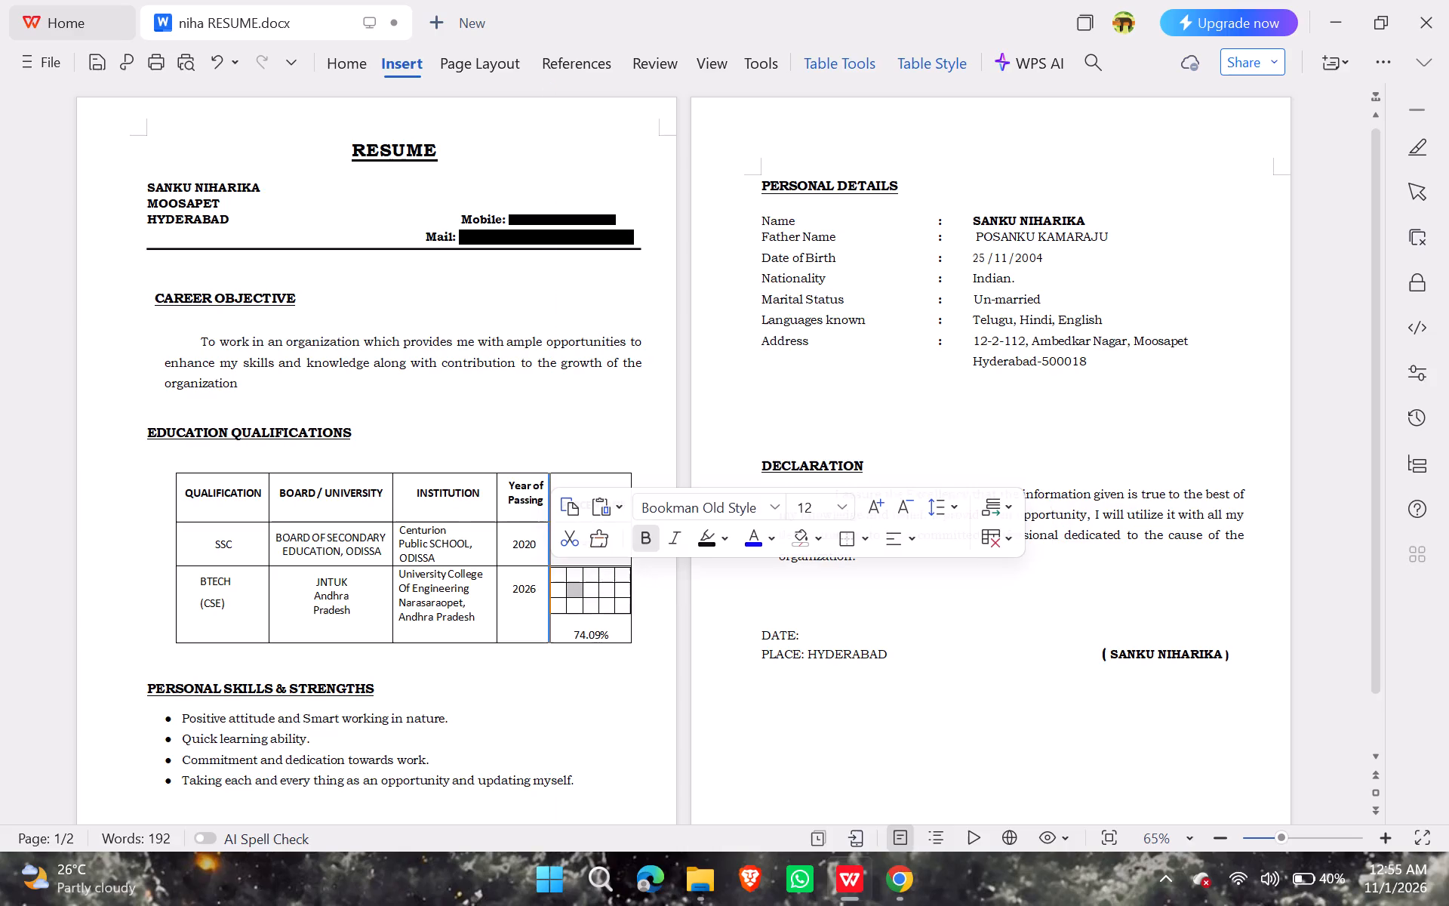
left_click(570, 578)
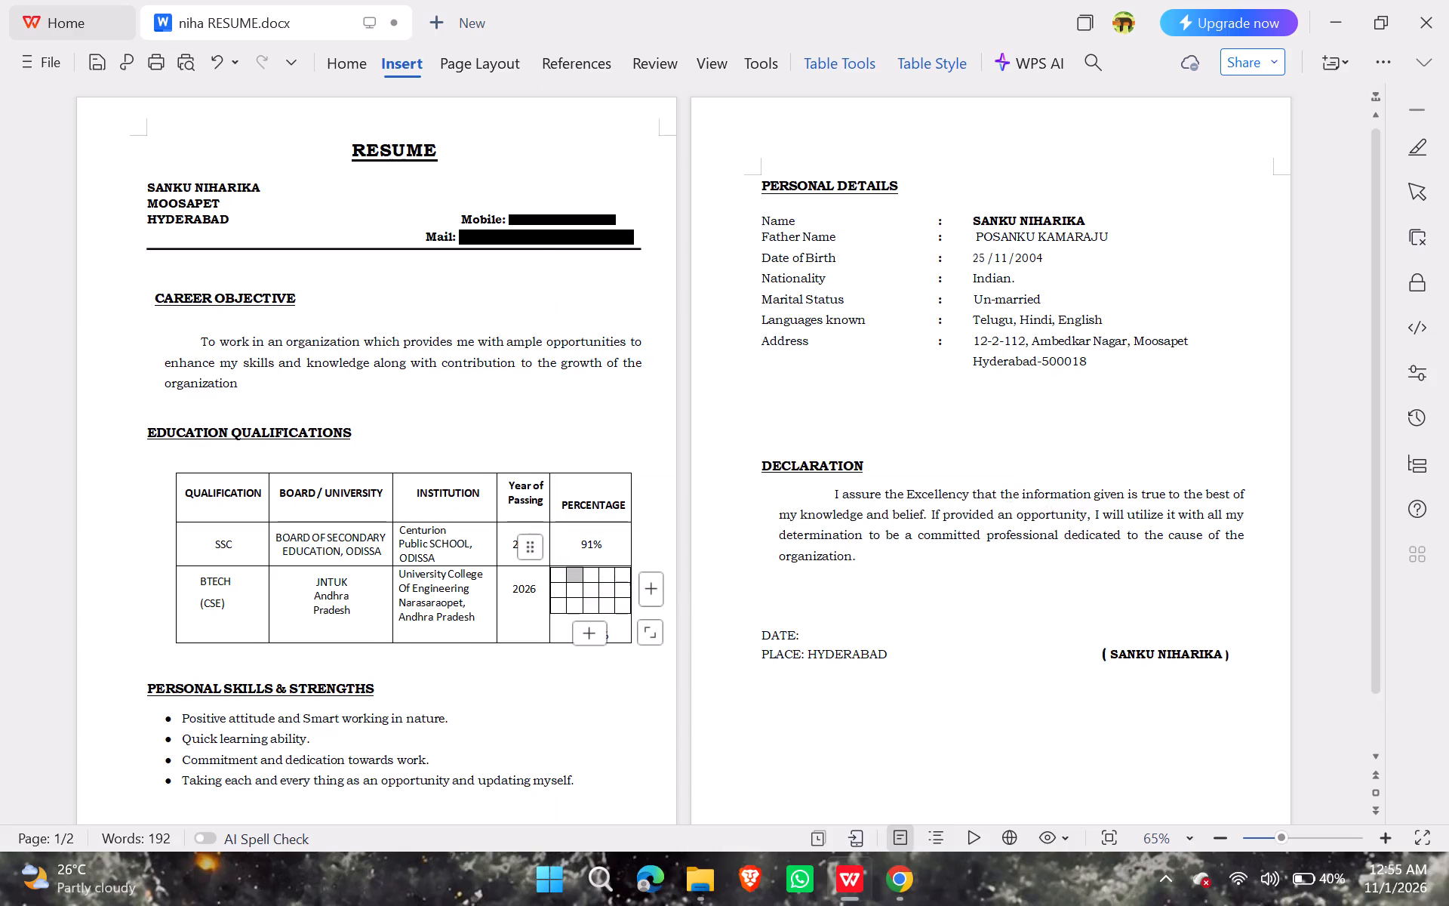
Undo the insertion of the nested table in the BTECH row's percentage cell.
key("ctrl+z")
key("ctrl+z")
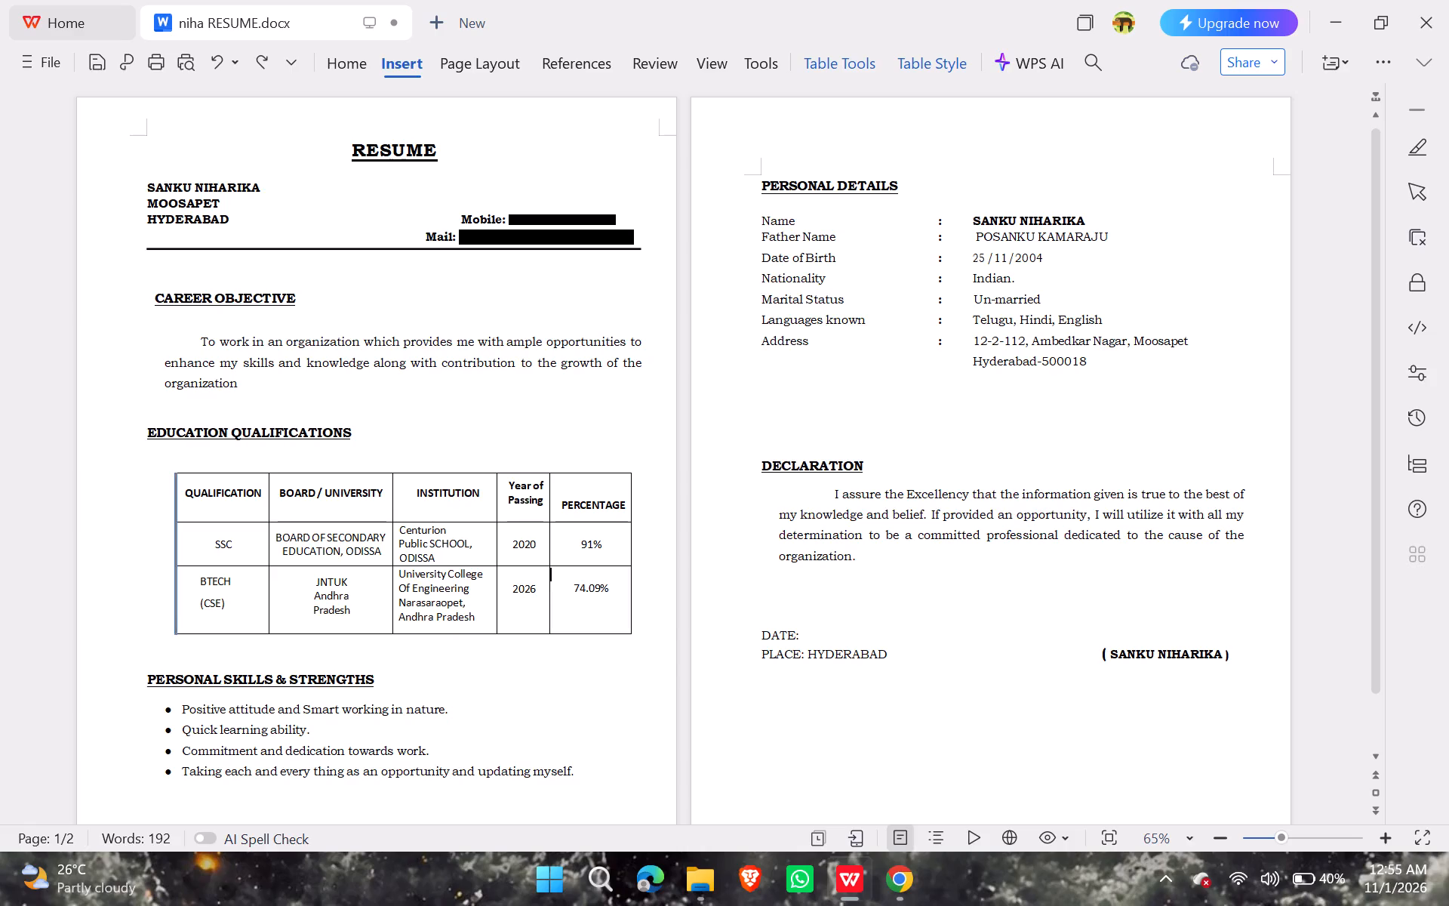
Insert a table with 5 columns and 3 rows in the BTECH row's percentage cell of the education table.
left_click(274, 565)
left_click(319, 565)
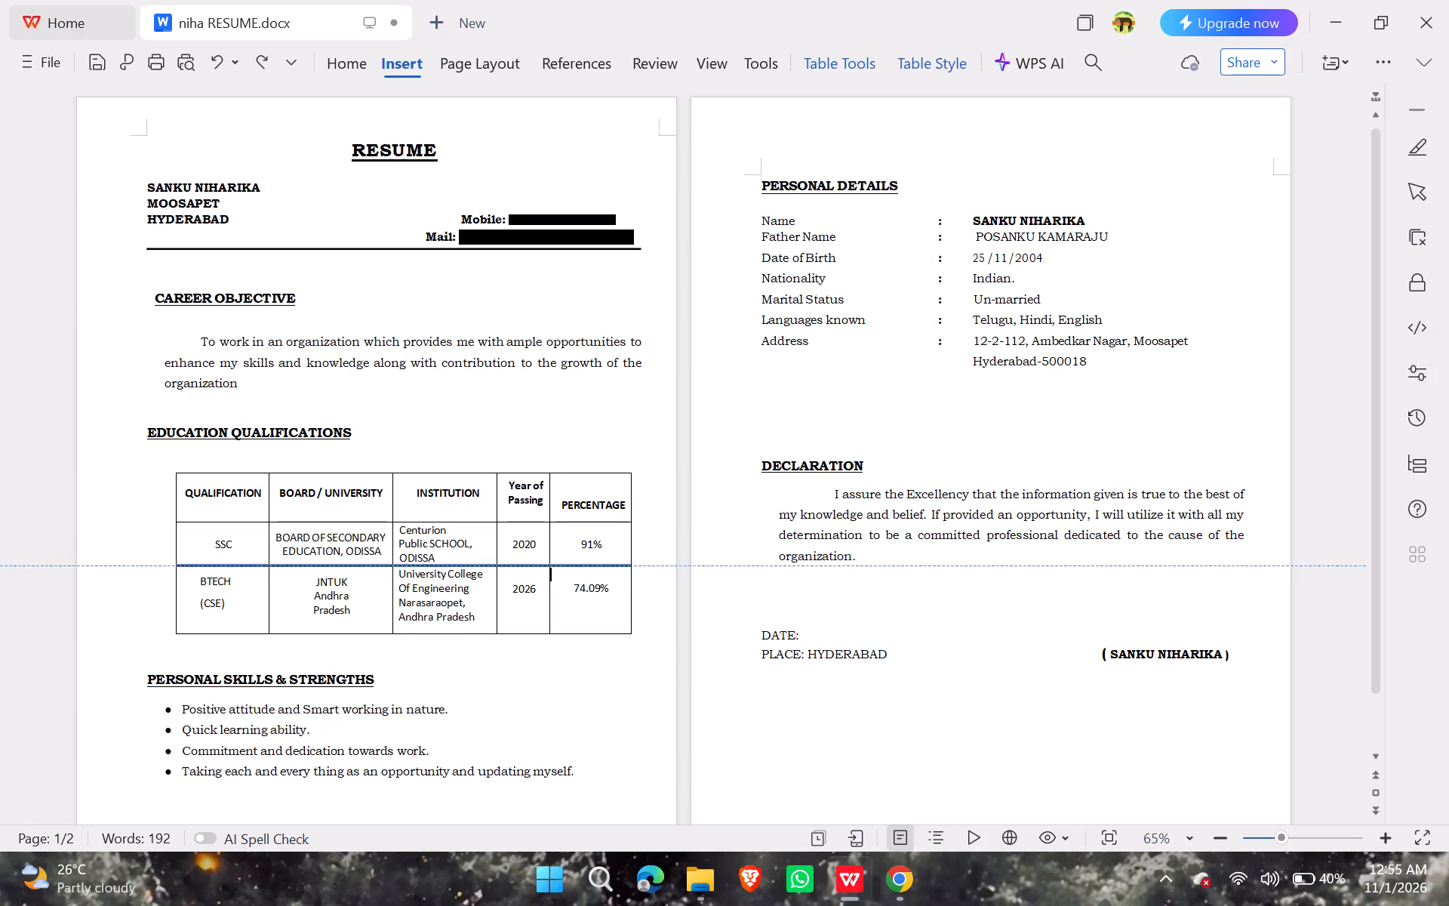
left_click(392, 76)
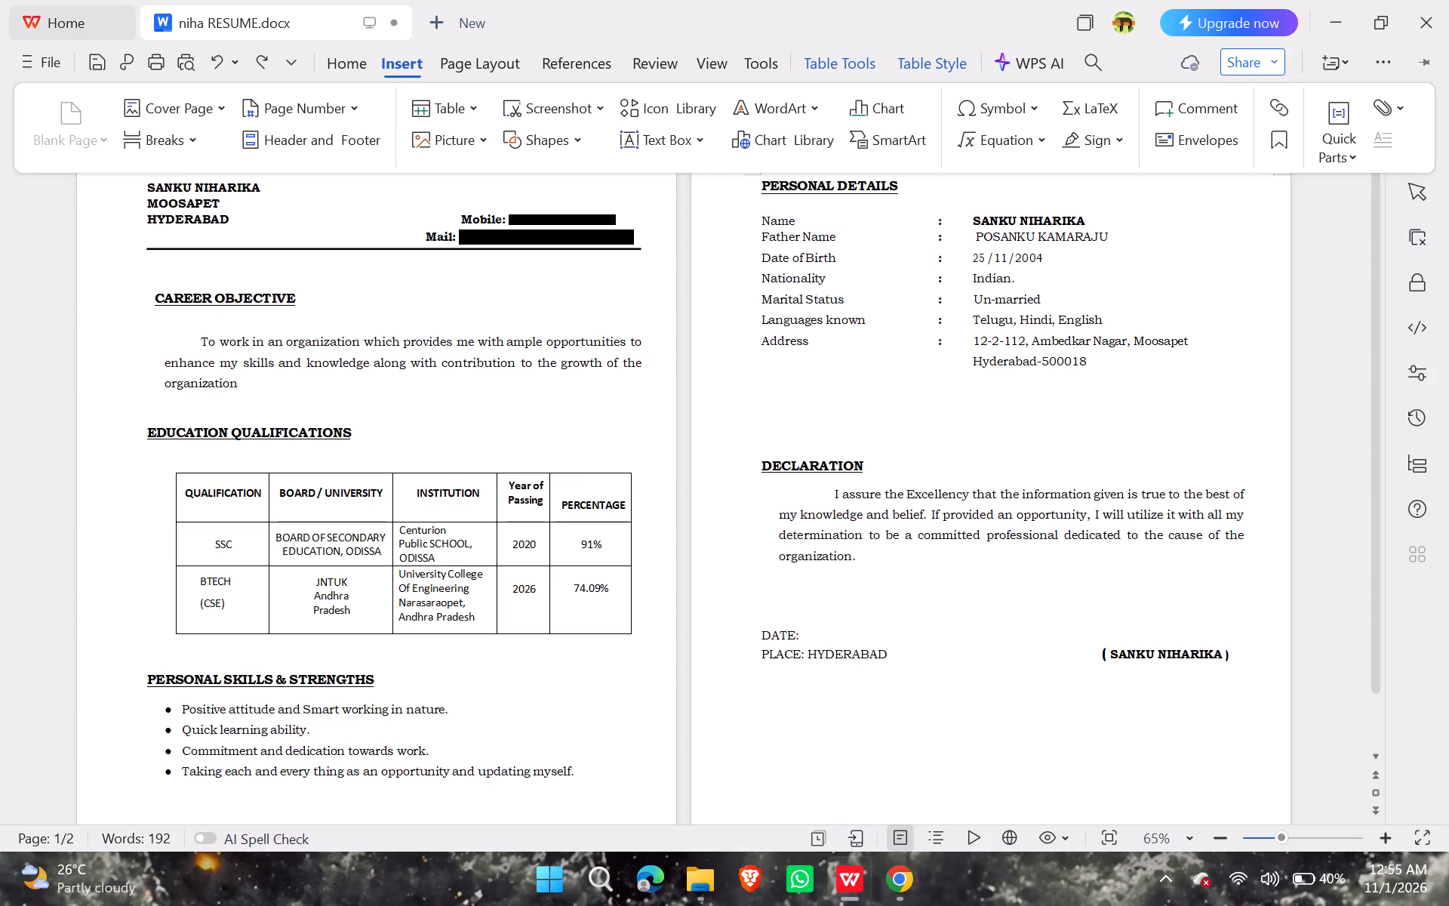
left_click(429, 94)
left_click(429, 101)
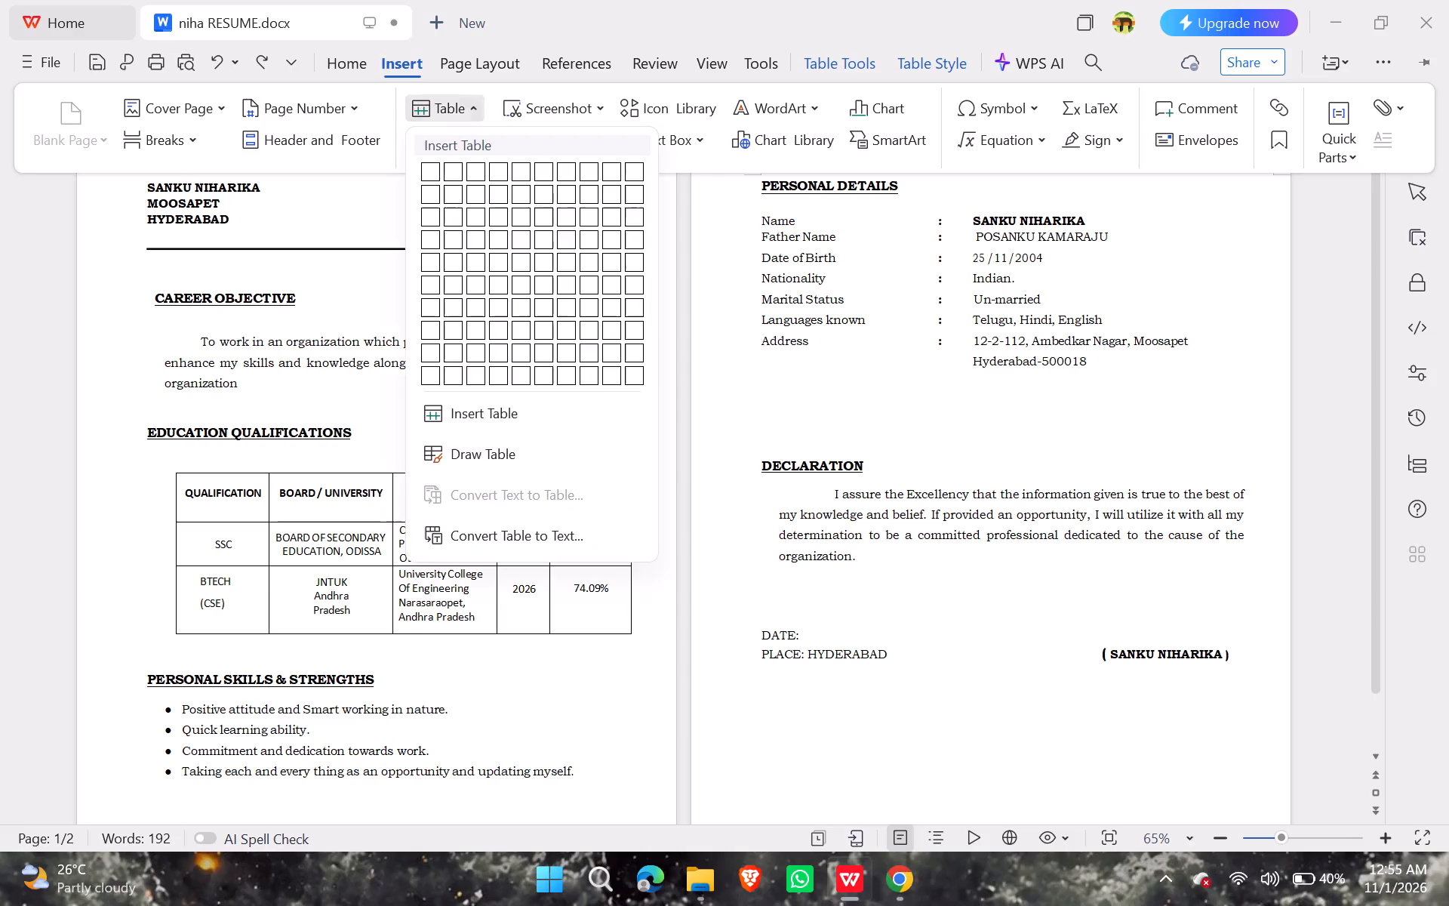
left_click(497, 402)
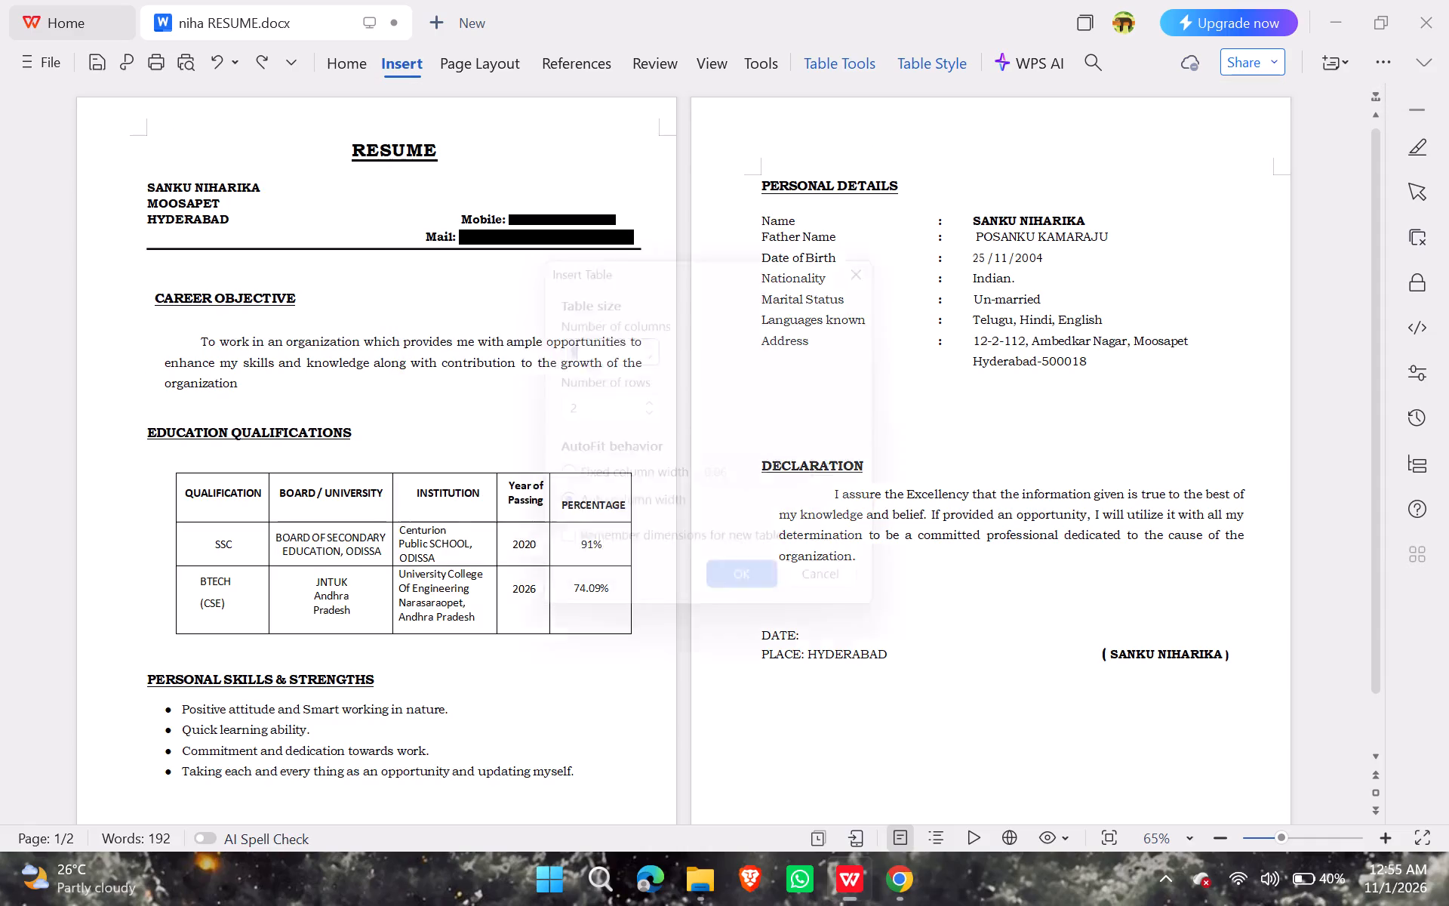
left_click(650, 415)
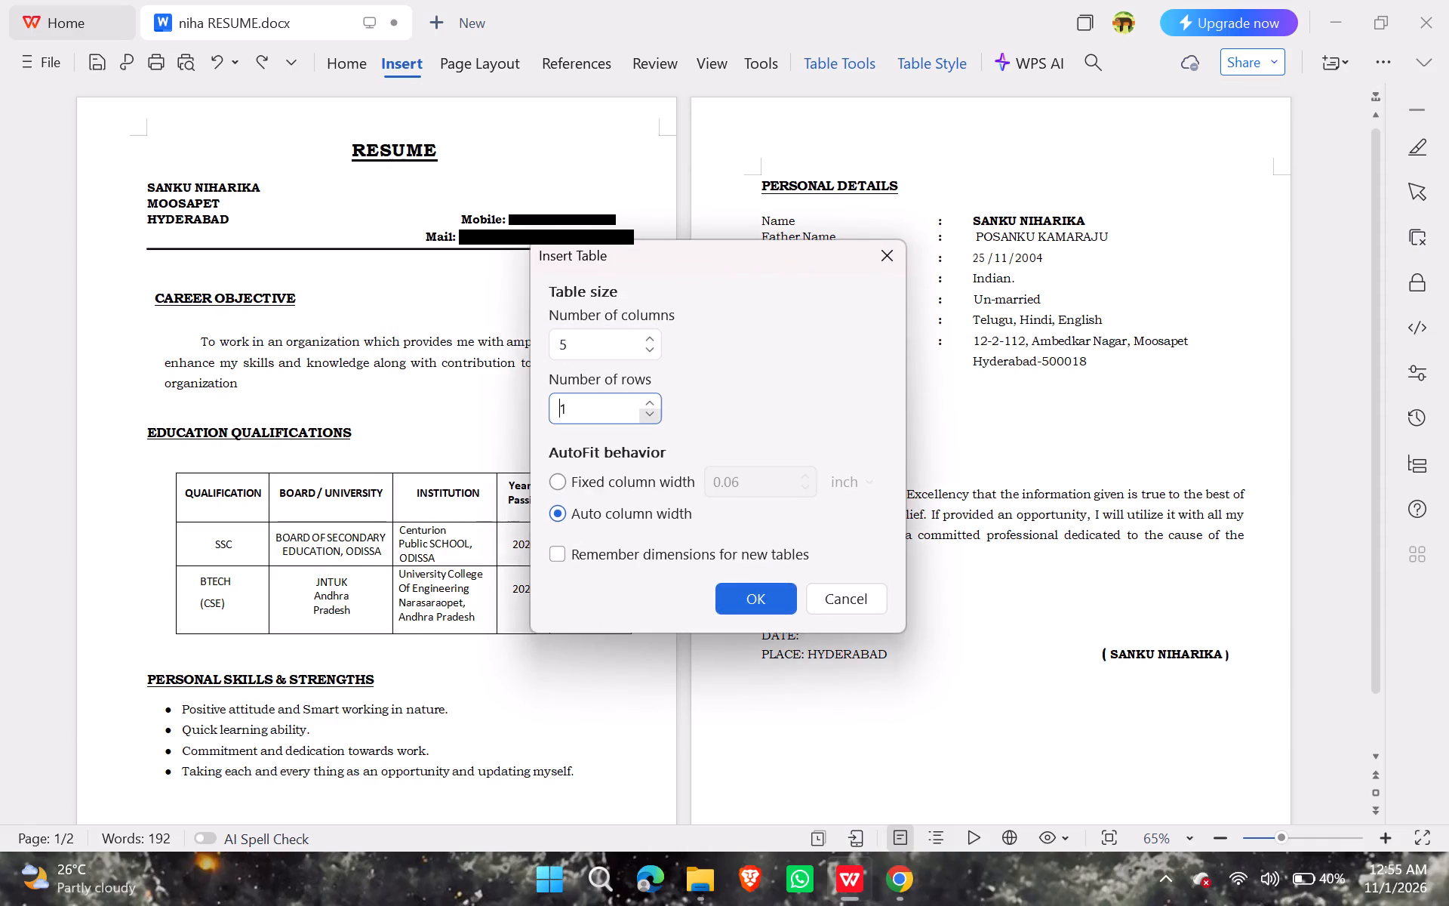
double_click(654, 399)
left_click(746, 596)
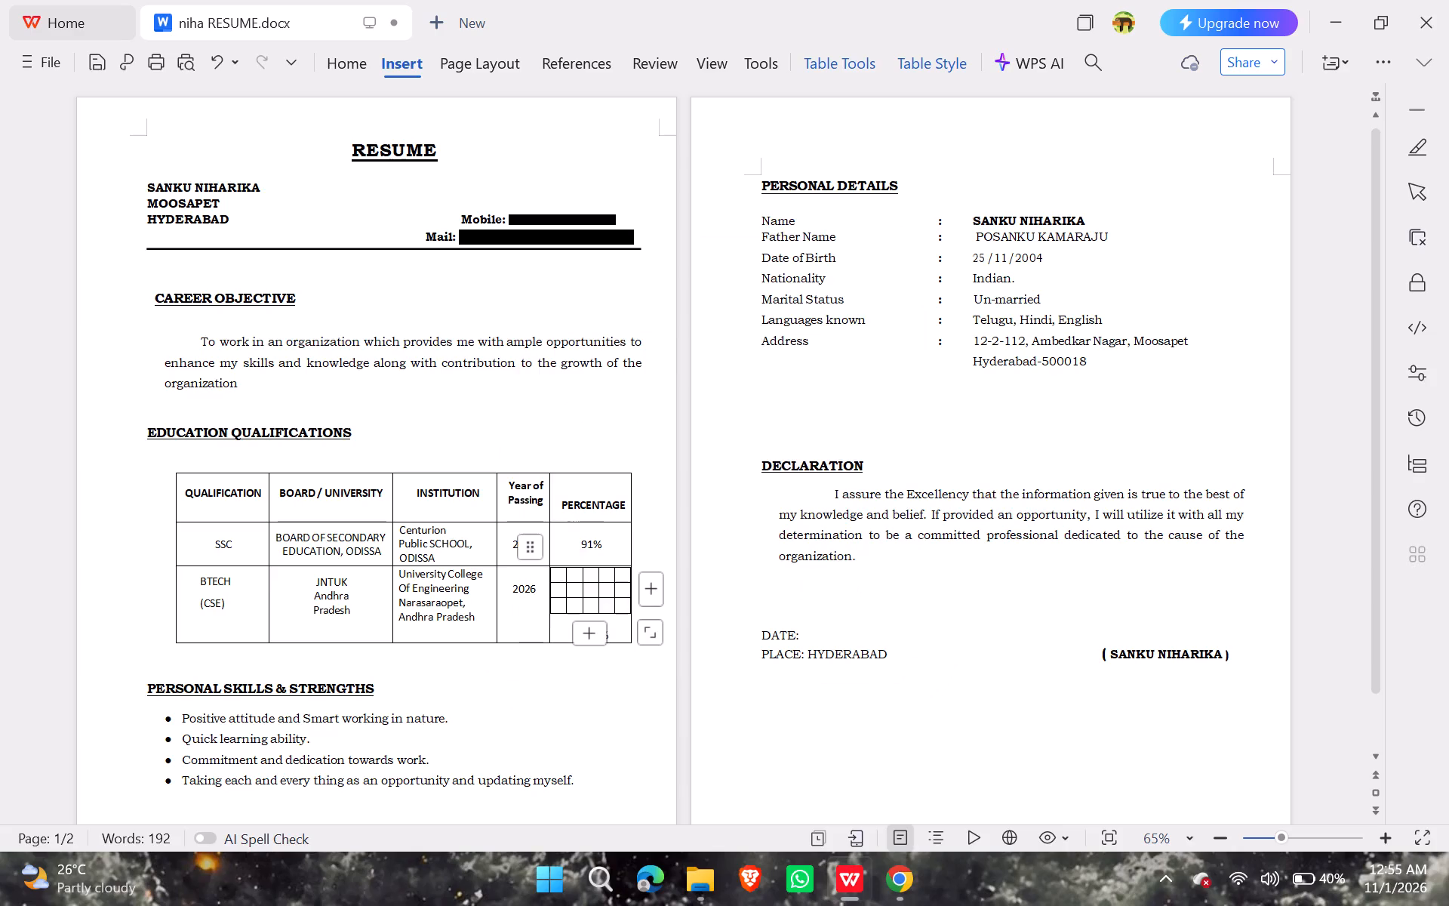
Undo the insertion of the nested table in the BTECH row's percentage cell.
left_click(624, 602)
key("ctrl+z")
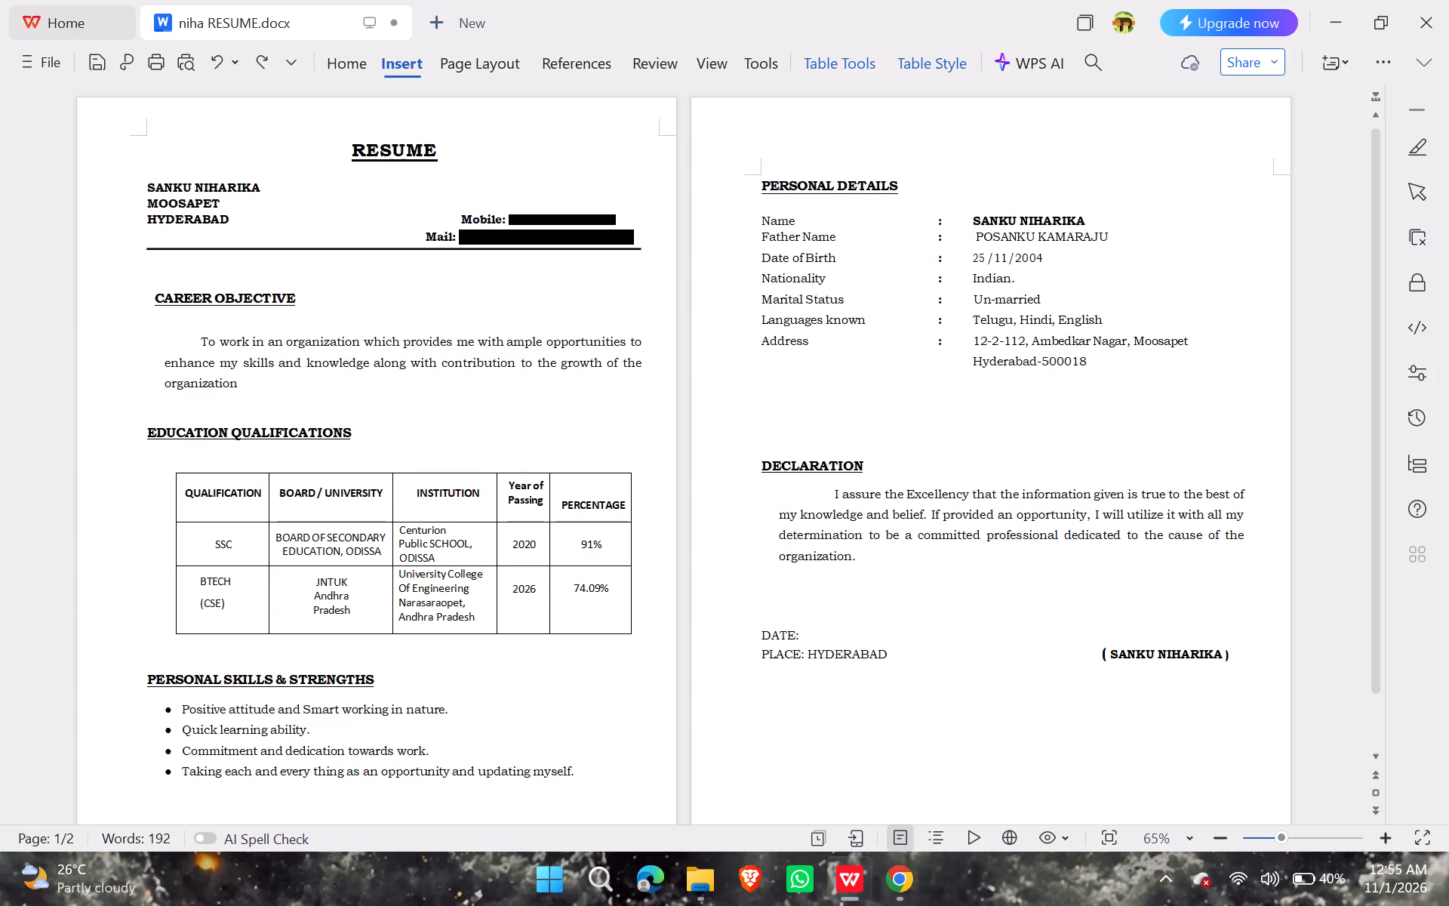
Increase the BTECH row's height by moving the education table's bottom border downward.
left_click(478, 635)
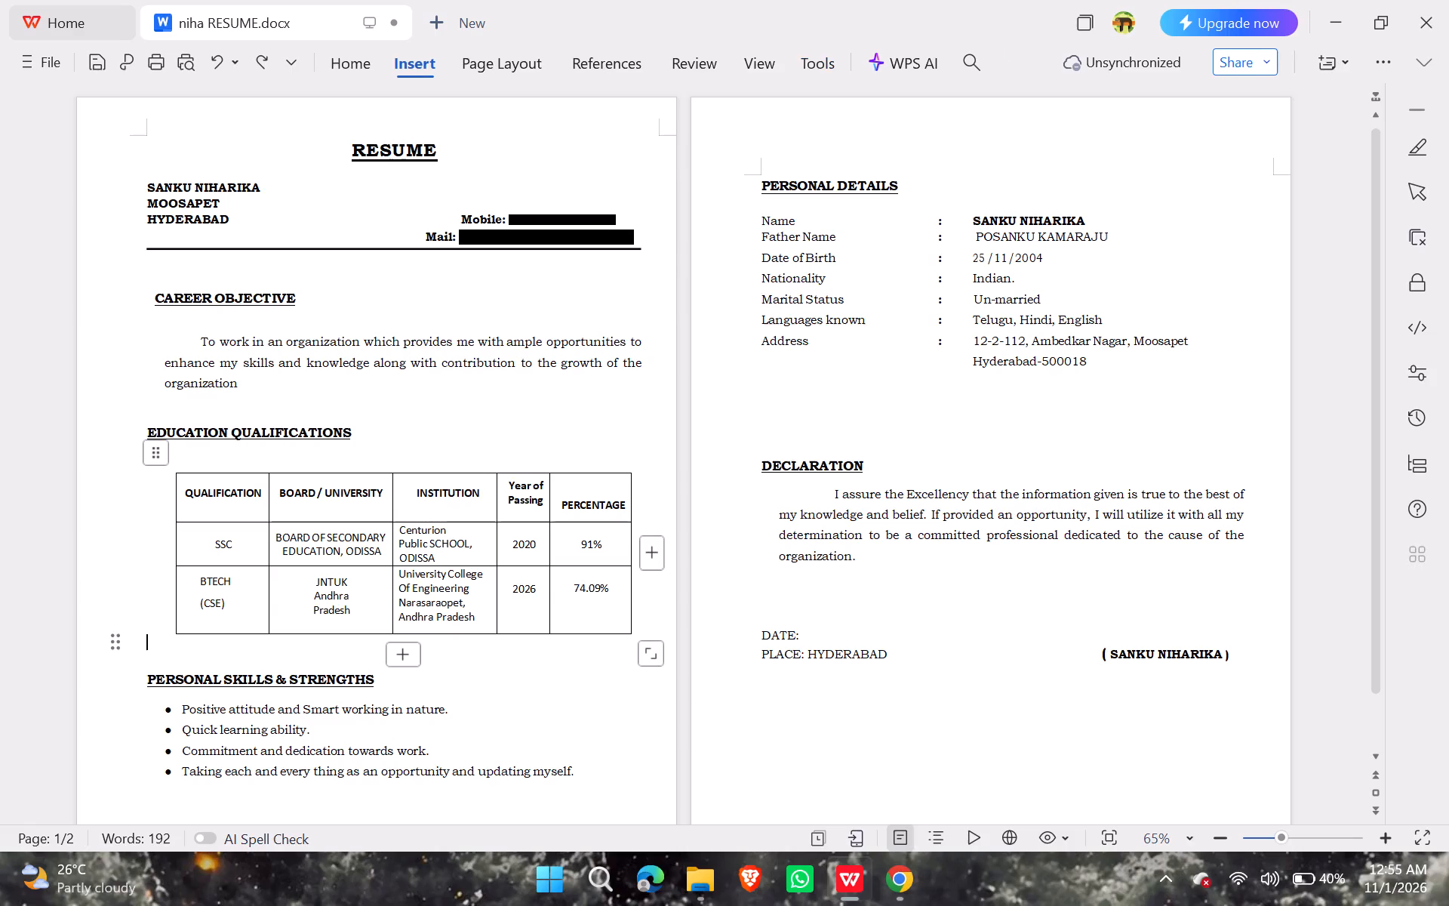
left_click_drag(440, 634, 443, 655)
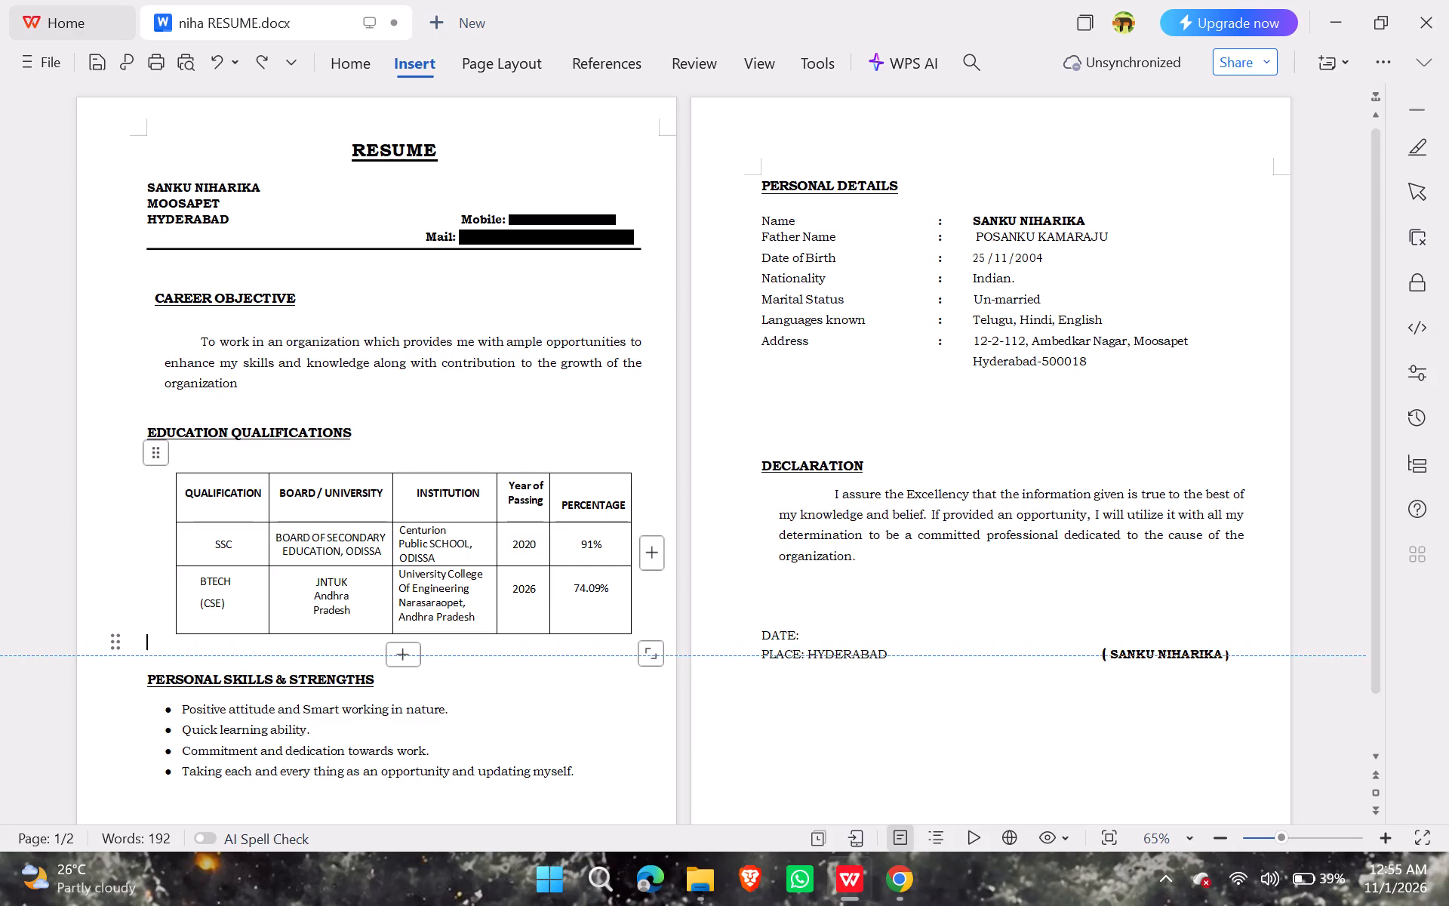
left_click_drag(443, 655, 445, 661)
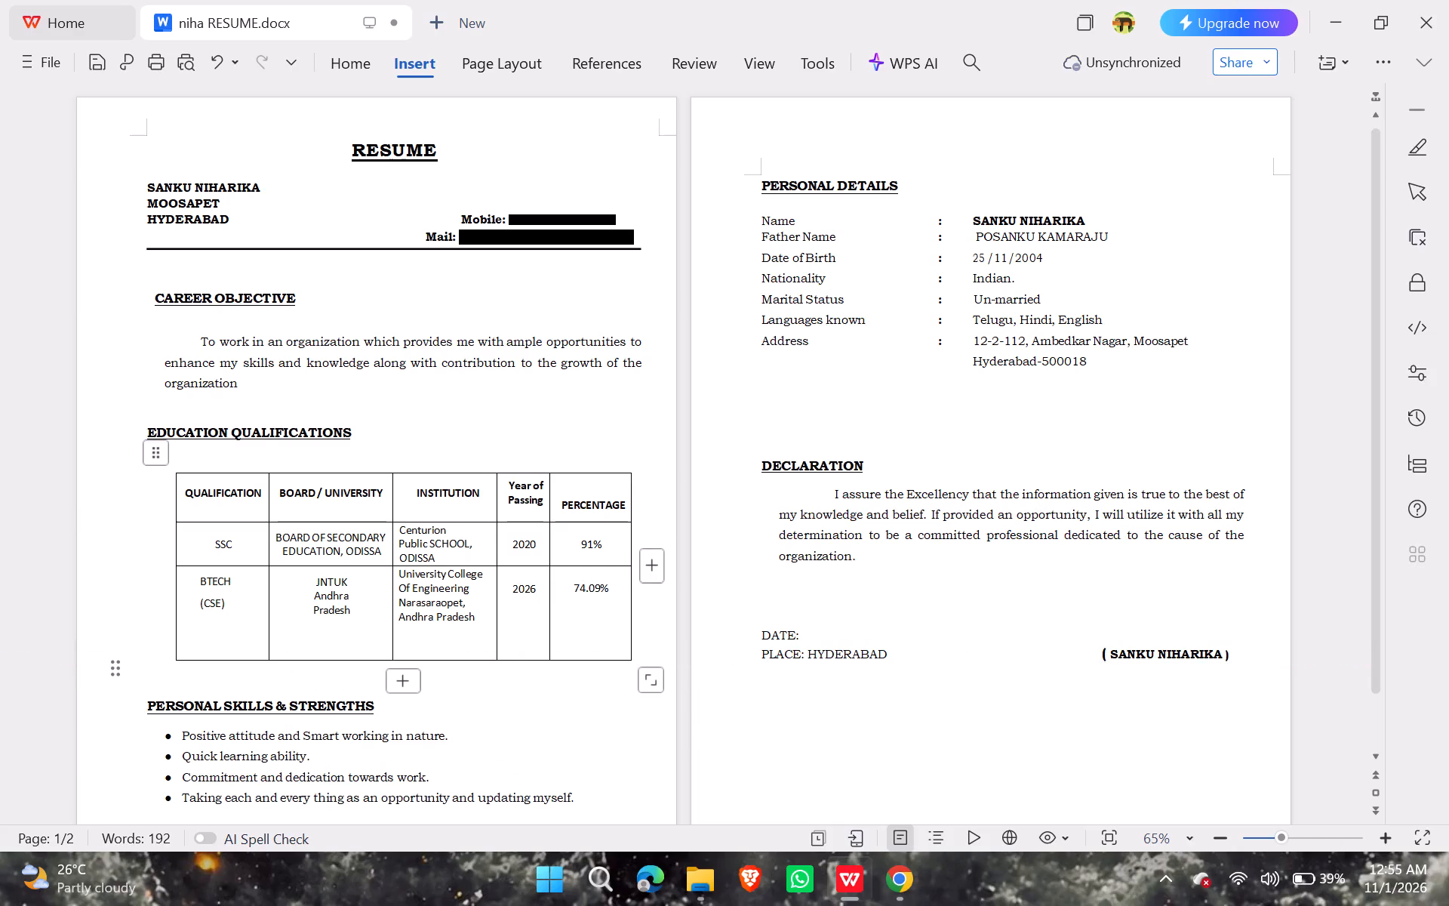
Increase the SSC row's height by moving the border between the SSC and BTECH rows downward in two stages.
left_click_drag(547, 565, 547, 599)
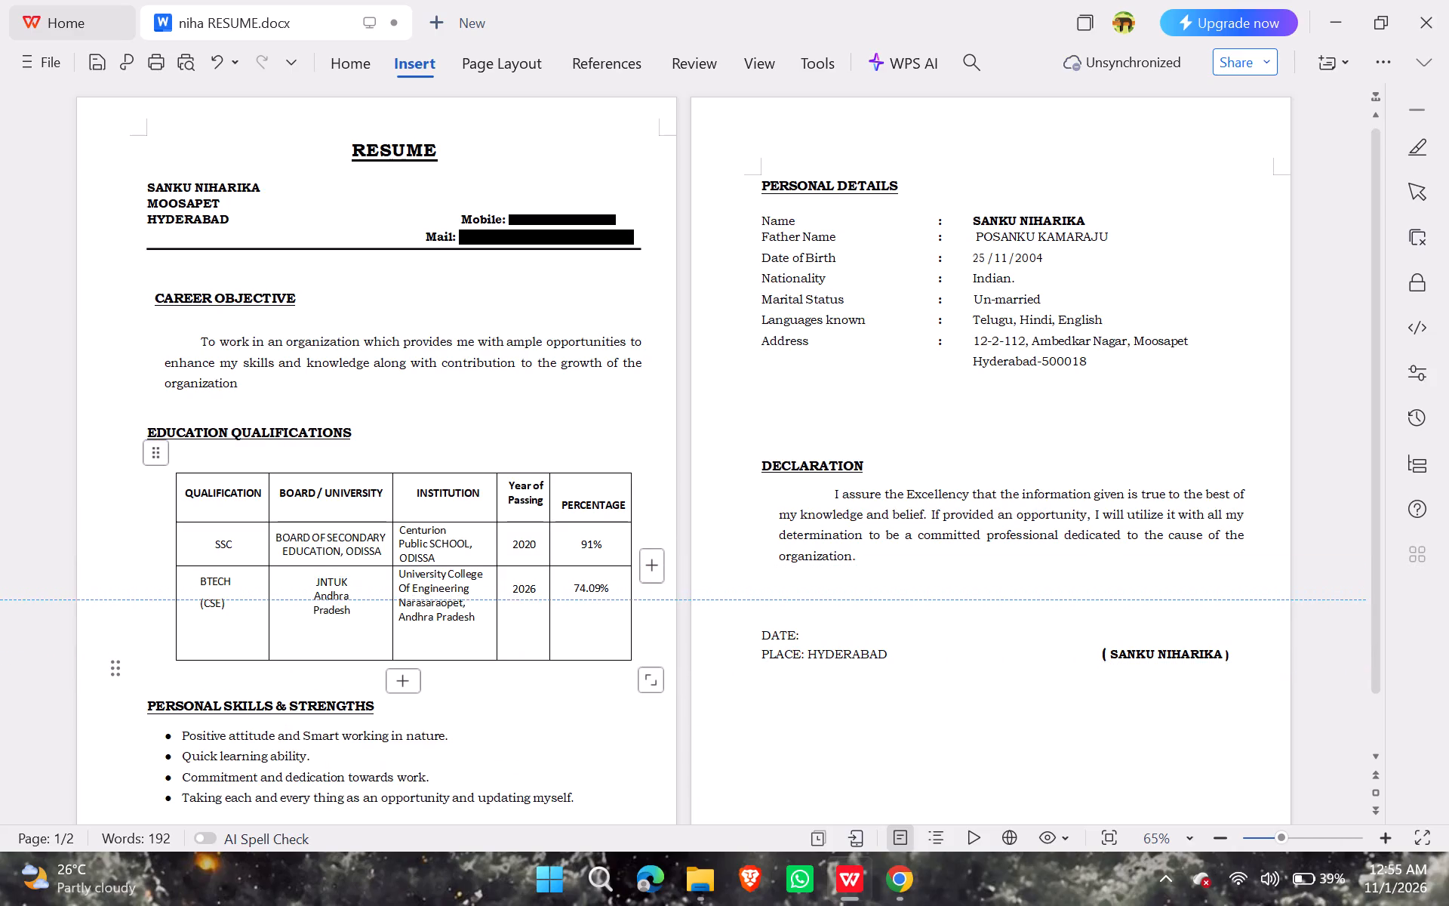
left_click_drag(547, 599, 547, 597)
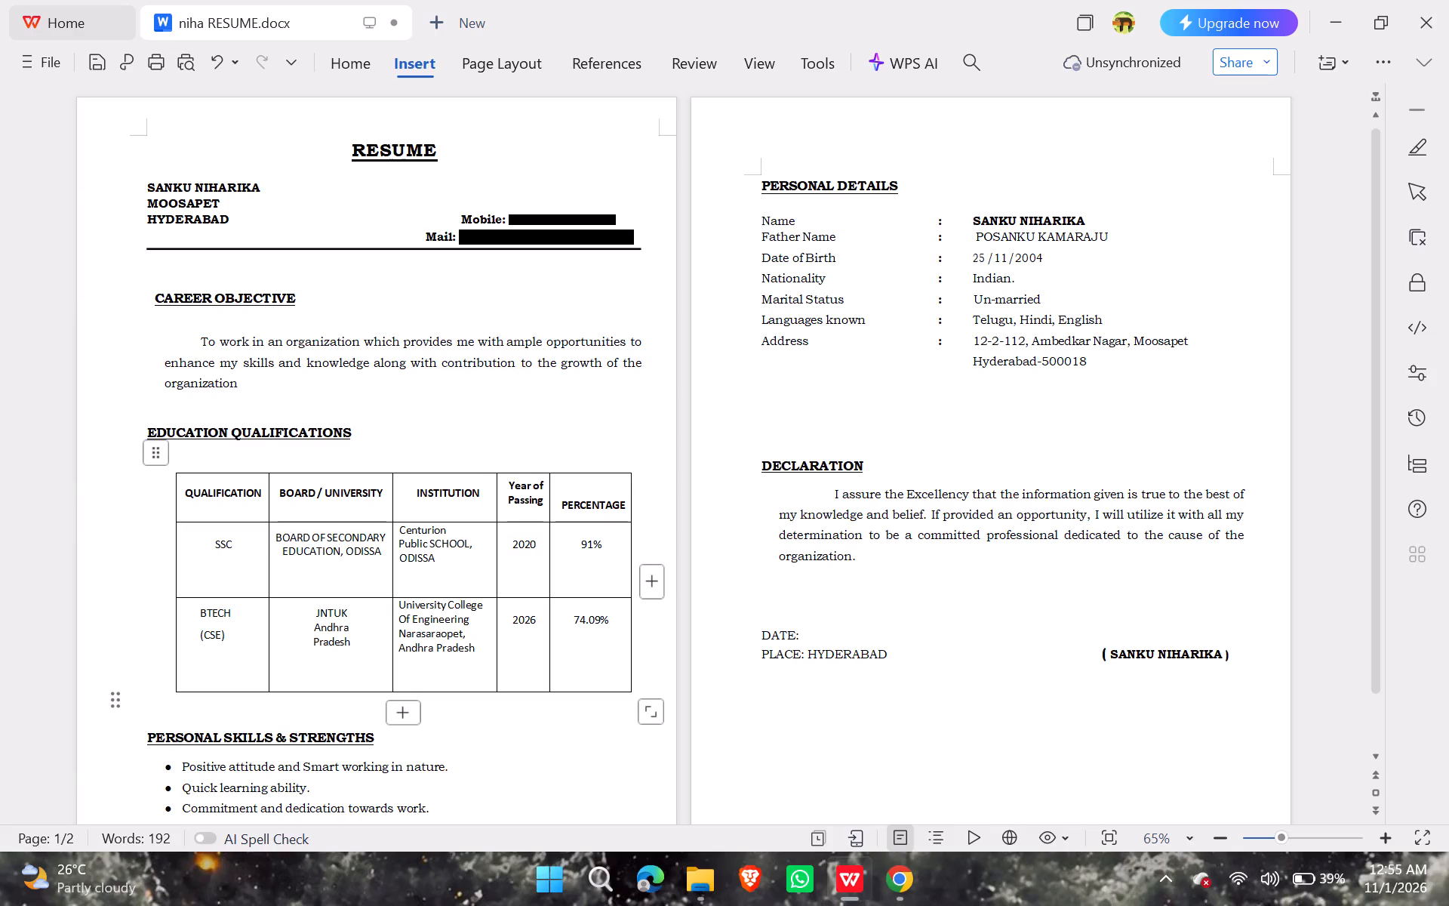
left_click_drag(549, 598, 549, 616)
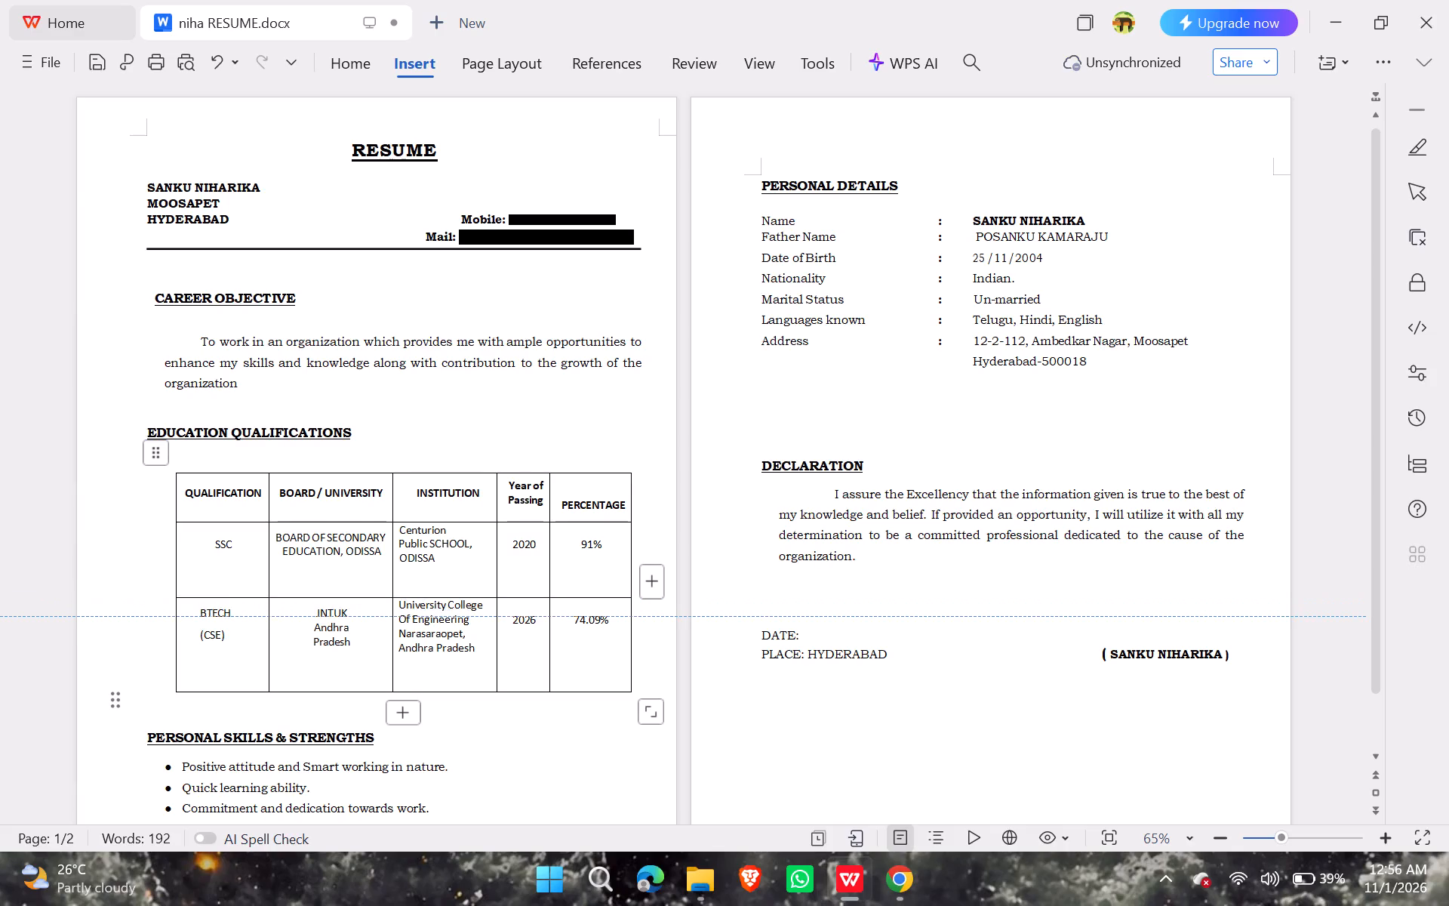
left_click_drag(549, 616, 546, 621)
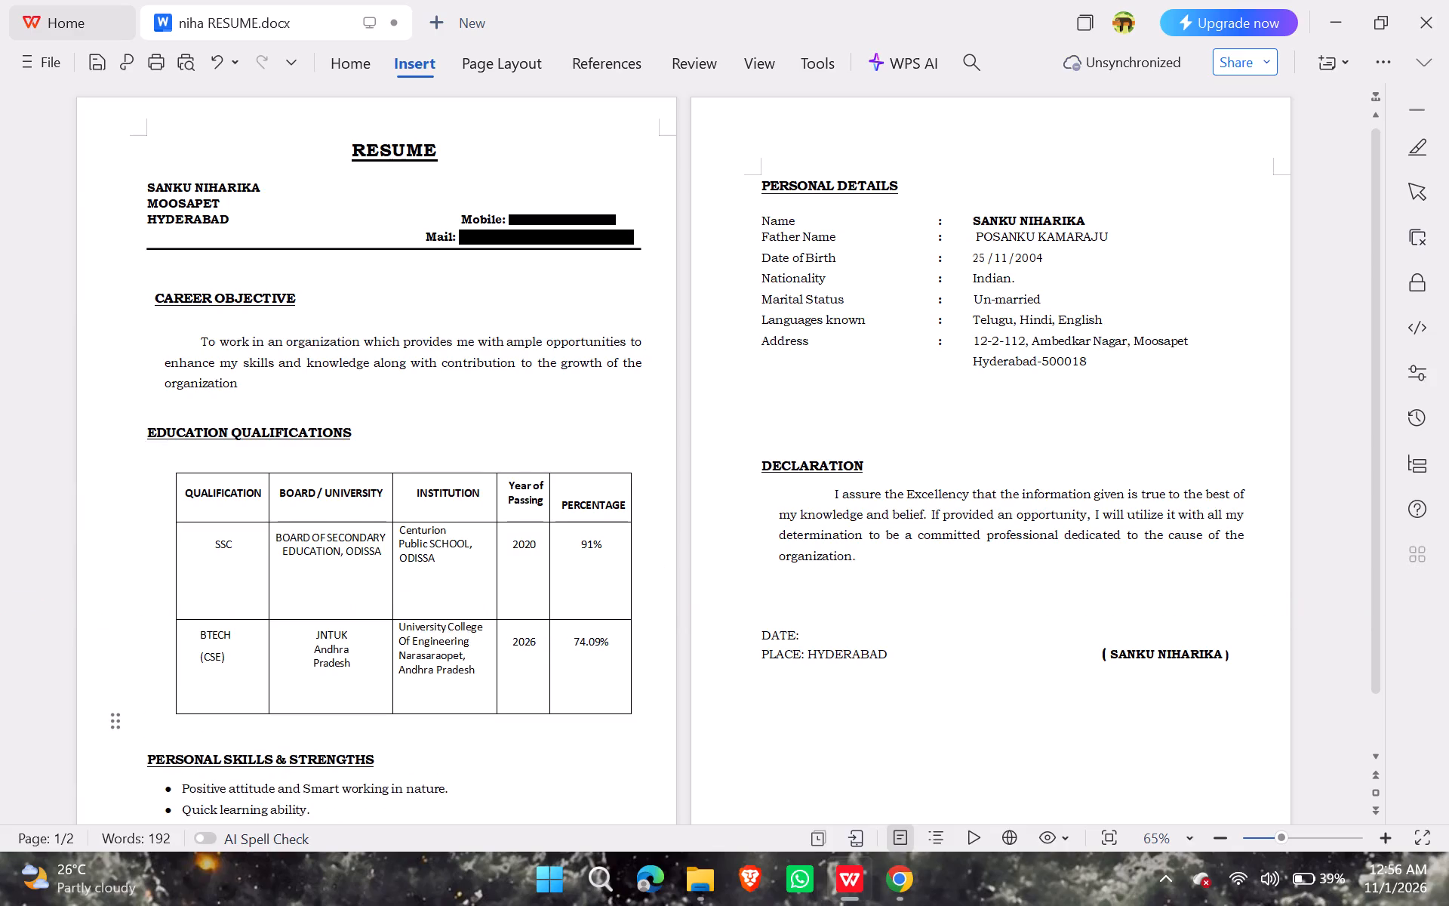
Delete the blank line between the EDUCATION QUALIFICATIONS heading and the education table.
scroll(540, 707, "down", 2)
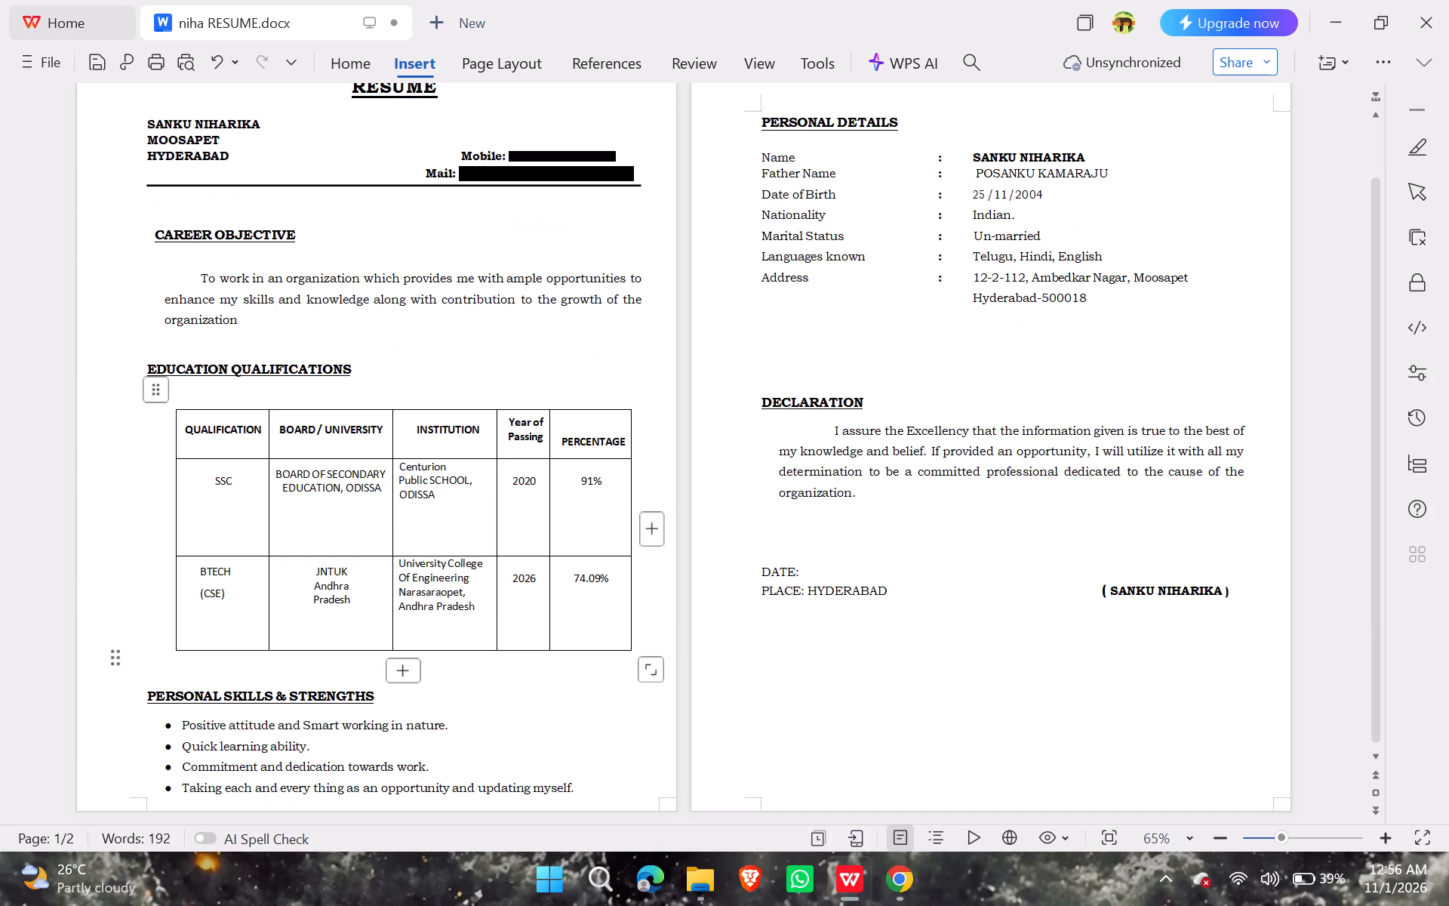
scroll(540, 707, "down", 1)
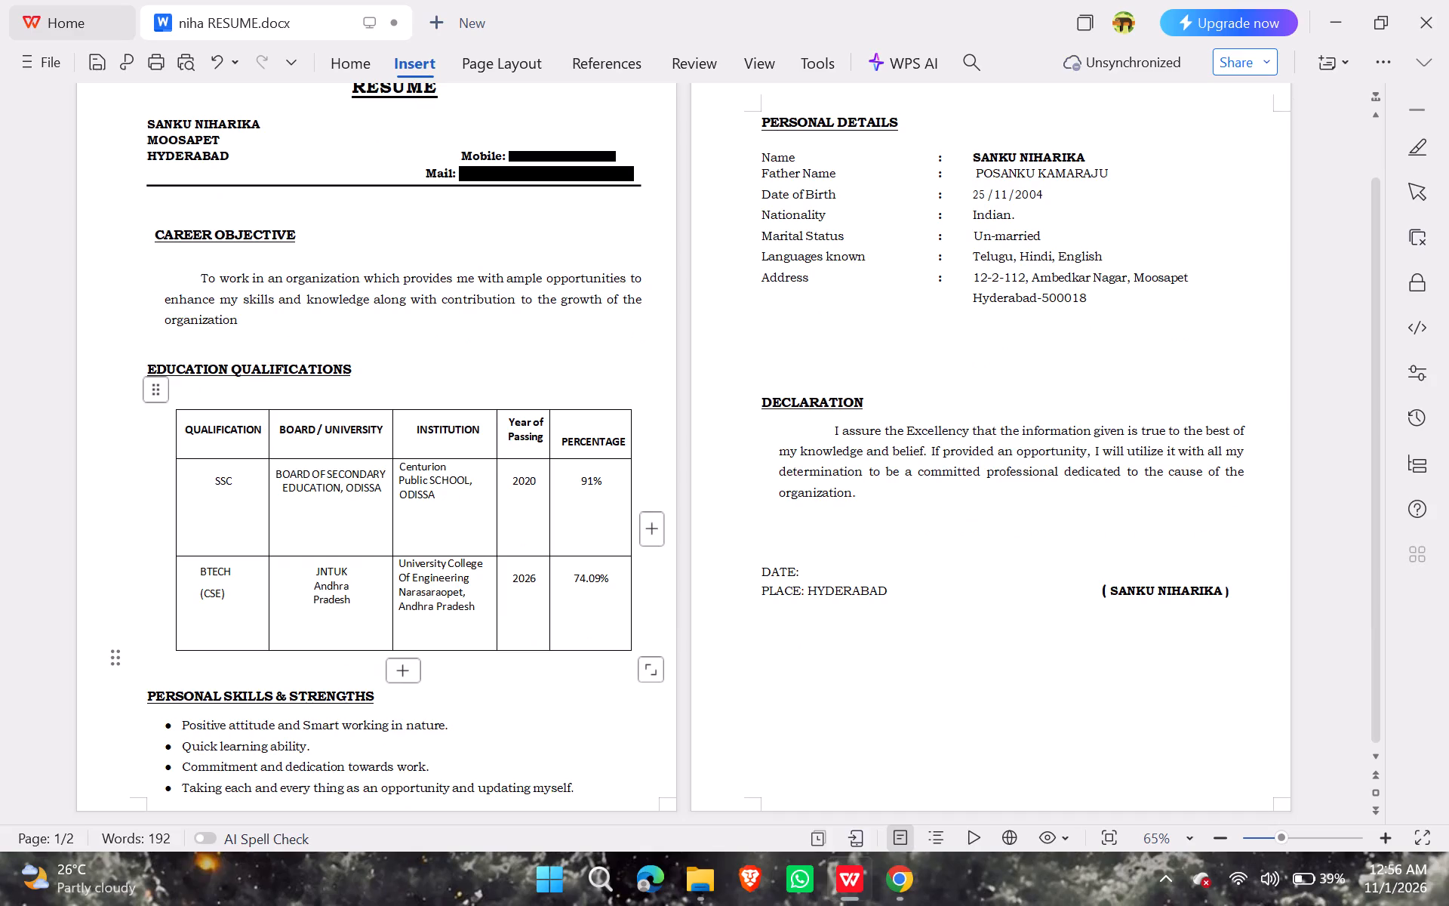
left_click(377, 389)
key("BackSpace")
Replace the blank line under the CAREER OBJECTIVE heading with a new line break after the heading.
left_click(266, 260)
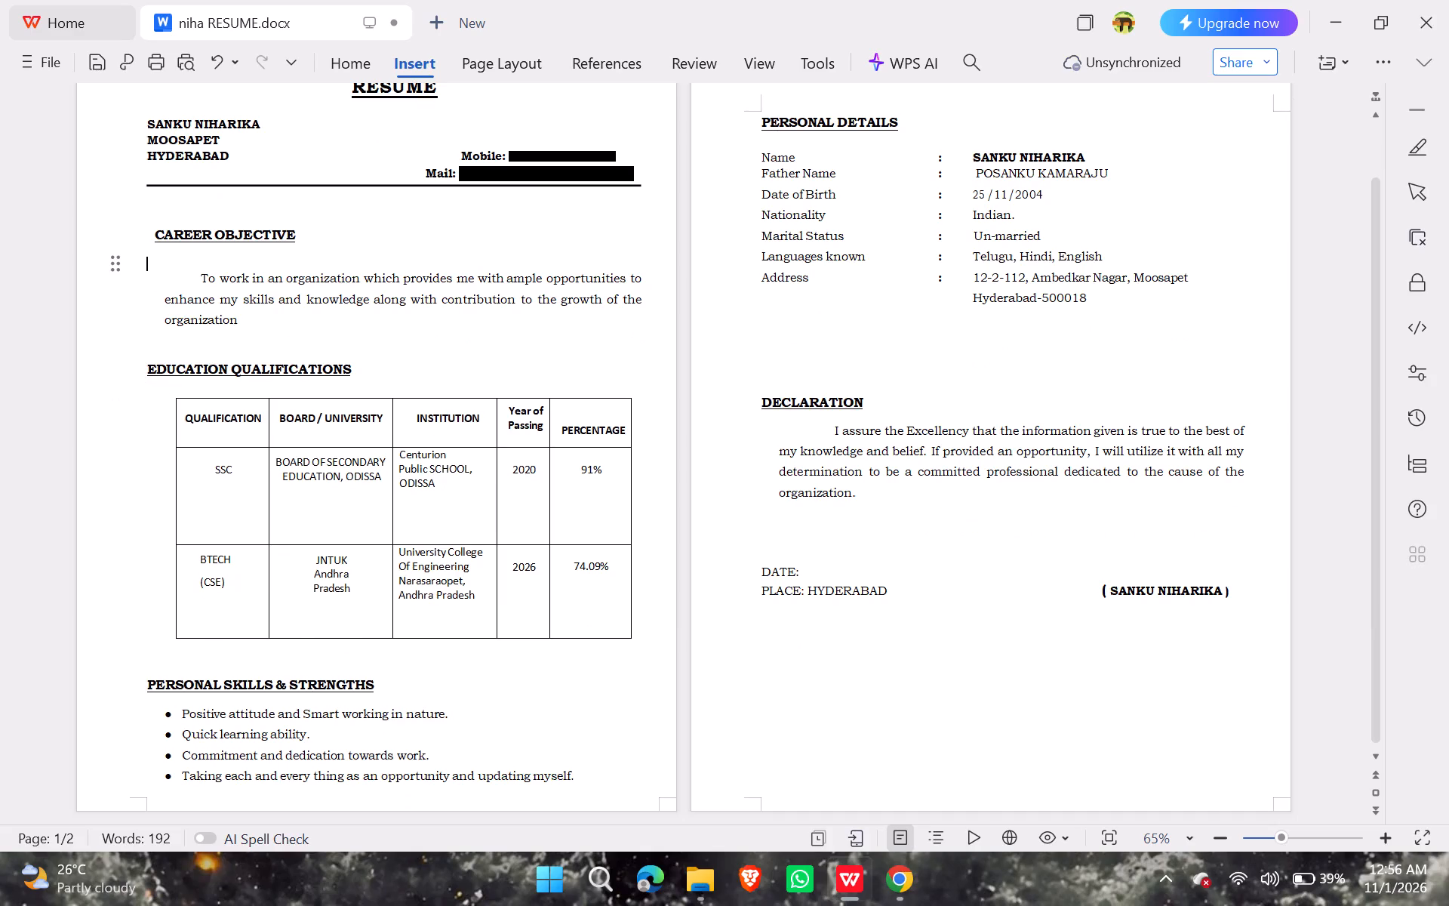
key("BackSpace")
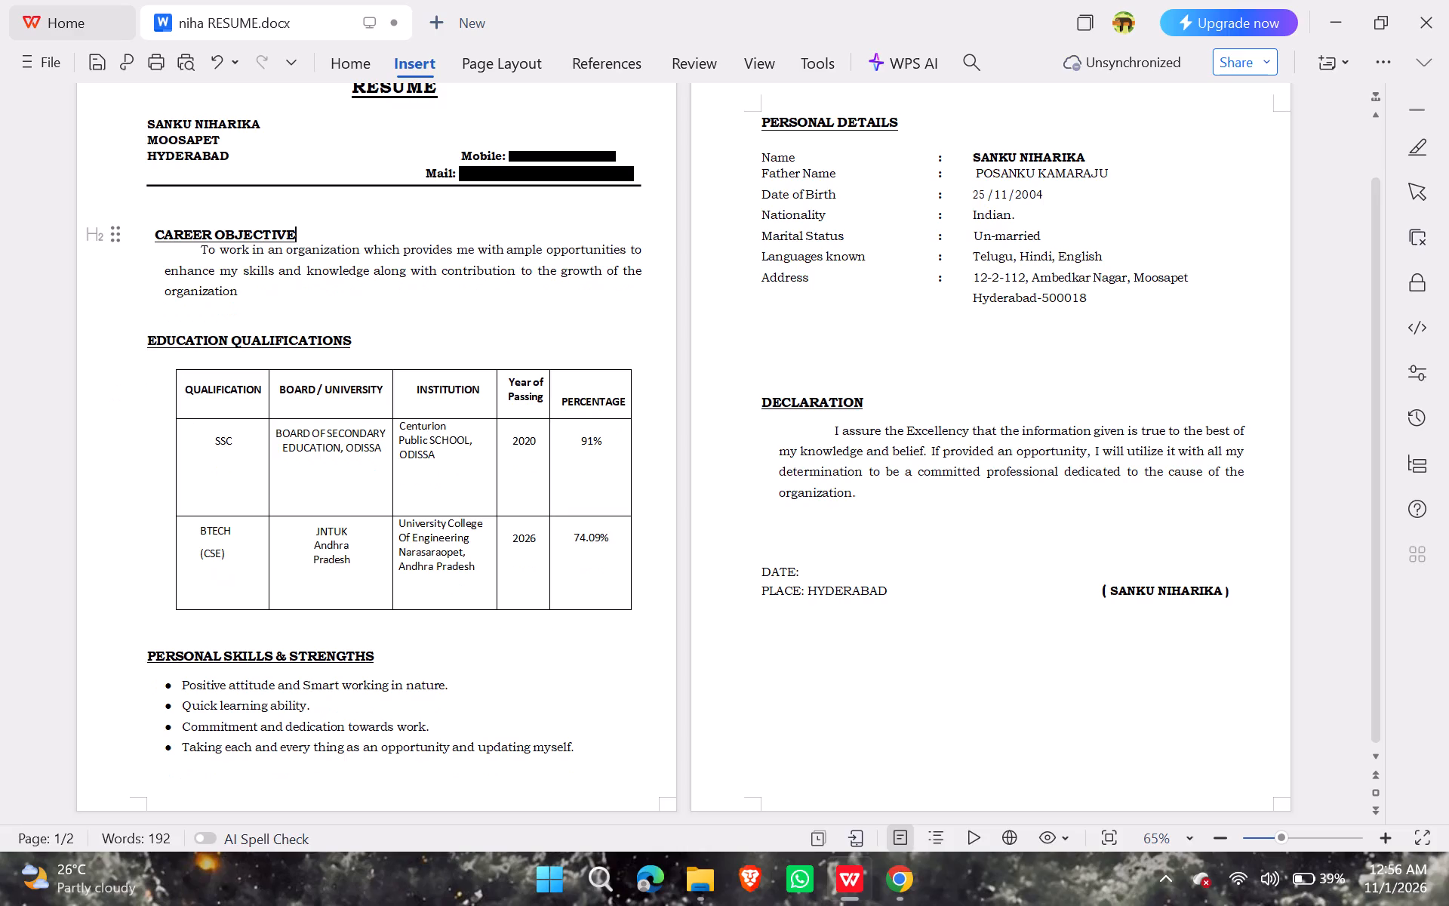
key("Return")
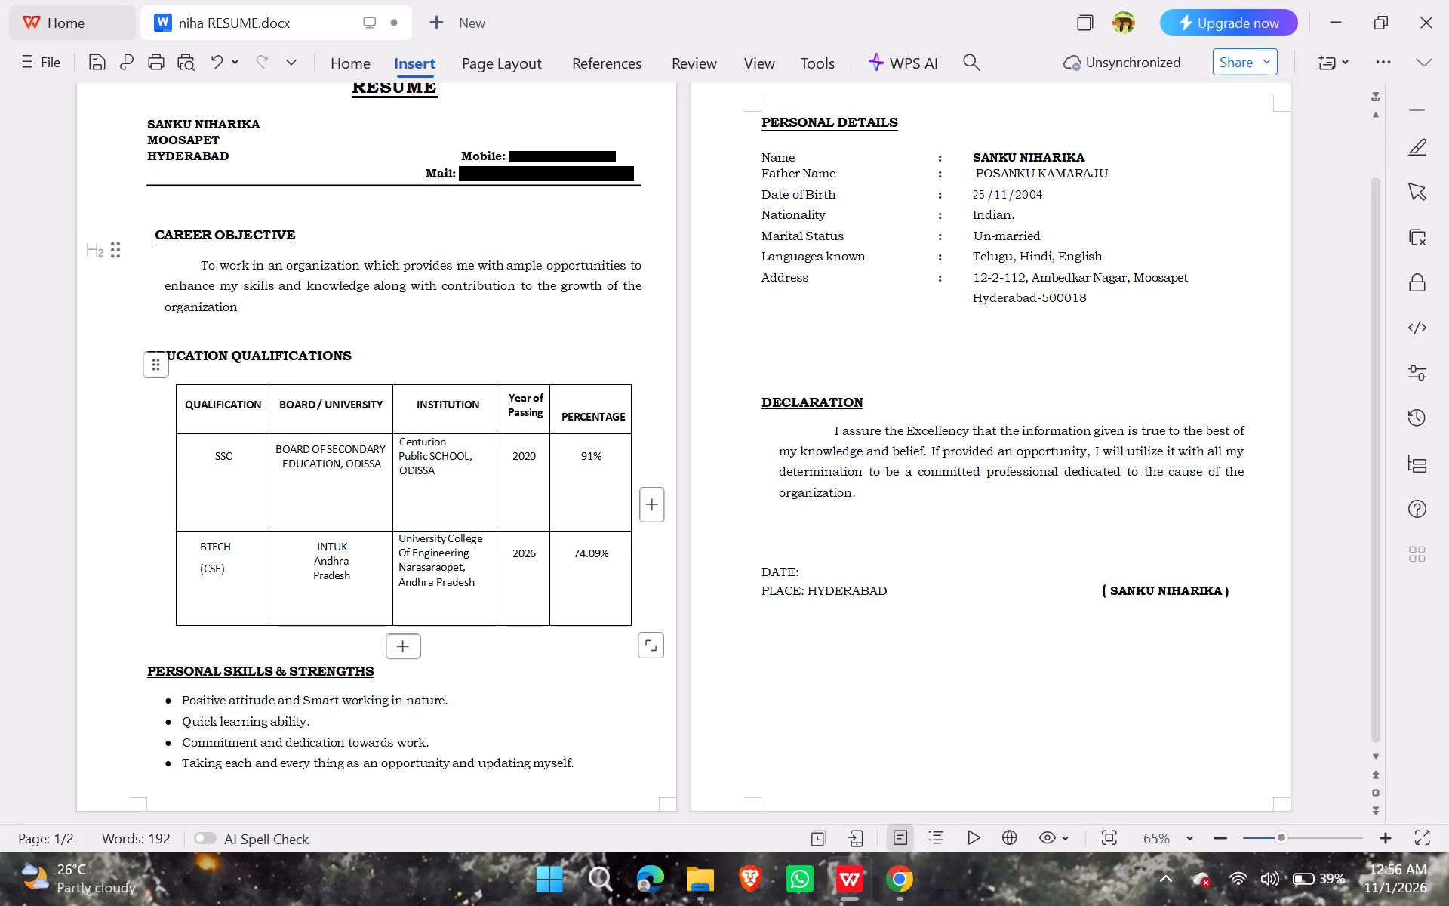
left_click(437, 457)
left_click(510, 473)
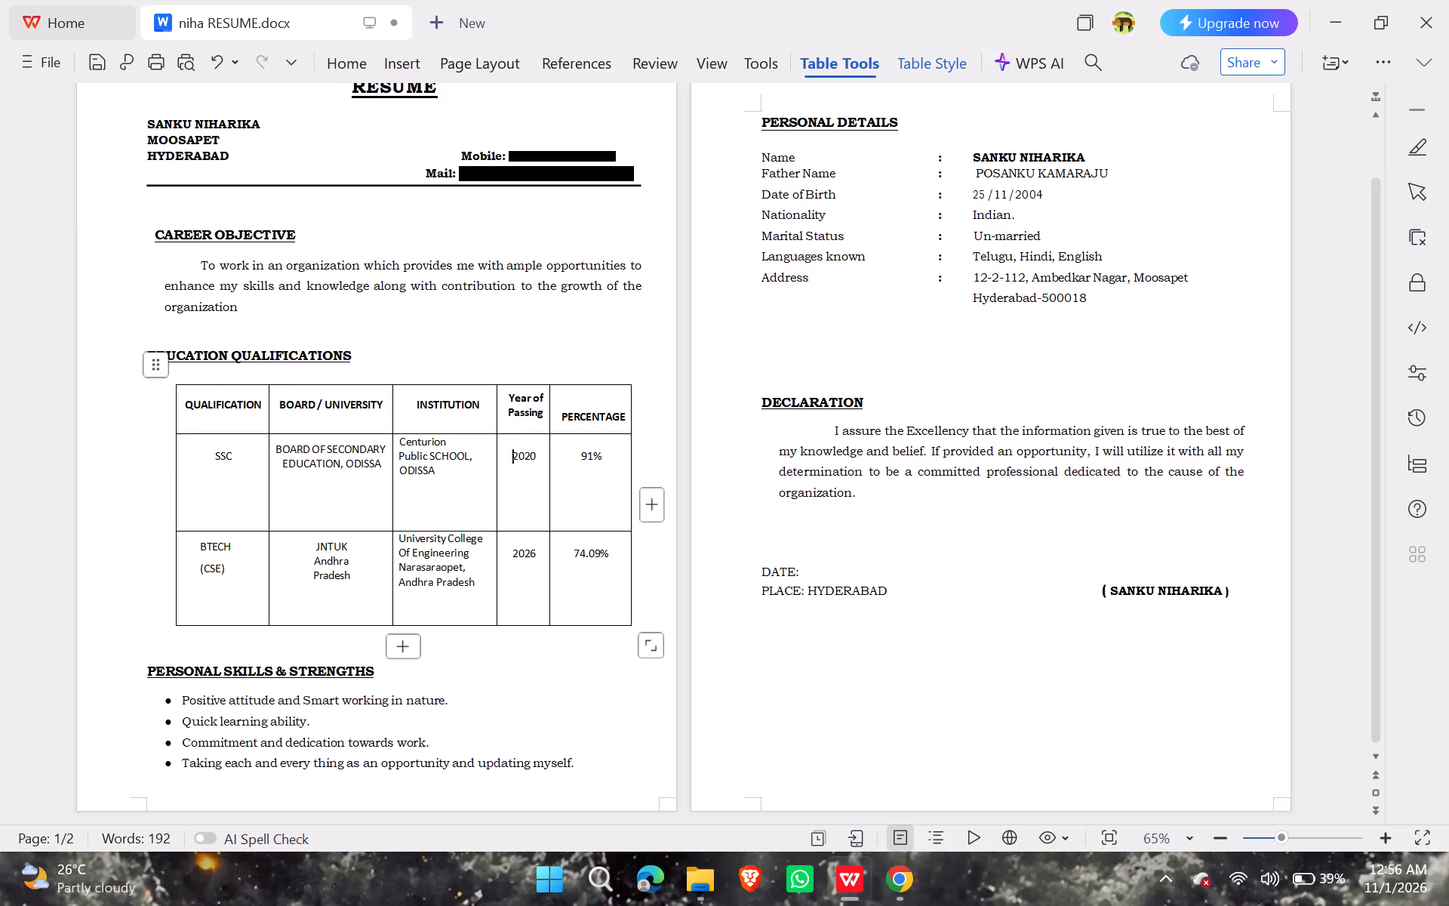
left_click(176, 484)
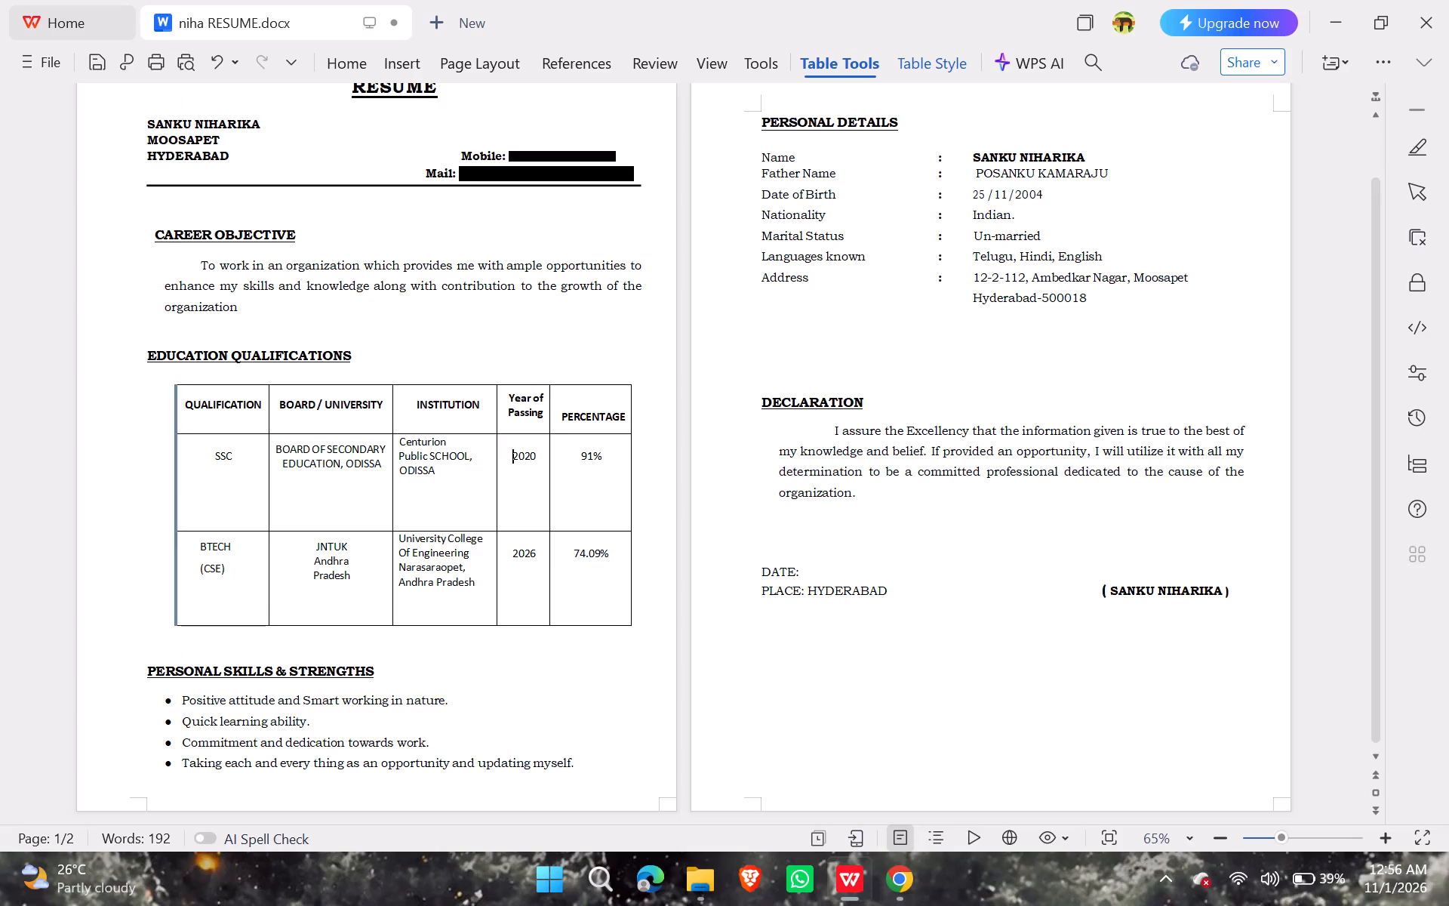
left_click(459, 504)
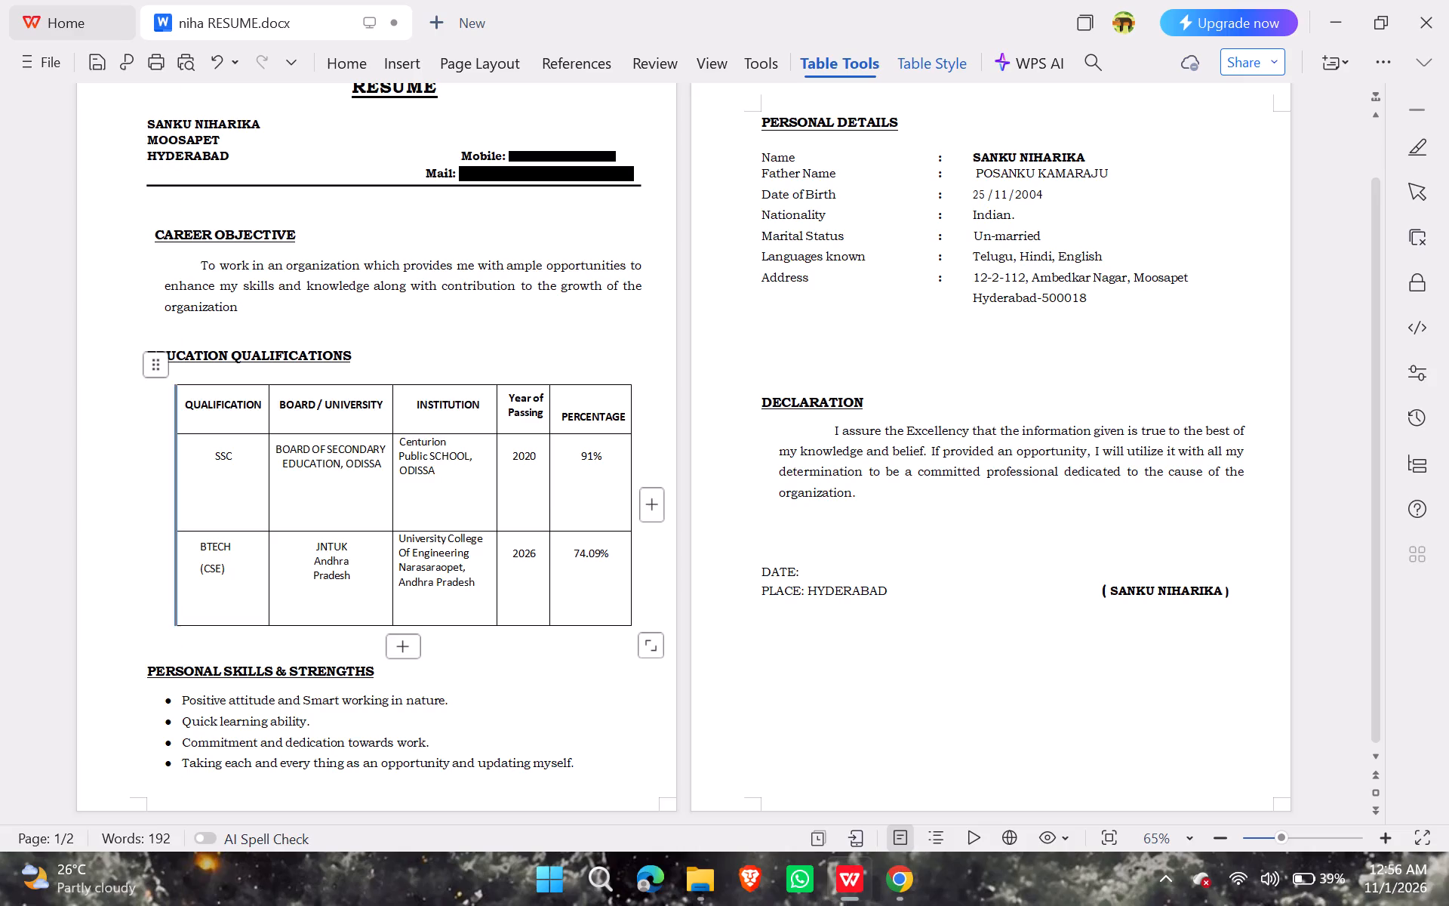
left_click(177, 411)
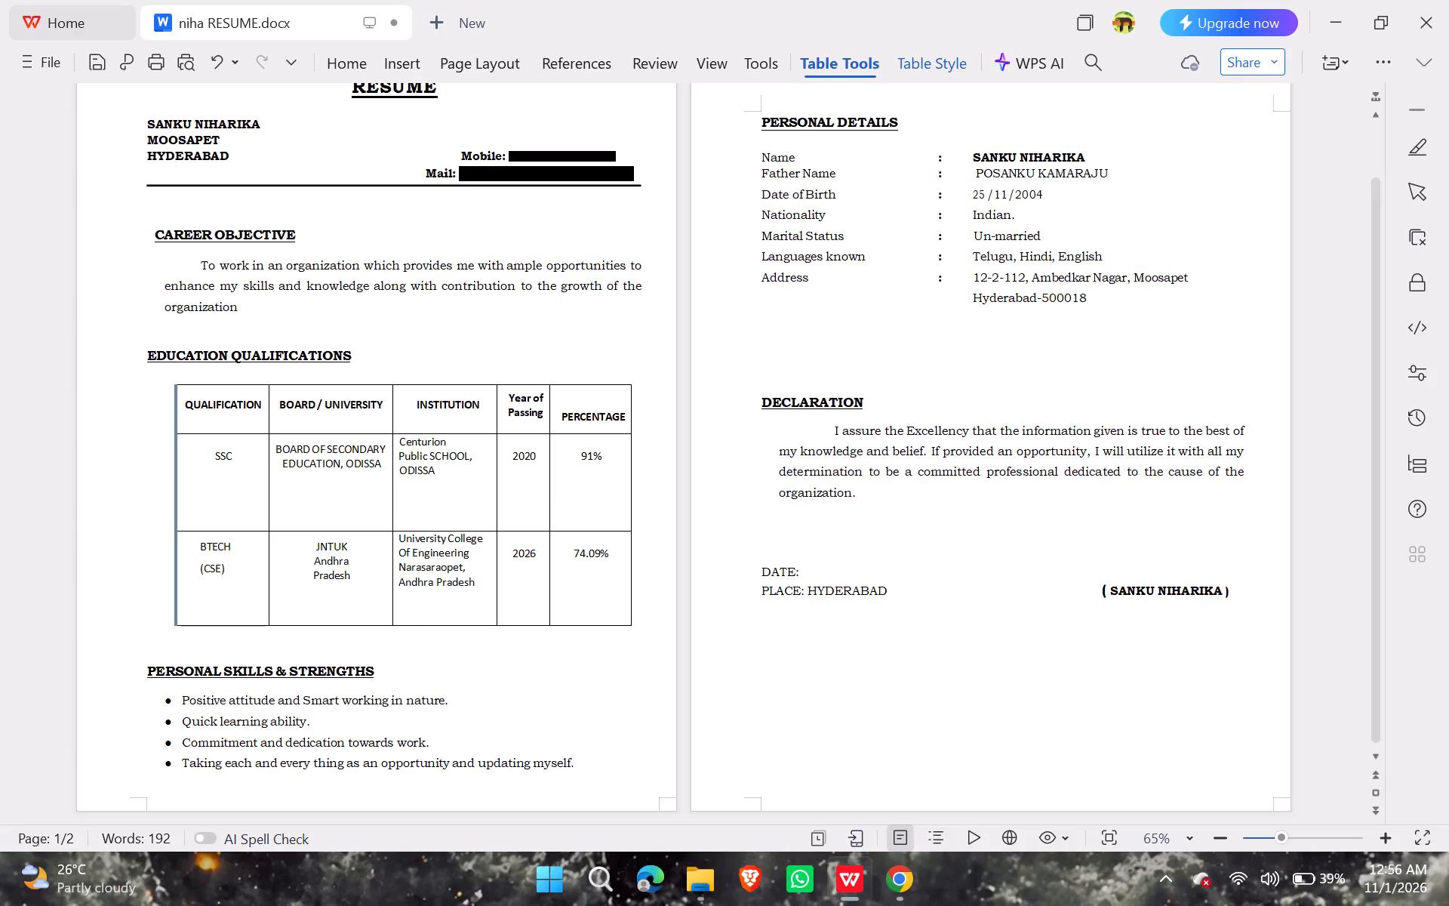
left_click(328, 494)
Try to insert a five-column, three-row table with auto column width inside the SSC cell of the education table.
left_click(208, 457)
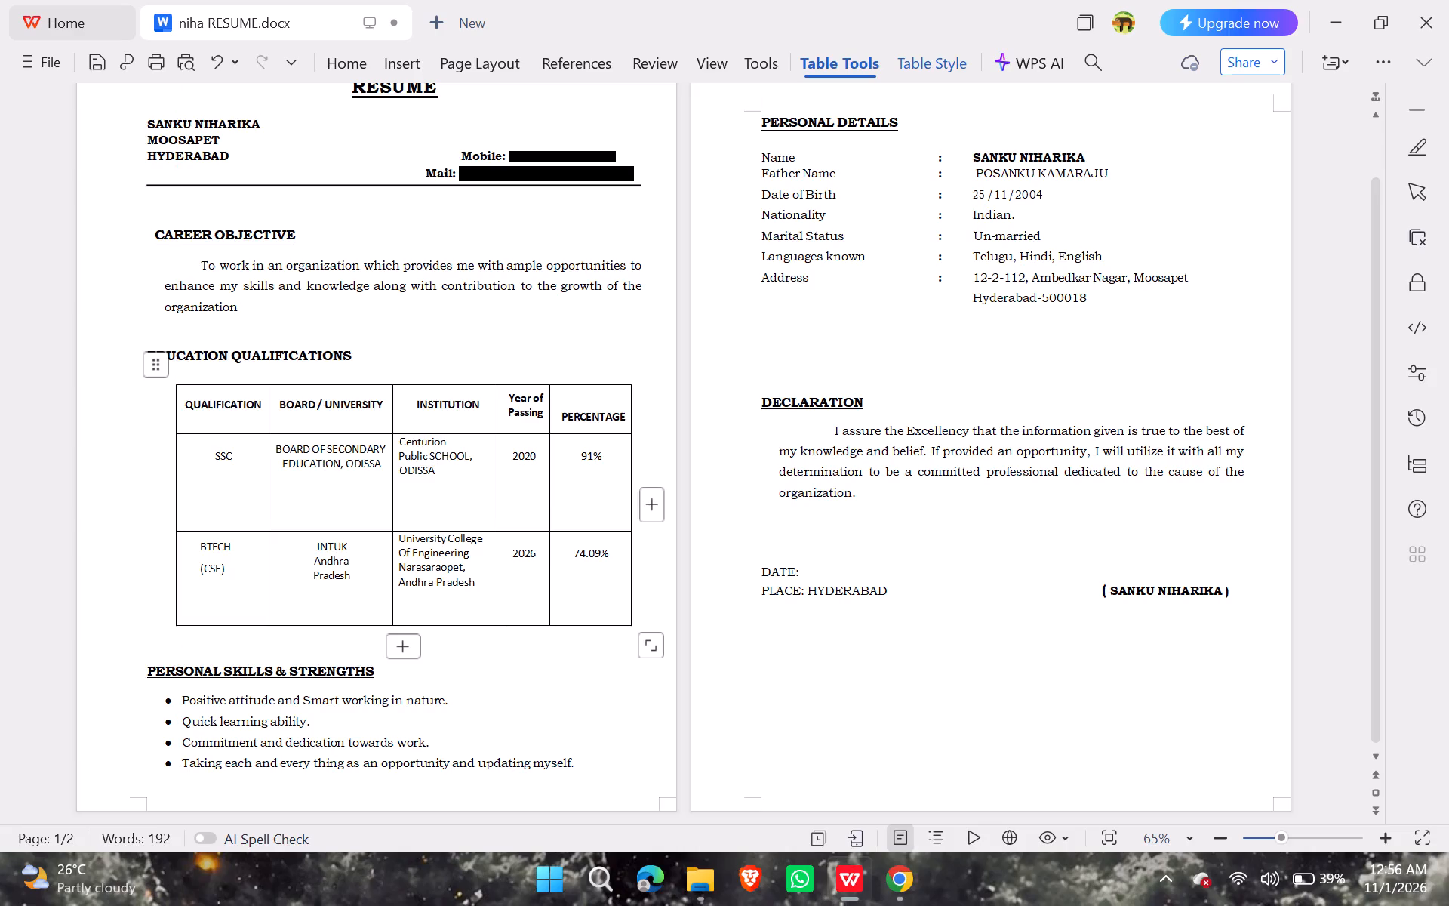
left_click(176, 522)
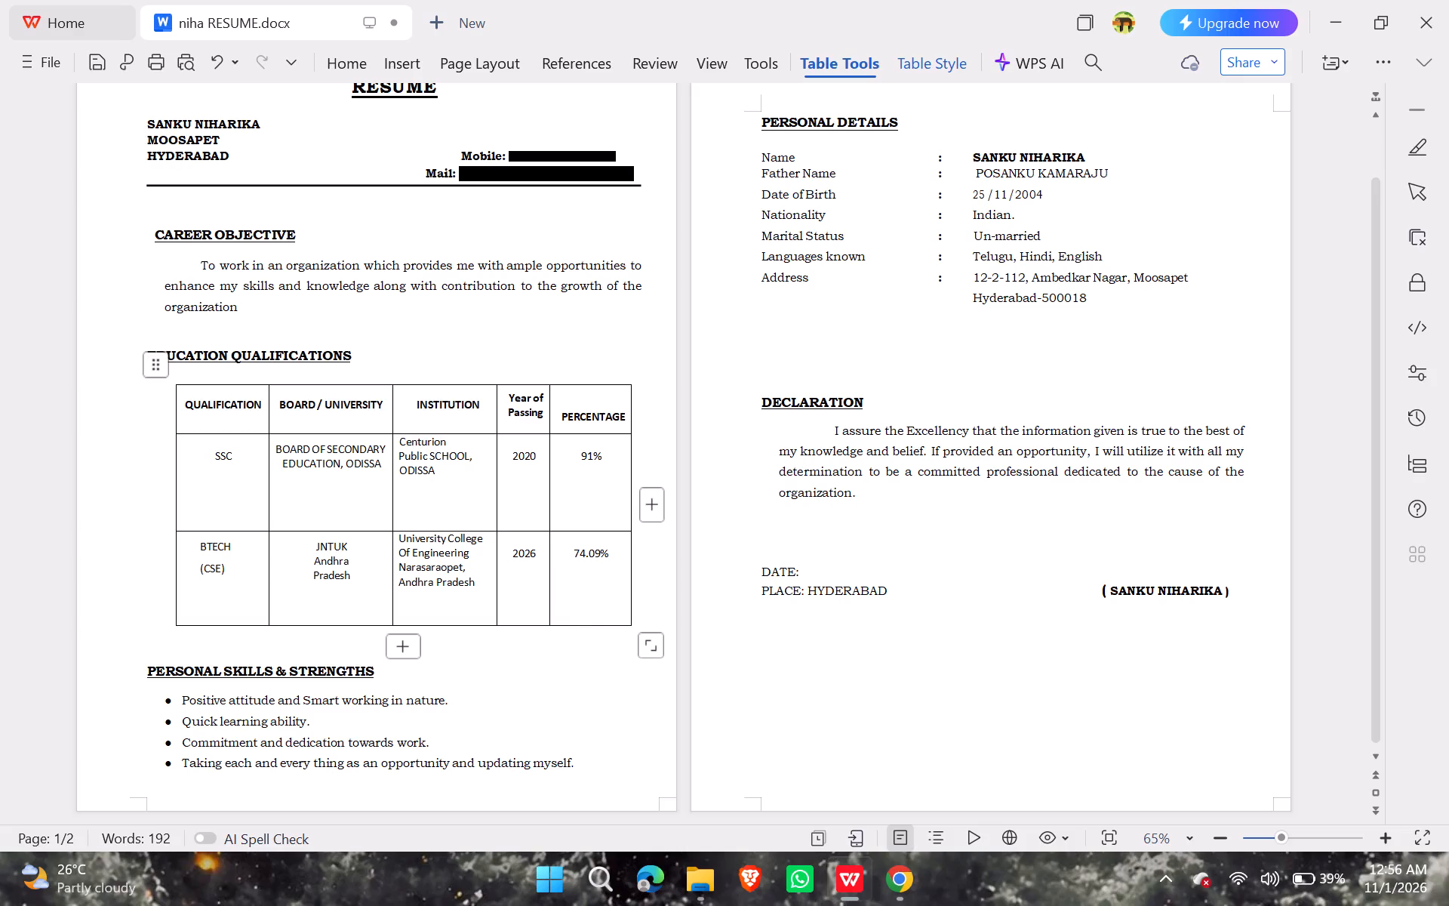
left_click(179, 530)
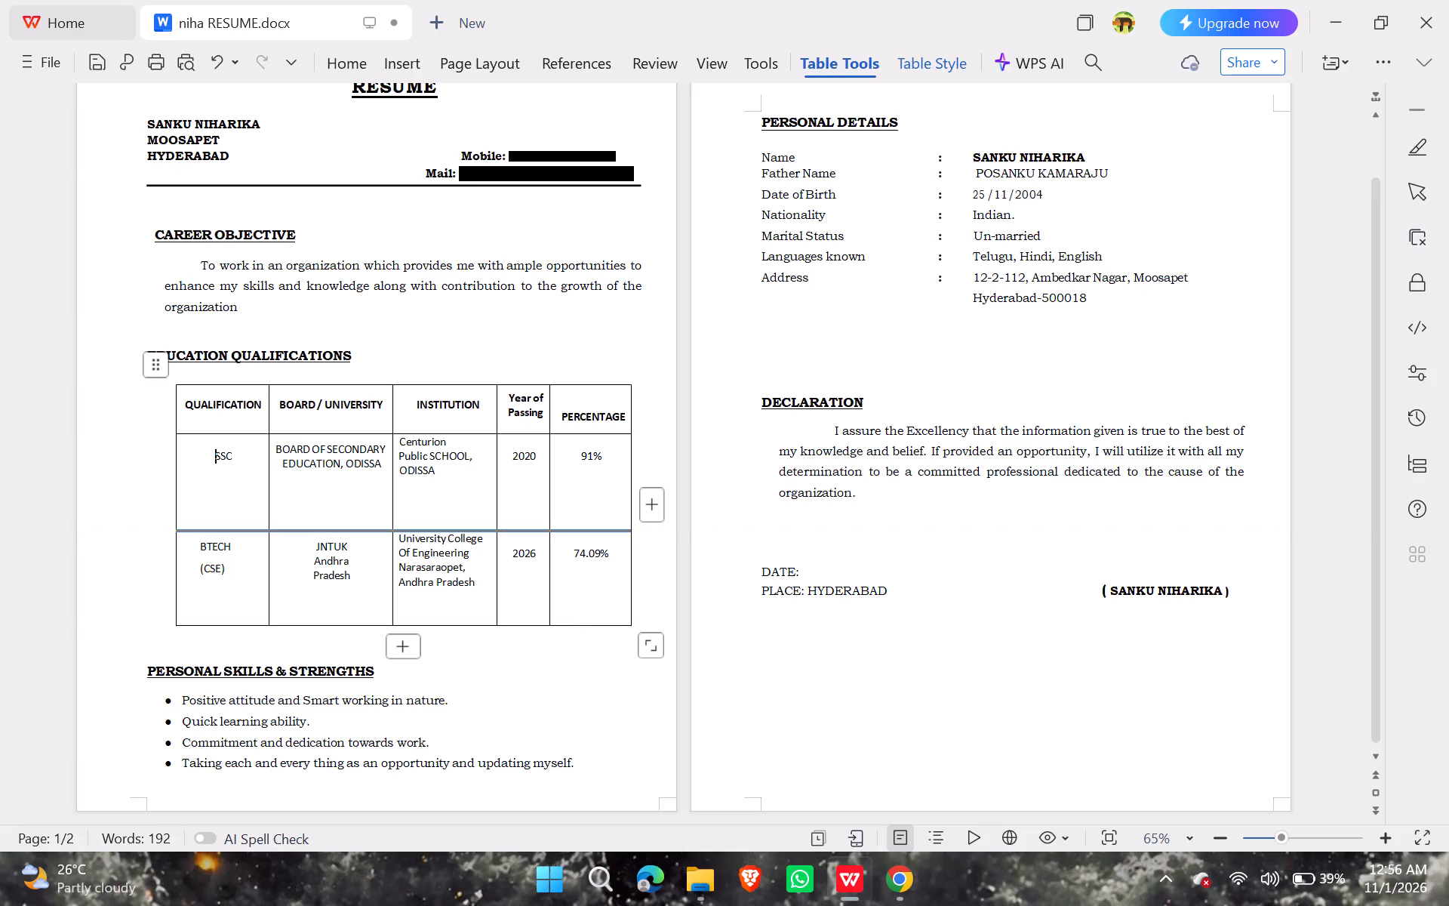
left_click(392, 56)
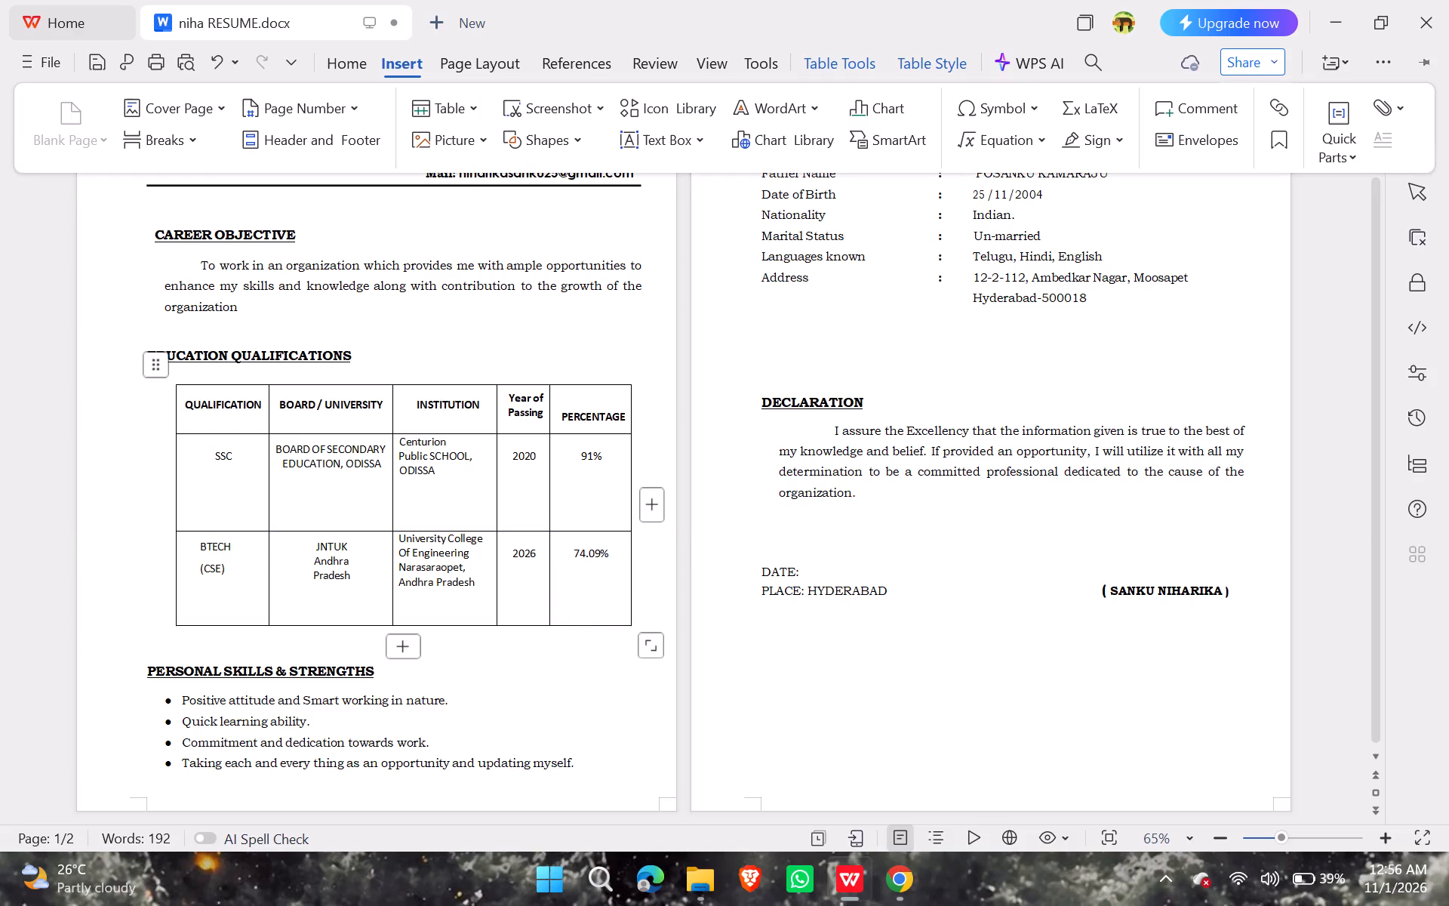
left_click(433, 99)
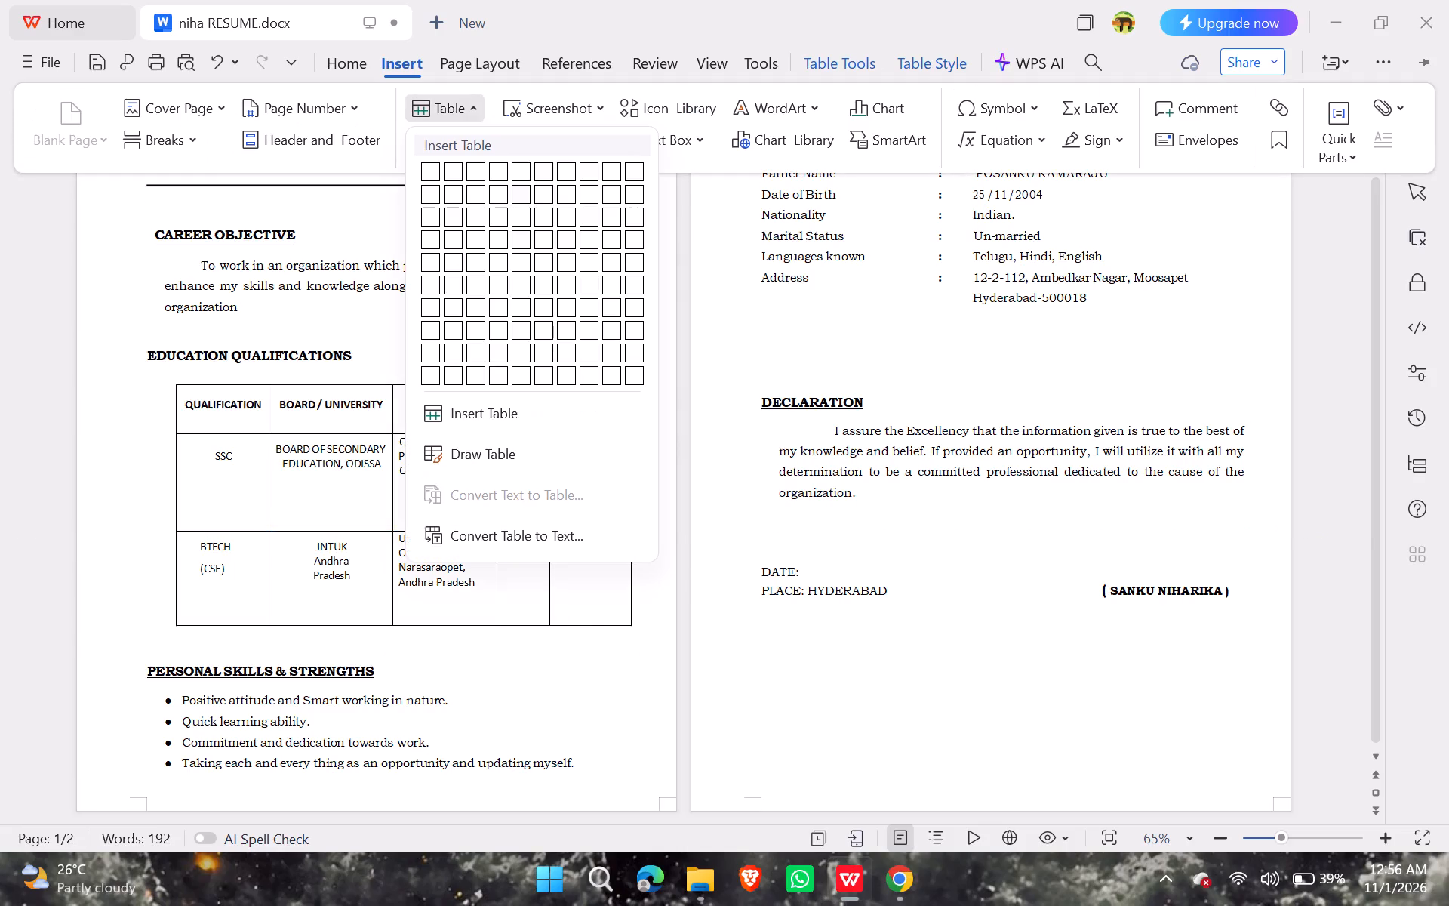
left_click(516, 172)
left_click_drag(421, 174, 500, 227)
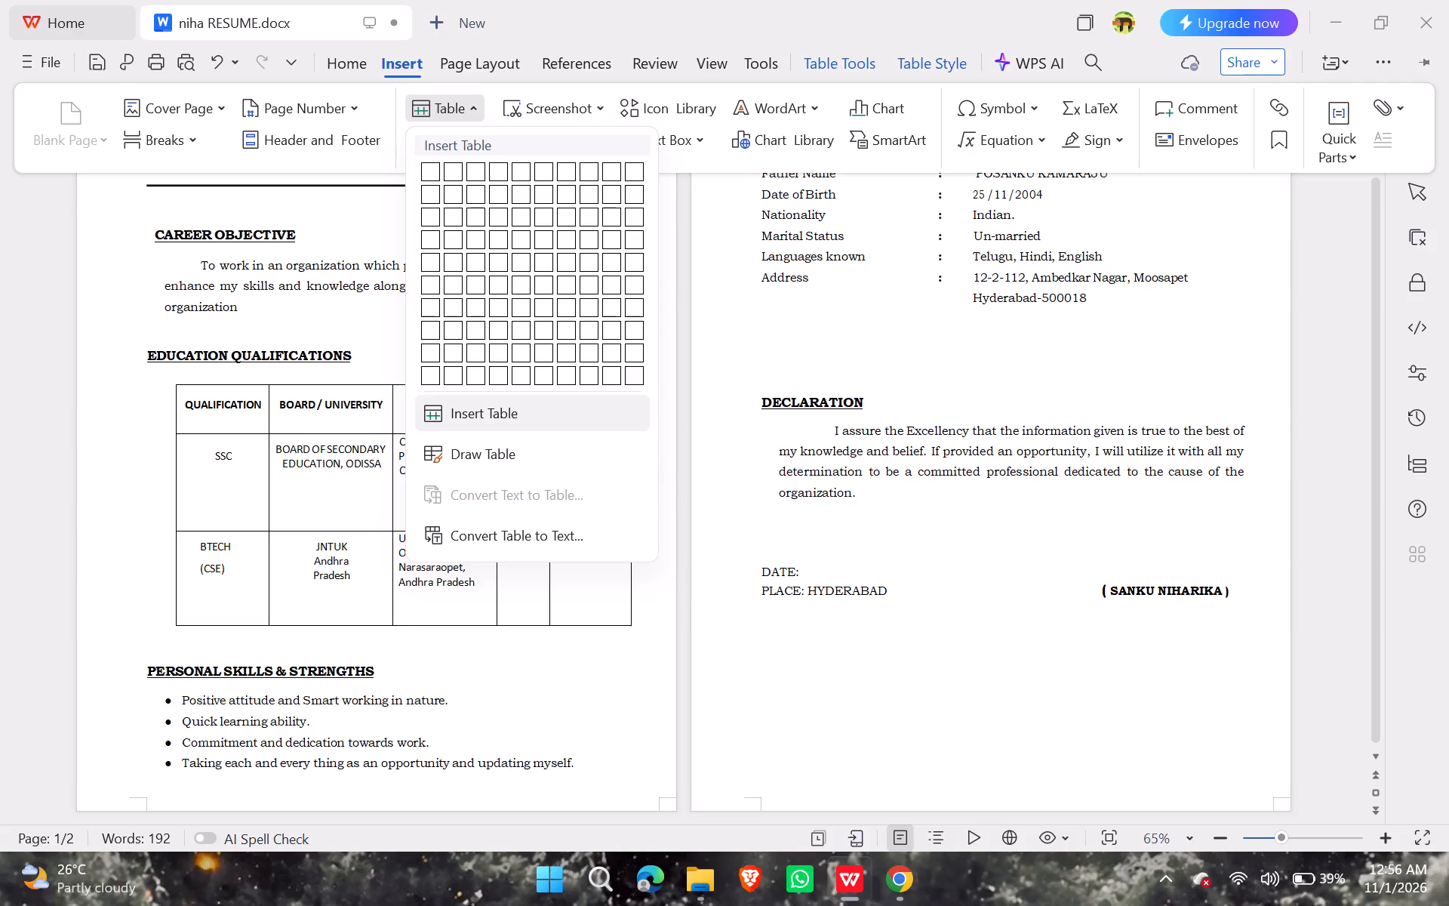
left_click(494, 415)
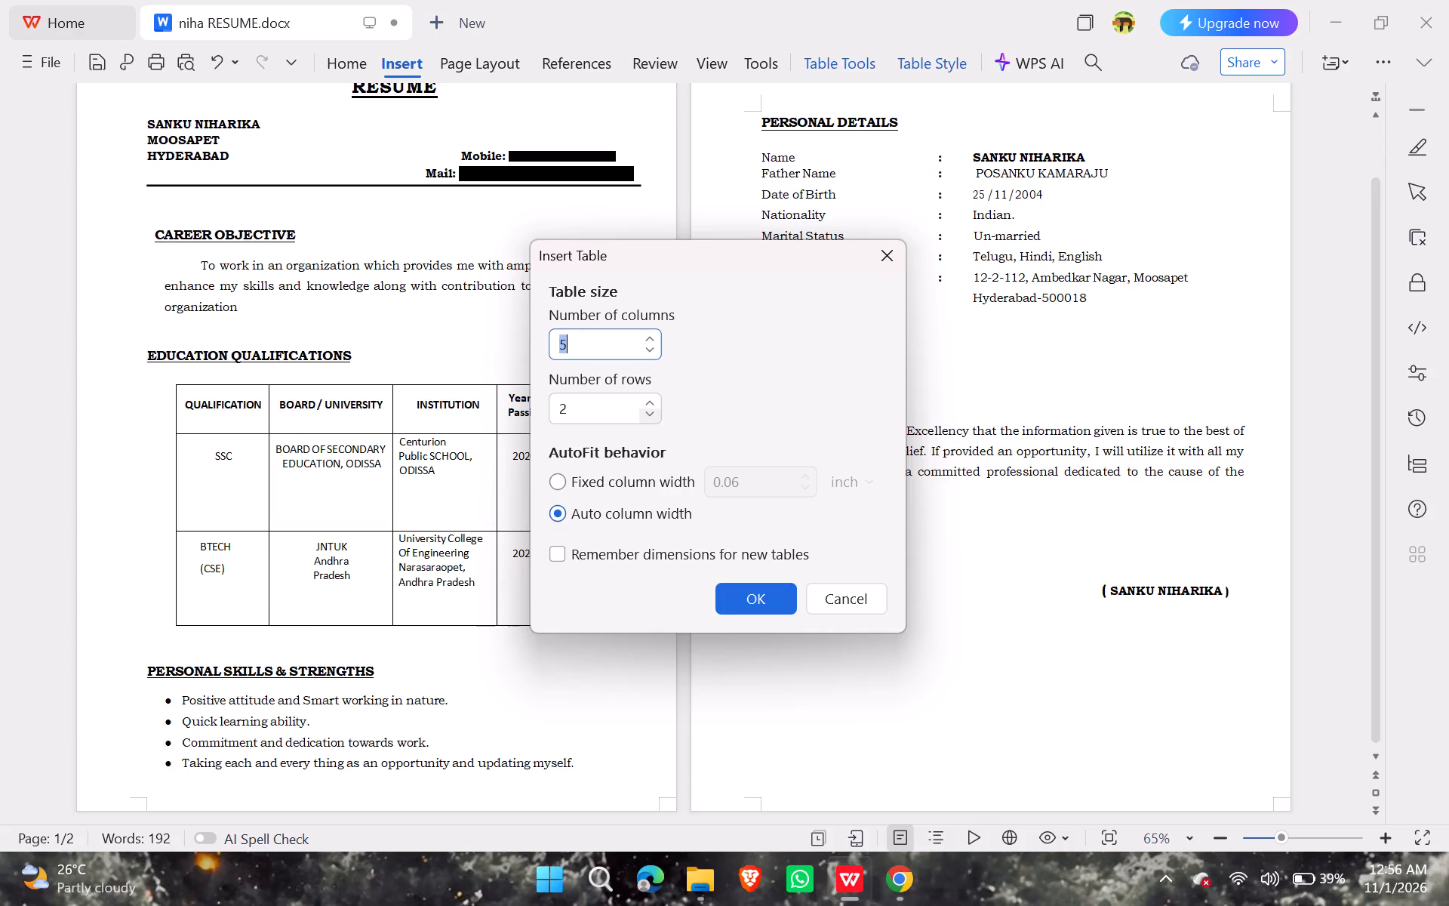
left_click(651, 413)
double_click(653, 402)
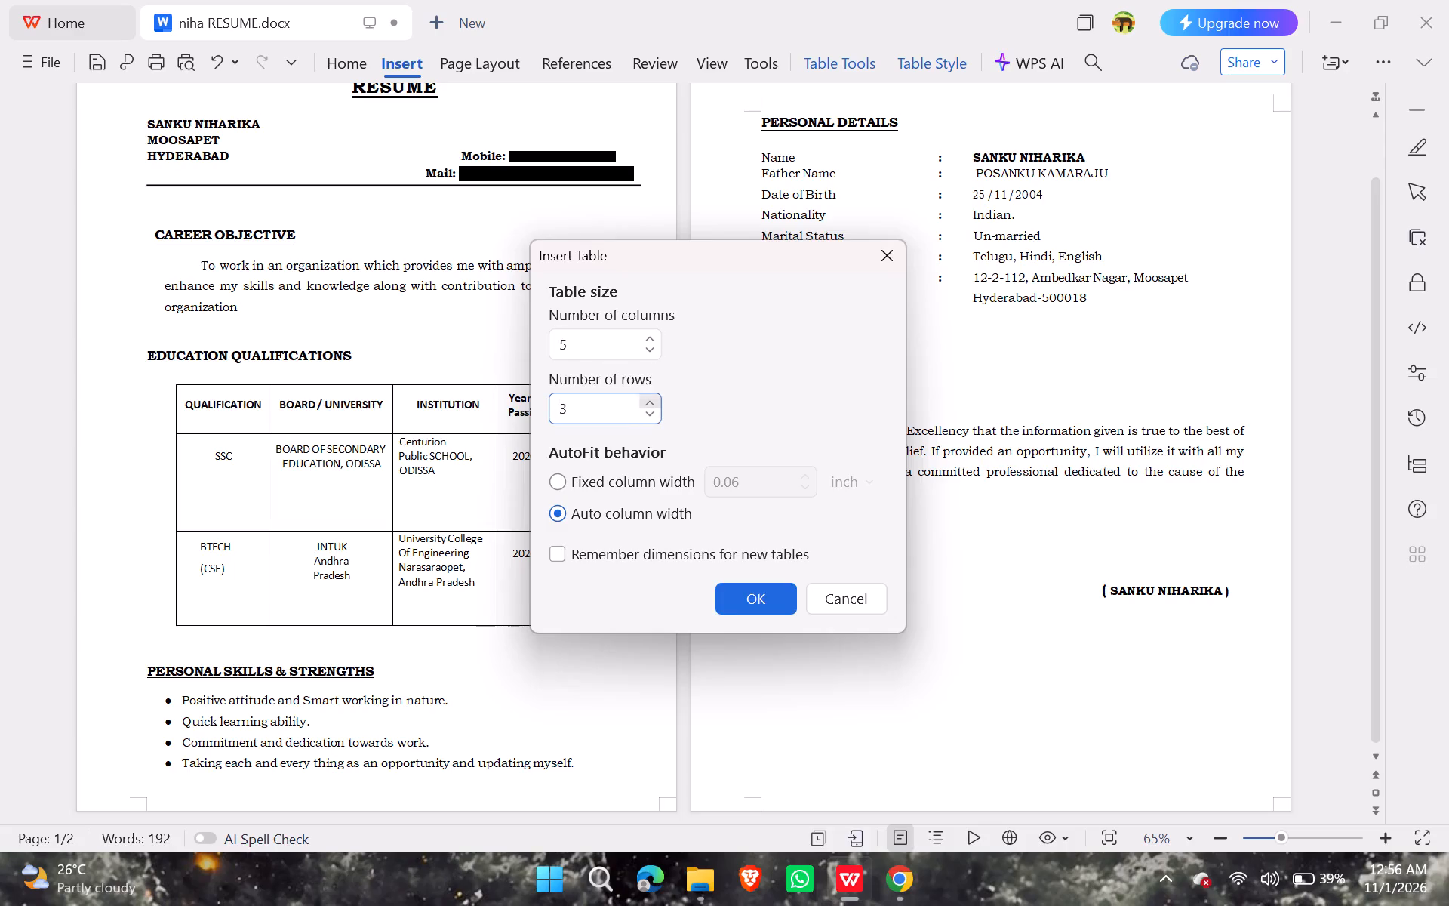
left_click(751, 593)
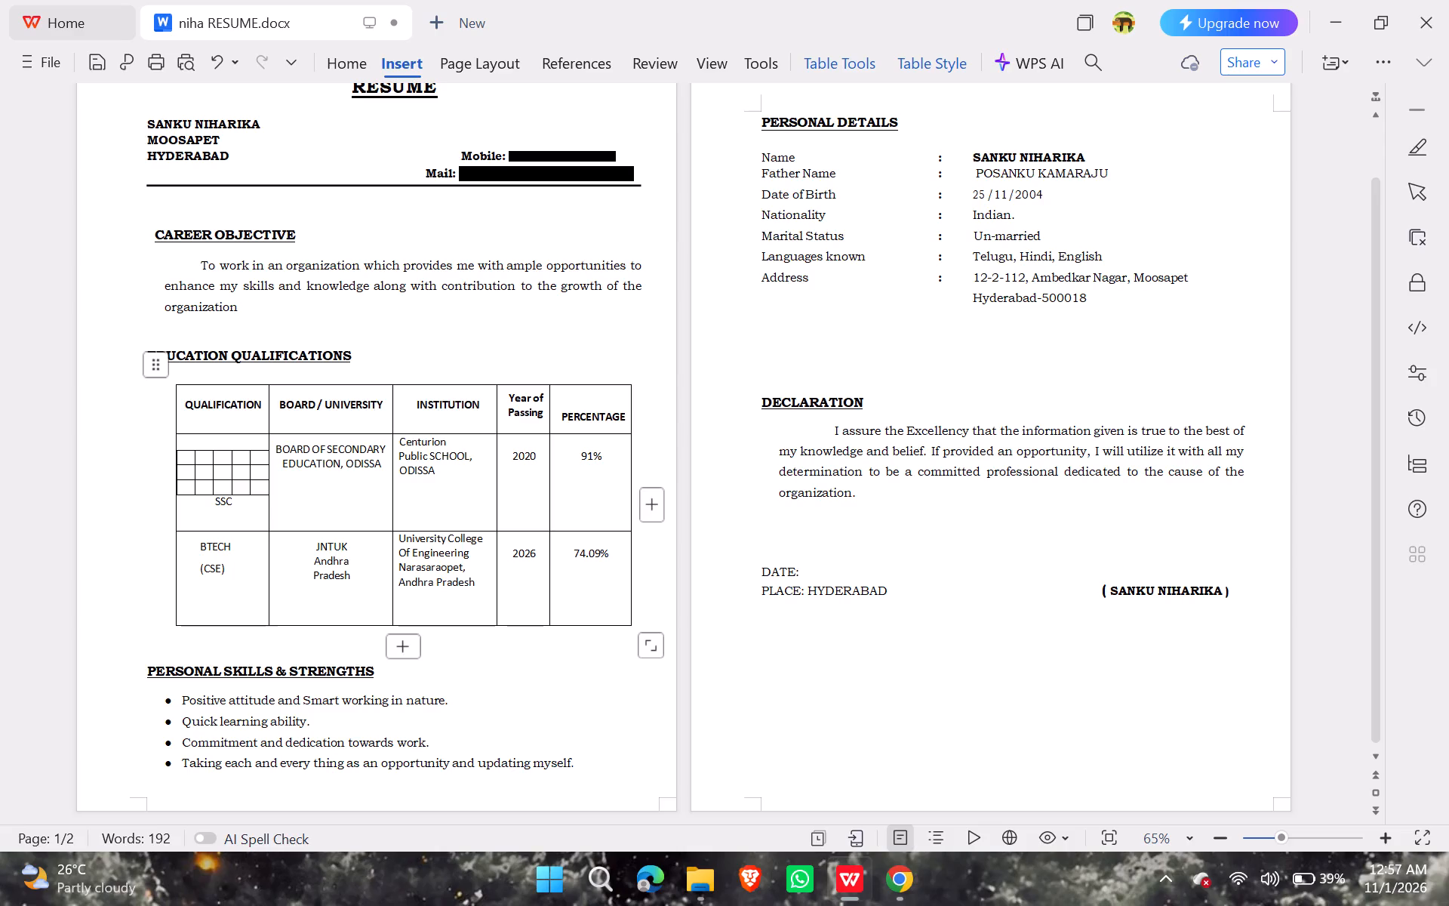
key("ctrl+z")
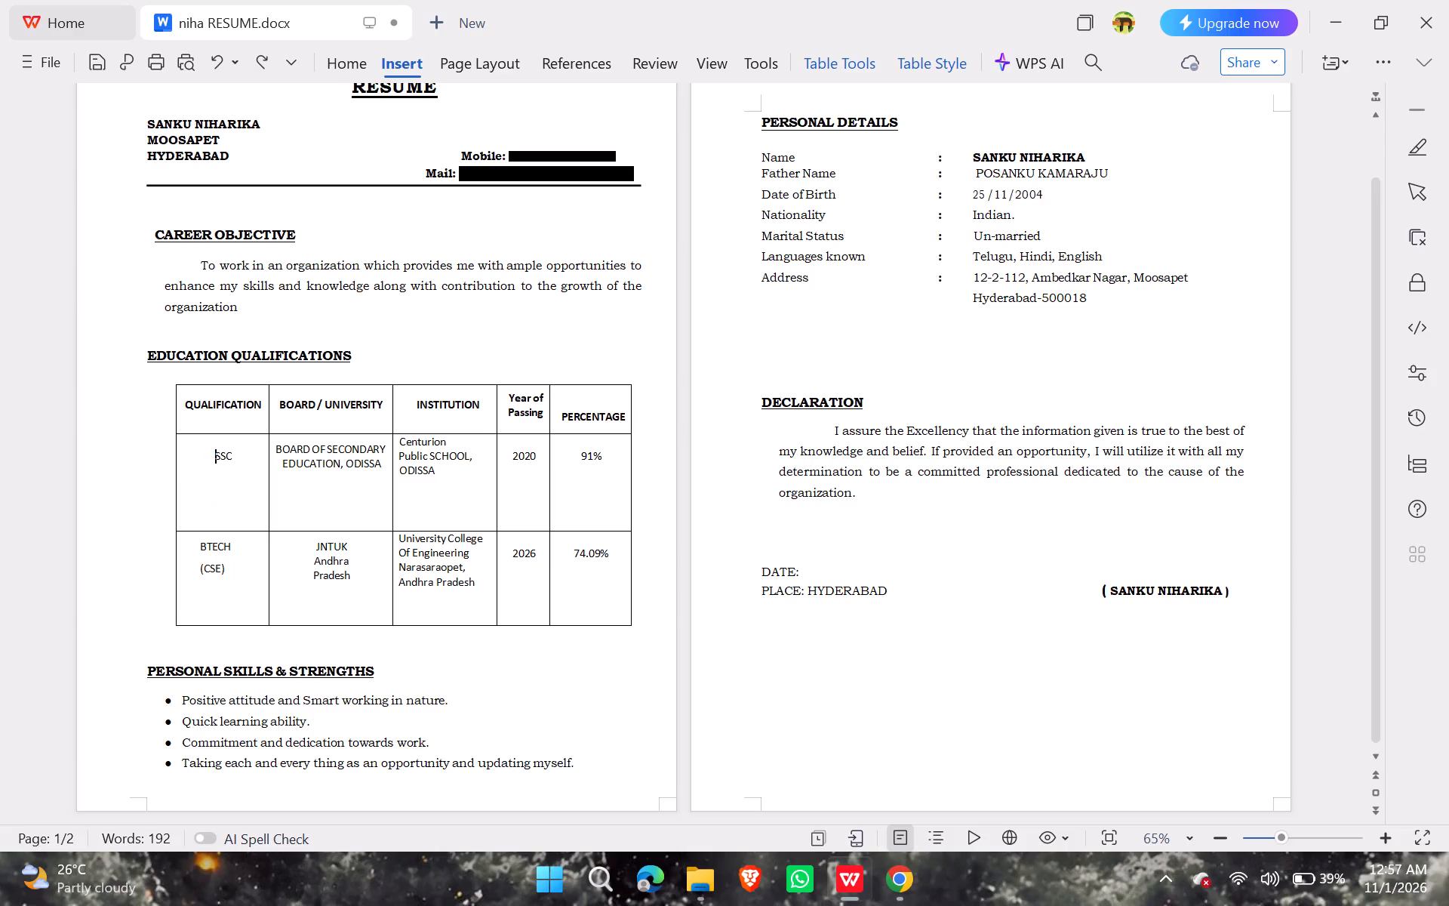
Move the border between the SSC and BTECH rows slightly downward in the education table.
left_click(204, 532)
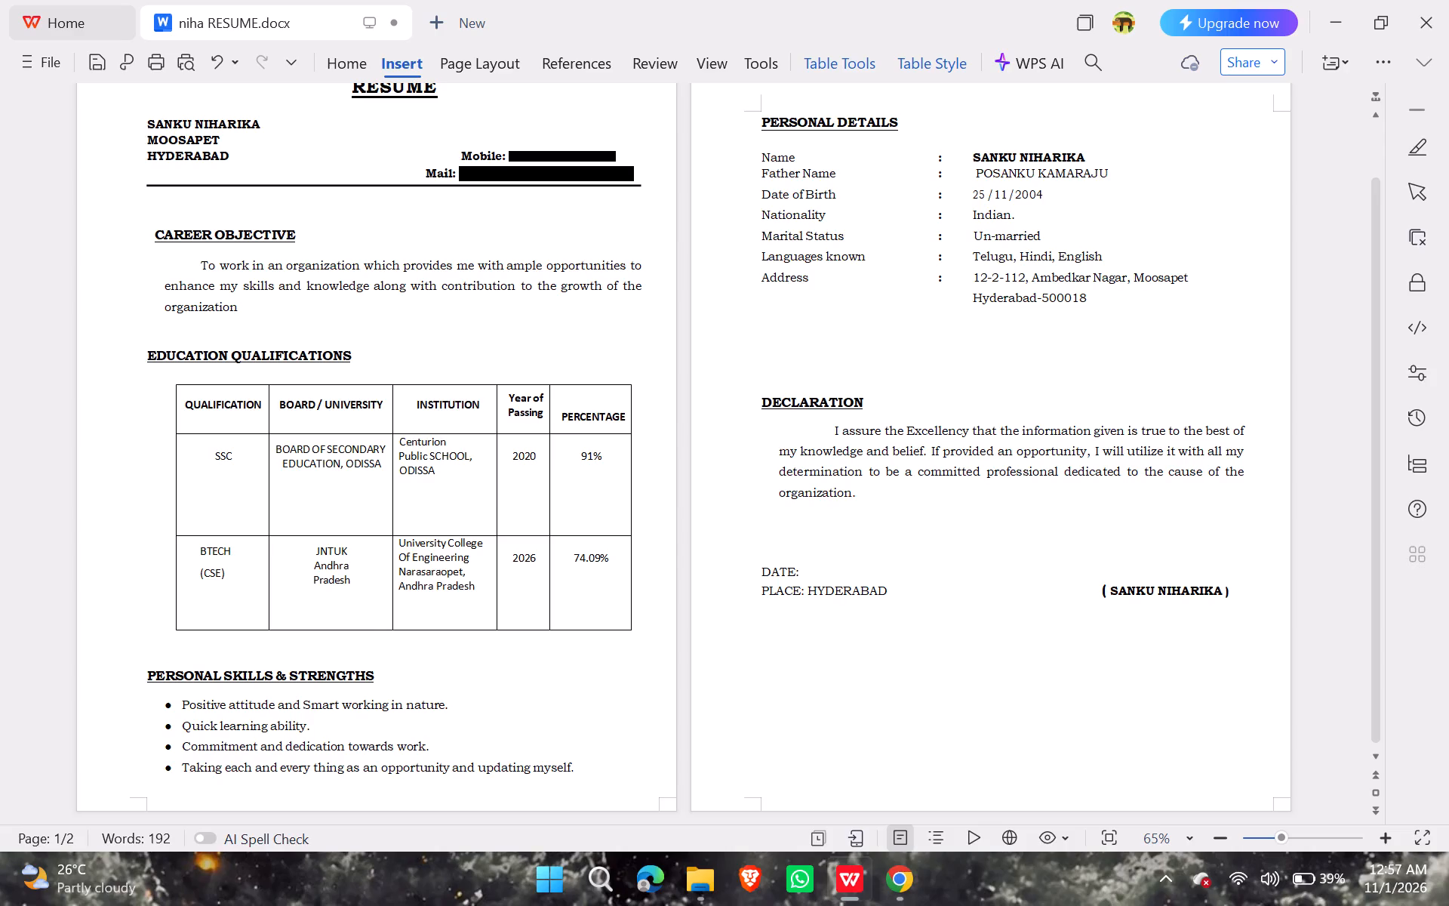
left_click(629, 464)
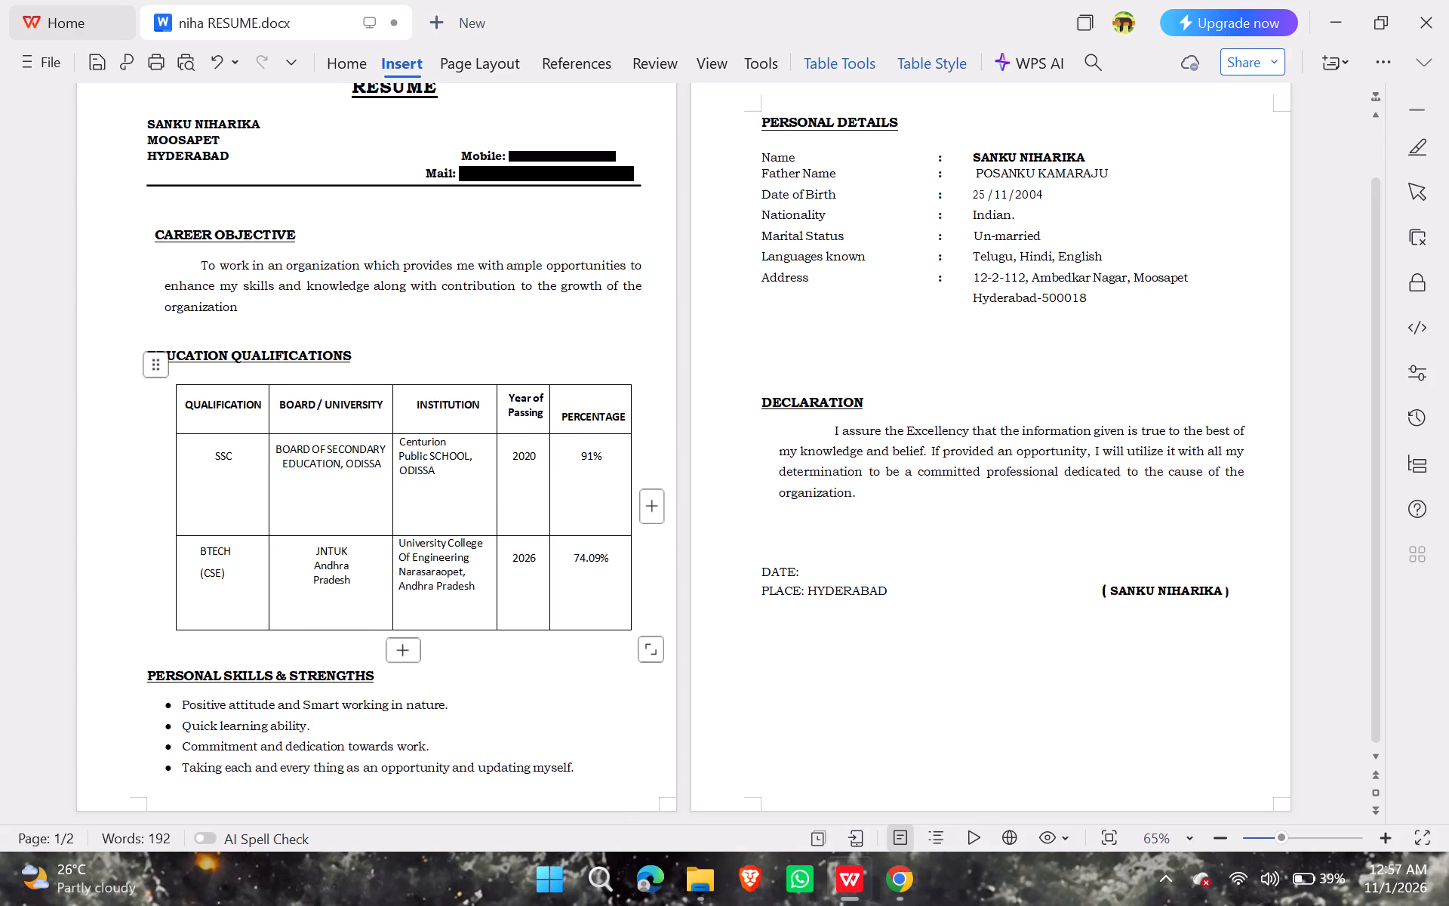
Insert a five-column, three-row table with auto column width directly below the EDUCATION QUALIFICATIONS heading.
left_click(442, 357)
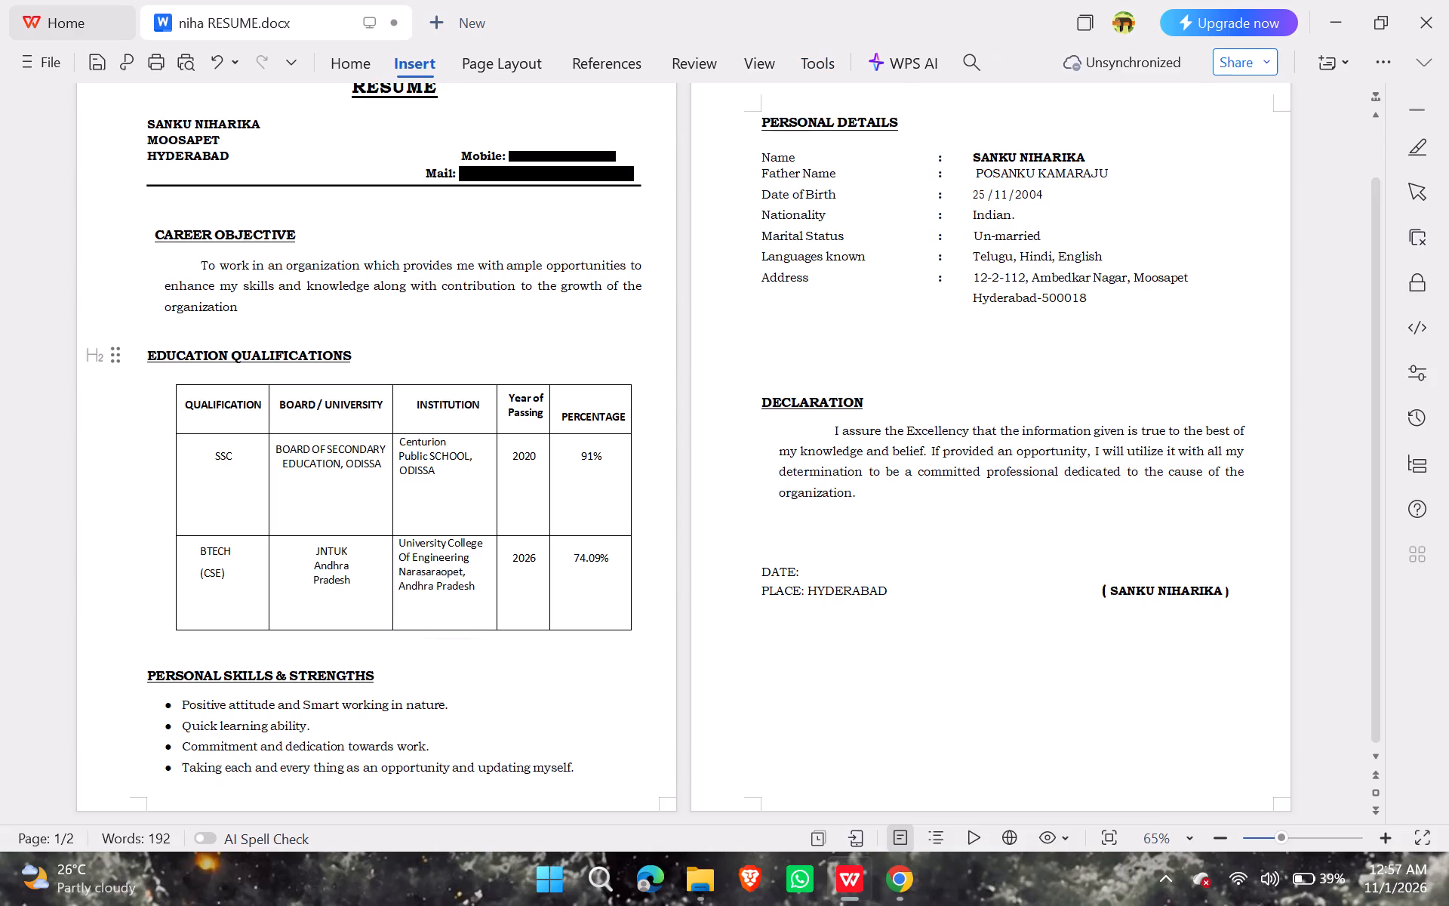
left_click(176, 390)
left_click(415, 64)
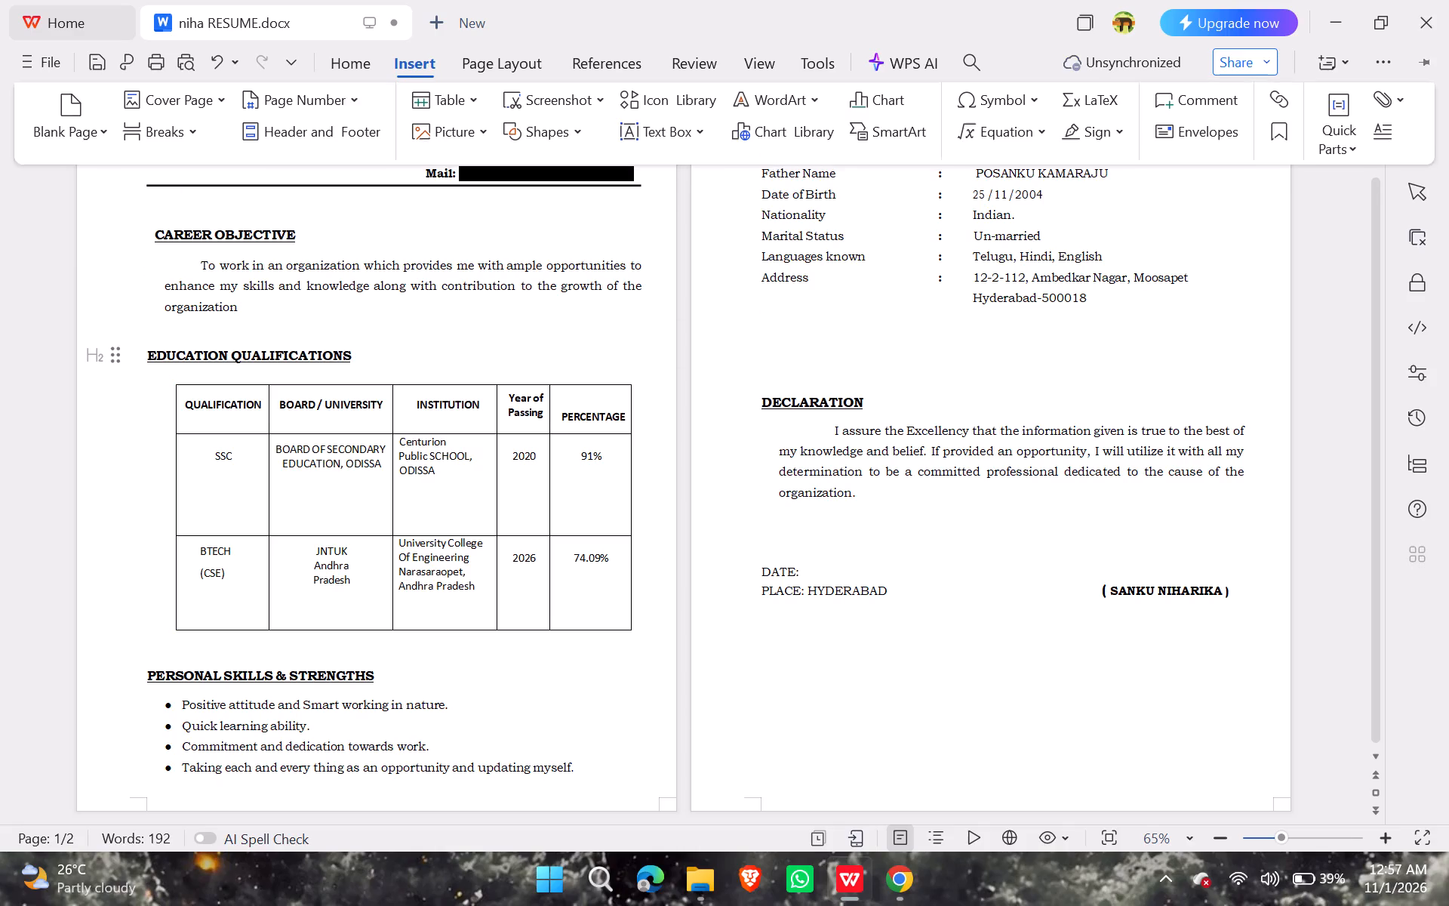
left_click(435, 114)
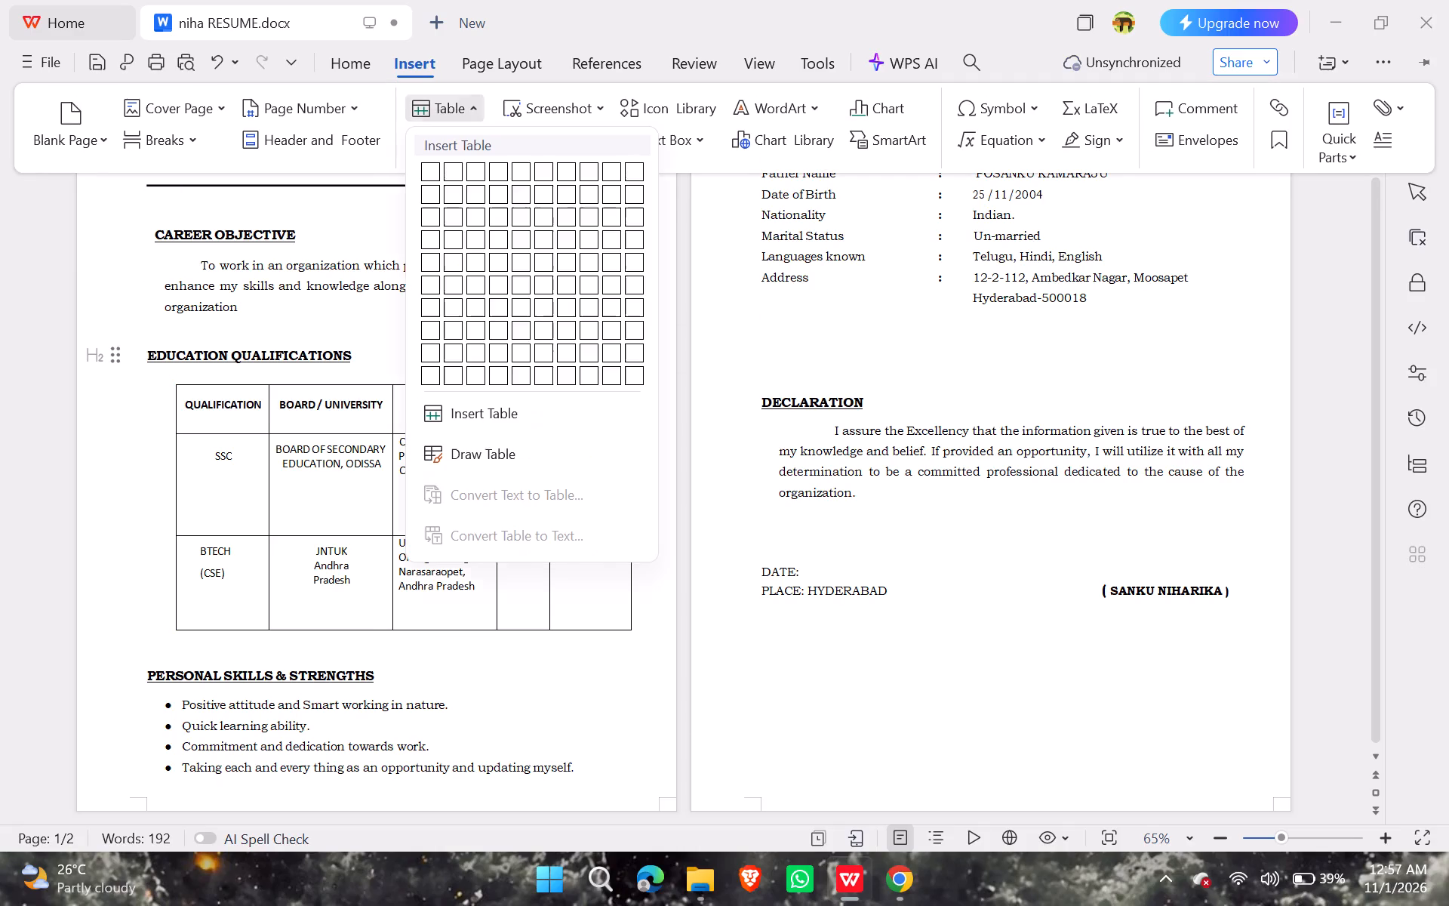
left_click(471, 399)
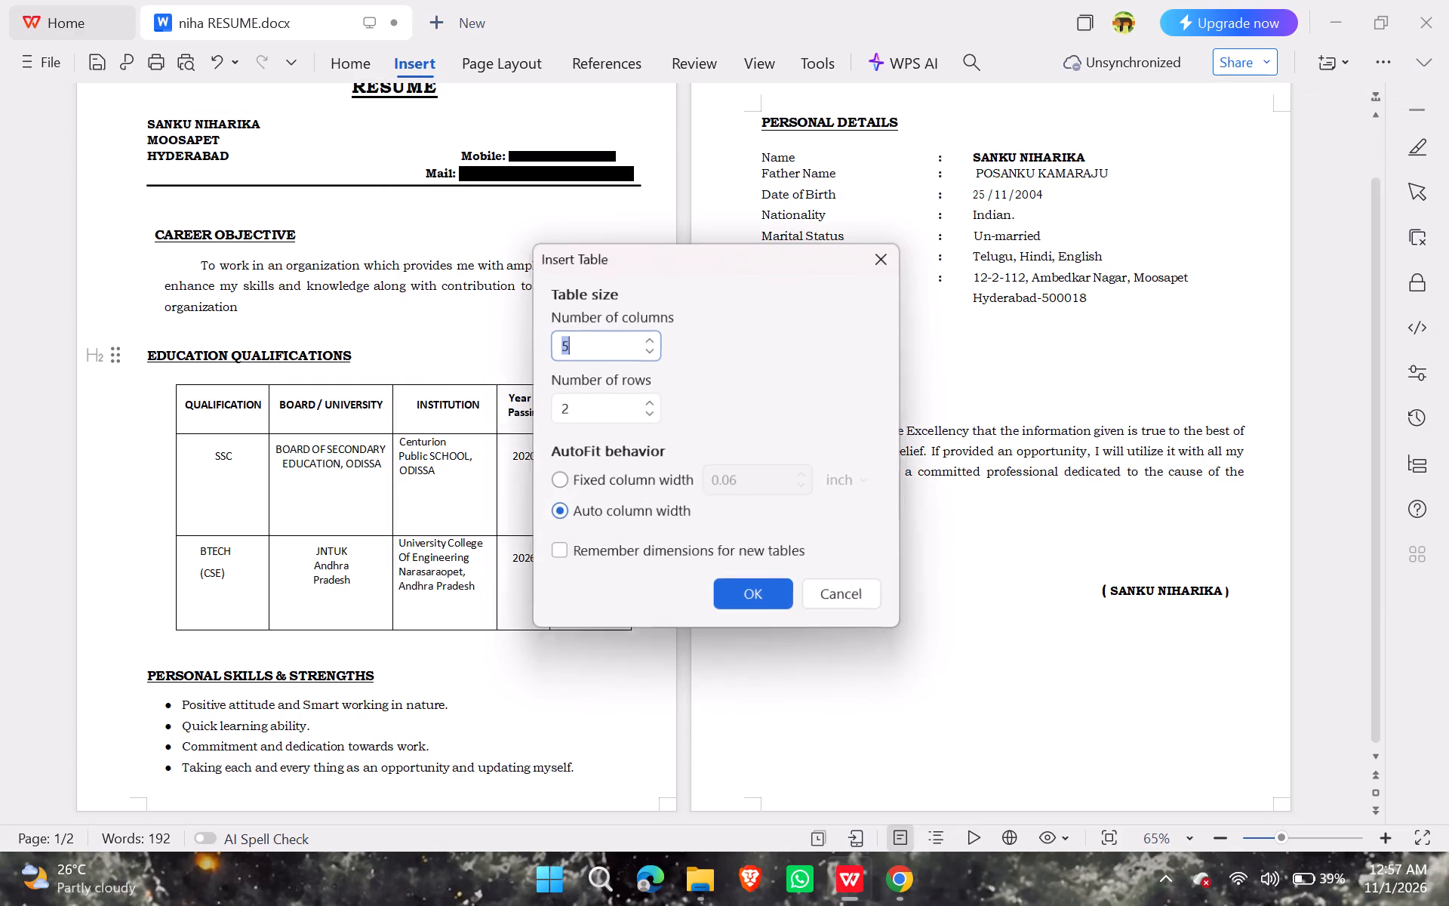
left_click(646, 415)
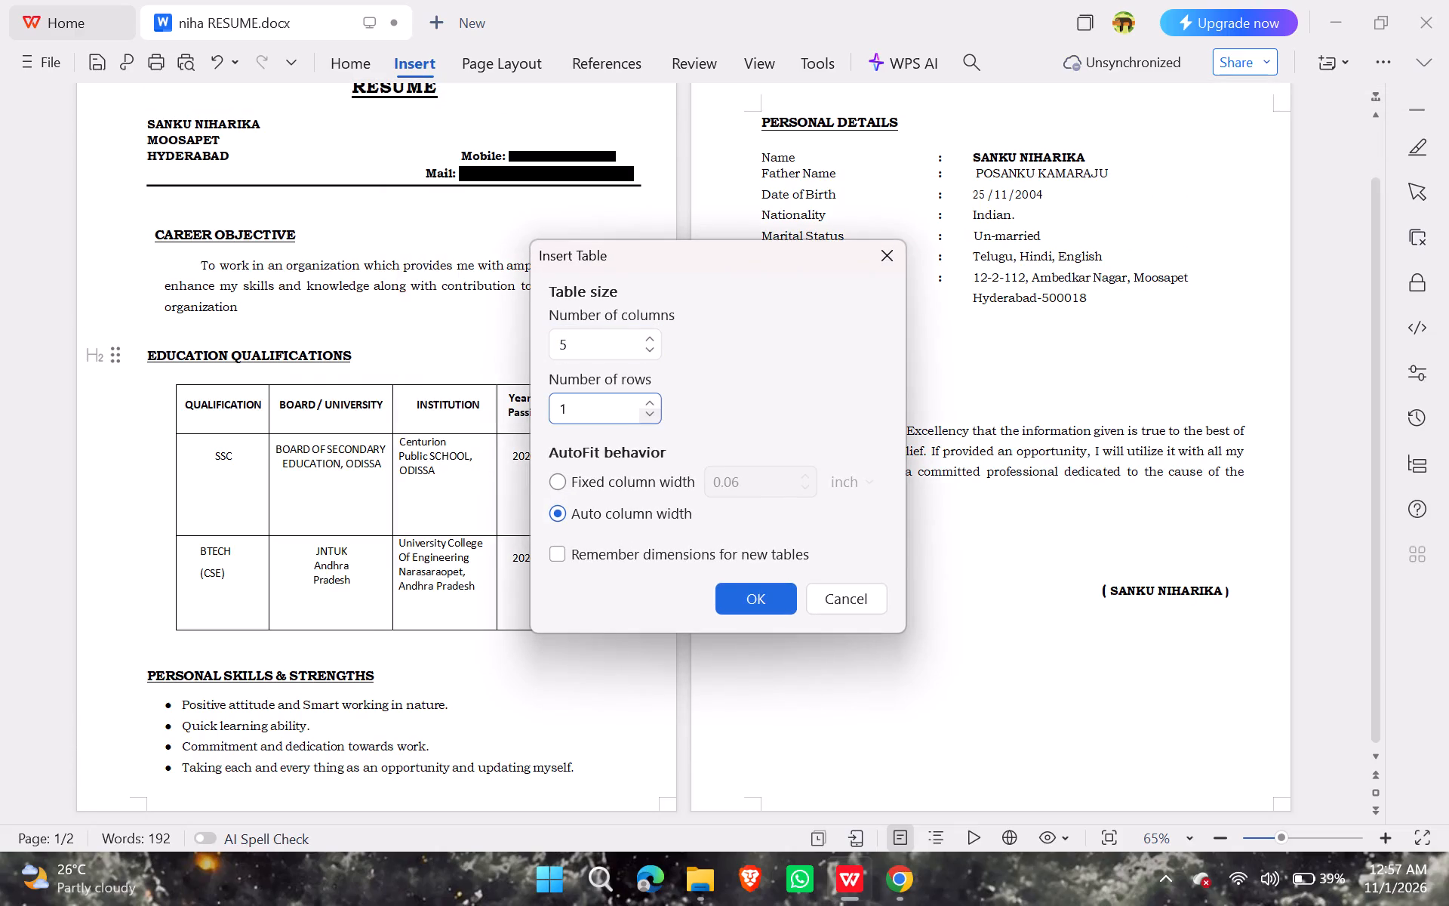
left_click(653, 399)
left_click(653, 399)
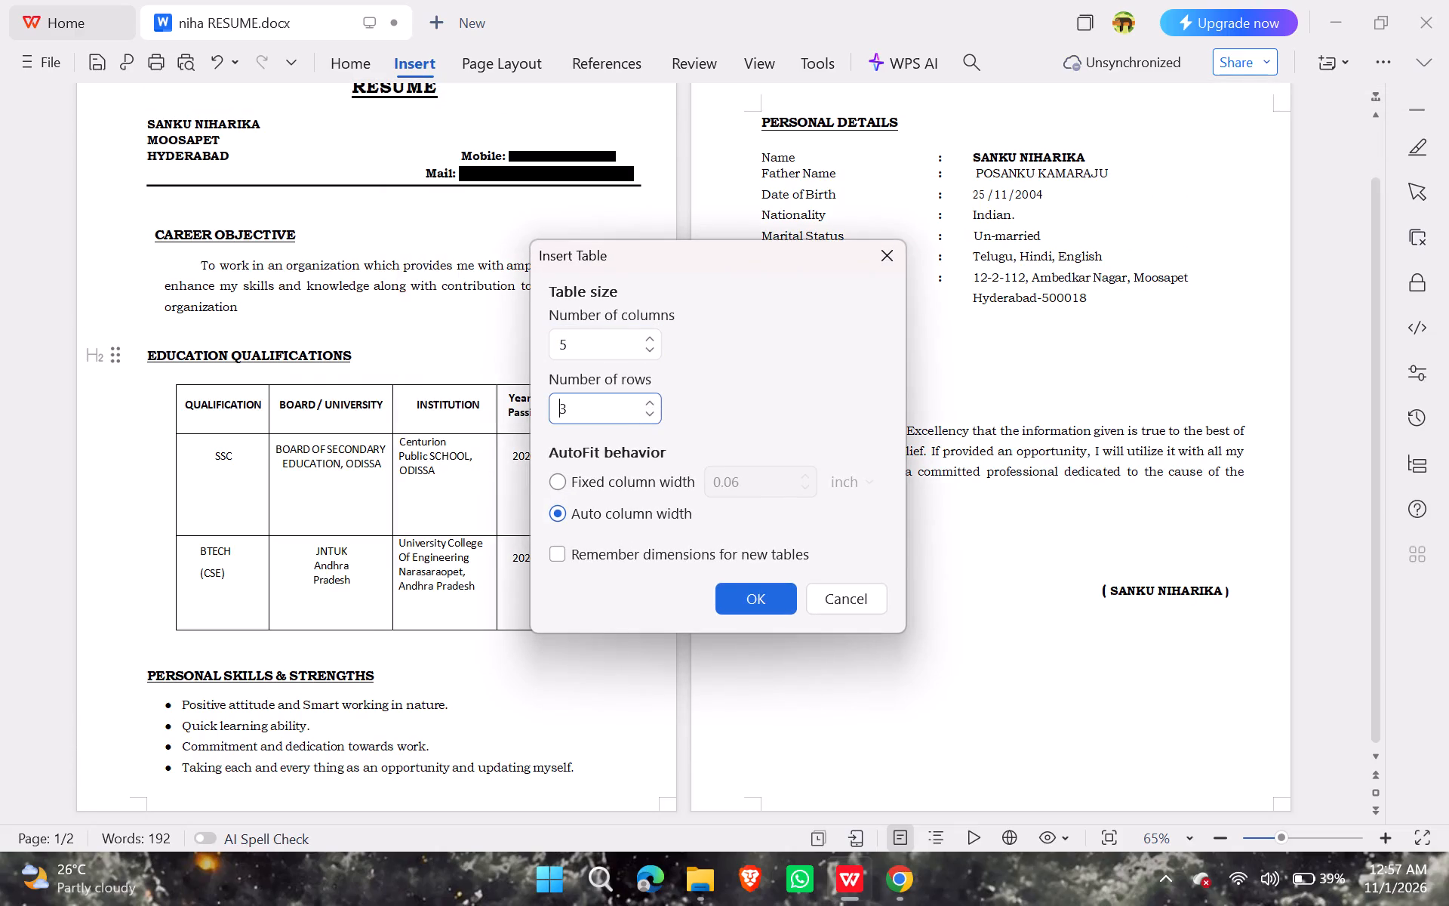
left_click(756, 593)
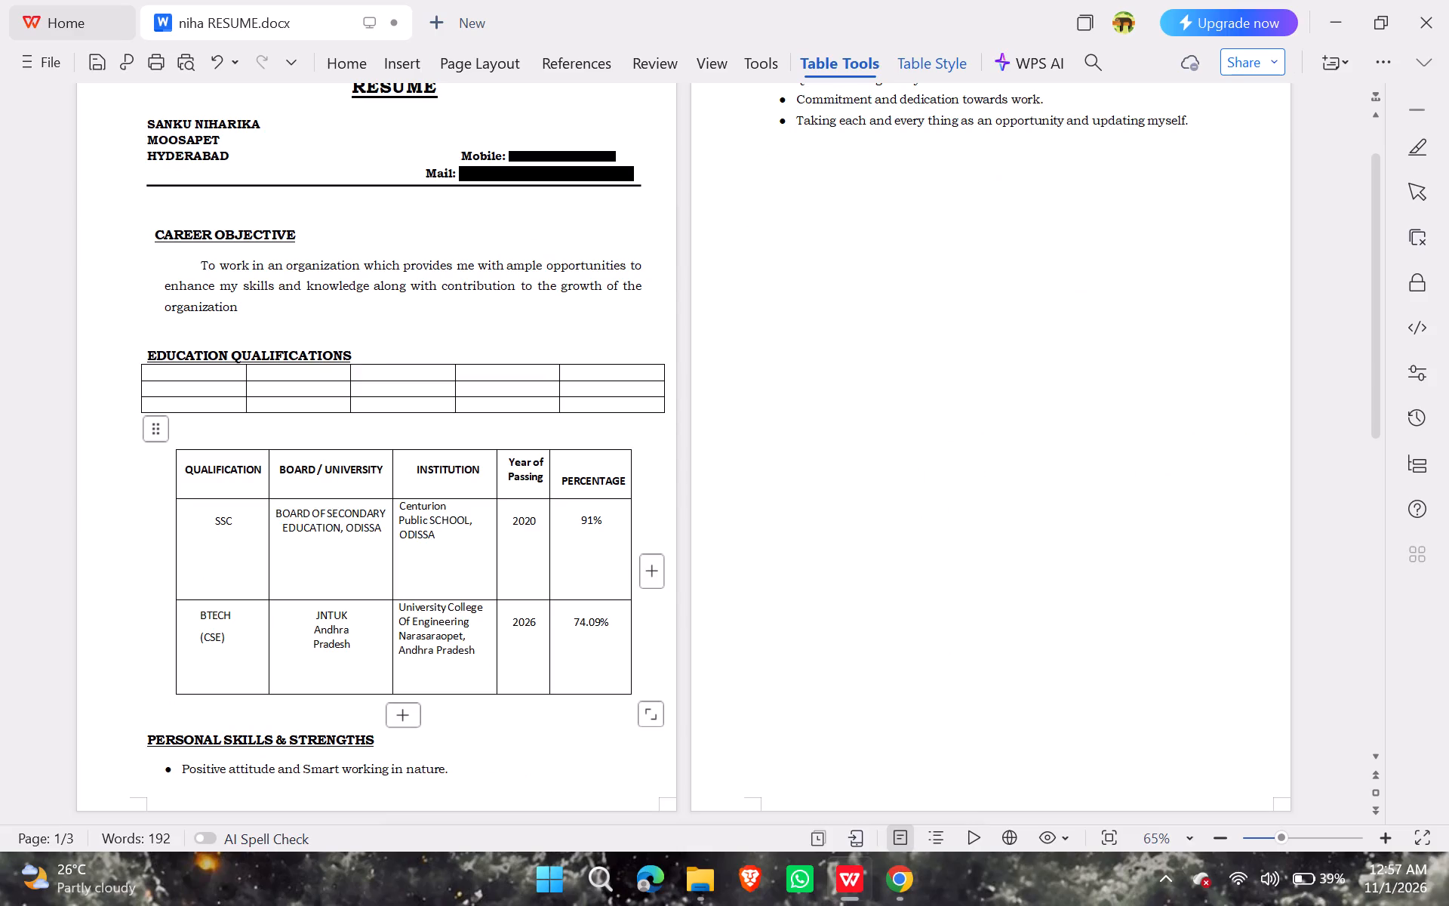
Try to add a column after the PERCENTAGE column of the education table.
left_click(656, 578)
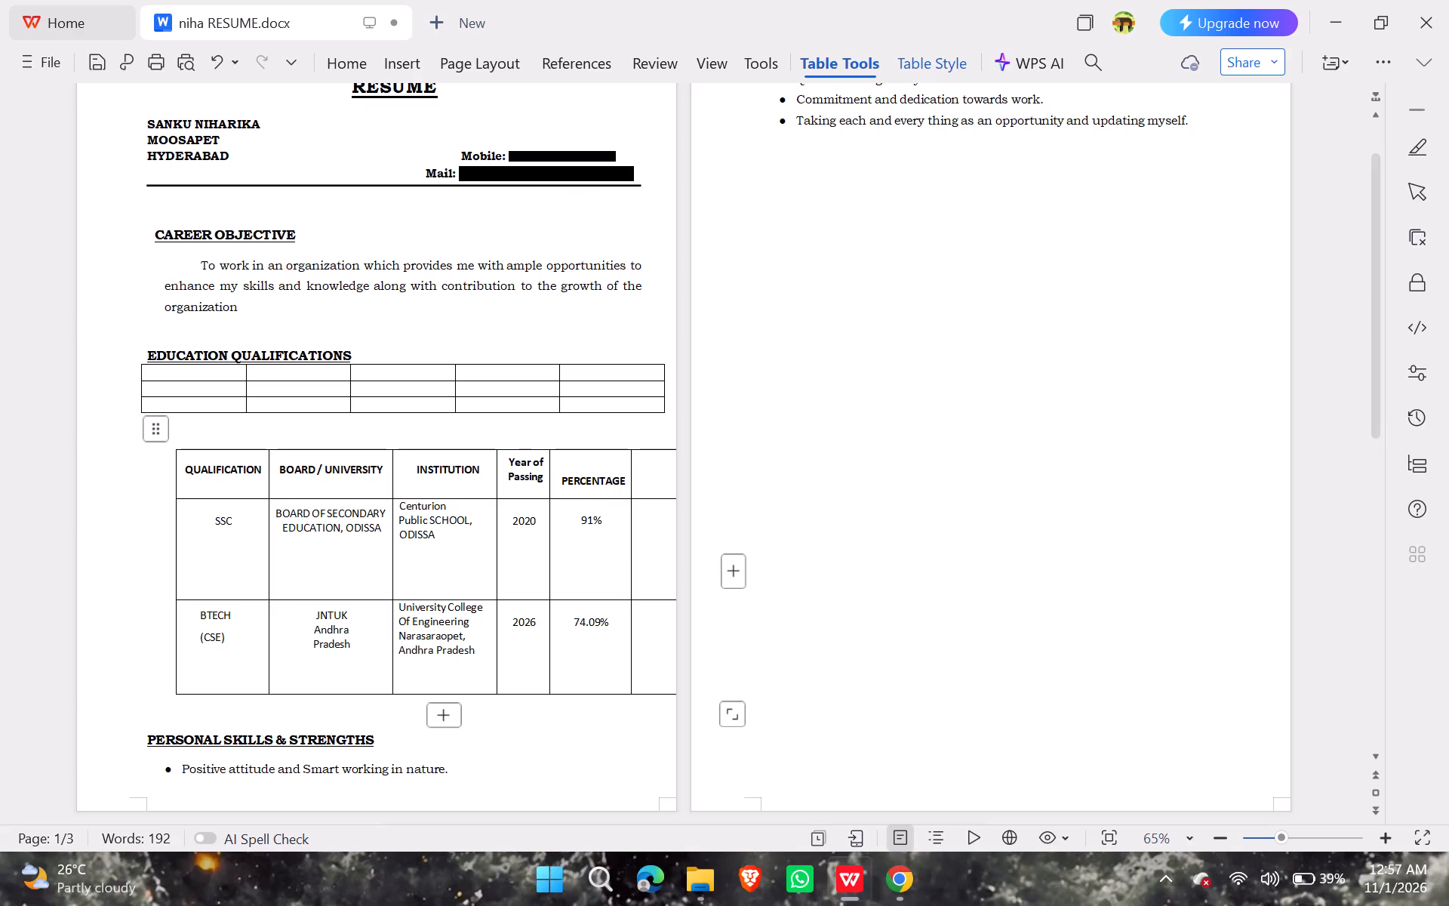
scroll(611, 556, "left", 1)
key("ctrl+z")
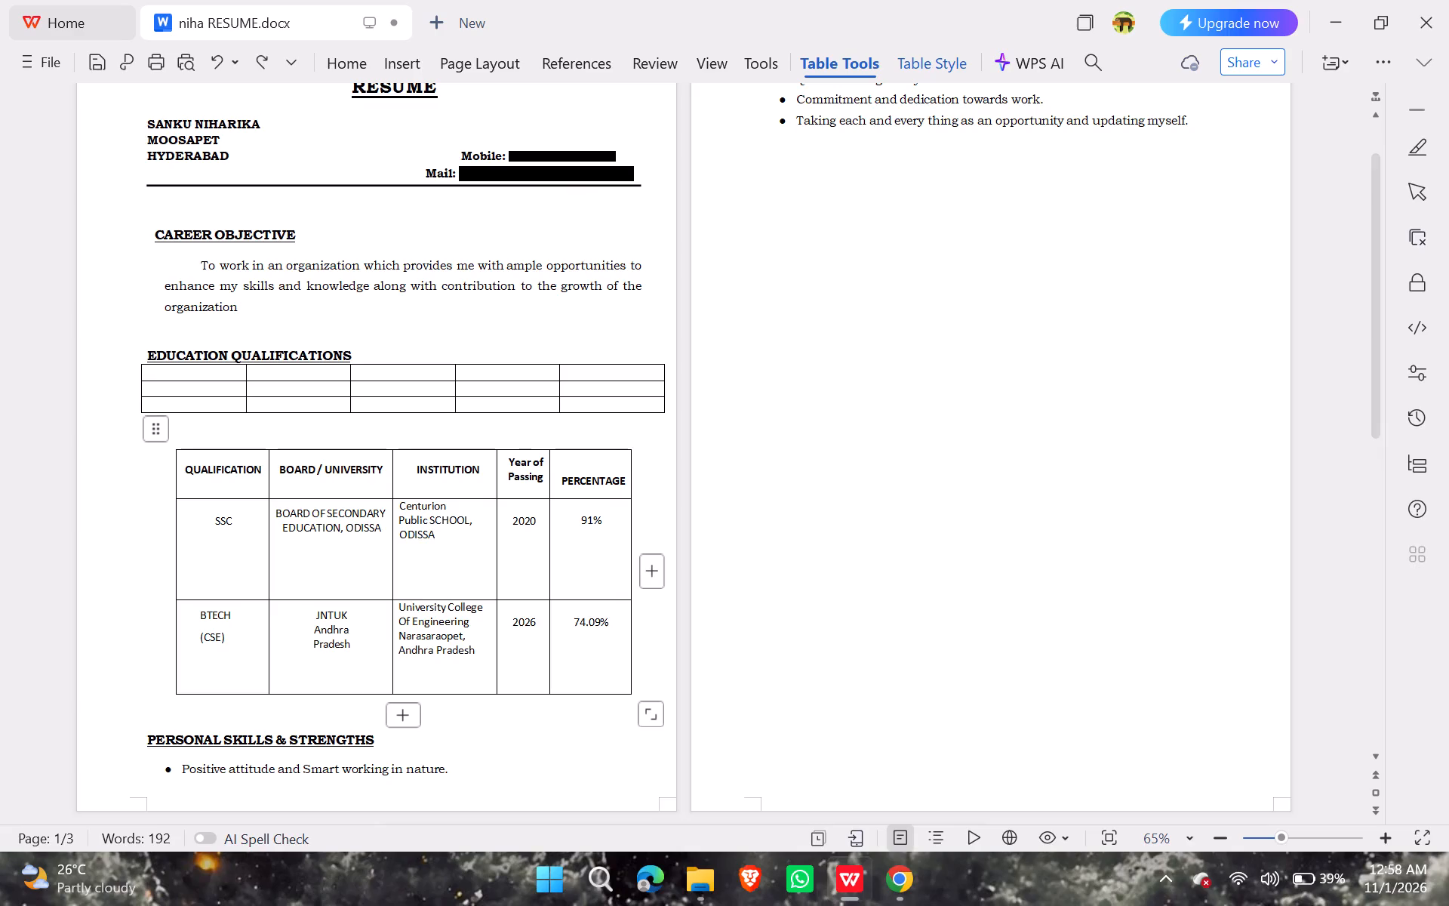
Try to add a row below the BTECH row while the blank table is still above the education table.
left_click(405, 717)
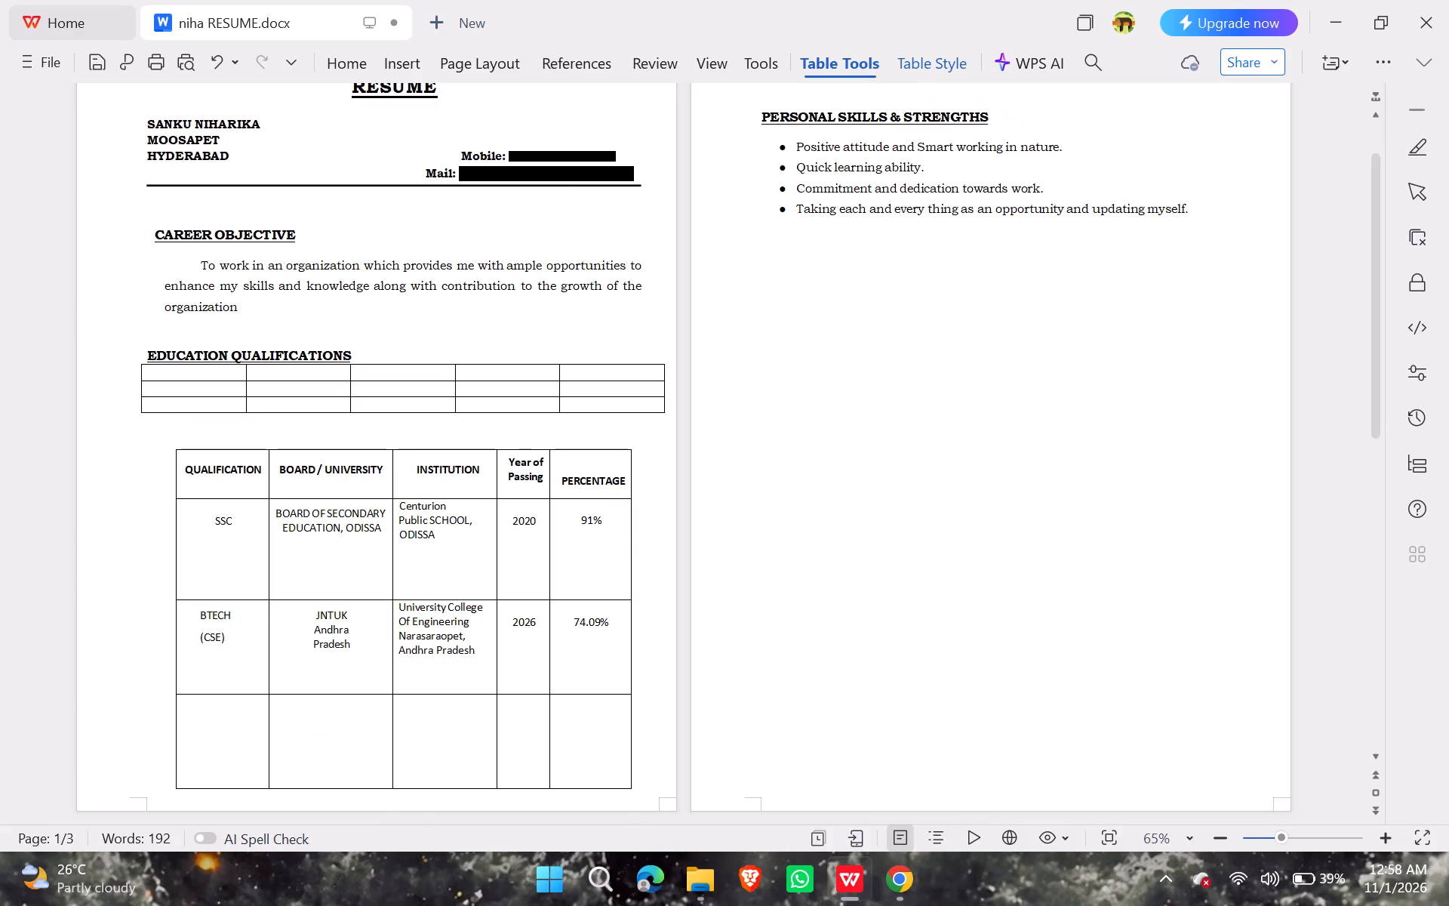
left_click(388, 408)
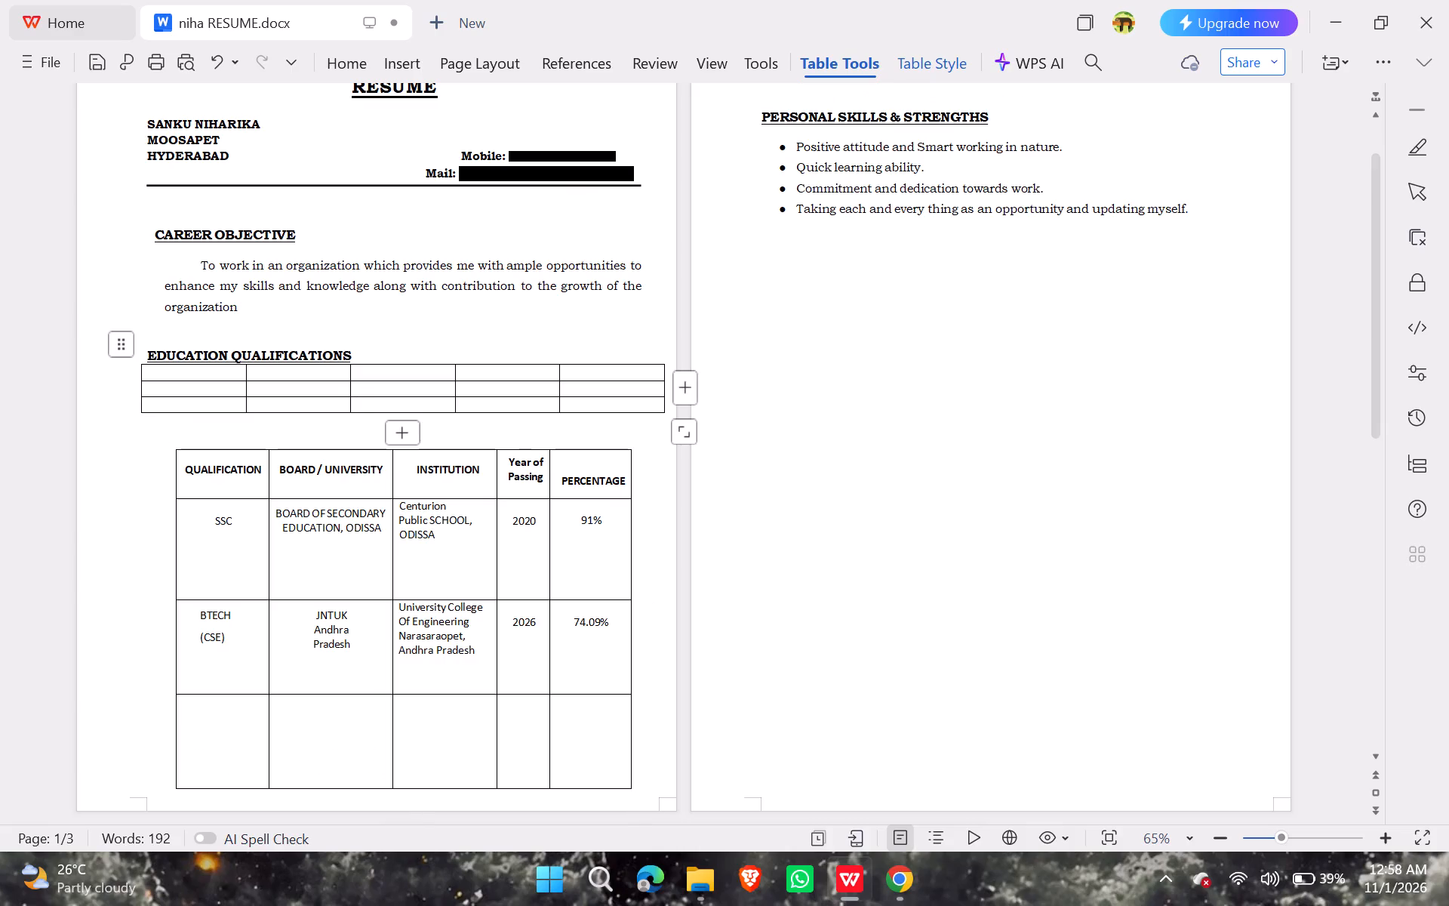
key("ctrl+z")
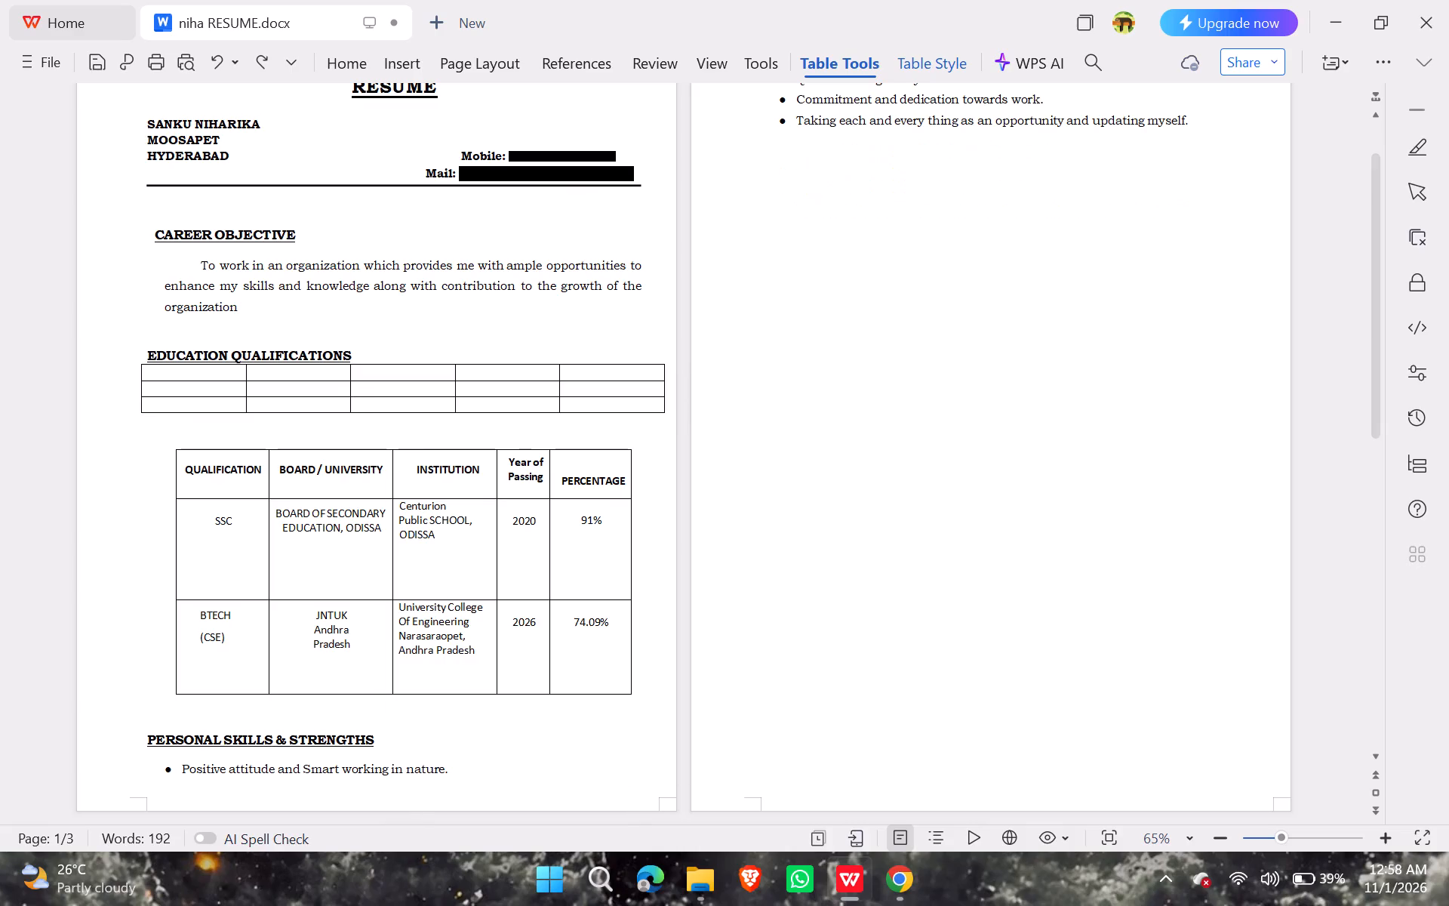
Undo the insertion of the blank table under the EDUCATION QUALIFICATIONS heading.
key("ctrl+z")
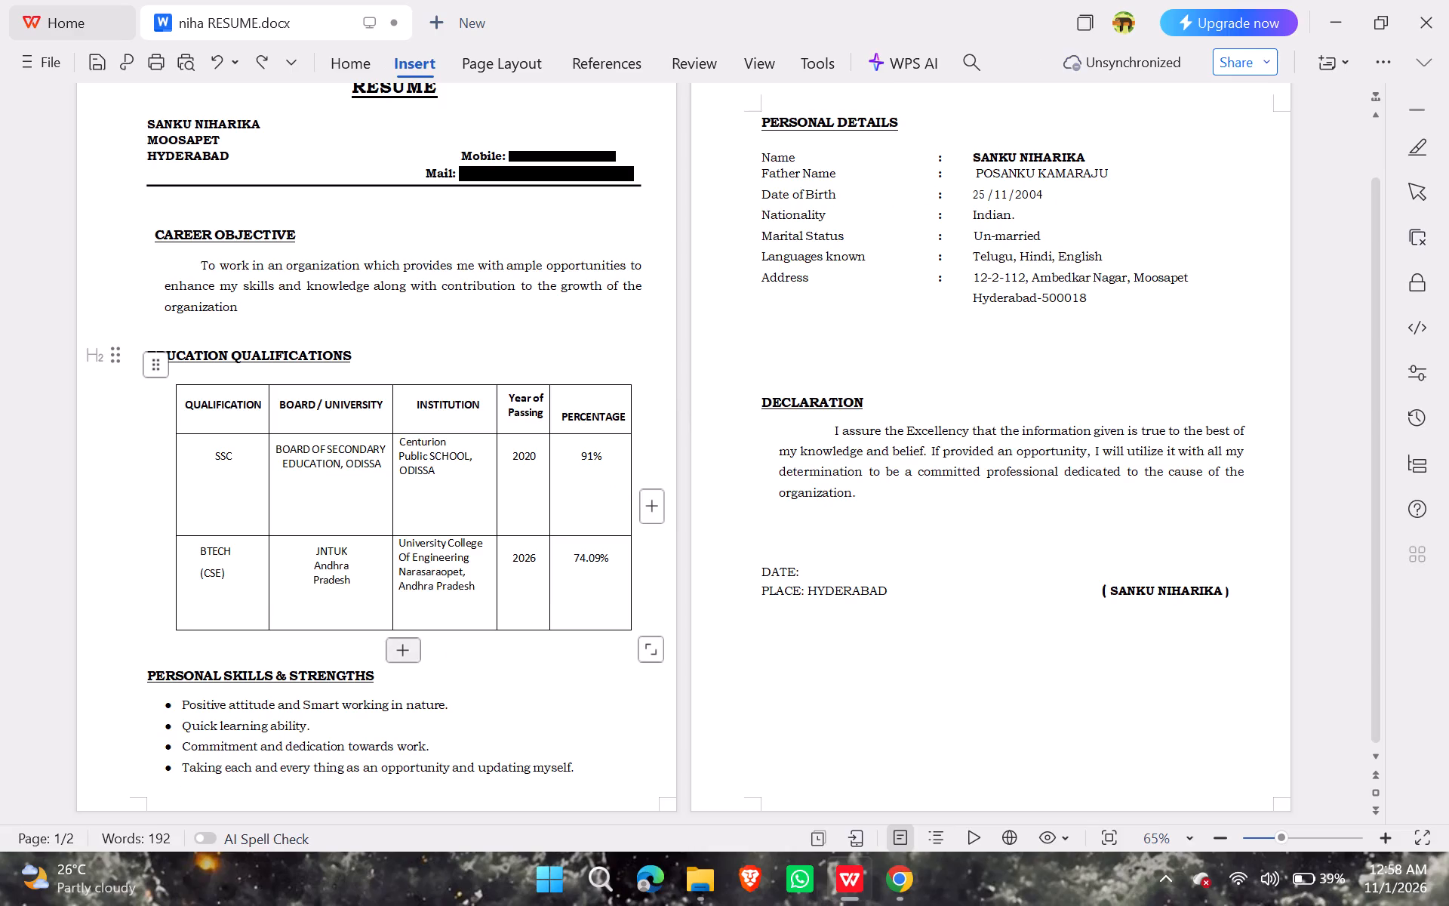
Add an empty row below the BTECH row of the education table.
left_click(405, 655)
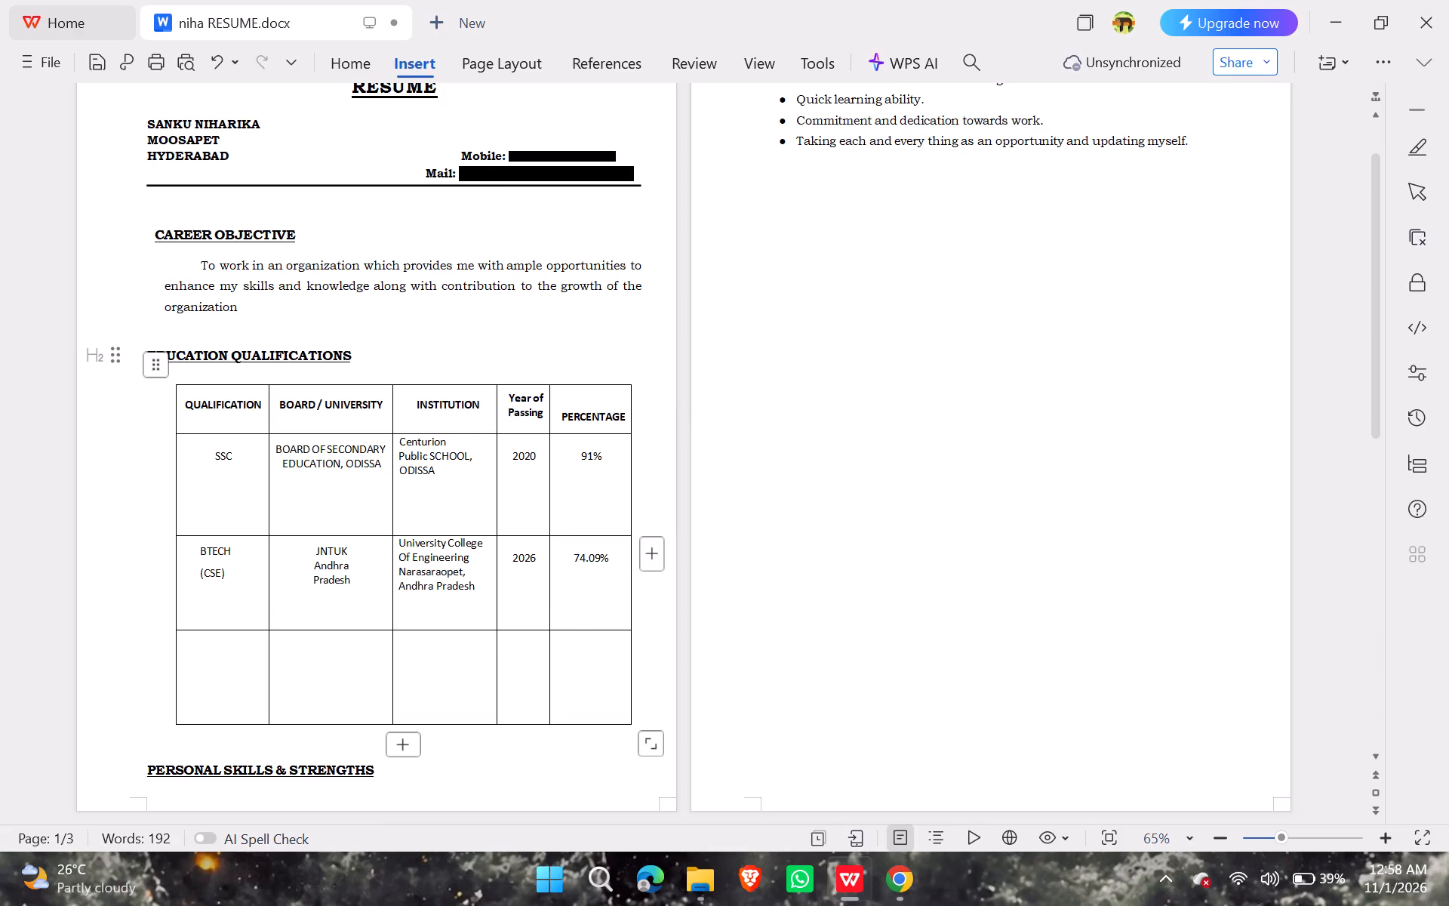
Reduce the SSC row's height by moving its bottom border up to just below the ODISSA text.
left_click_drag(413, 536, 409, 499)
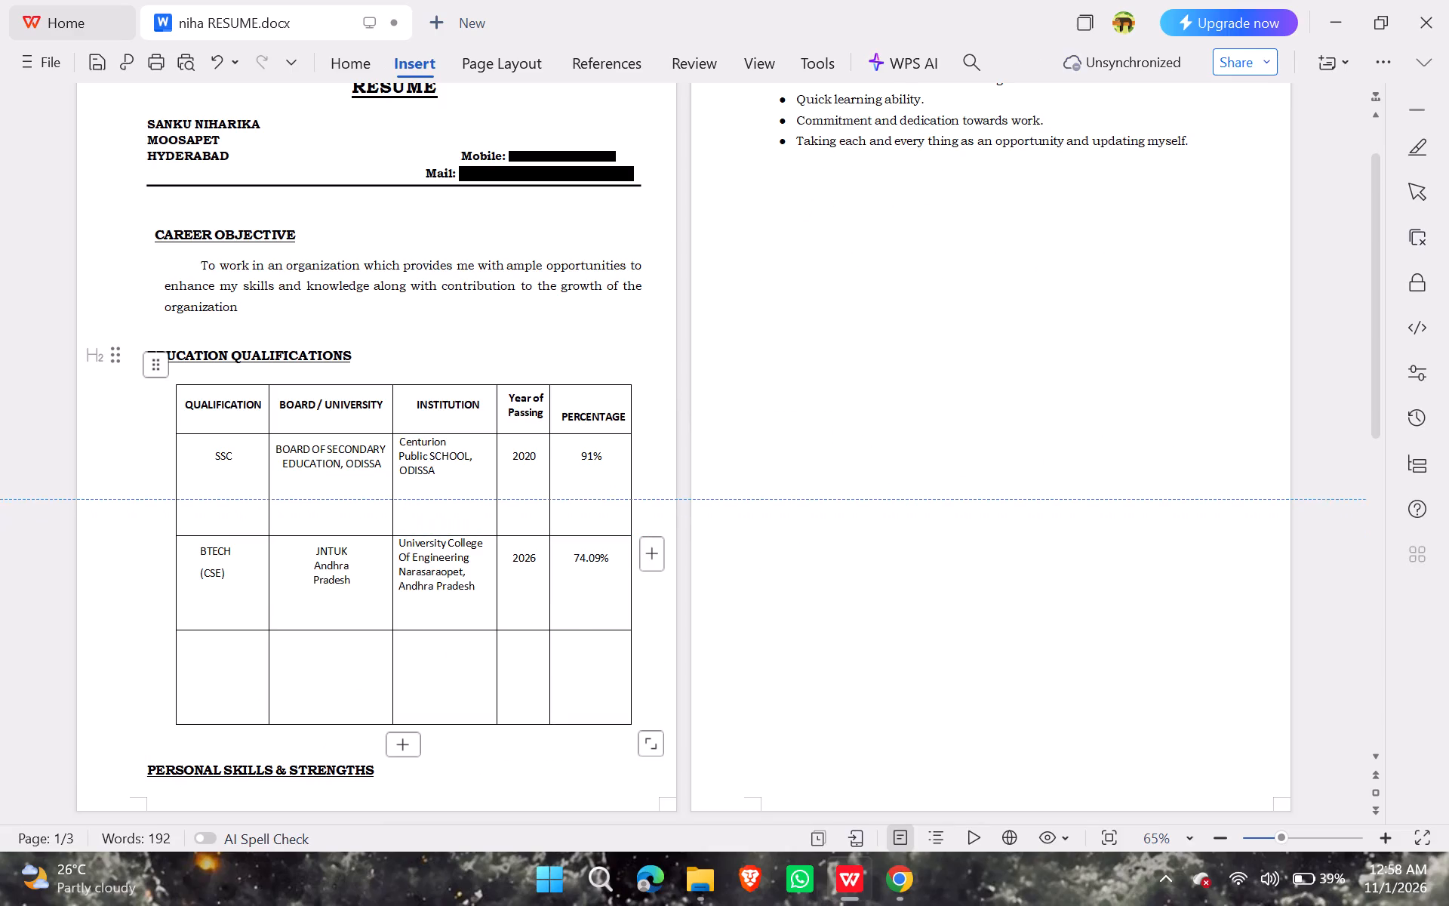
left_click_drag(409, 499, 411, 490)
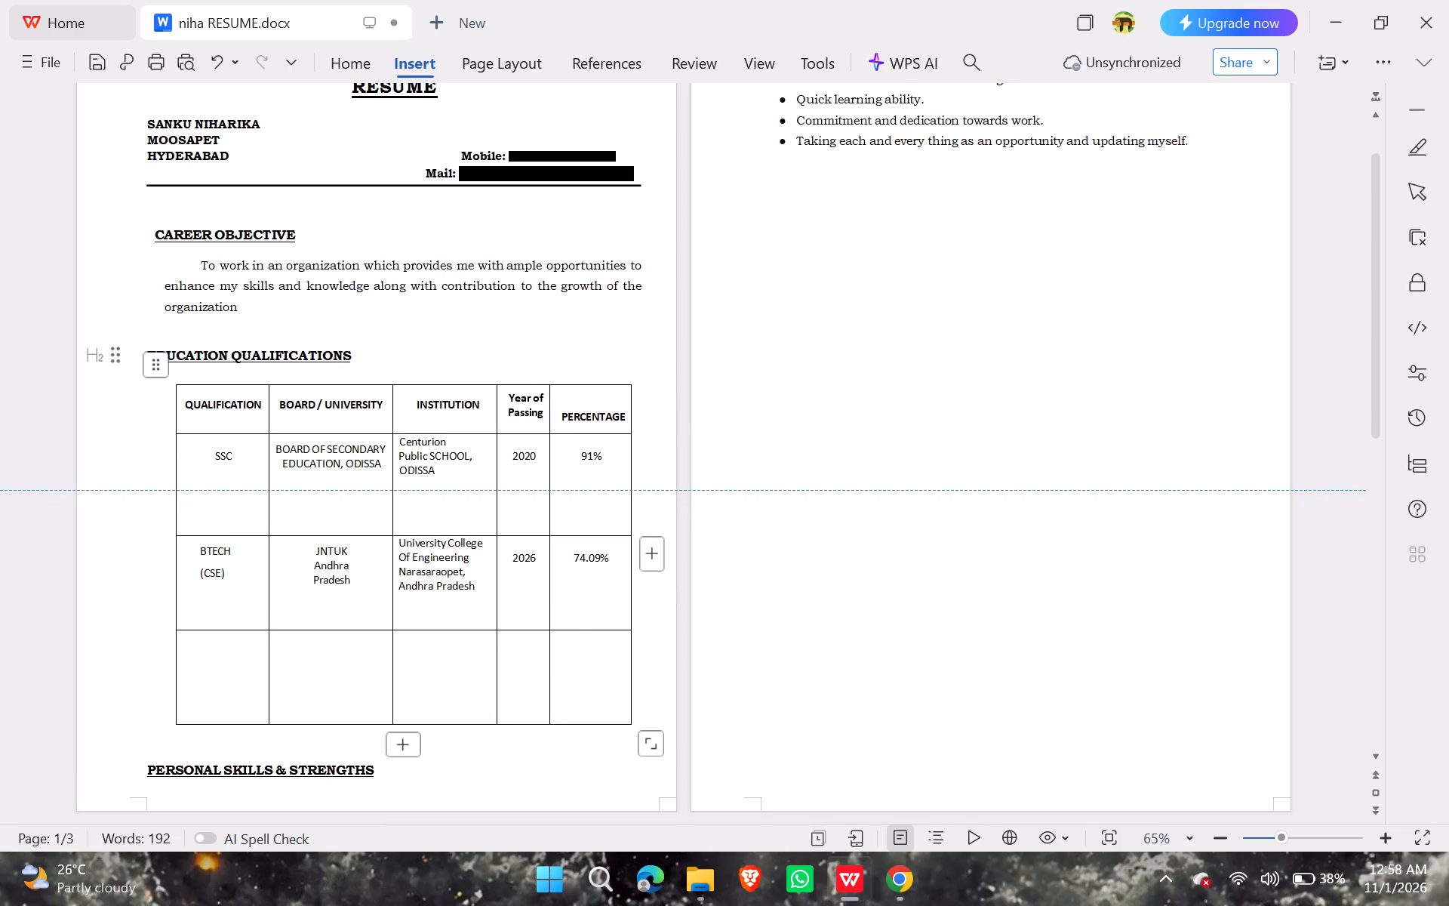
left_click_drag(411, 490, 411, 487)
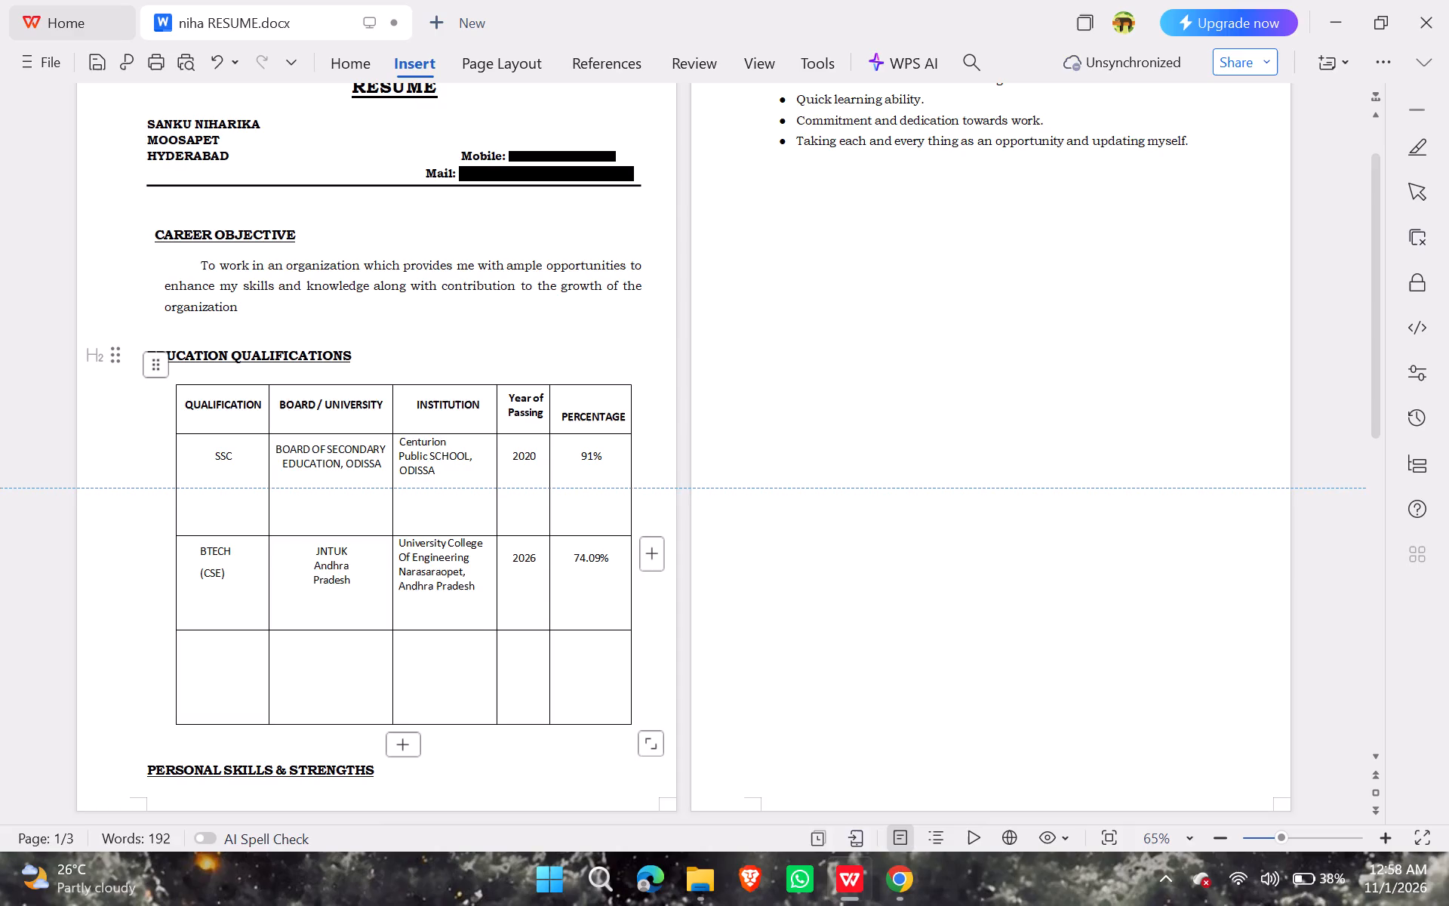
left_click_drag(411, 487, 408, 487)
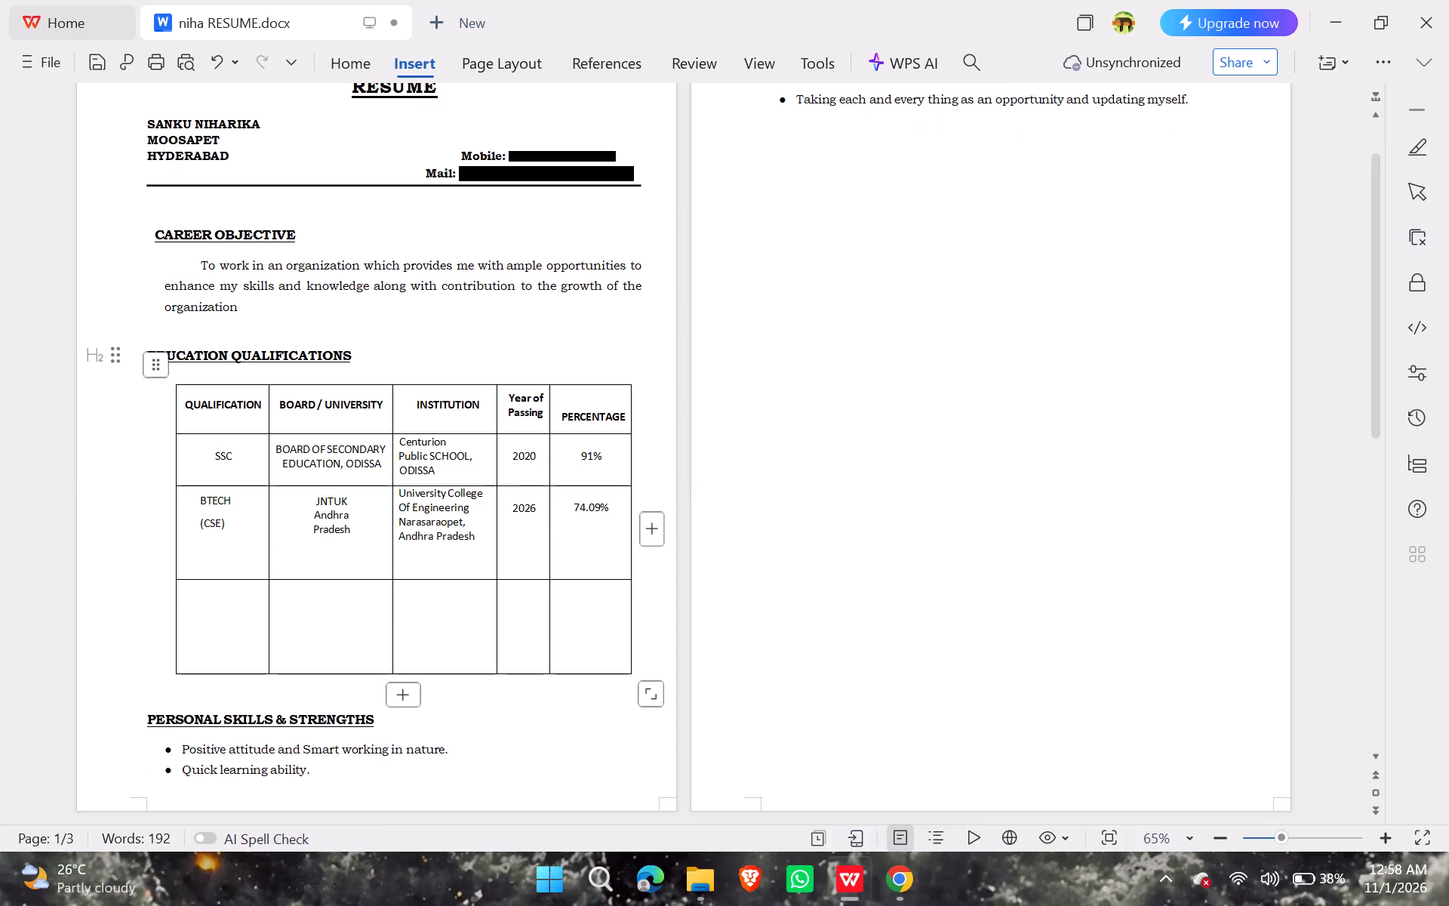
Reduce the BTECH row's height by moving its bottom border up to just below the Andhra Pradesh text.
left_click_drag(404, 579, 405, 564)
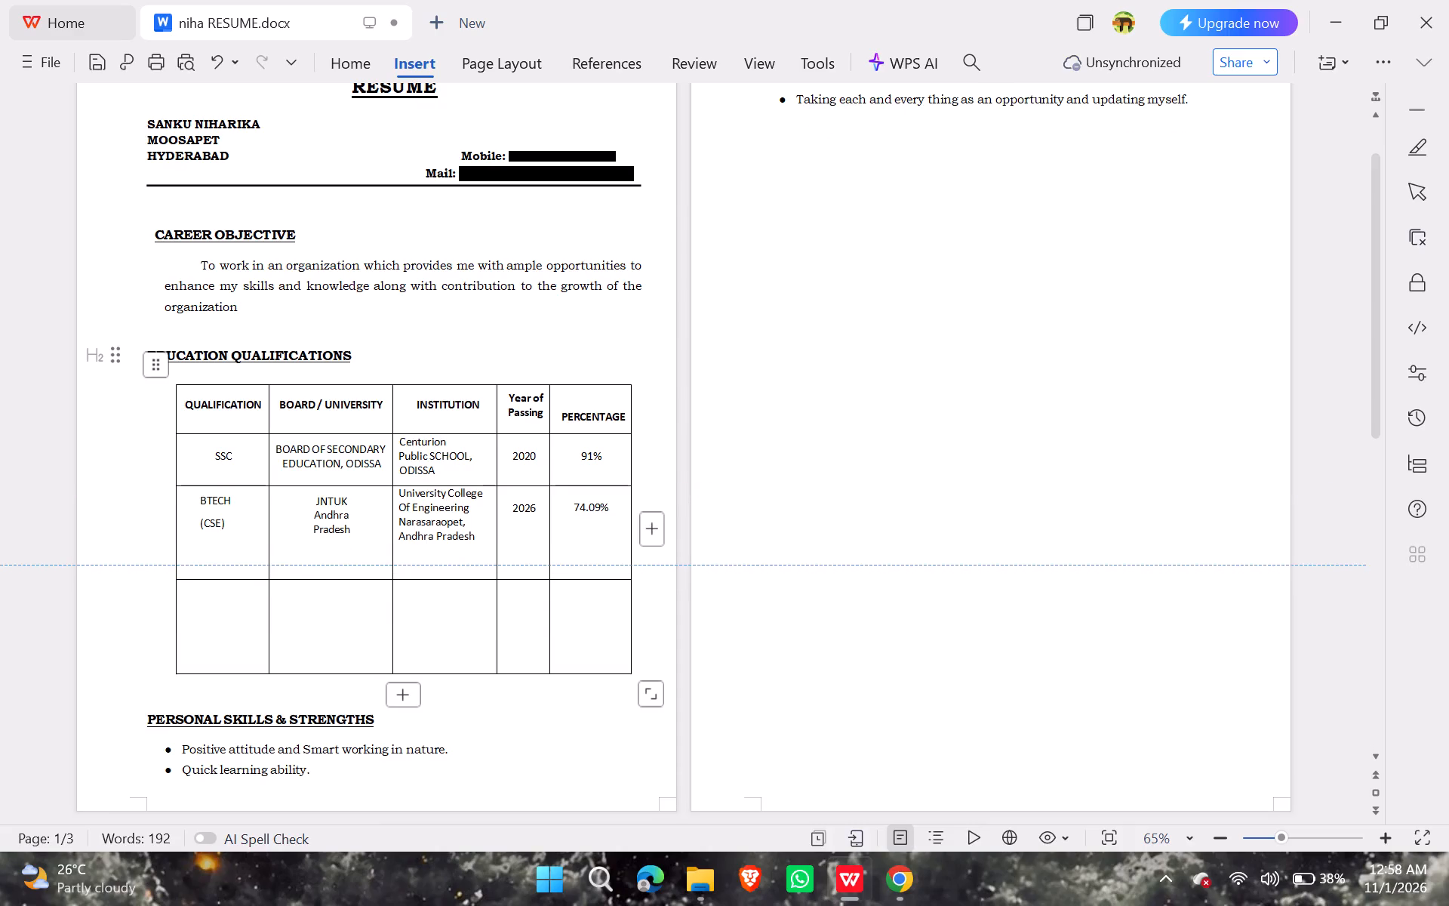
left_click_drag(405, 564, 405, 555)
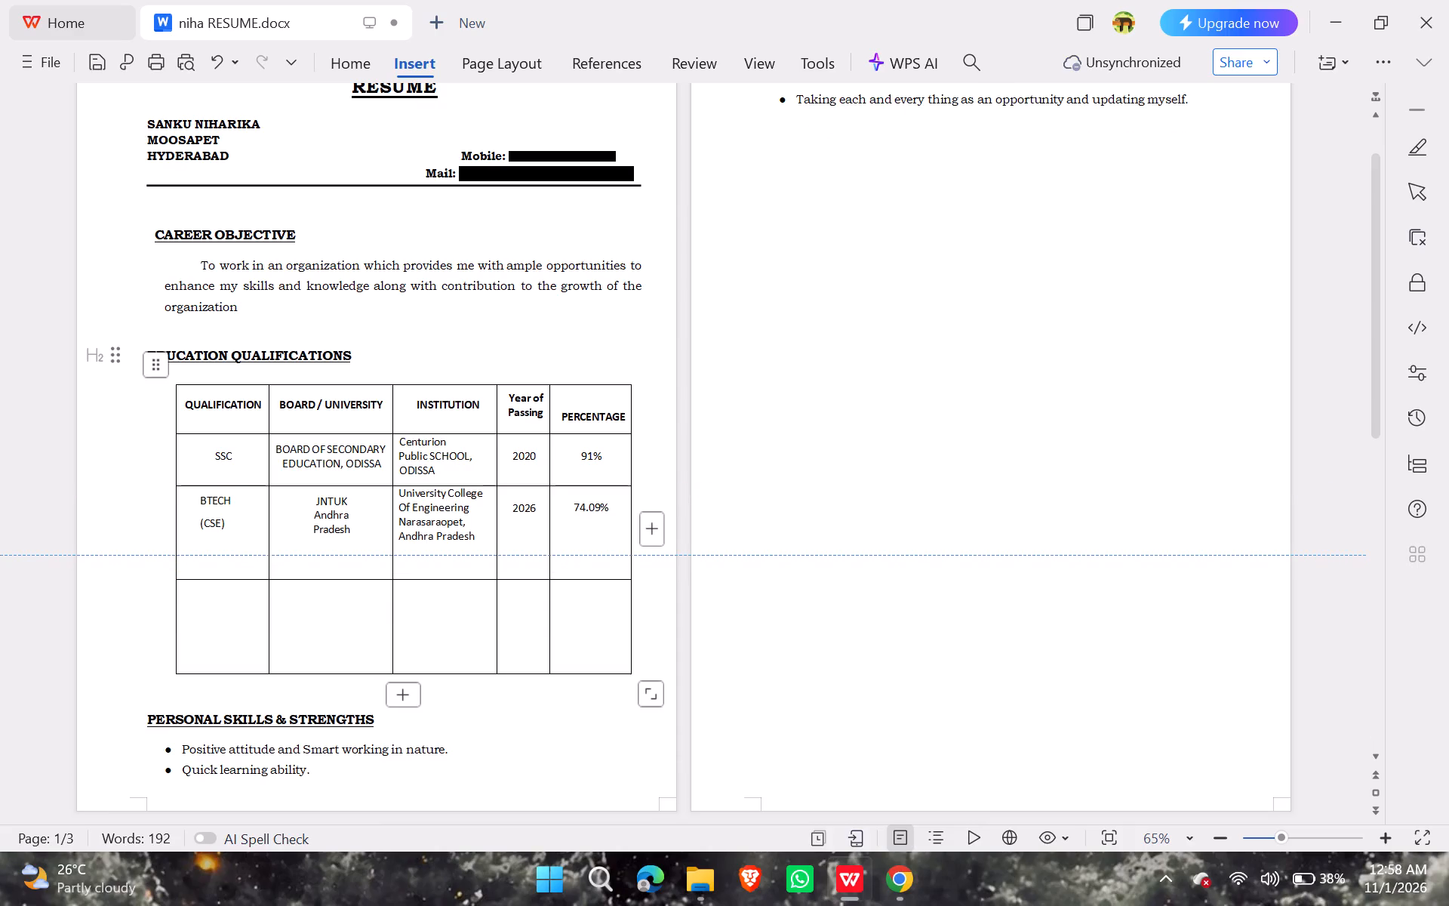
left_click_drag(405, 555, 404, 557)
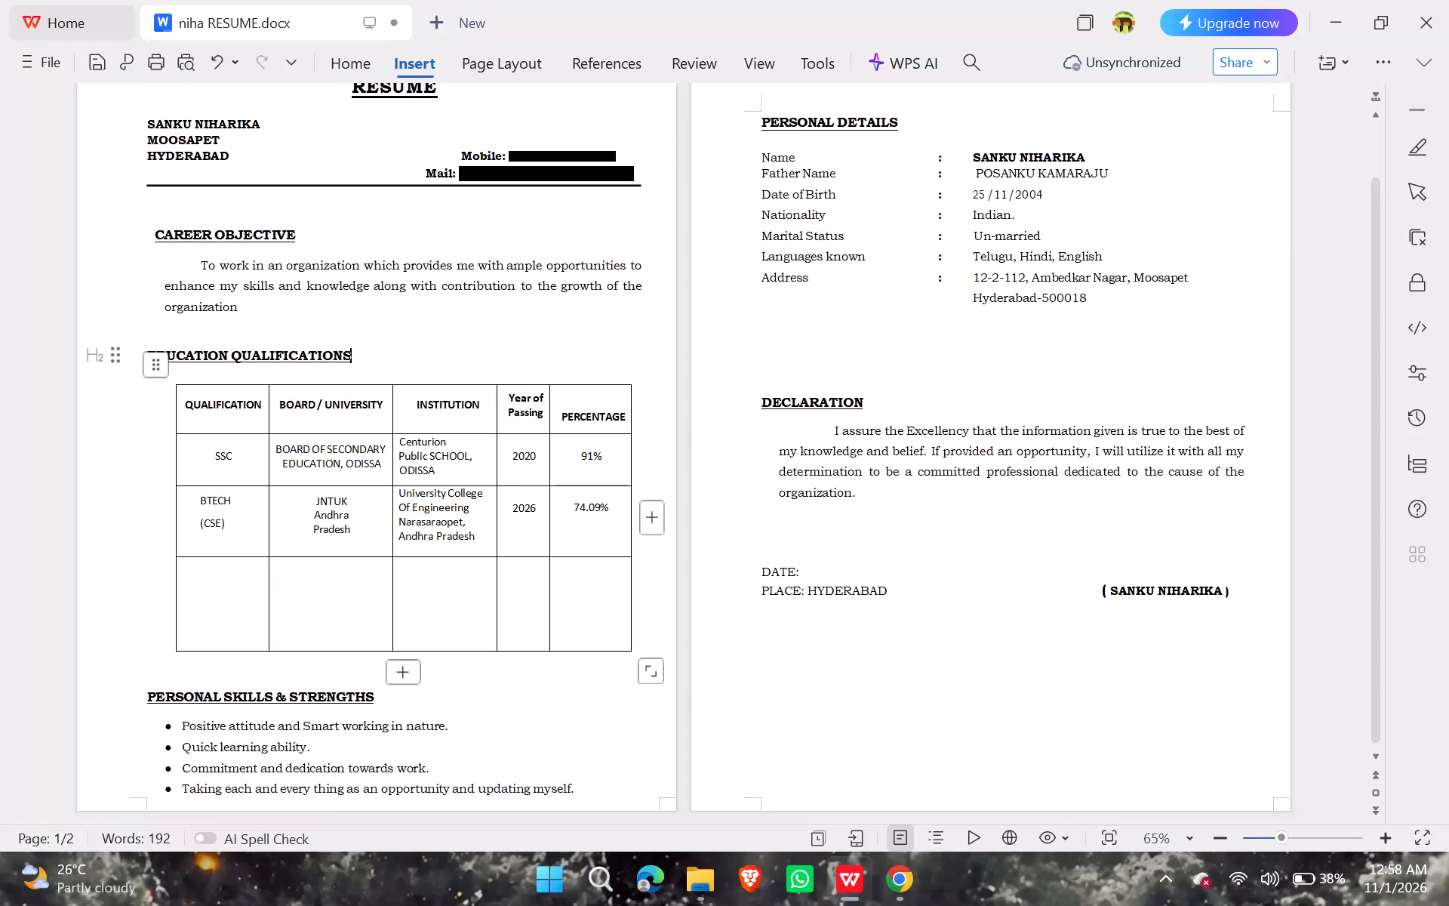
Slightly reduce the height of the empty last row of the education table by moving its bottom border up.
left_click_drag(397, 650, 406, 609)
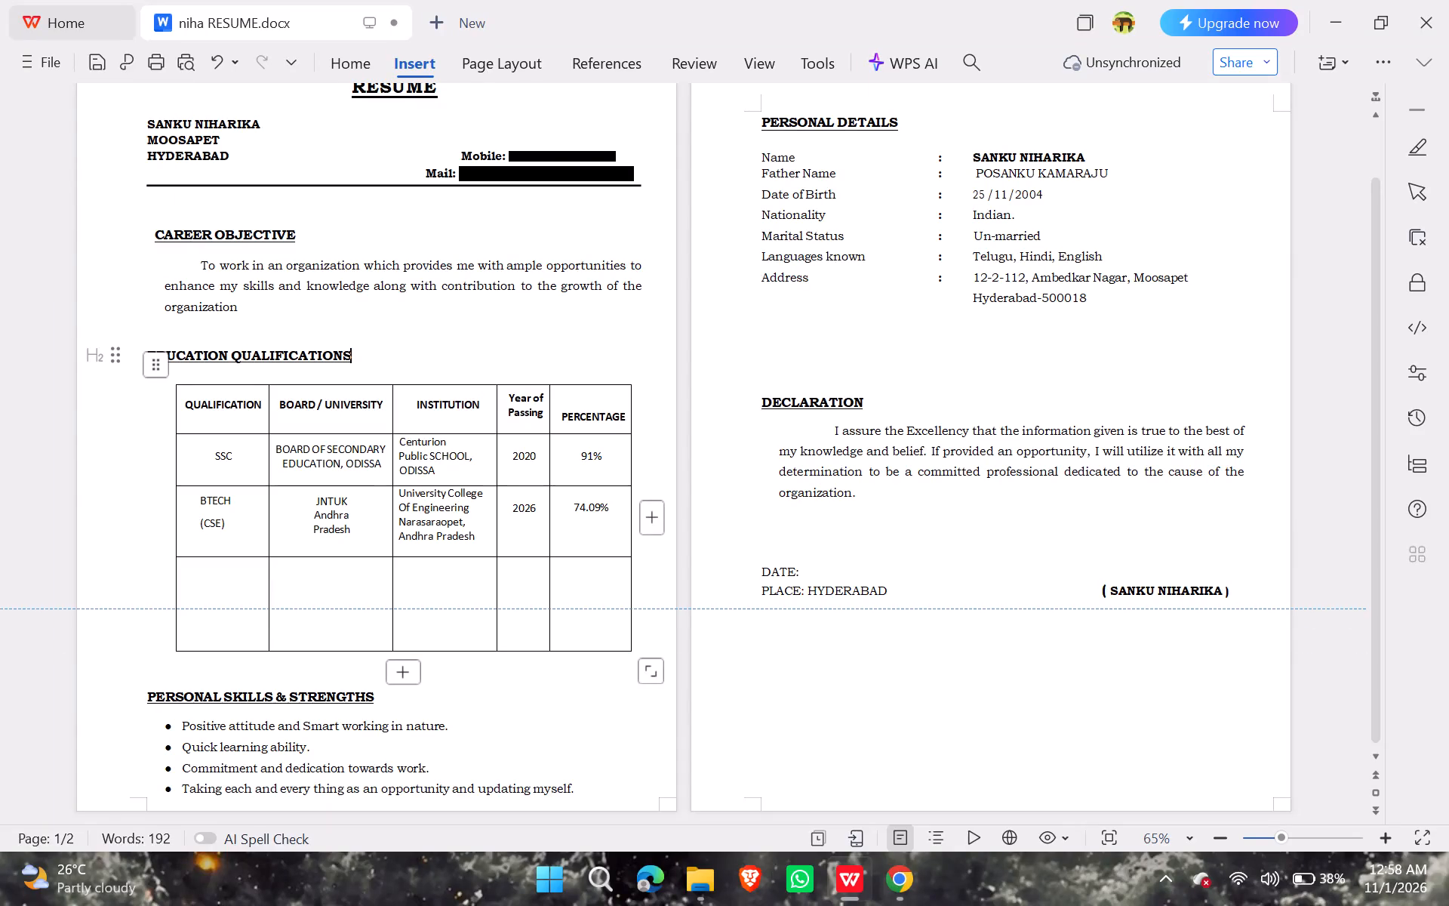
left_click_drag(406, 609, 407, 628)
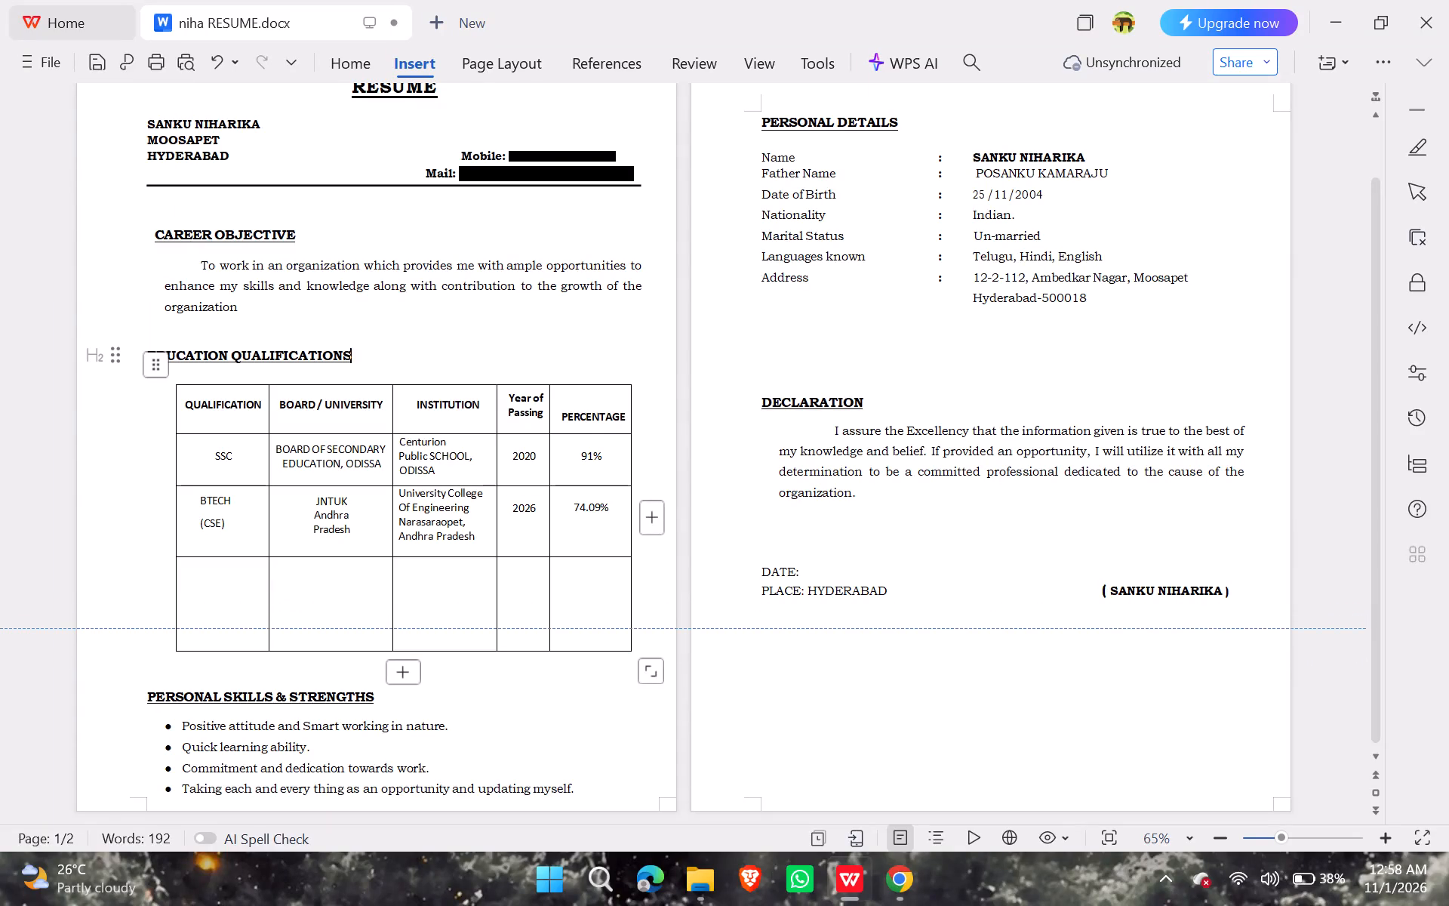
left_click_drag(407, 628, 411, 636)
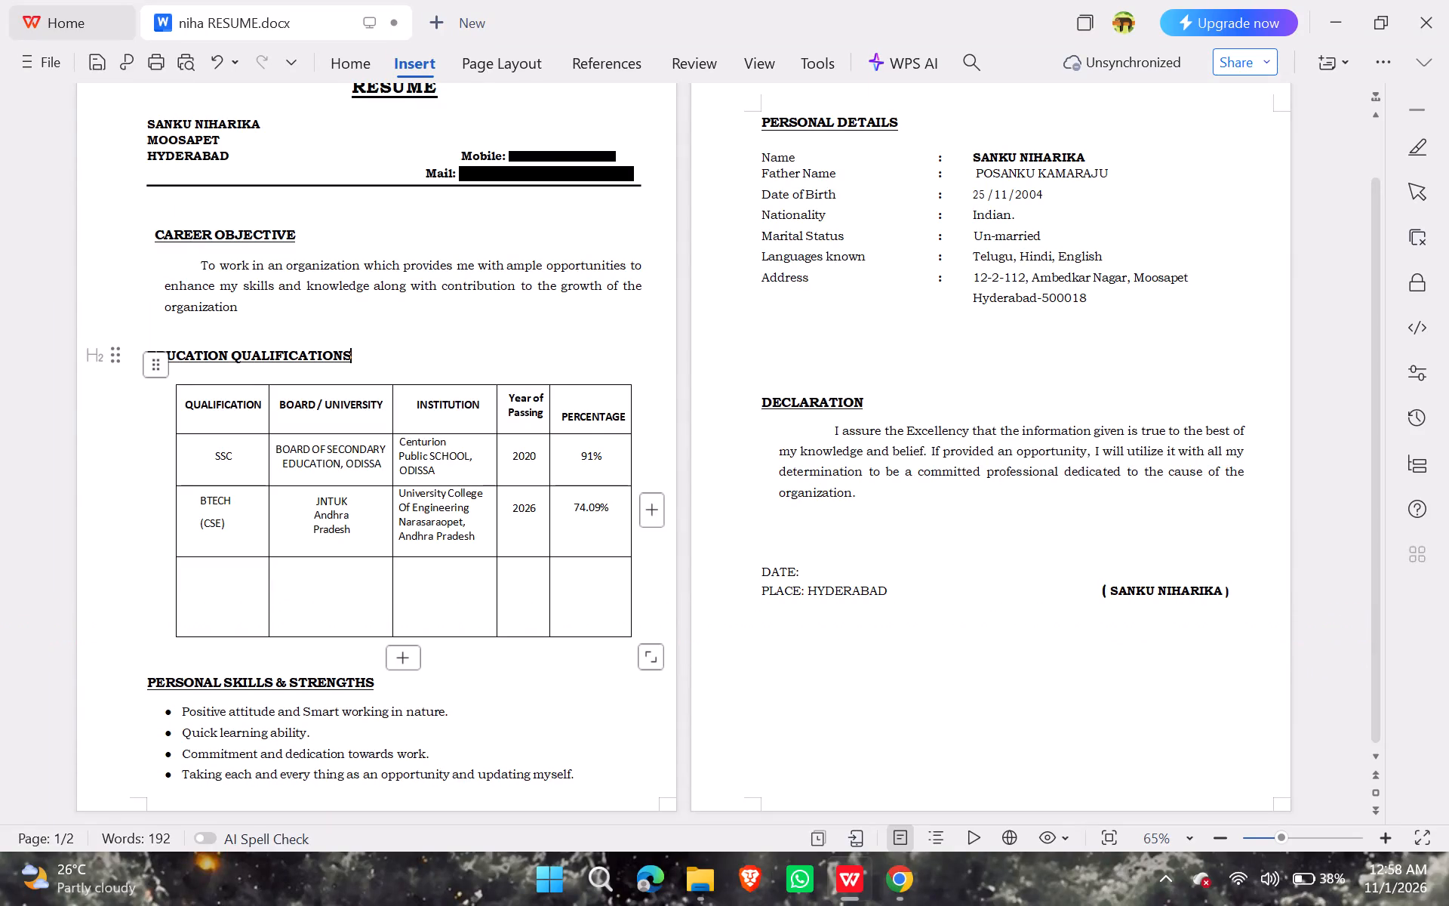
Copy the qualification text BTECH (CSE) into the QUALIFICATION cell of the empty row below.
left_click_drag(198, 506, 233, 528)
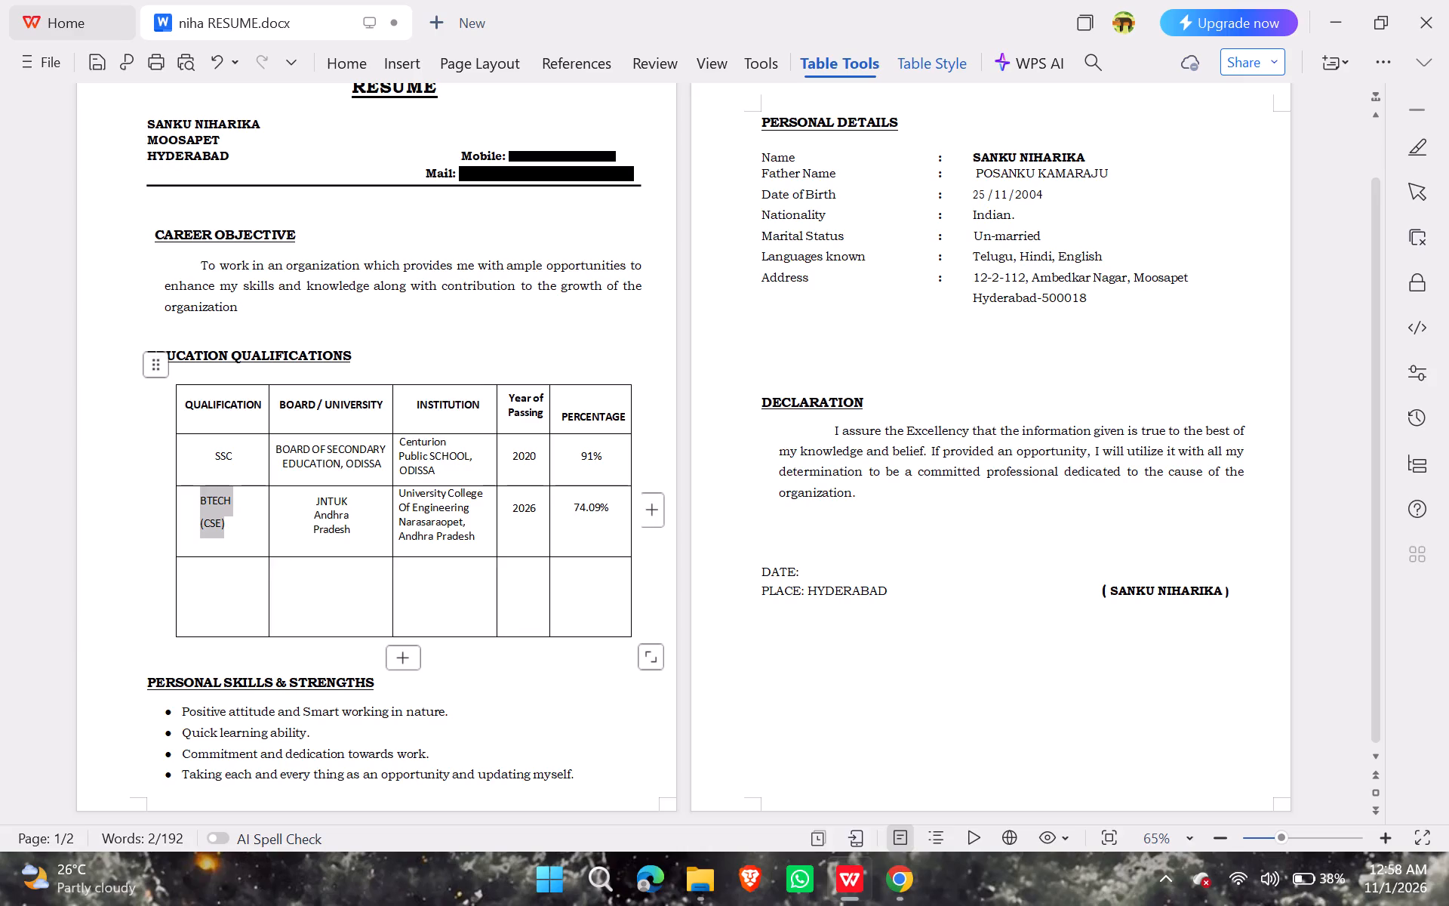
left_click_drag(233, 528, 235, 529)
key("ctrl+c")
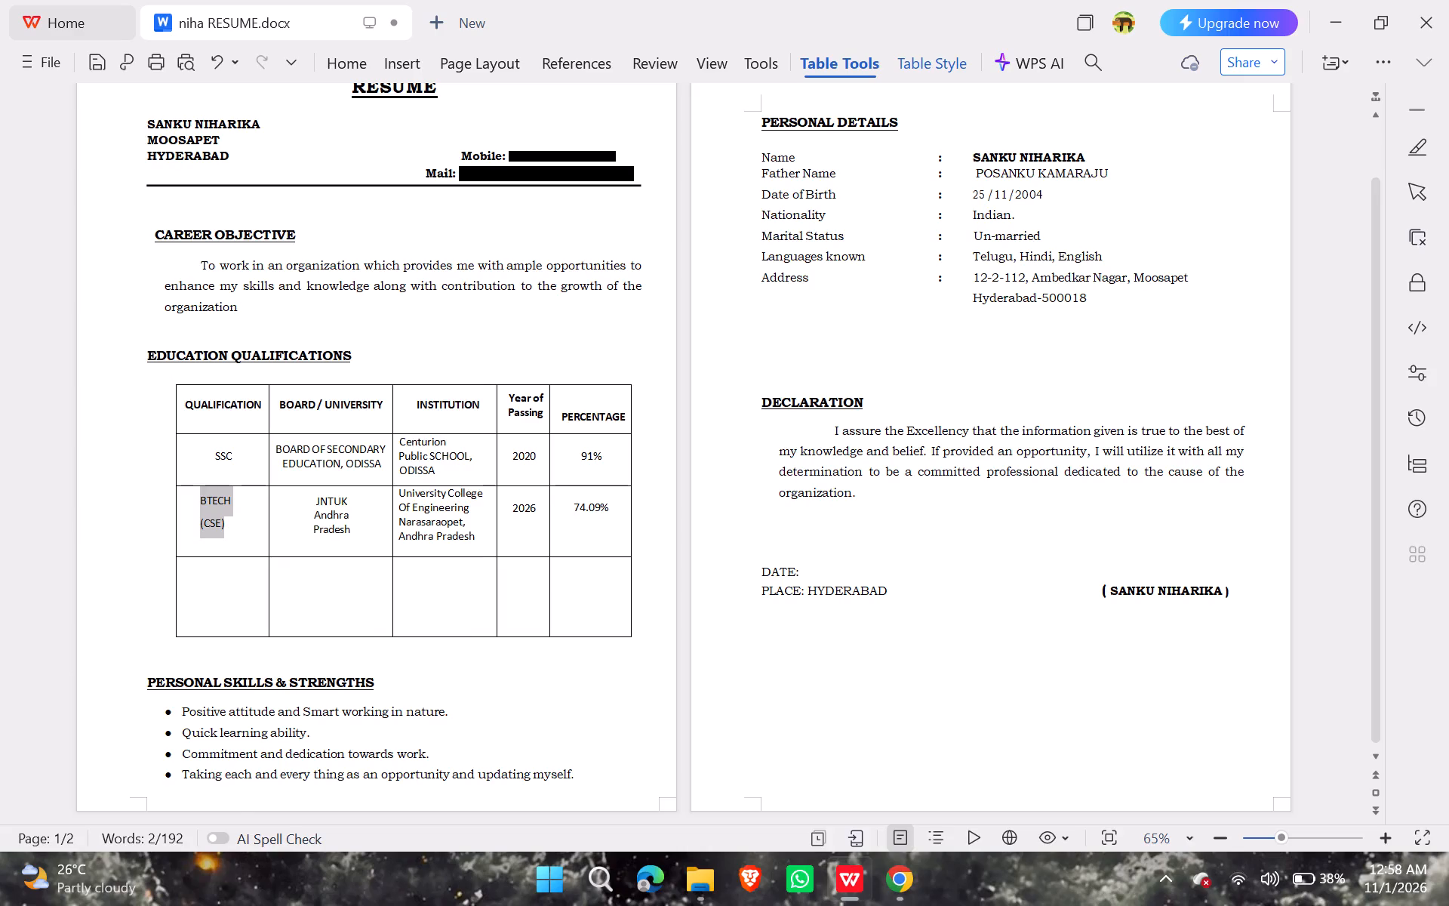
left_click(212, 602)
key("ctrl+v")
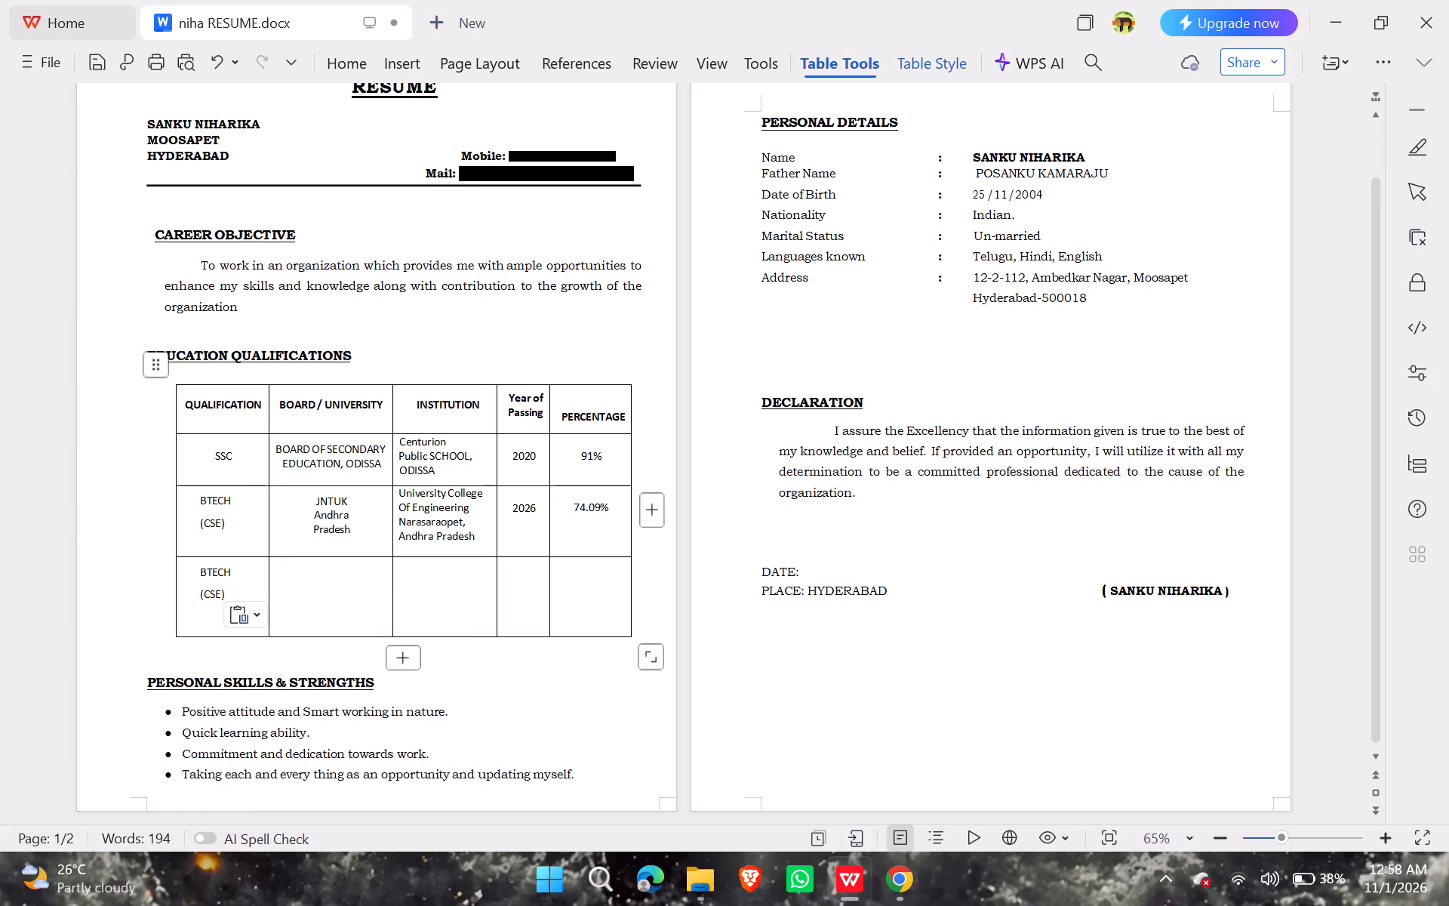
Copy JNTUK Andhra Pradesh from the BTECH row into the BOARD / UNIVERSITY cell of the last row.
left_click_drag(310, 496, 370, 548)
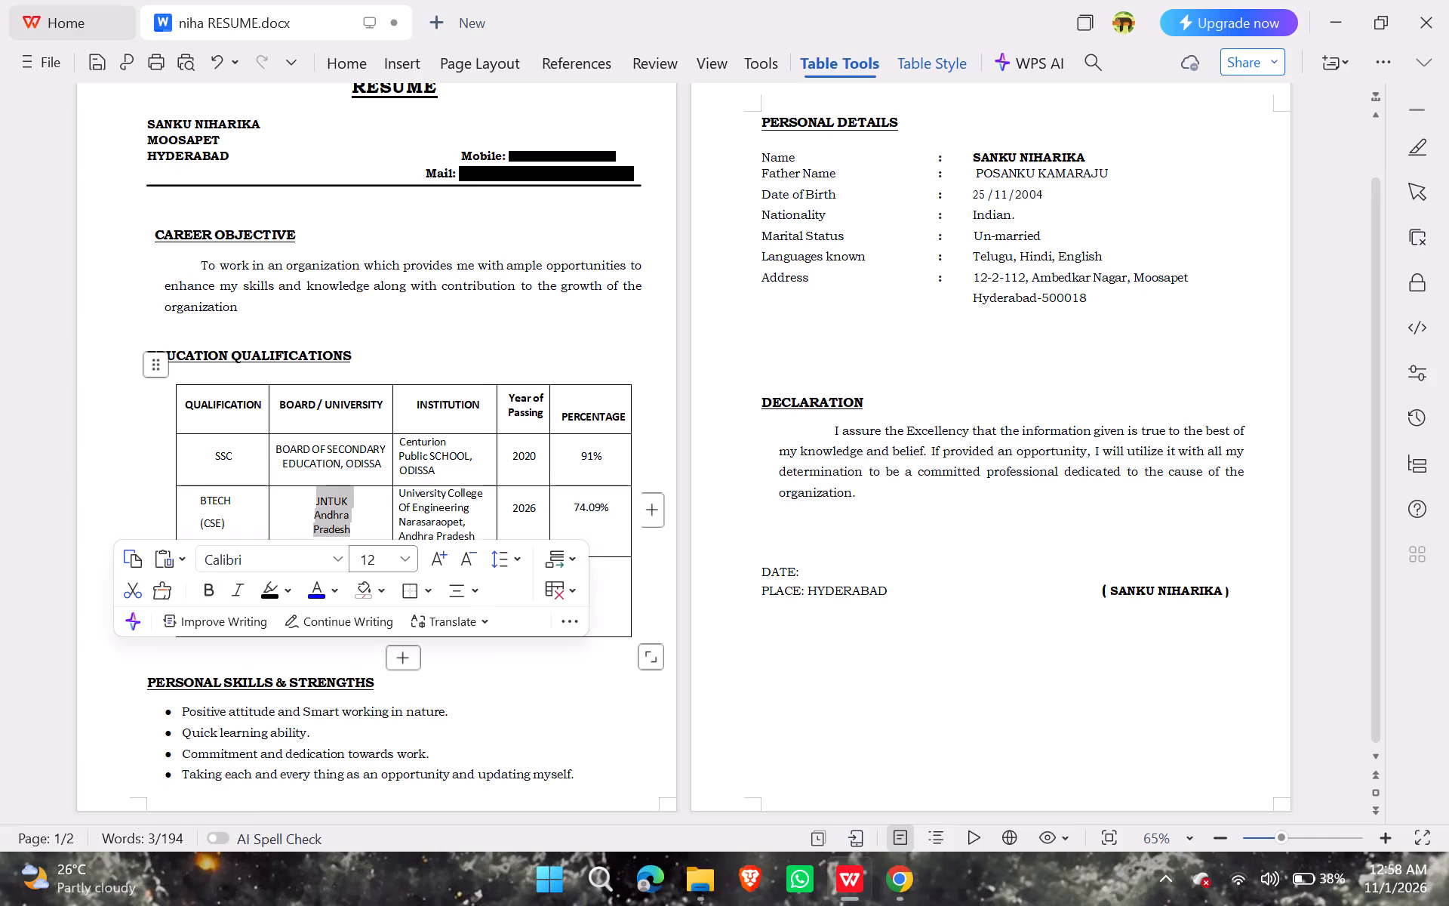
key("ctrl+c")
left_click(319, 589)
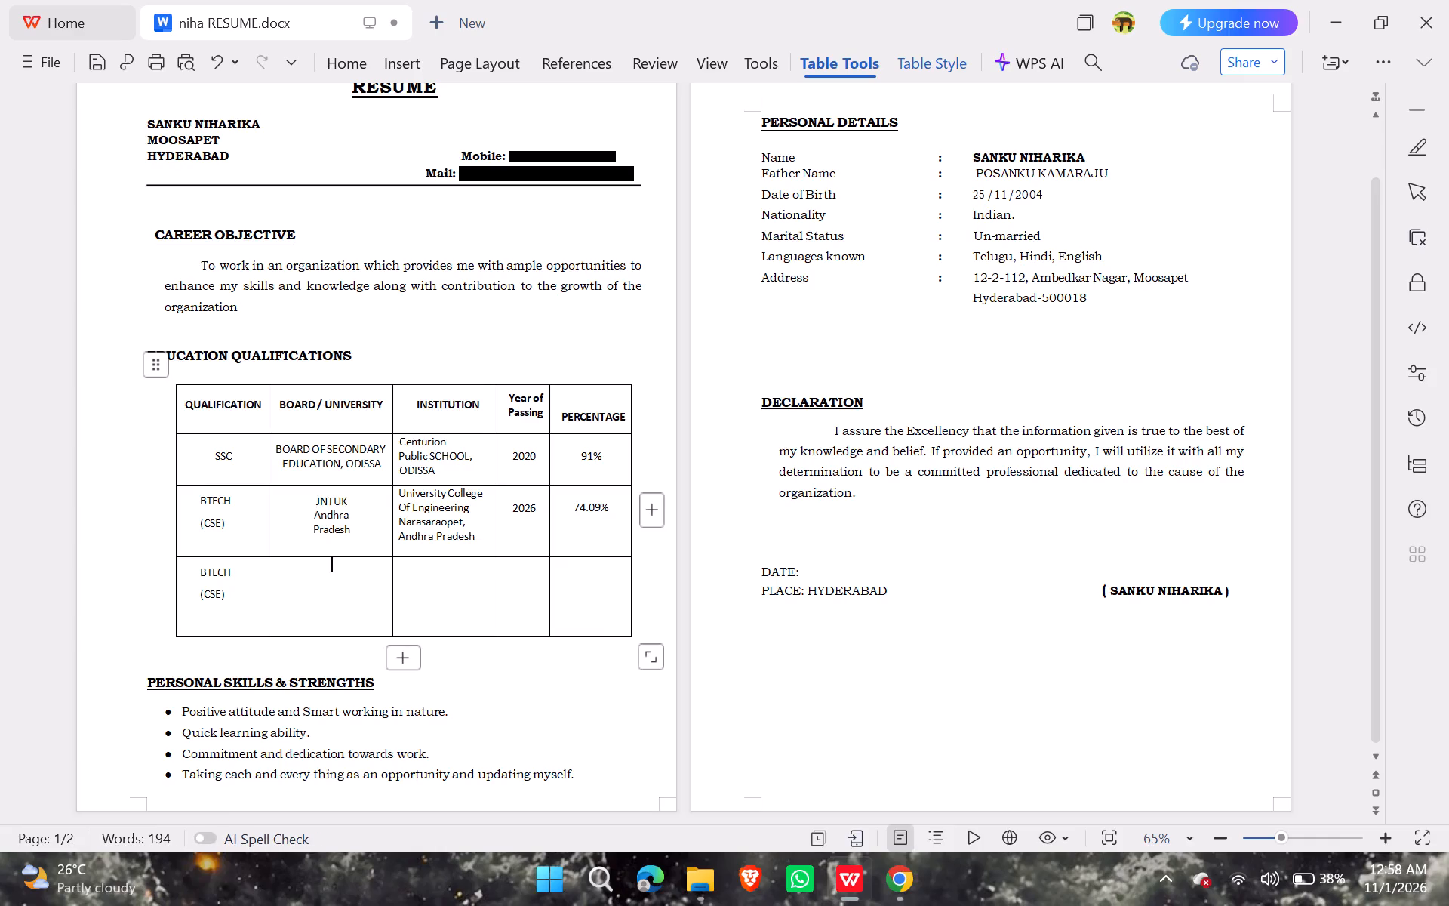
left_click(296, 575)
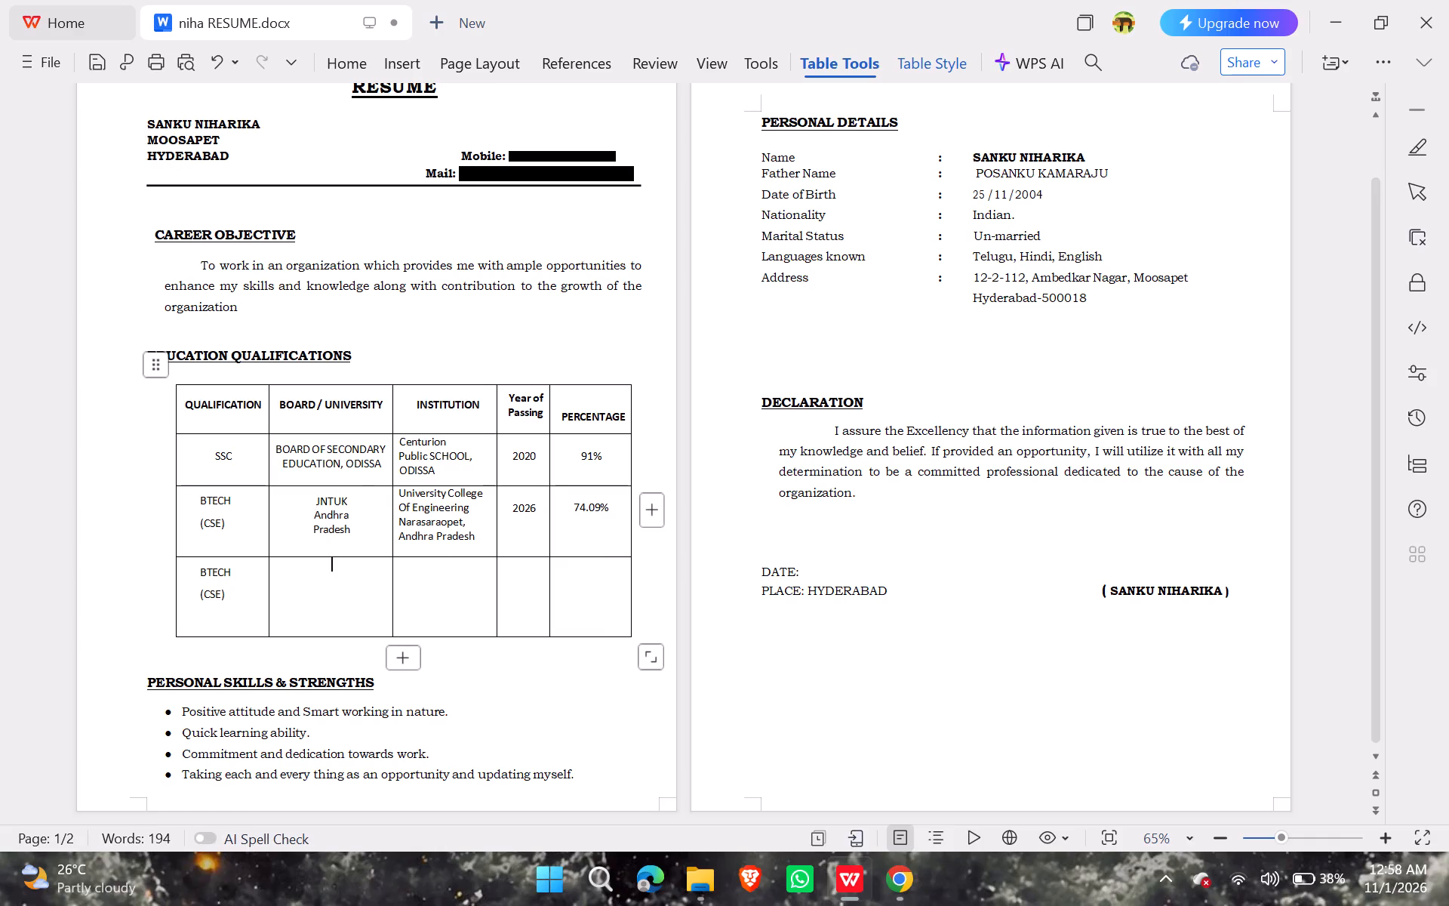
left_click(296, 575)
key("ctrl+v")
Copy University College Of Engineering Narasaraopet, Andhra Pradesh into the INSTITUTION cell of the last row.
left_click_drag(400, 495, 475, 553)
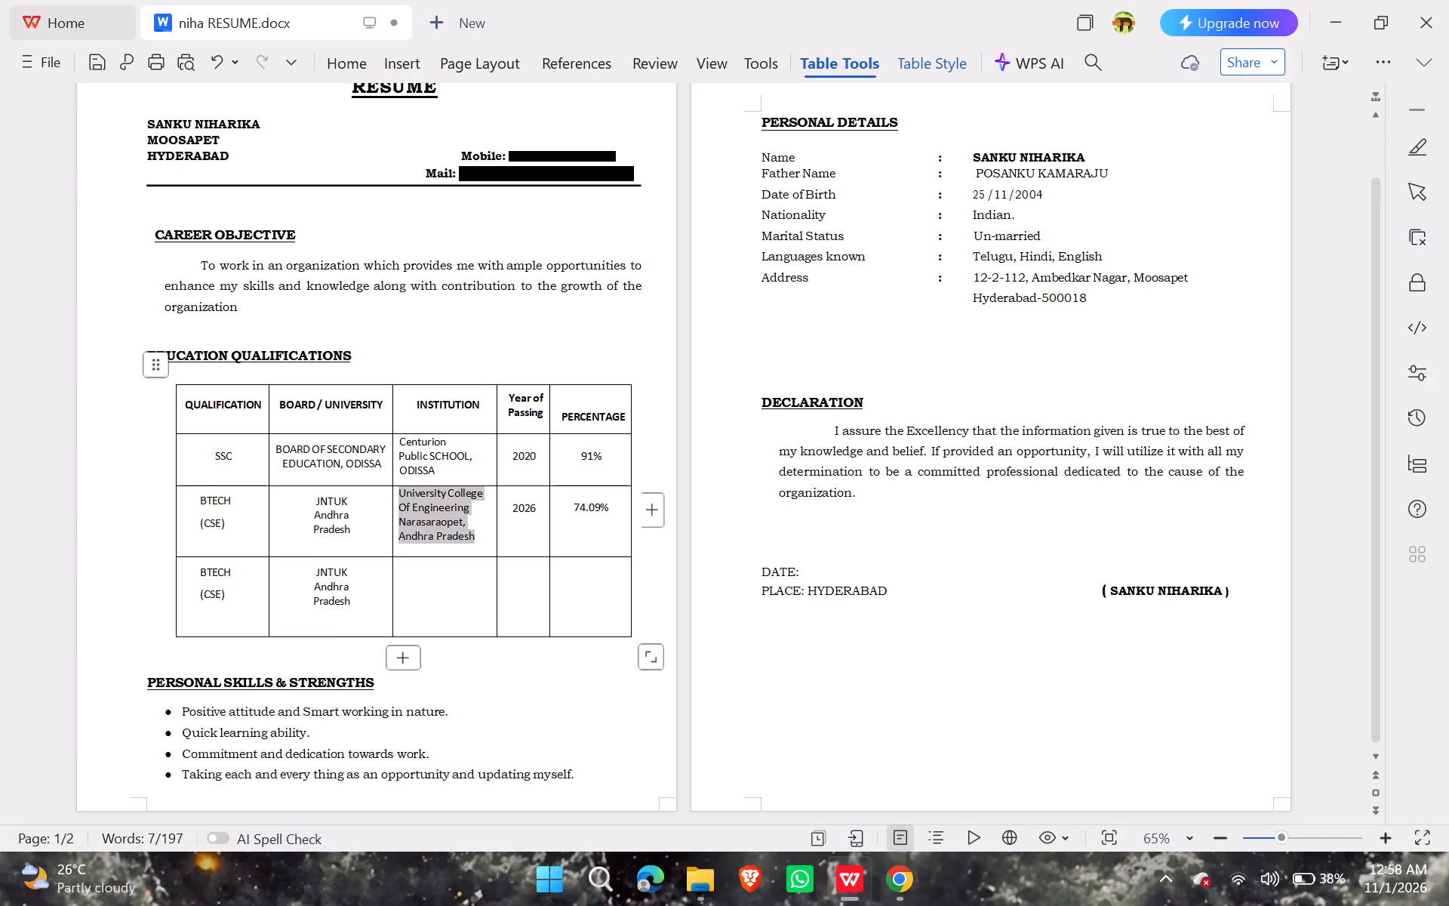
left_click_drag(475, 553, 477, 551)
key("ctrl+c")
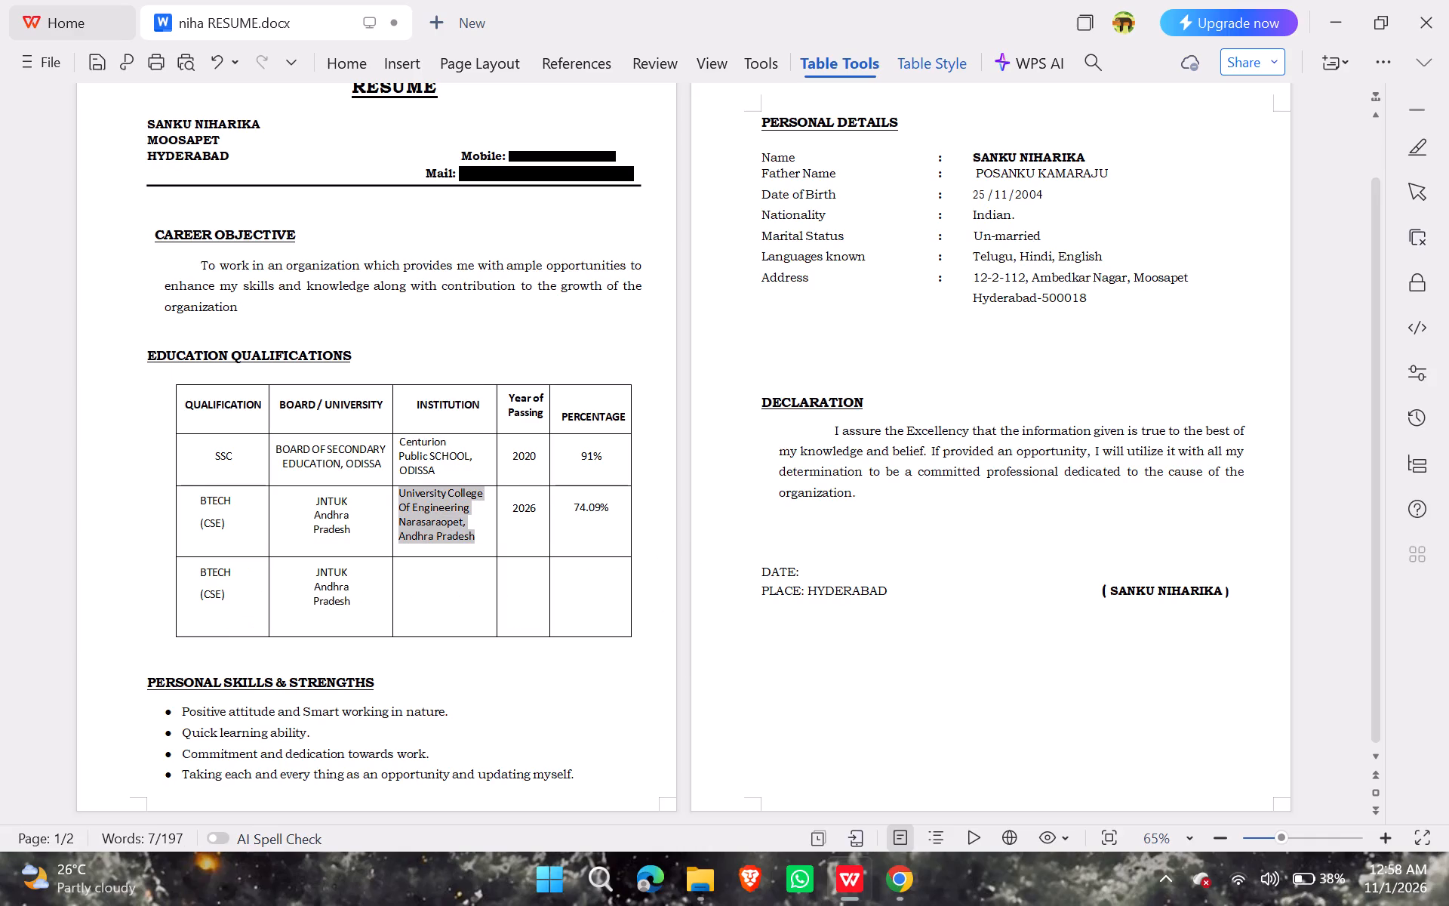
left_click(424, 573)
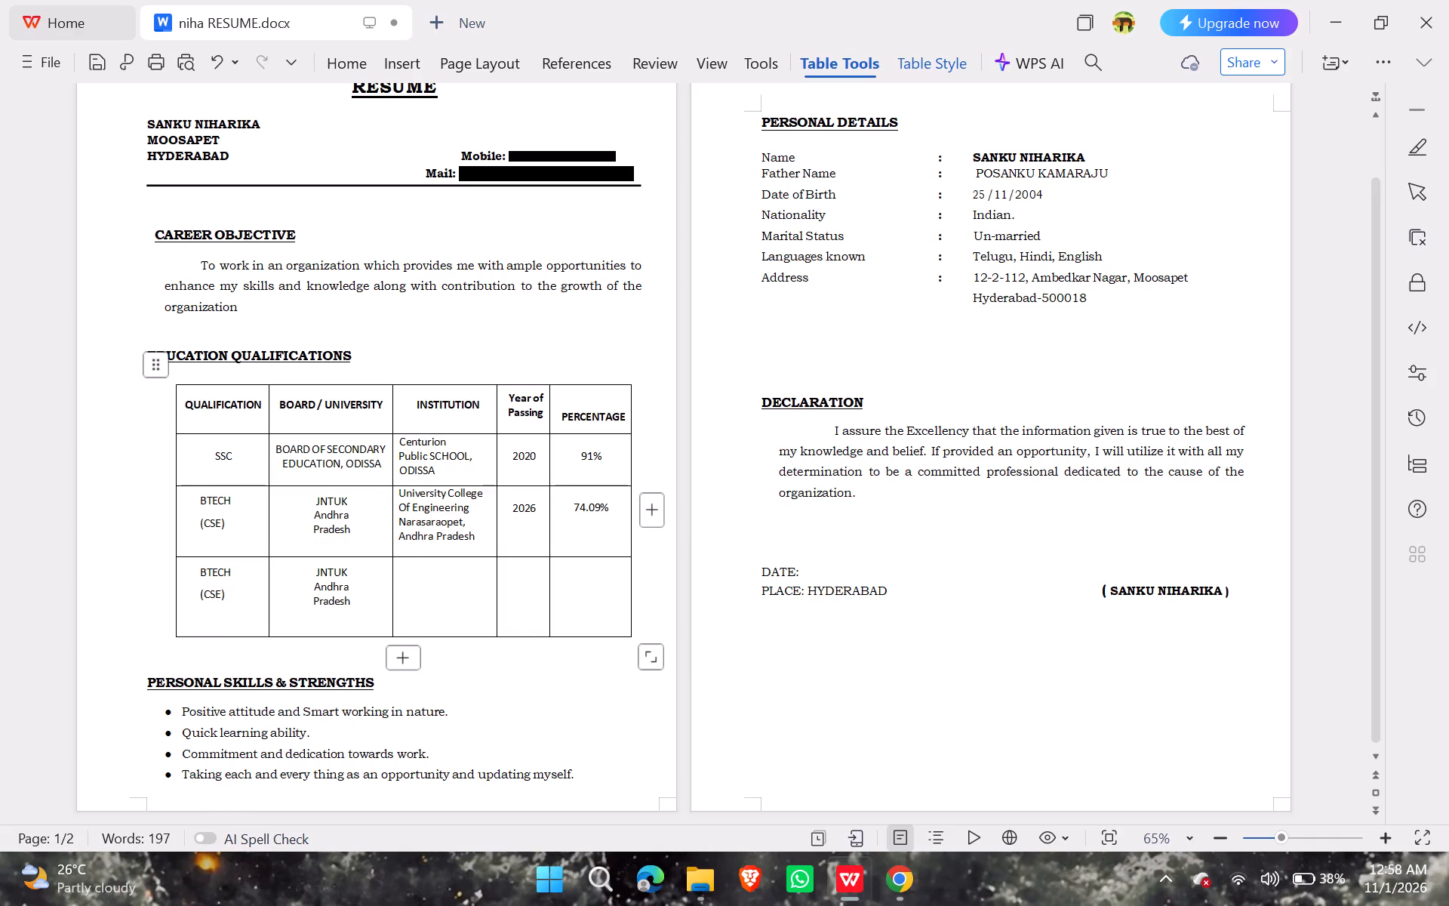
key("ctrl+v")
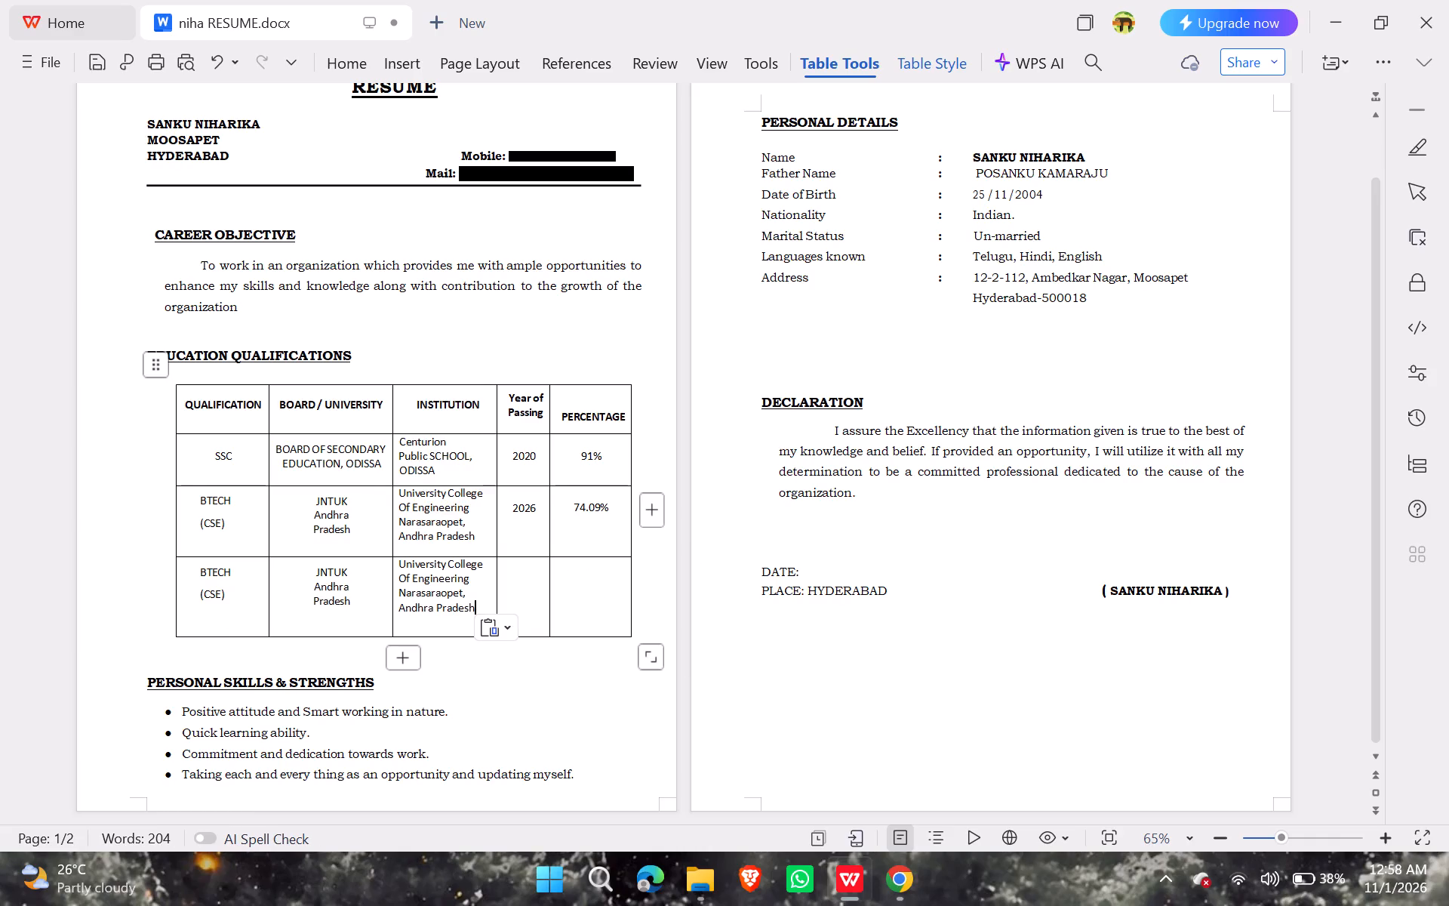
Copy the year 2026 from the first BTECH row into the Year of Passing cell of the last row.
left_click_drag(507, 509, 539, 517)
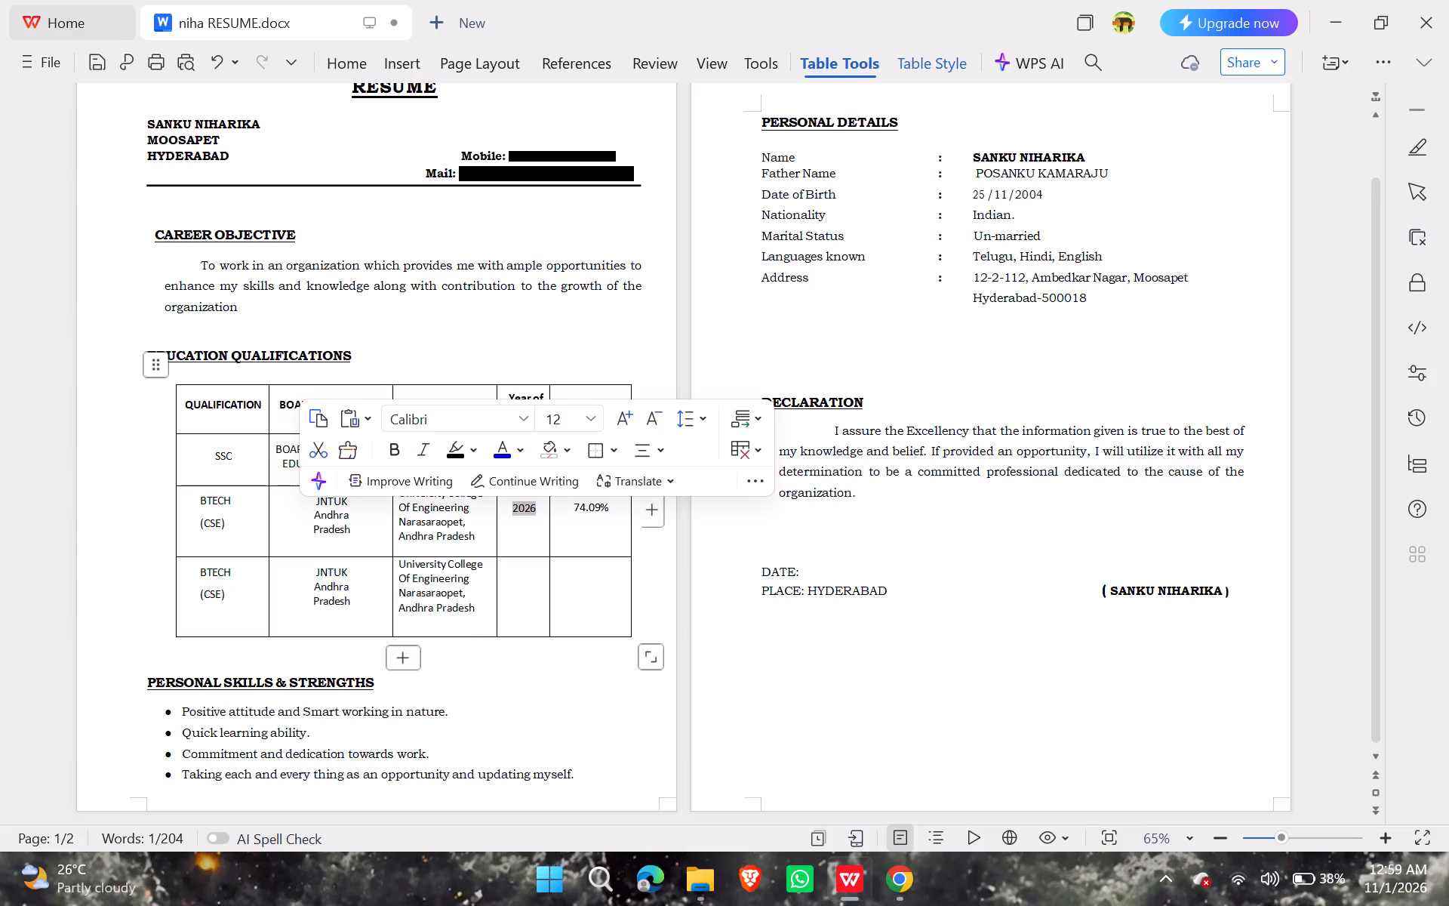
key("ctrl+v")
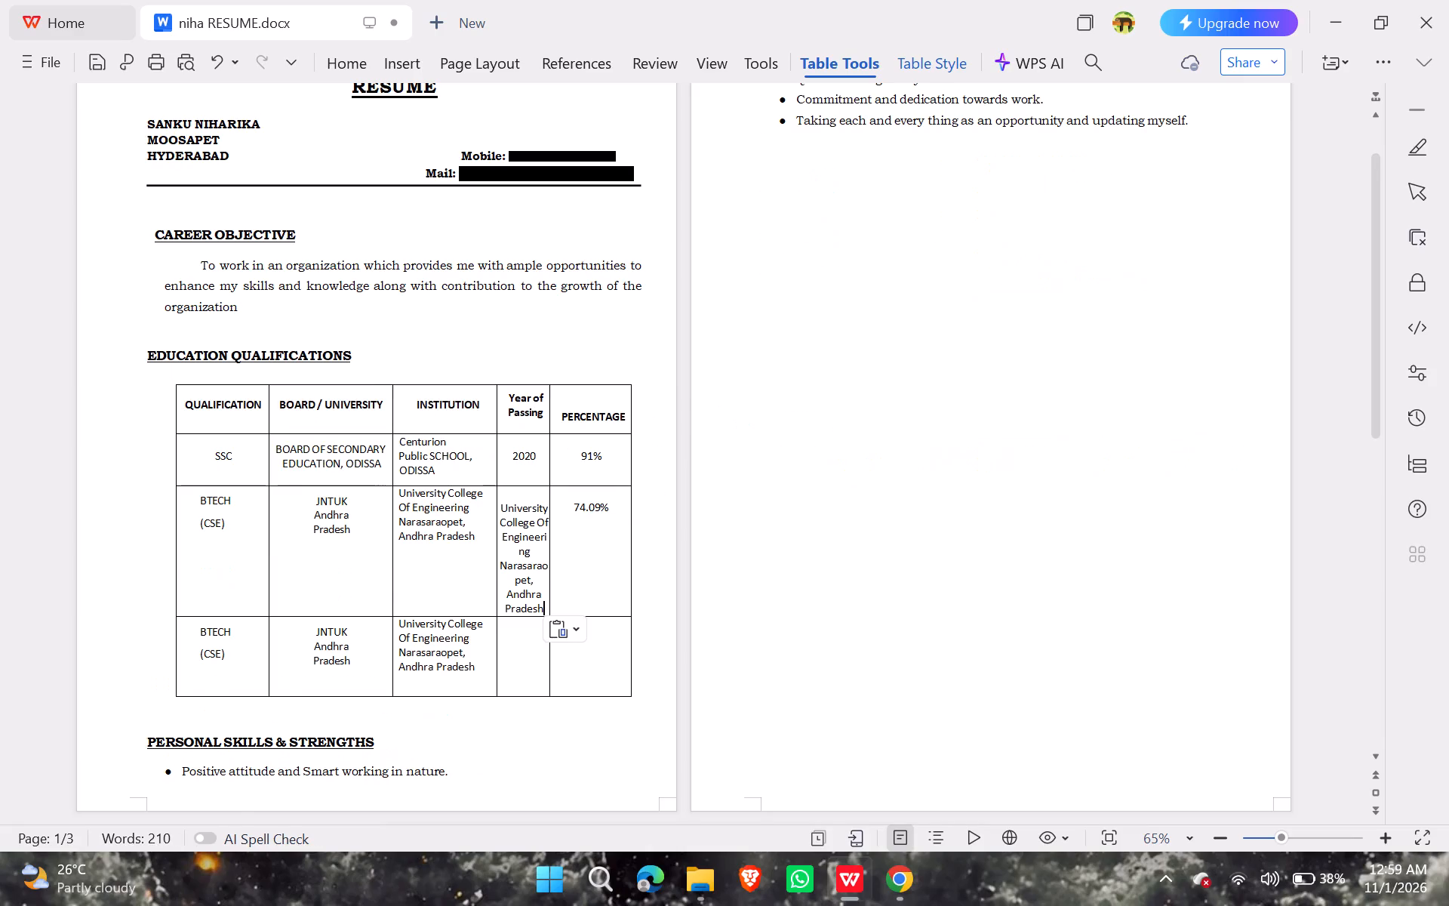
key("ctrl+z")
key("ctrl+c")
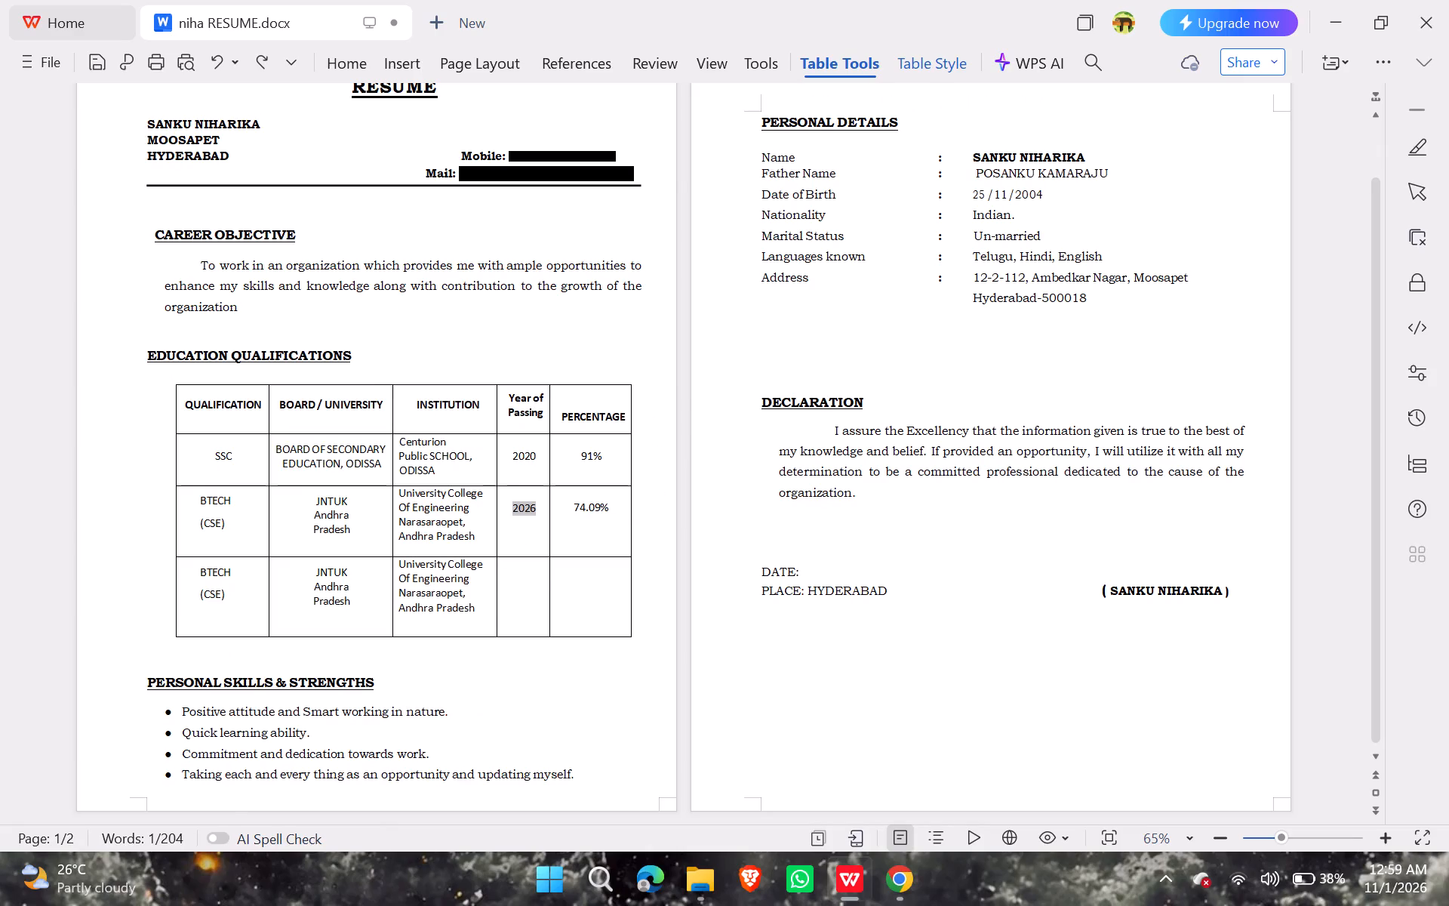
left_click(520, 578)
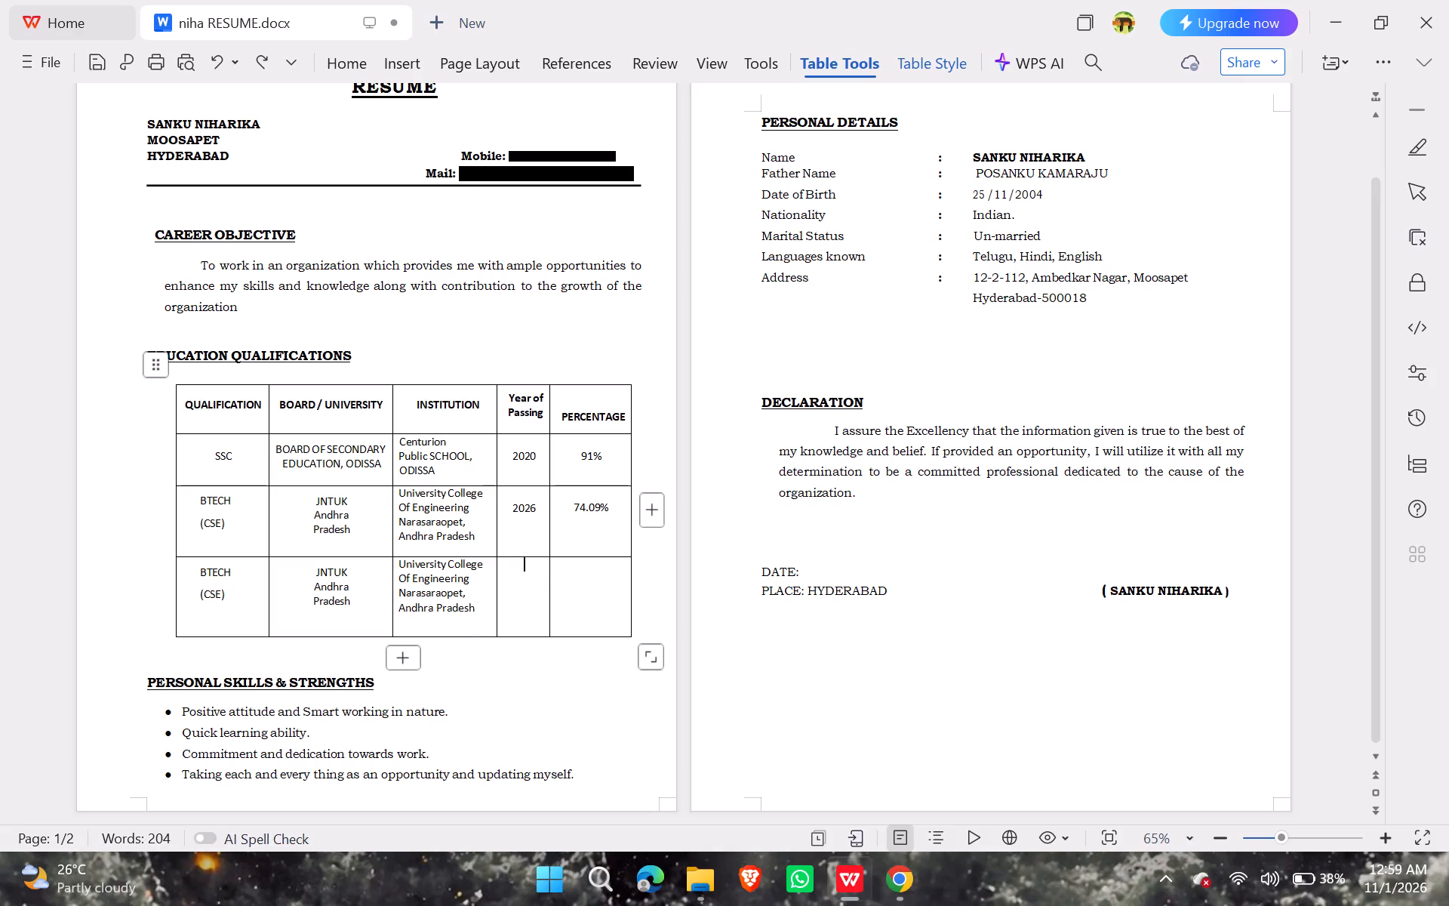
key("ctrl+v")
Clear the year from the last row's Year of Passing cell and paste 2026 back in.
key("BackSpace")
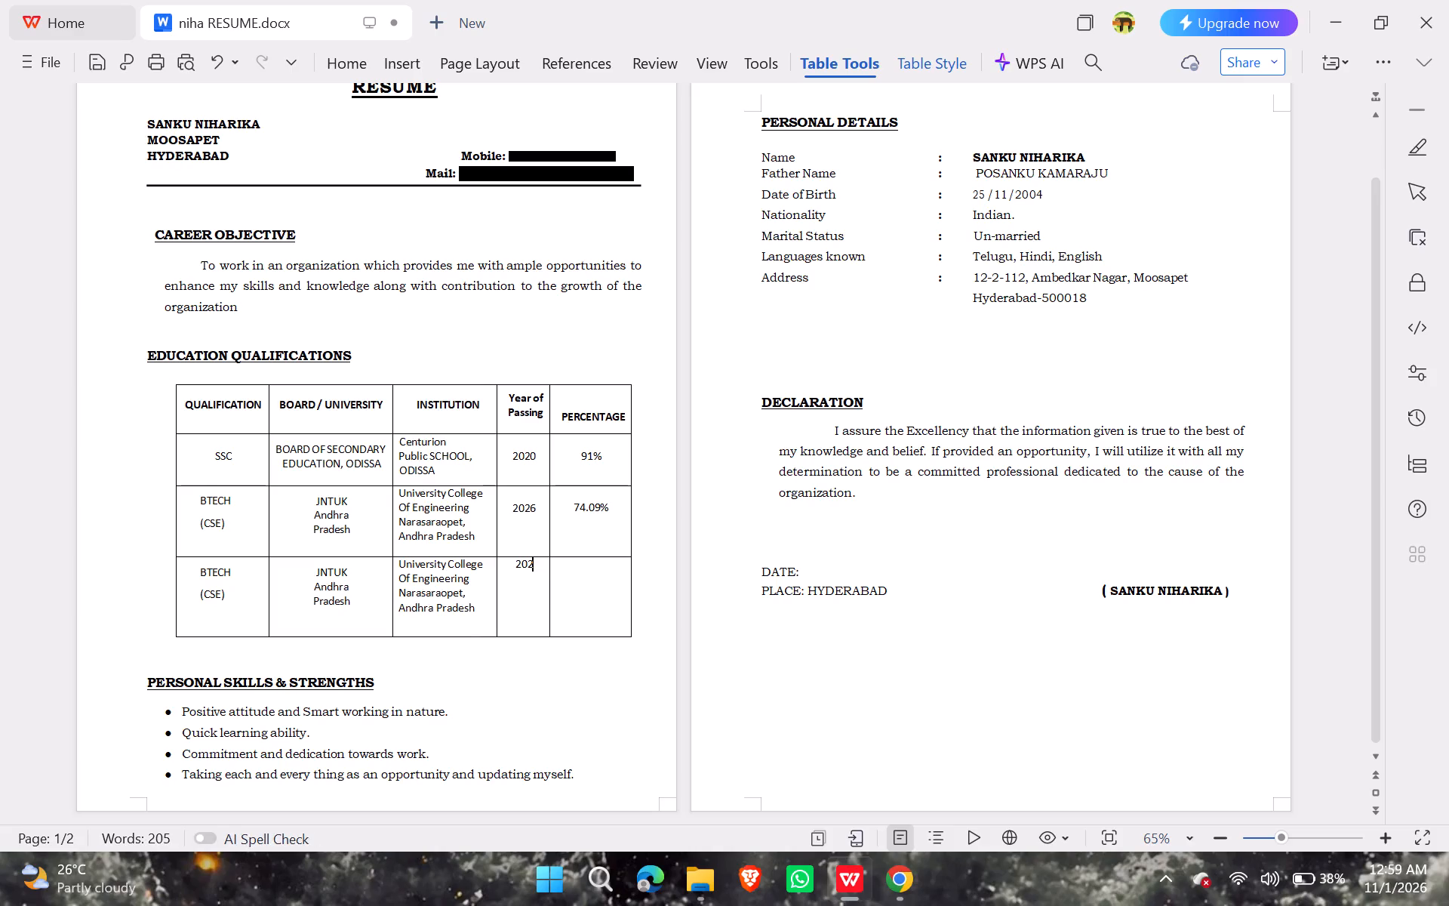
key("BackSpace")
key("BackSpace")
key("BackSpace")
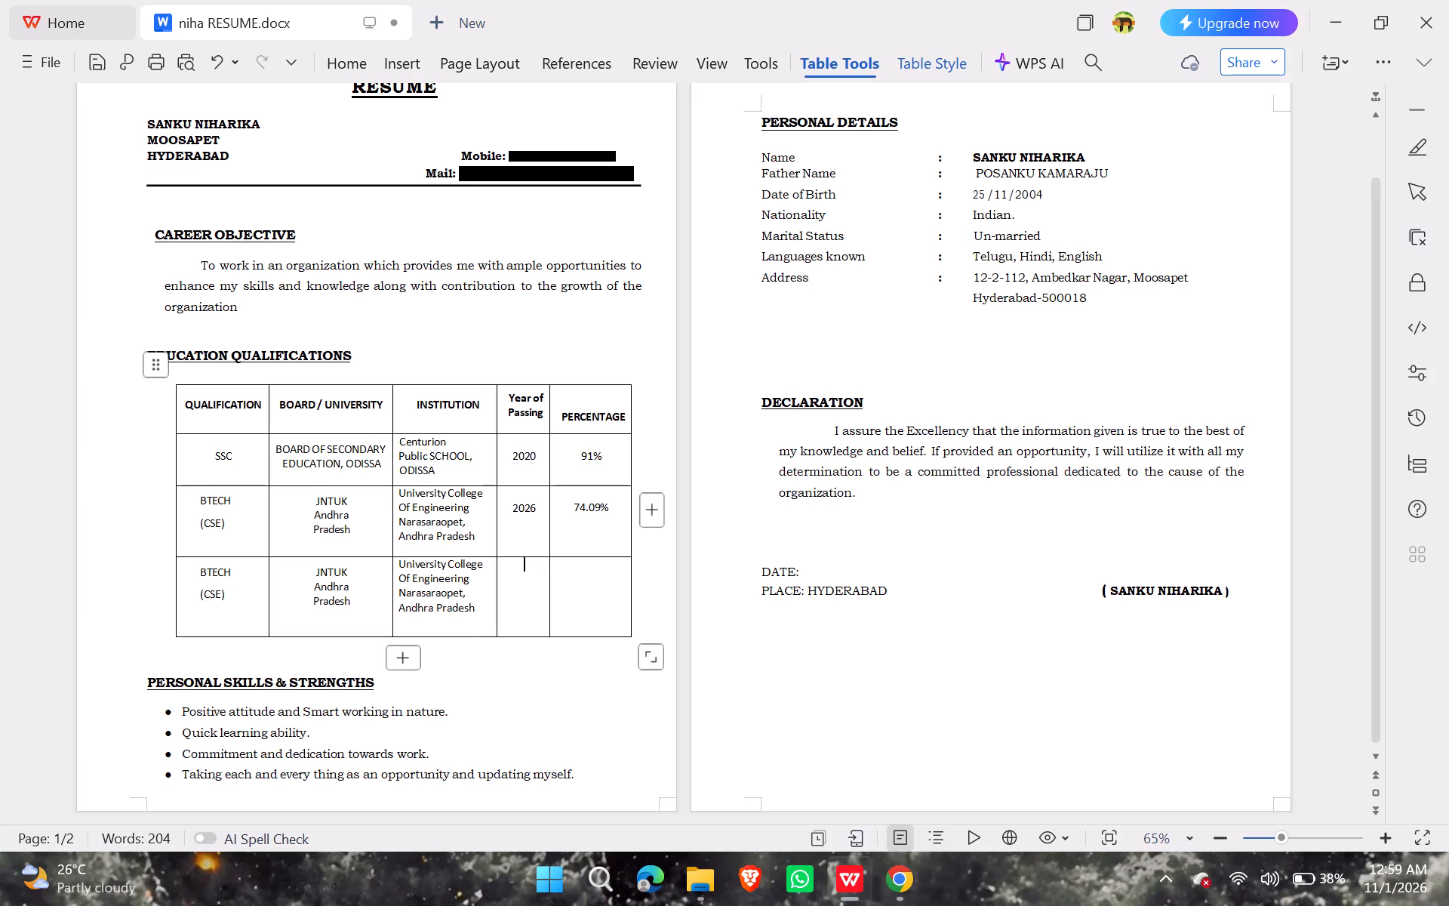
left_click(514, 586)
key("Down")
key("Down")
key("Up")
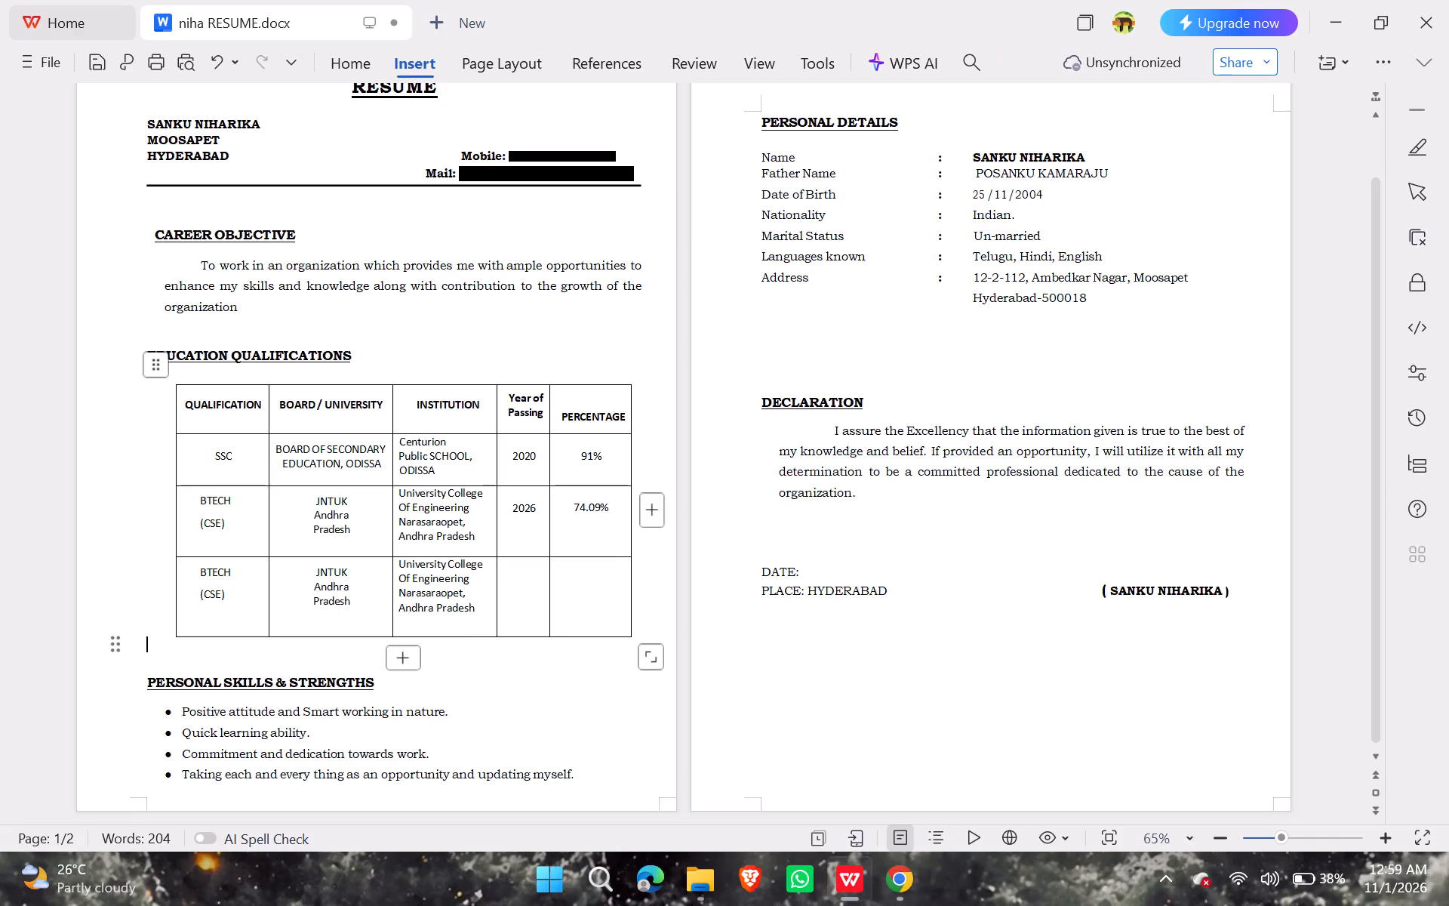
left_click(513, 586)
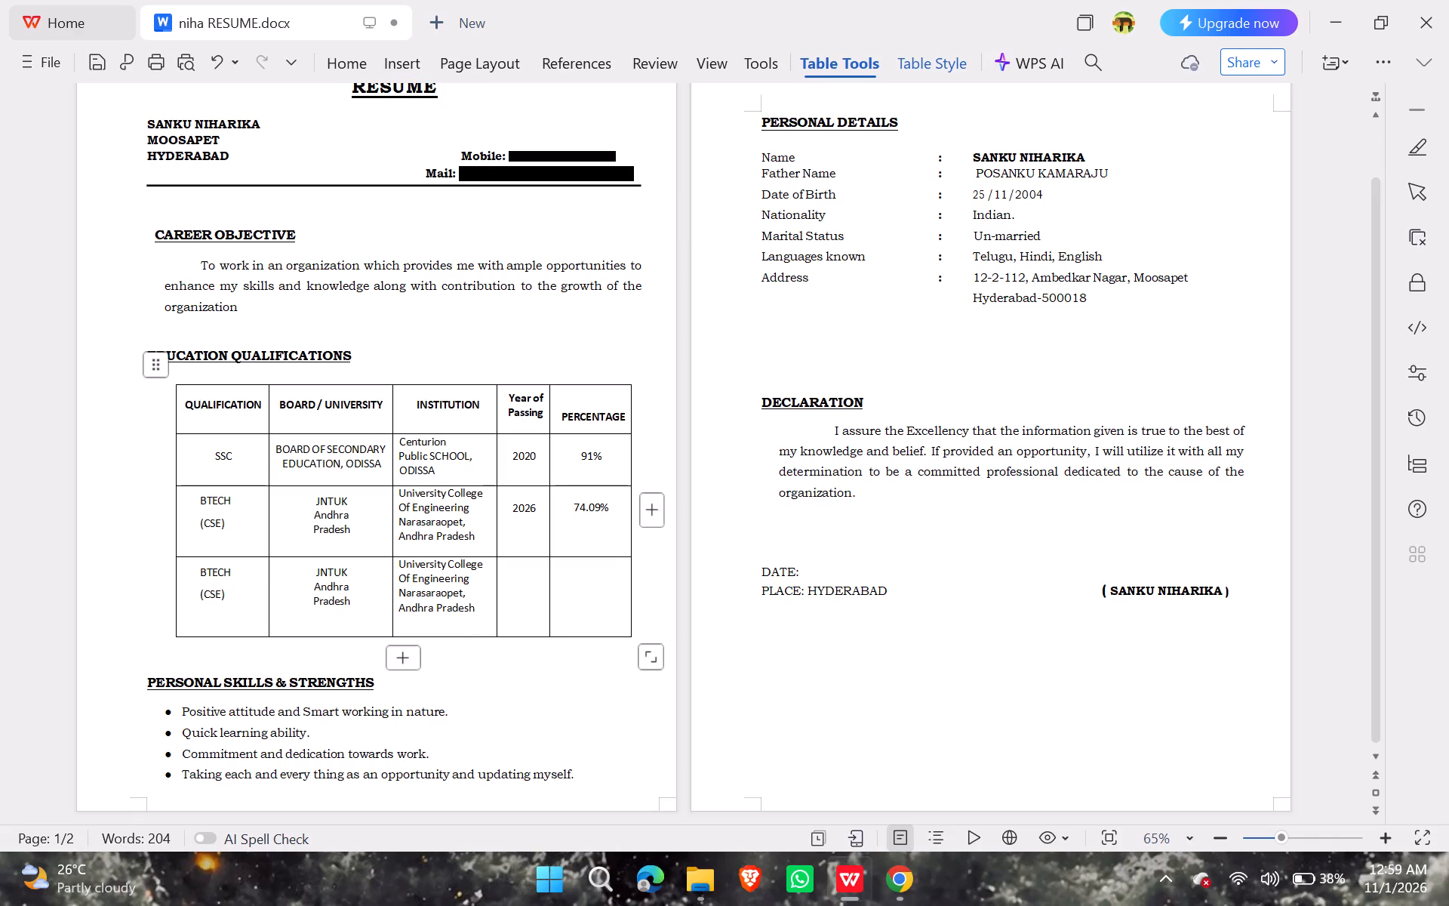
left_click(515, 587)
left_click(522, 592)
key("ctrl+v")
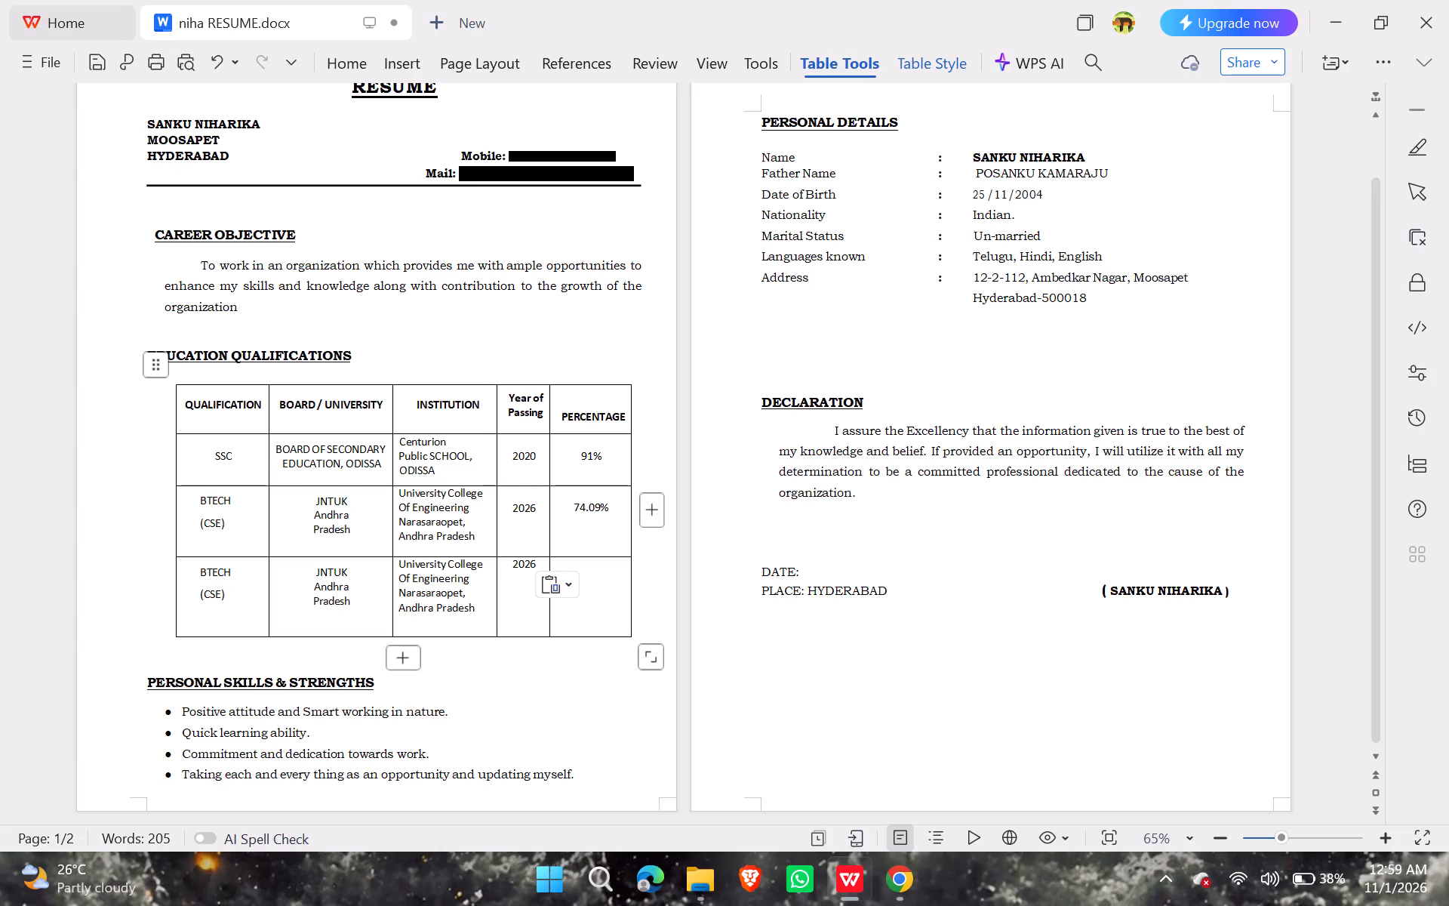
Move 2026 in the last row down one line by adding a blank line above it.
left_click(513, 563)
key("Return")
Copy 74.09% from the first BTECH row into the PERCENTAGE cell of the last row.
left_click_drag(574, 499, 612, 516)
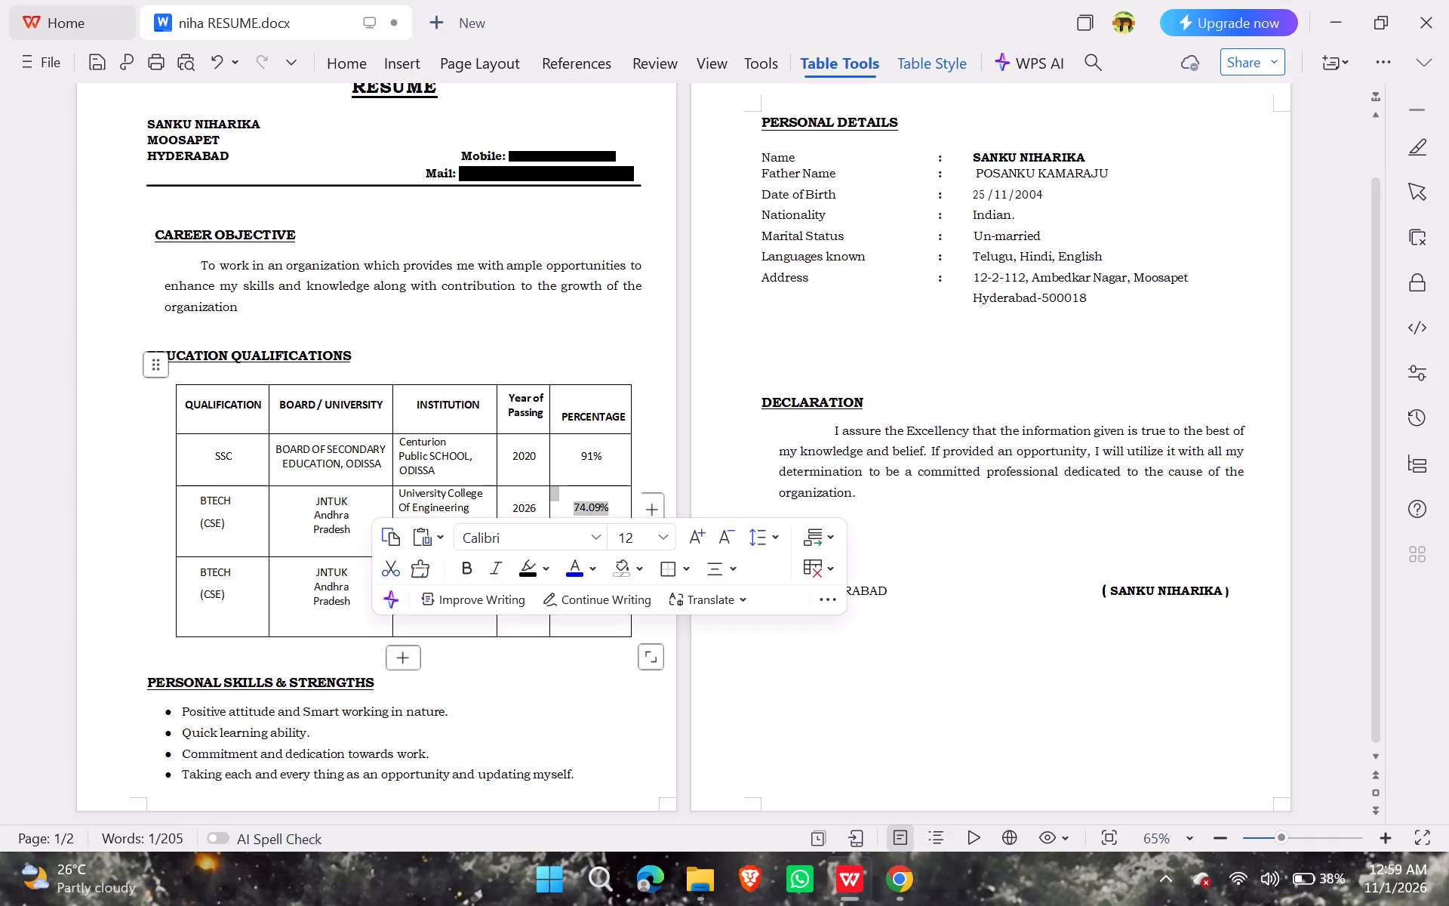
left_click(620, 507)
left_click_drag(620, 507, 578, 513)
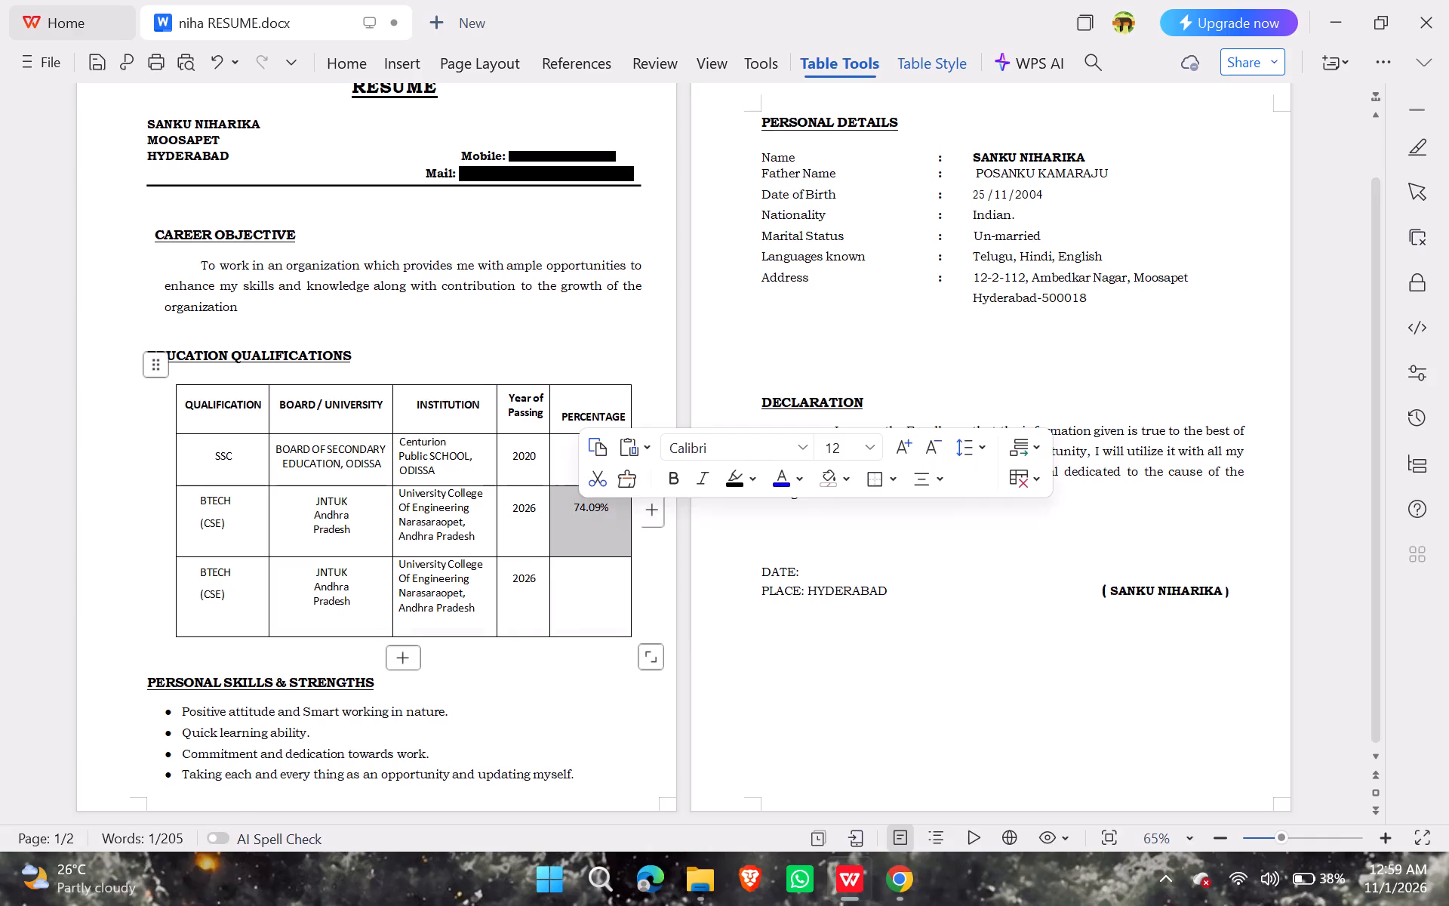
left_click(578, 513)
left_click_drag(617, 504, 566, 507)
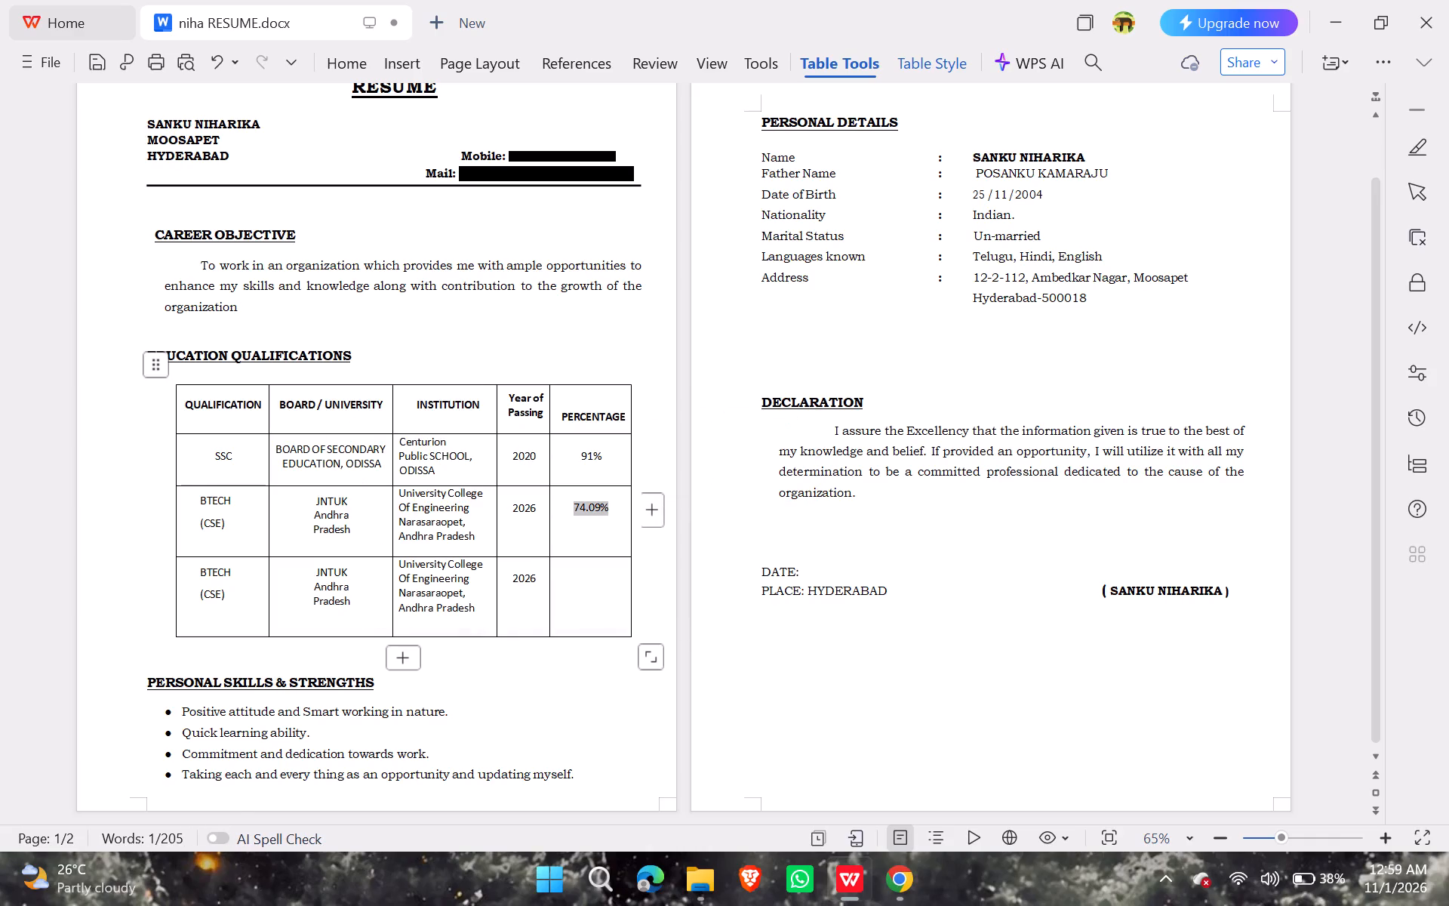
key("ctrl+c")
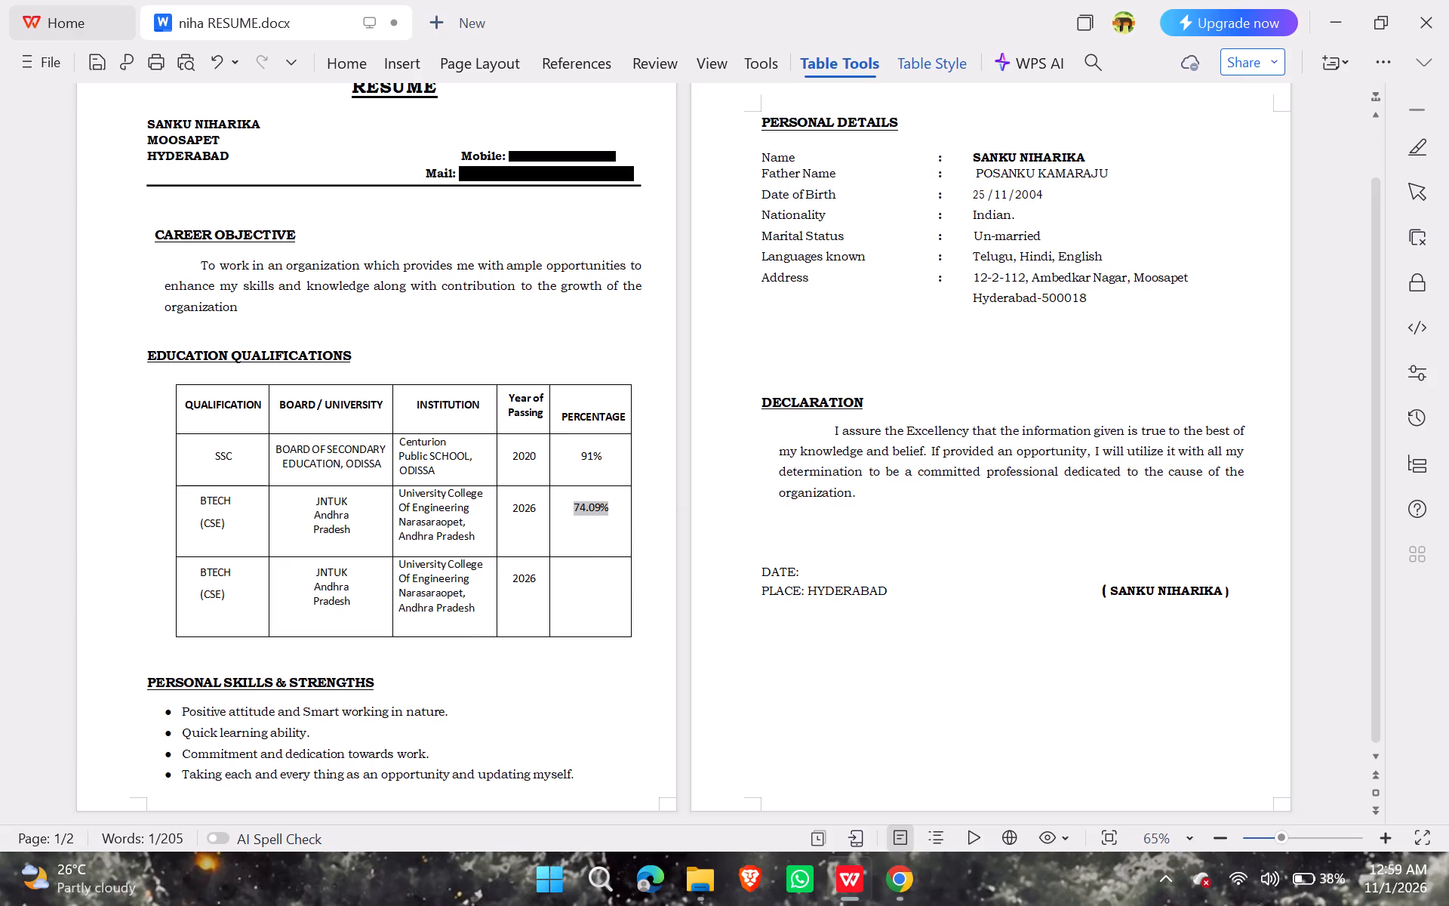
left_click(576, 585)
key("ctrl+v")
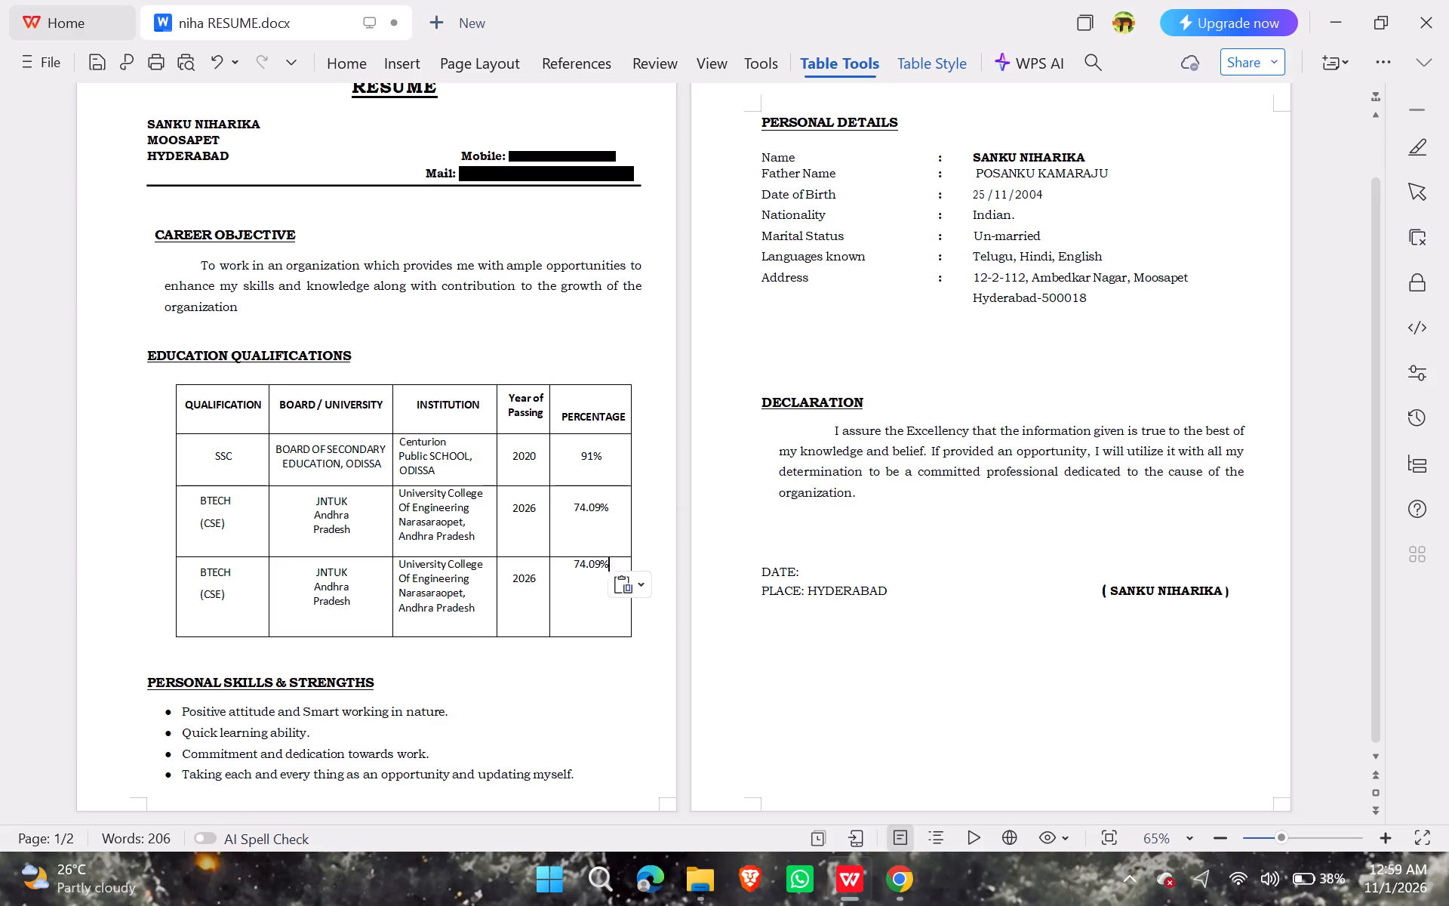
Move 74.09% in the last row down one line by adding a blank line above it.
key("Left")
key("Left")
key("Left")
key("Left")
key("Left")
key("Left")
key("Return")
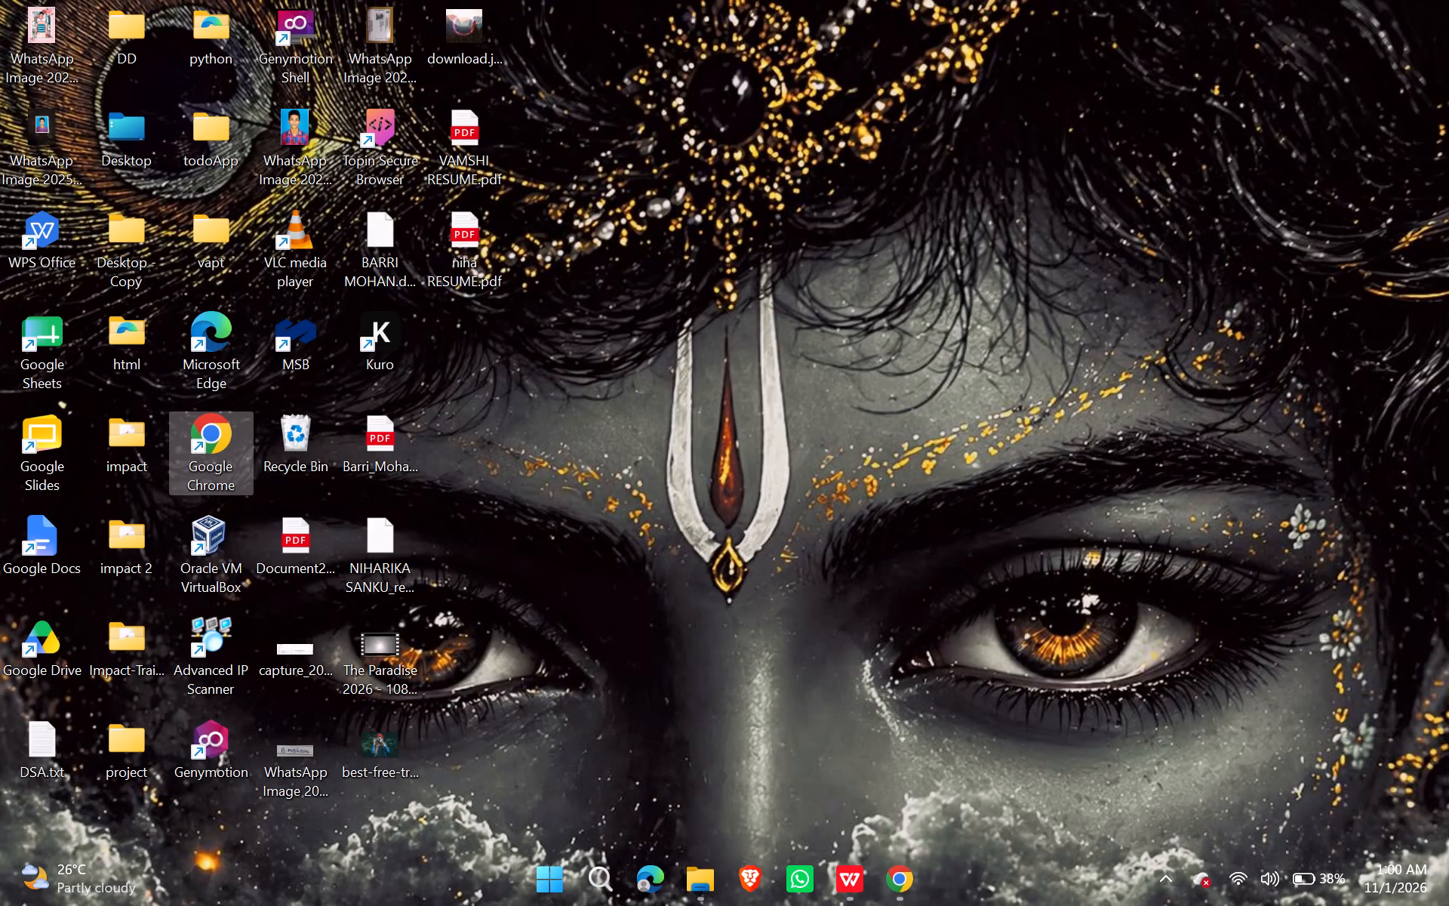
Open YouTube through a Google search in Chrome and play the UTTI MEDA KUDU latest DJ song mix.
double_click(207, 435)
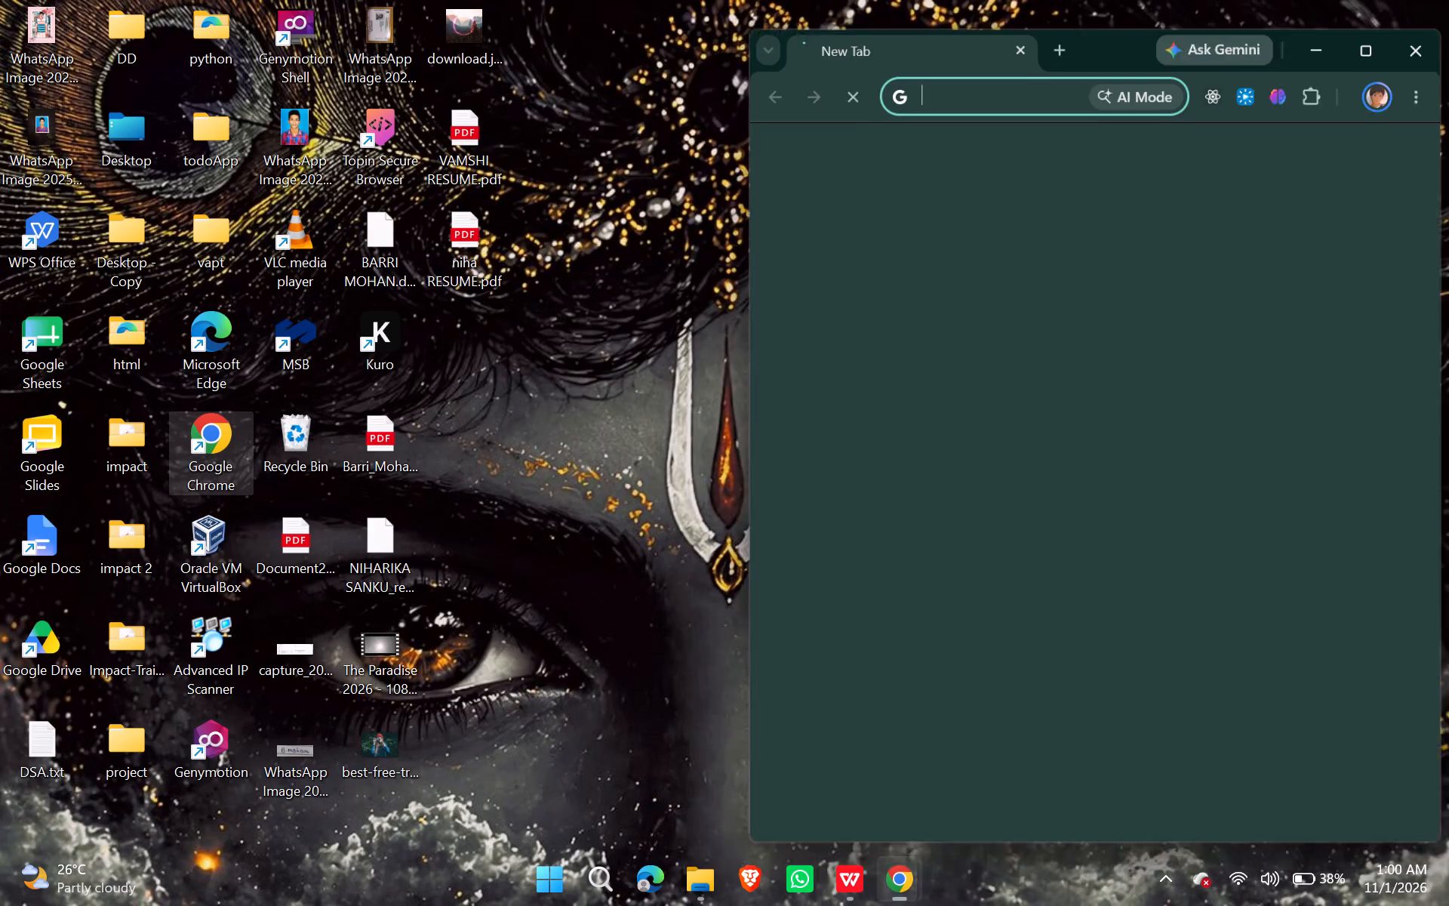
left_click(1371, 44)
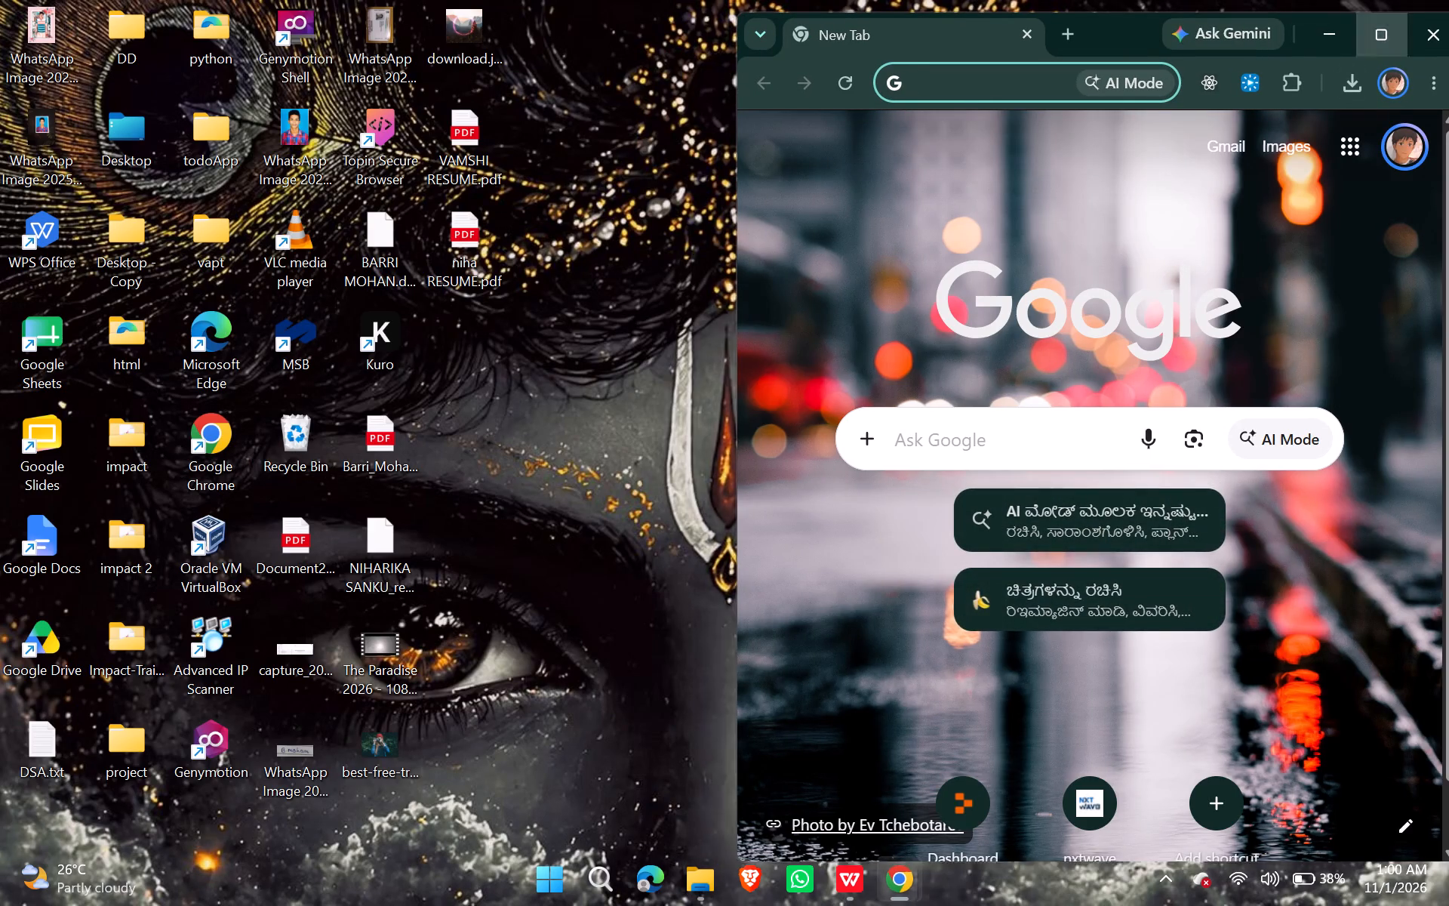
left_click(892, 413)
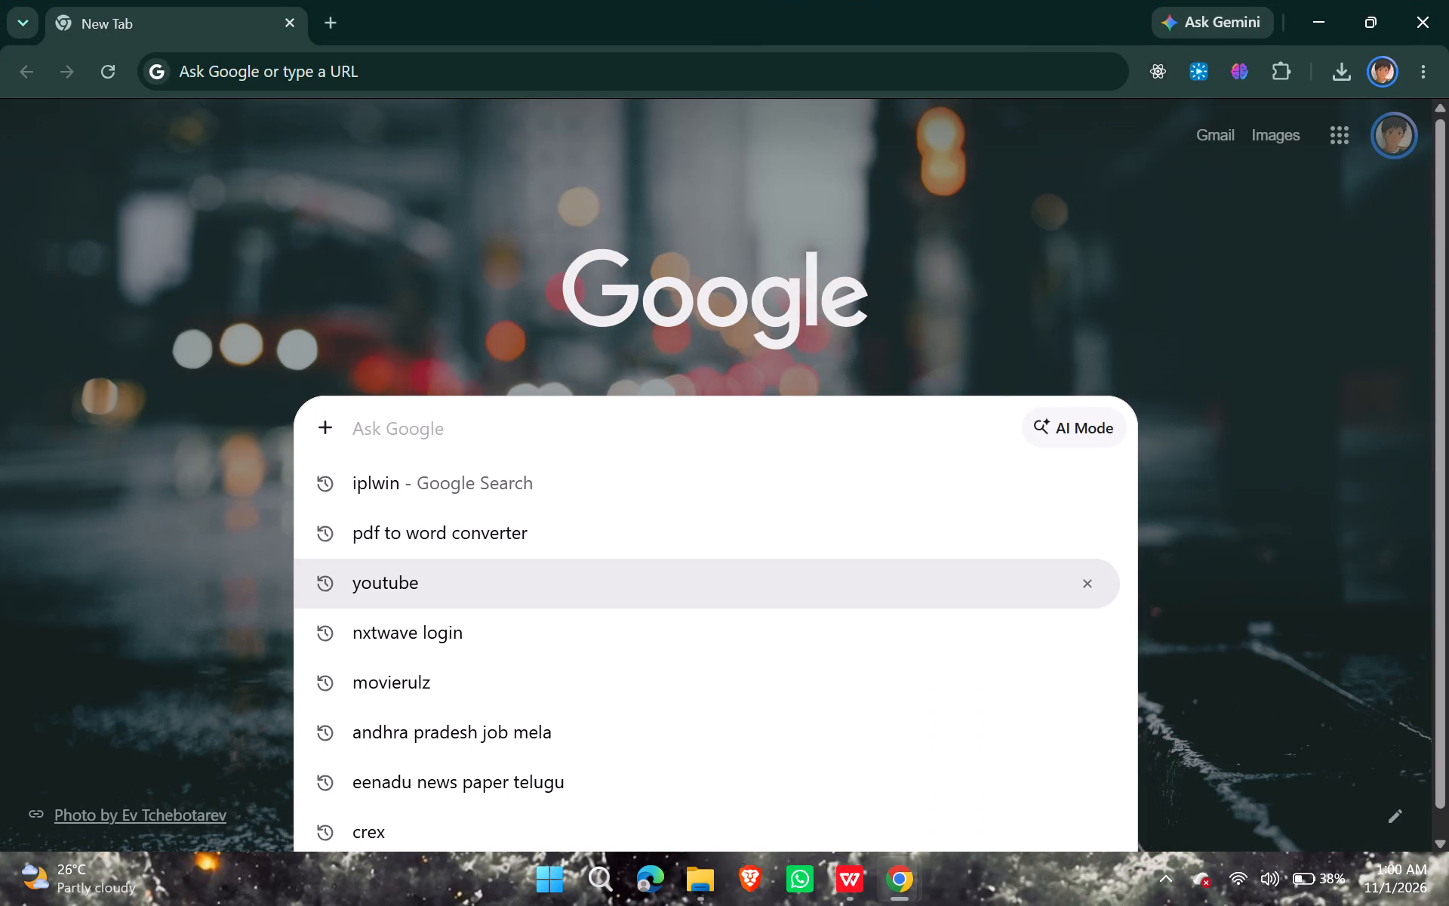
left_click(654, 574)
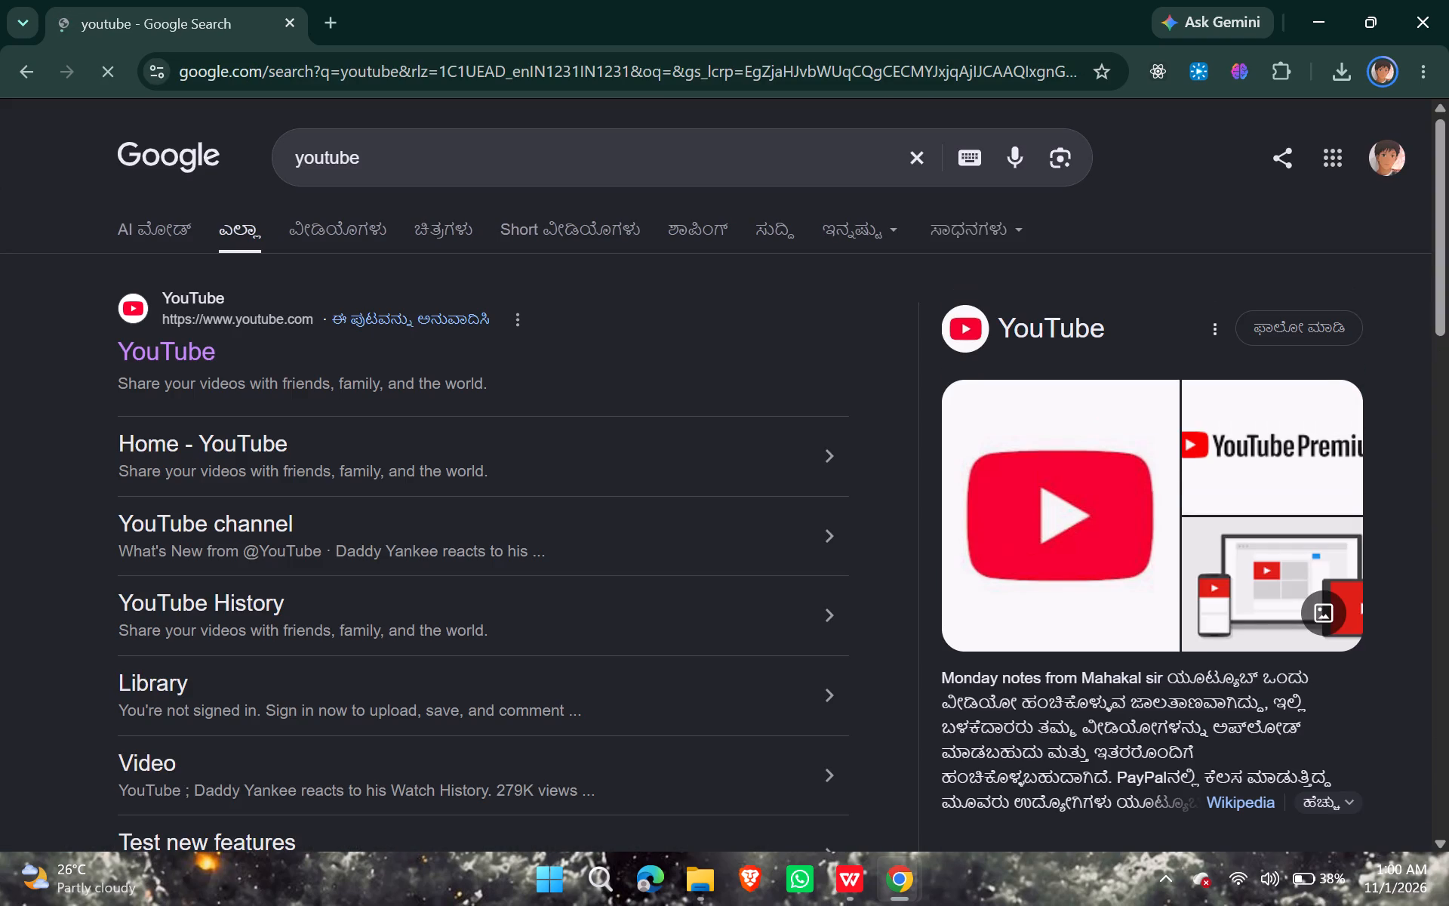
left_click(200, 354)
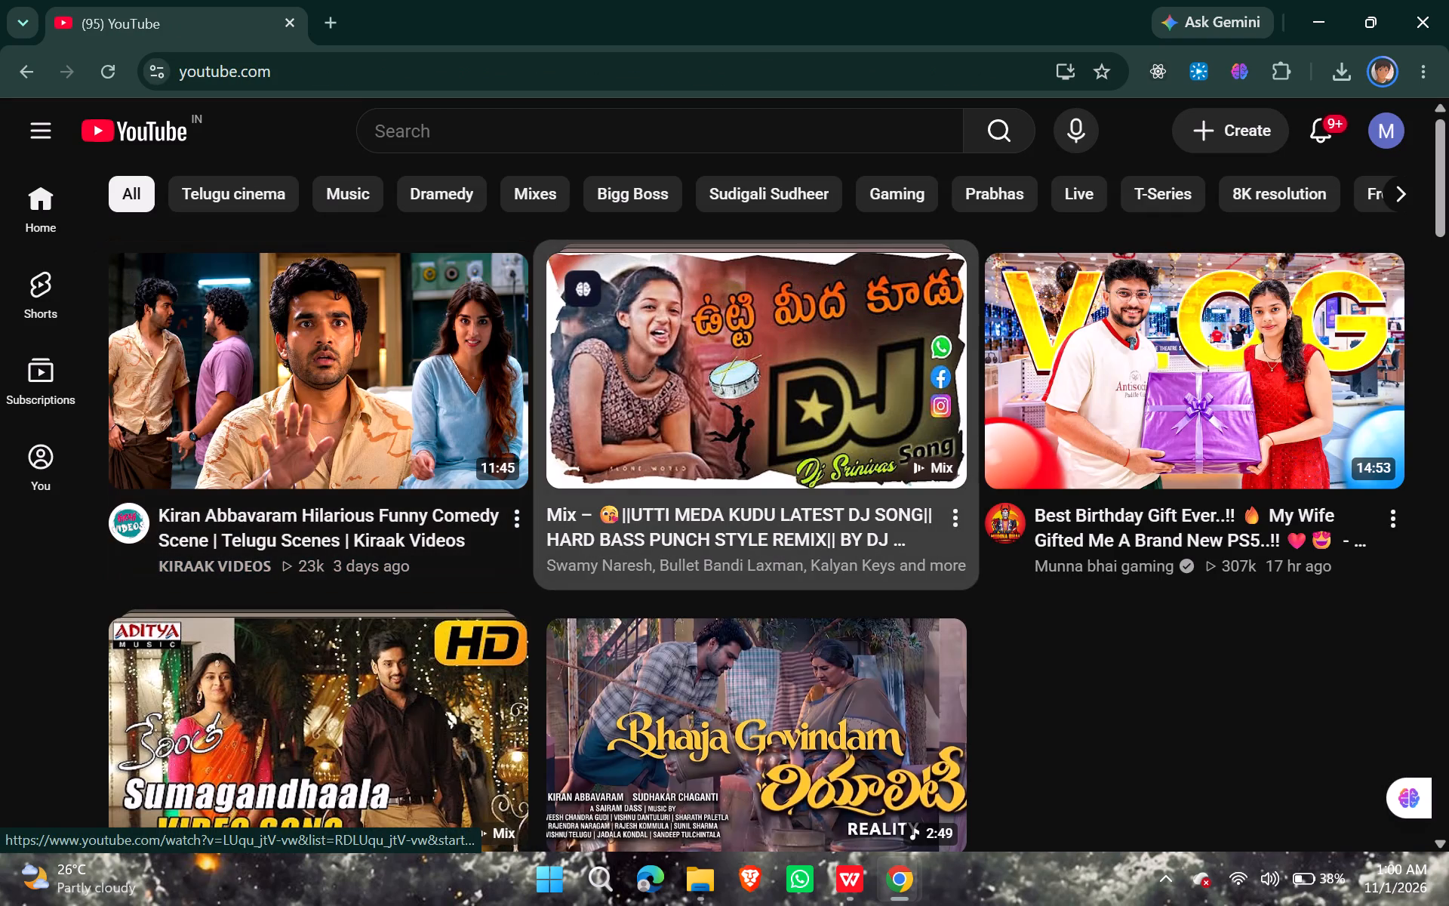
left_click(692, 382)
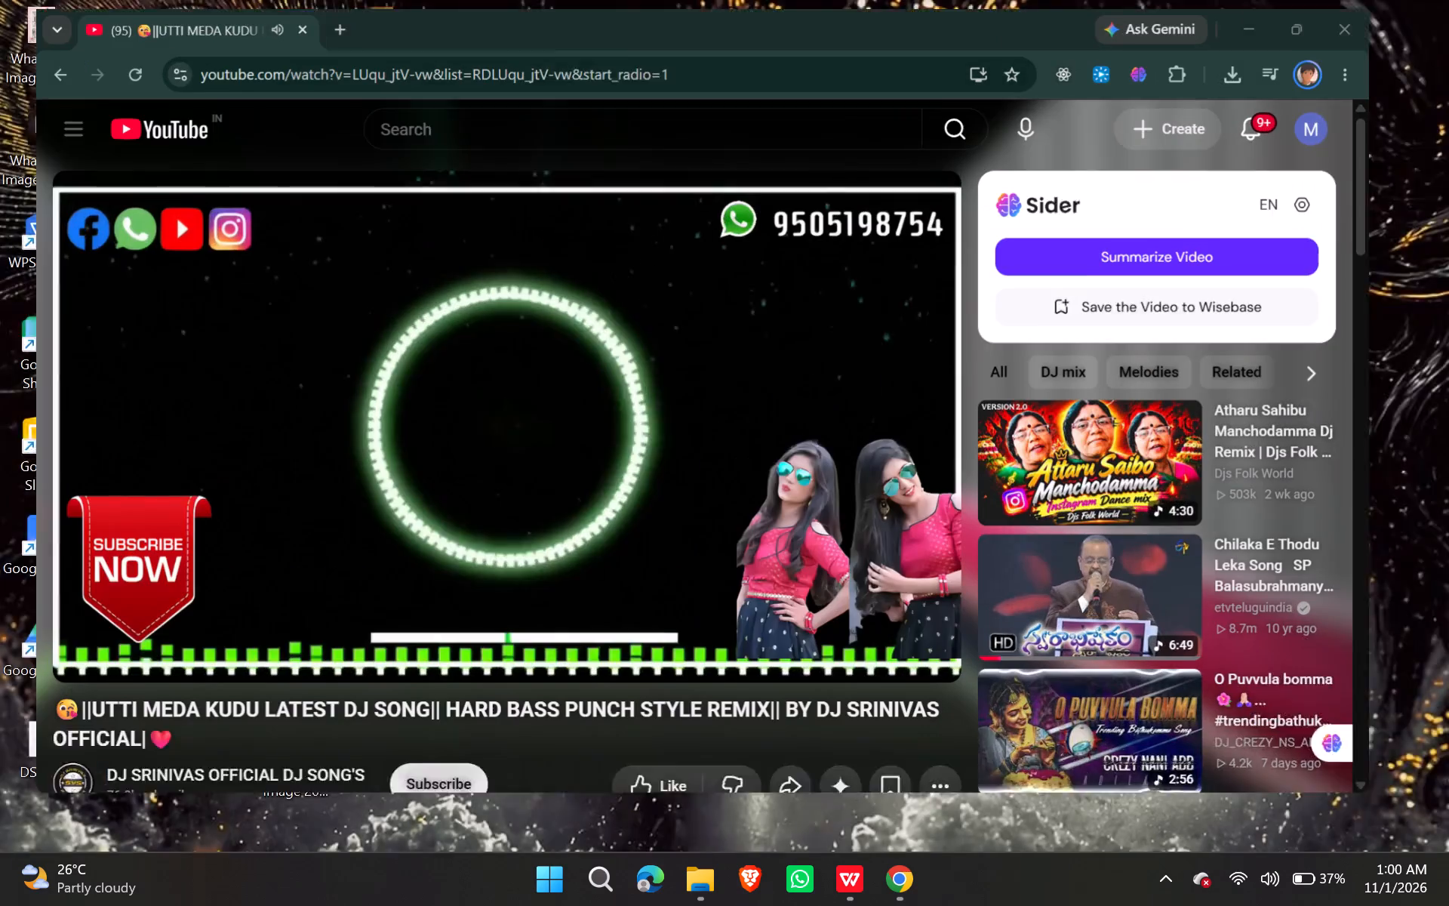
key("space")
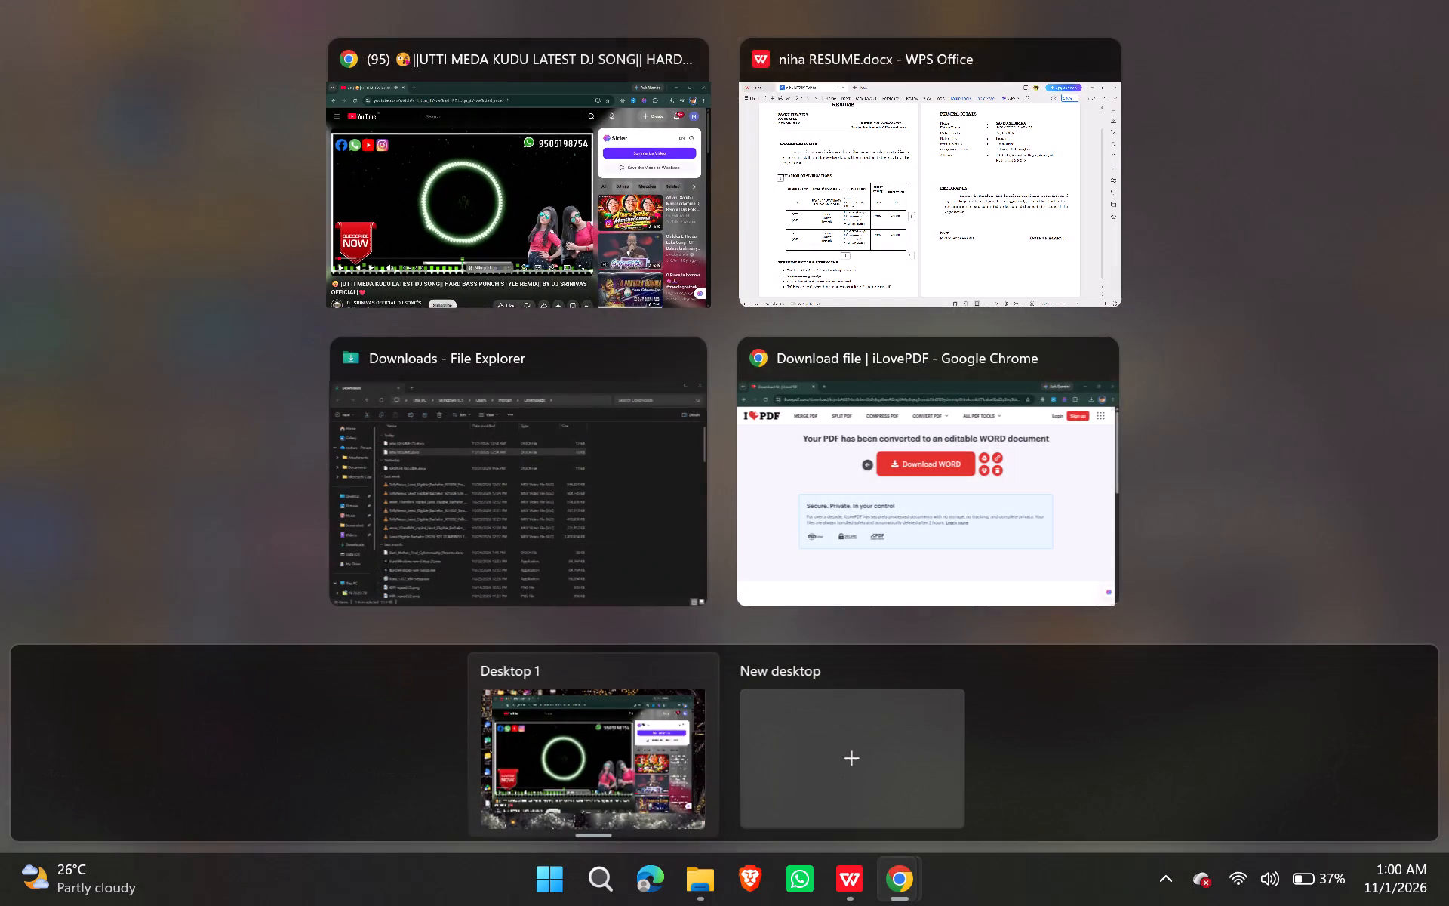
Switch back to niha RESUME.docx in WPS Office and erase TECH from BTECH in the row below SSC, keeping the B.
left_click(838, 215)
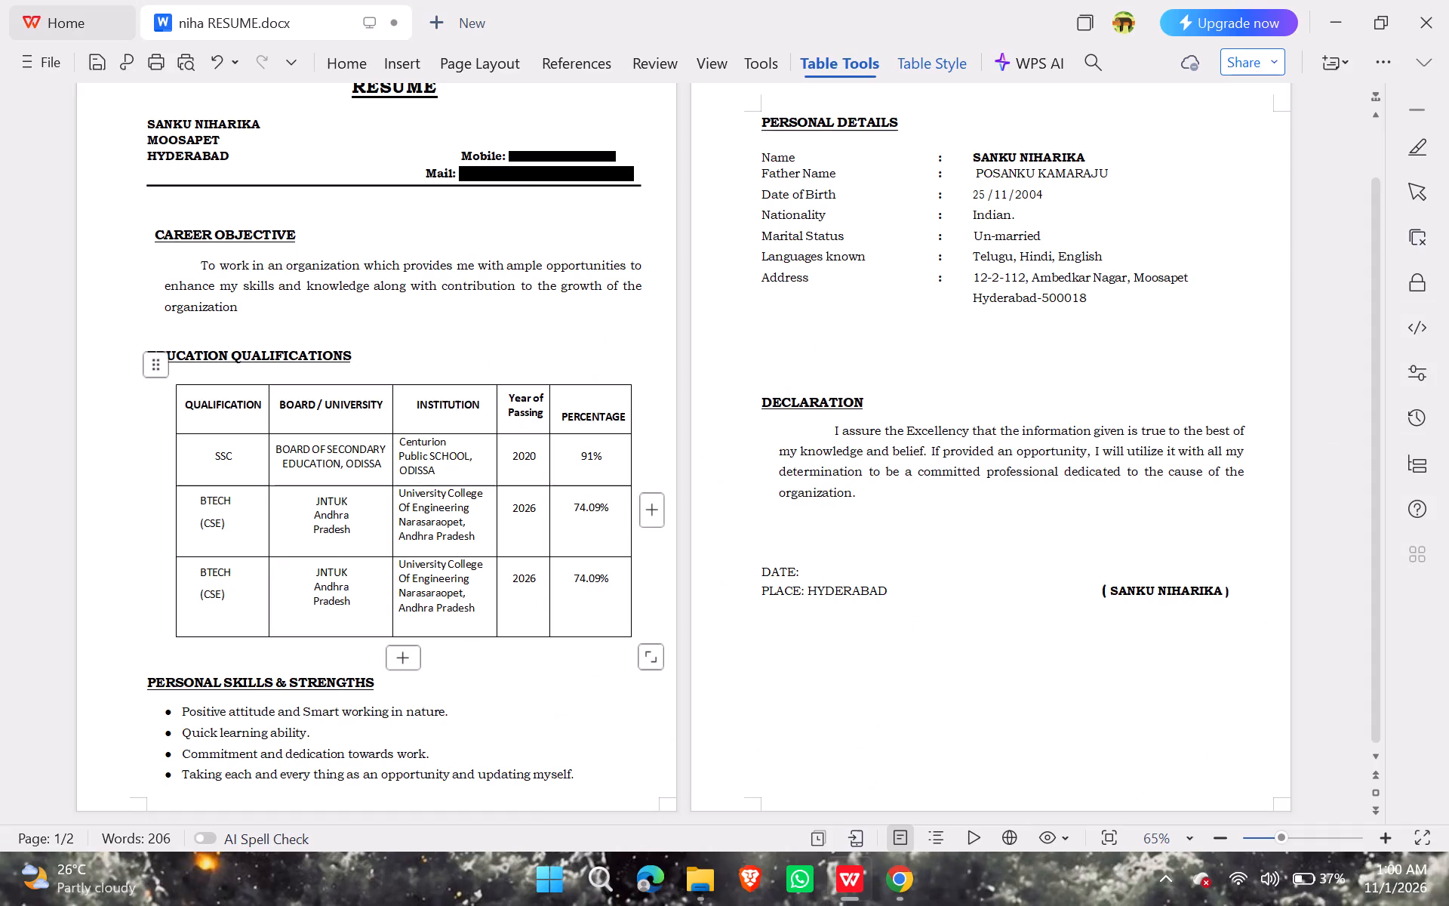
left_click(224, 501)
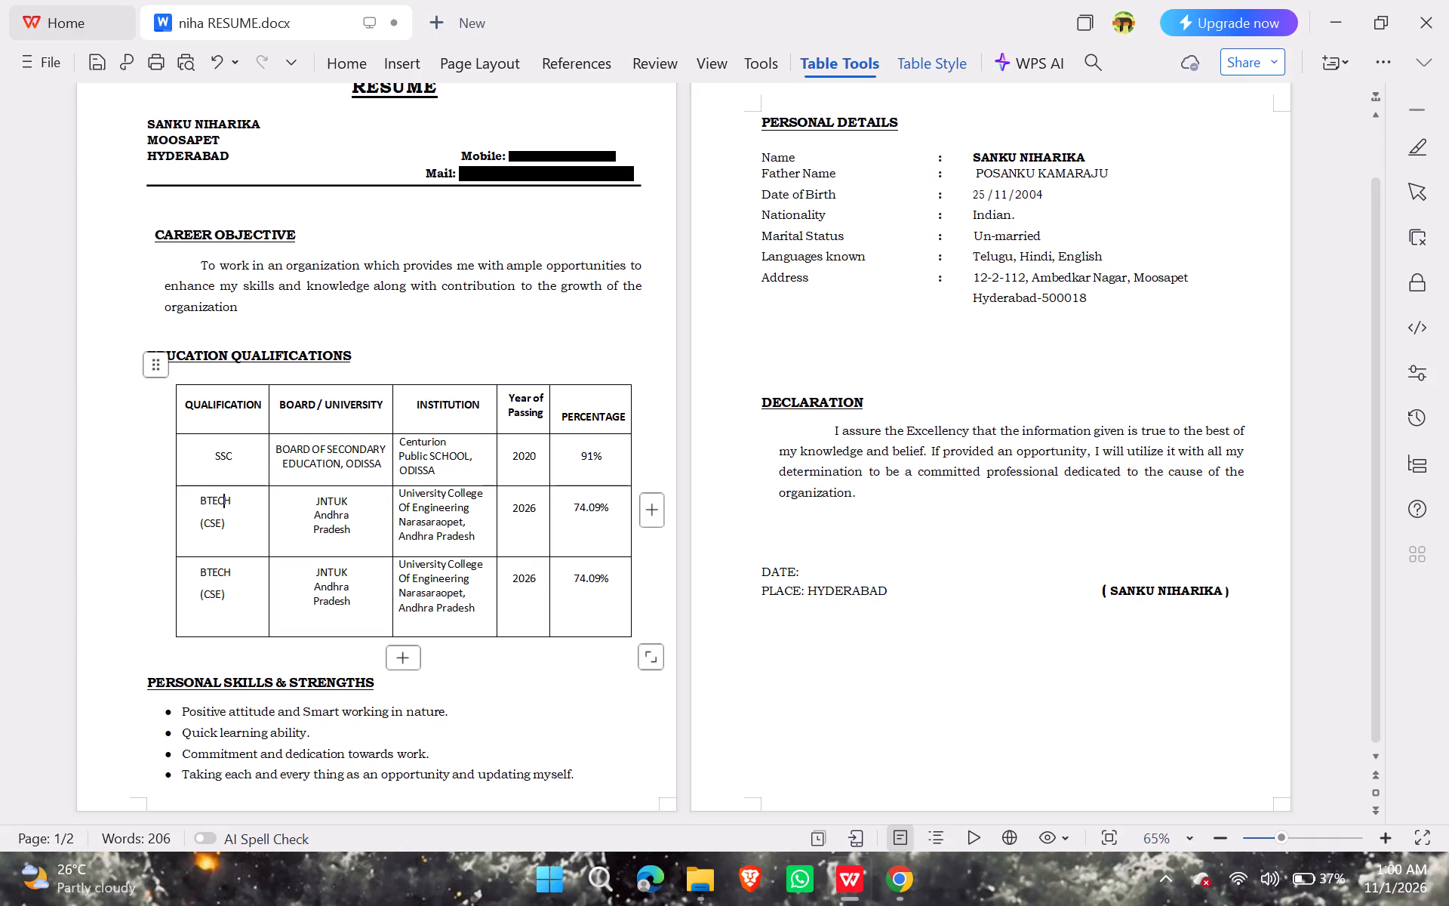
key("space")
key("BackSpace")
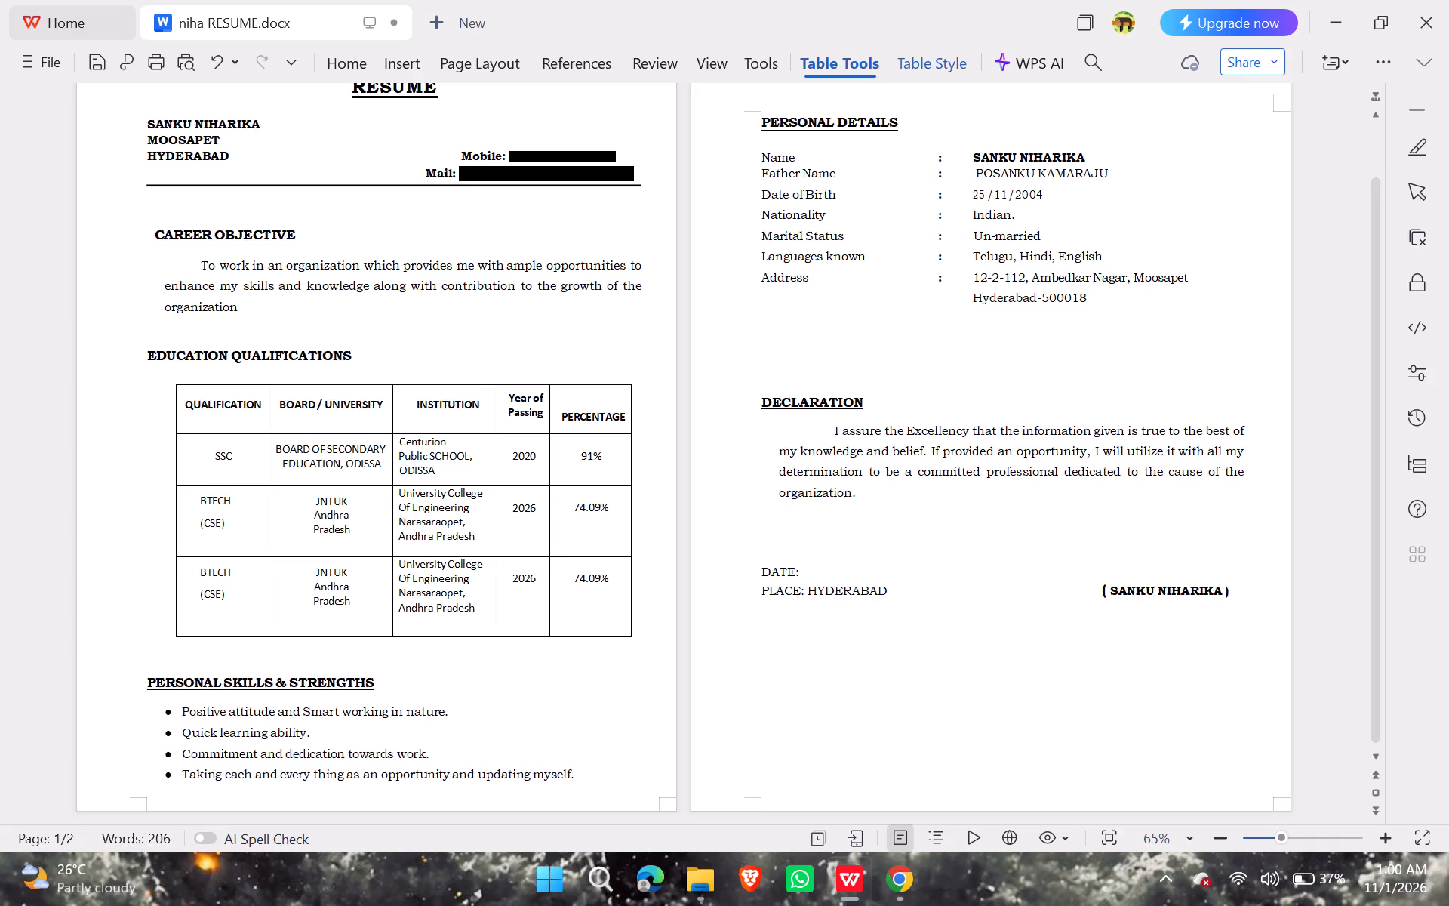
key("BackSpace")
key("BackSpace")
key("Right")
key("shift+i")
type("nt")
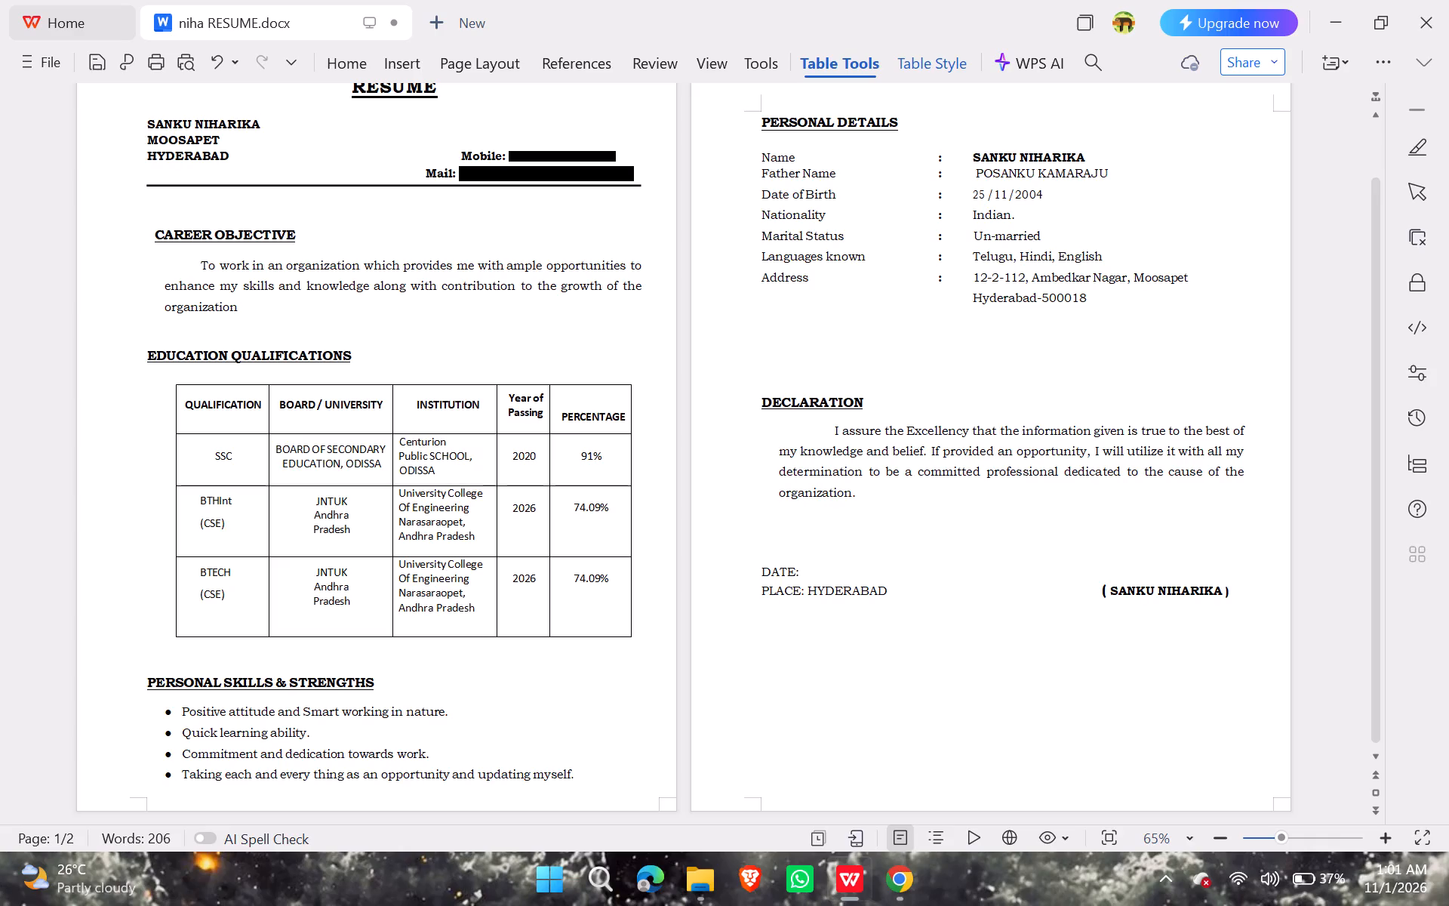
key("BackSpace")
key("BackSpace")
key("BackSpace")
key("BackSpace")
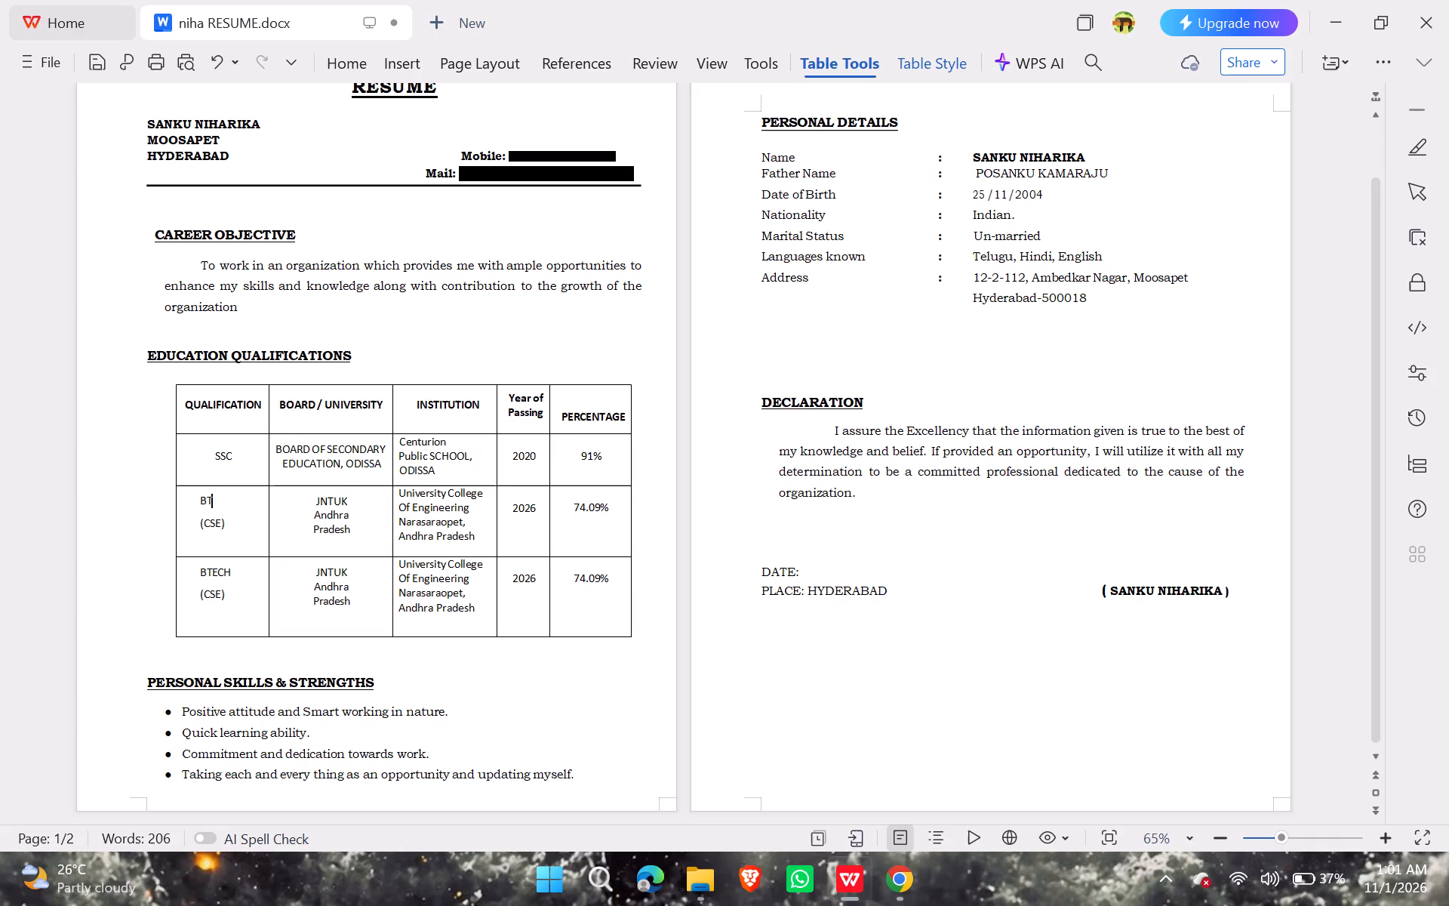
key("BackSpace")
Add INTERMEDIAT in capitals directly after the B in the QUALIFICATION cell of the row below SSC.
key("shift+i")
key("shift+n")
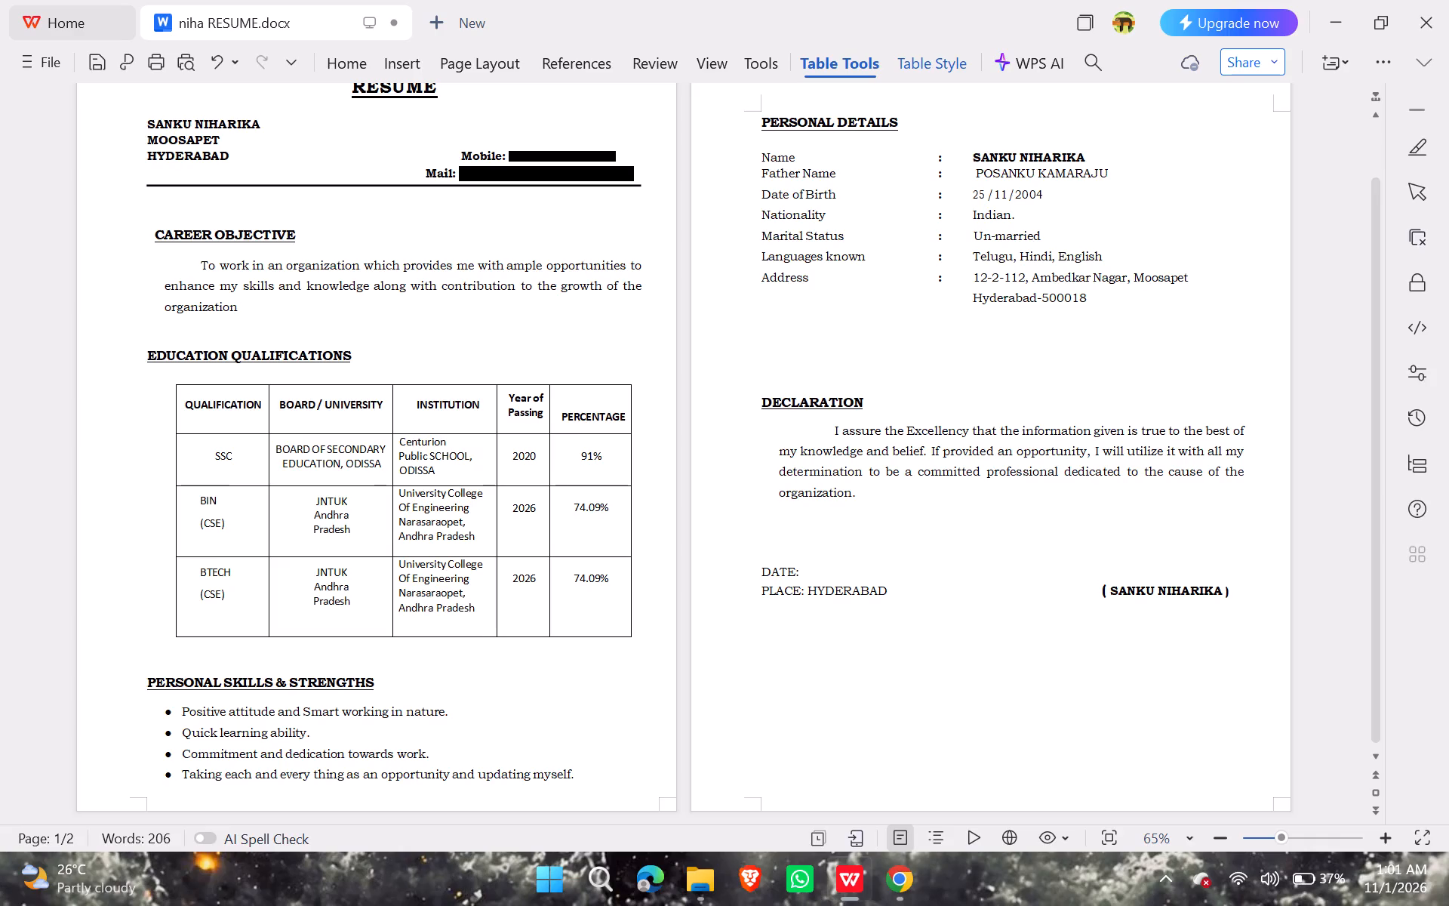
key("shift+t")
key("shift+e")
key("shift+r")
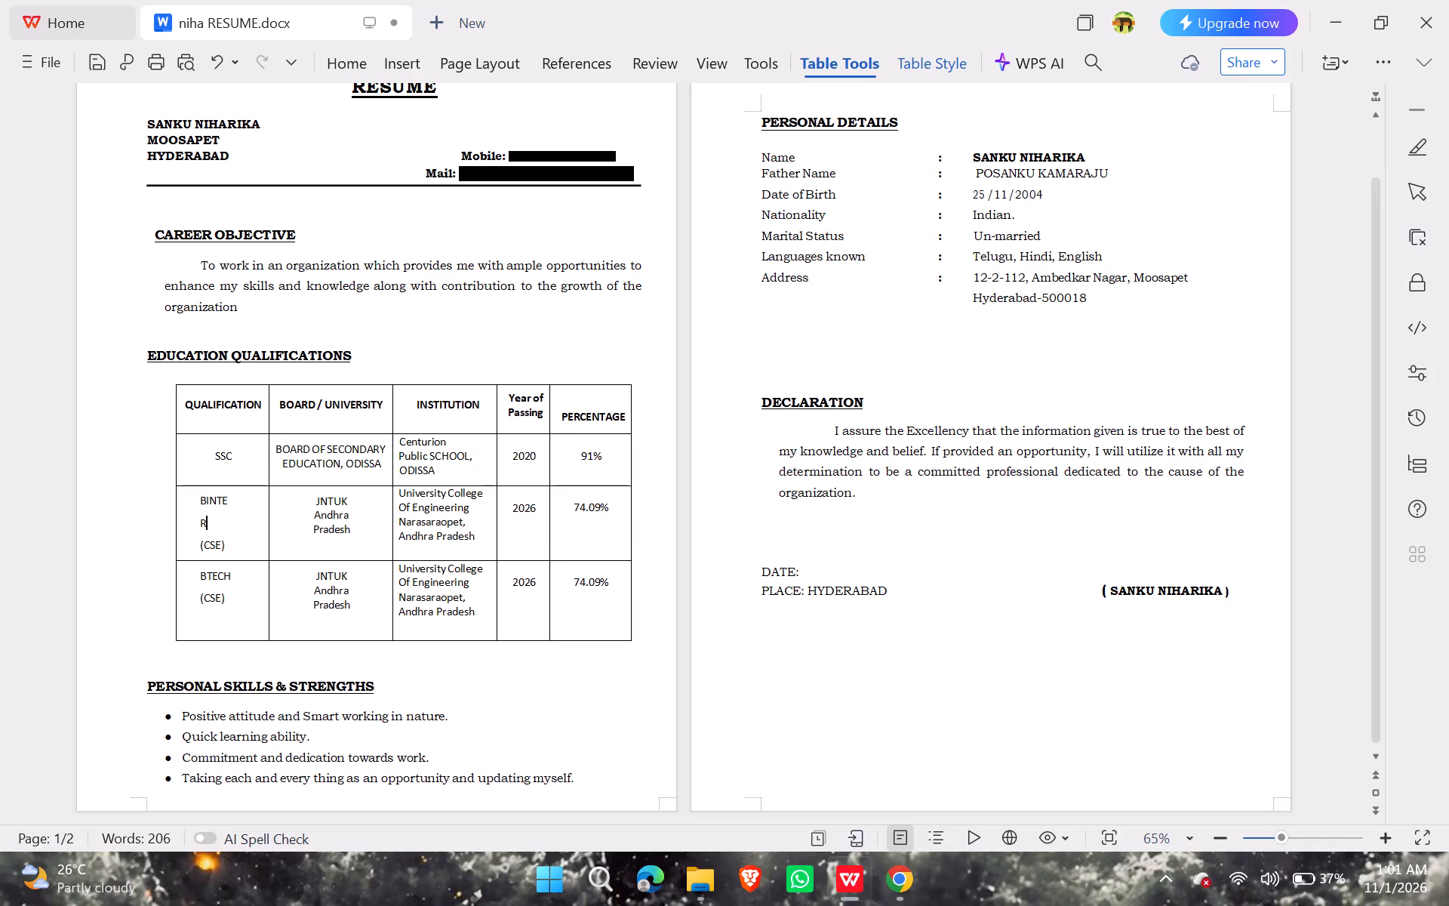
key("shift+m")
key("shift+e")
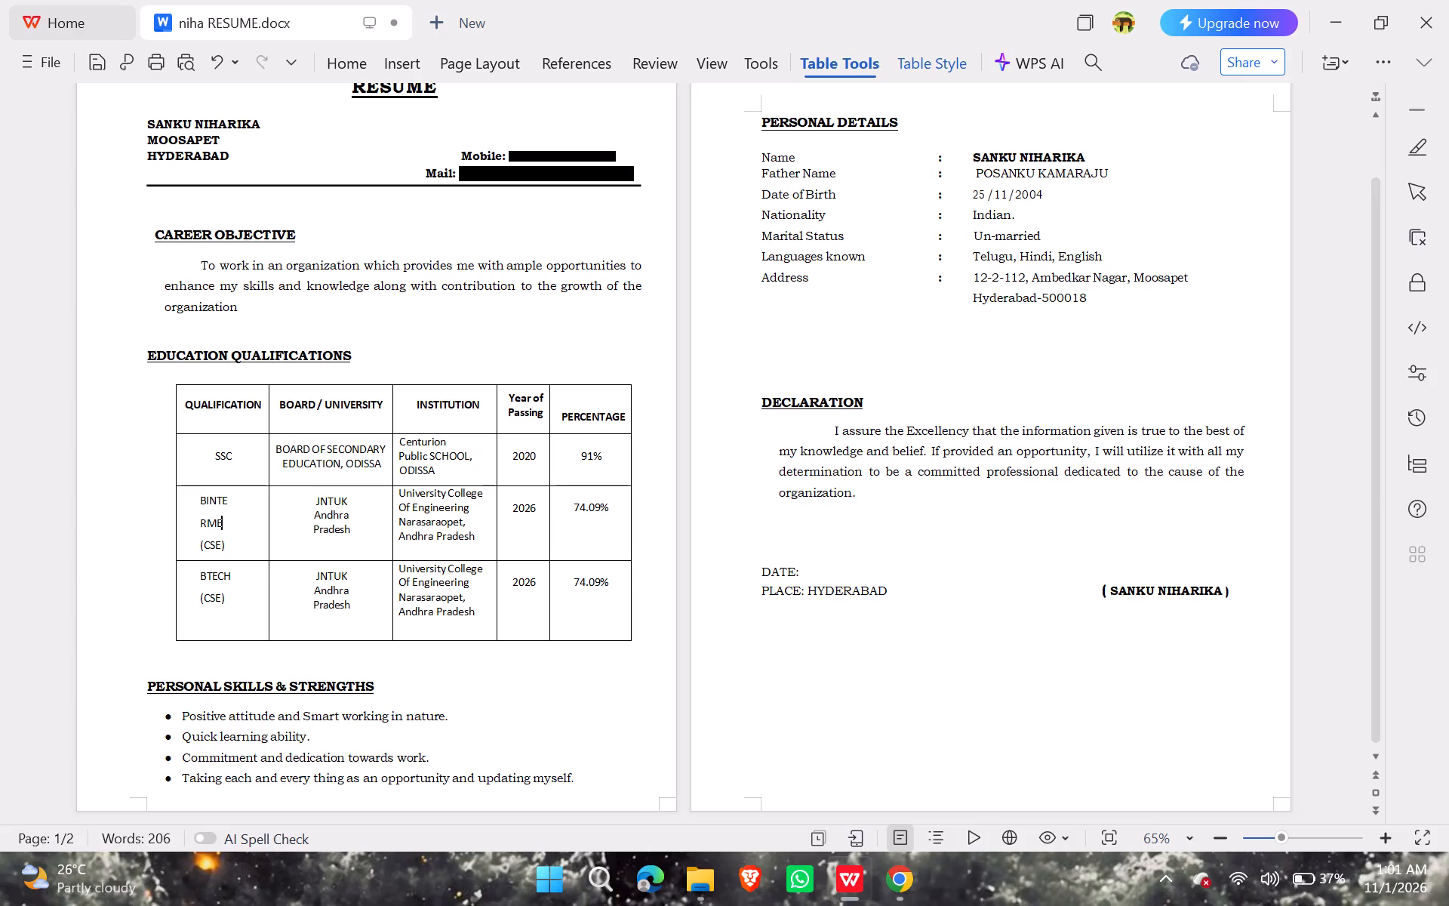
key("shift+d")
key("i")
key("BackSpace")
key("shift+i")
key("shift+a")
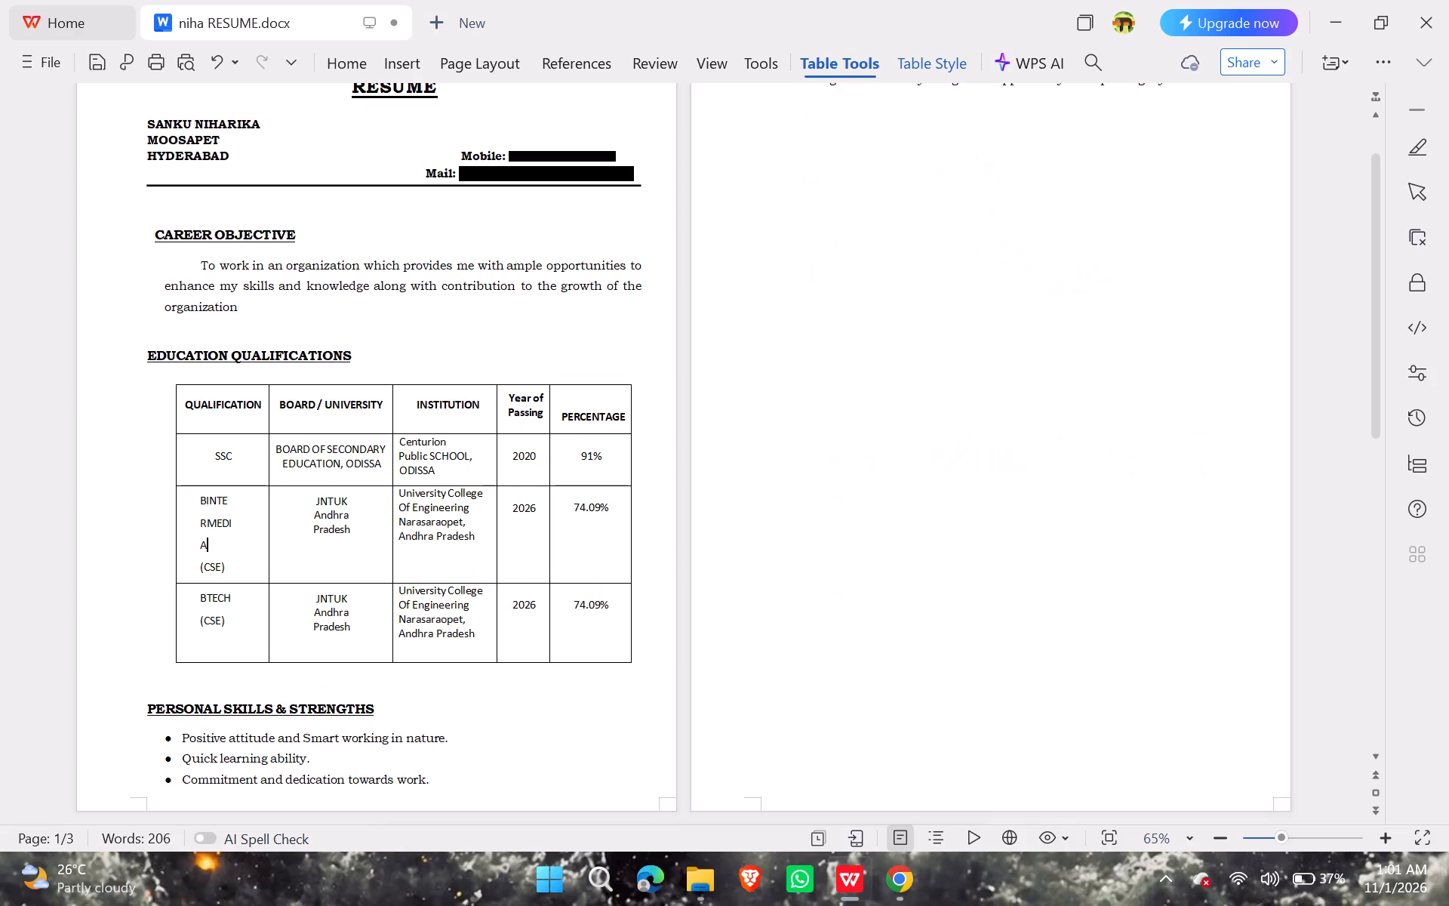
key("shift+t")
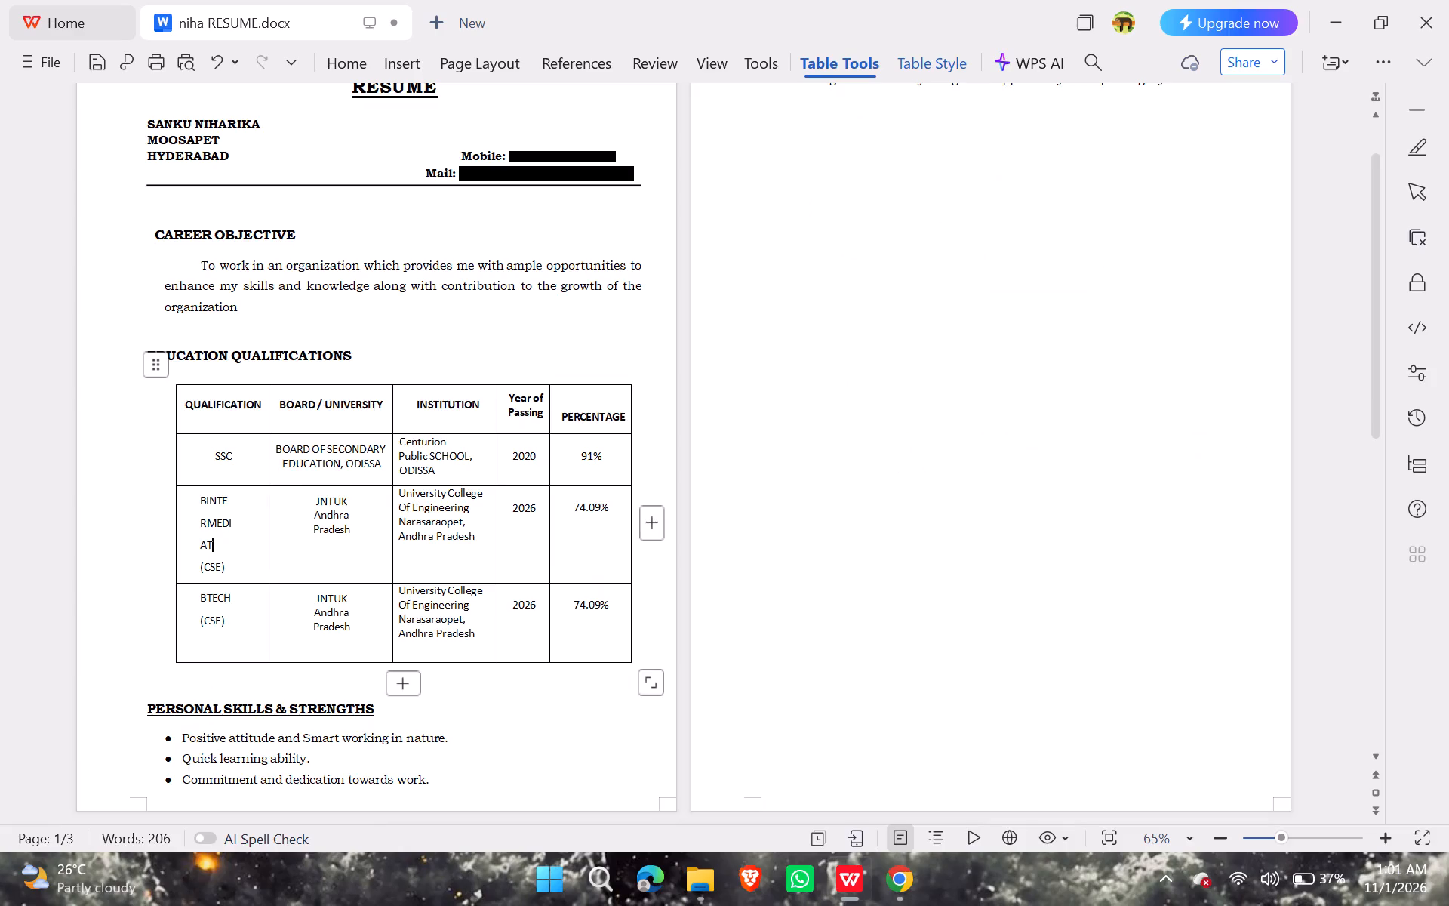
Delete the leading B from BINTERMEDIAT and replace the line's indent with a single space.
left_click(207, 502)
key("BackSpace")
key("BackSpace")
key("Return")
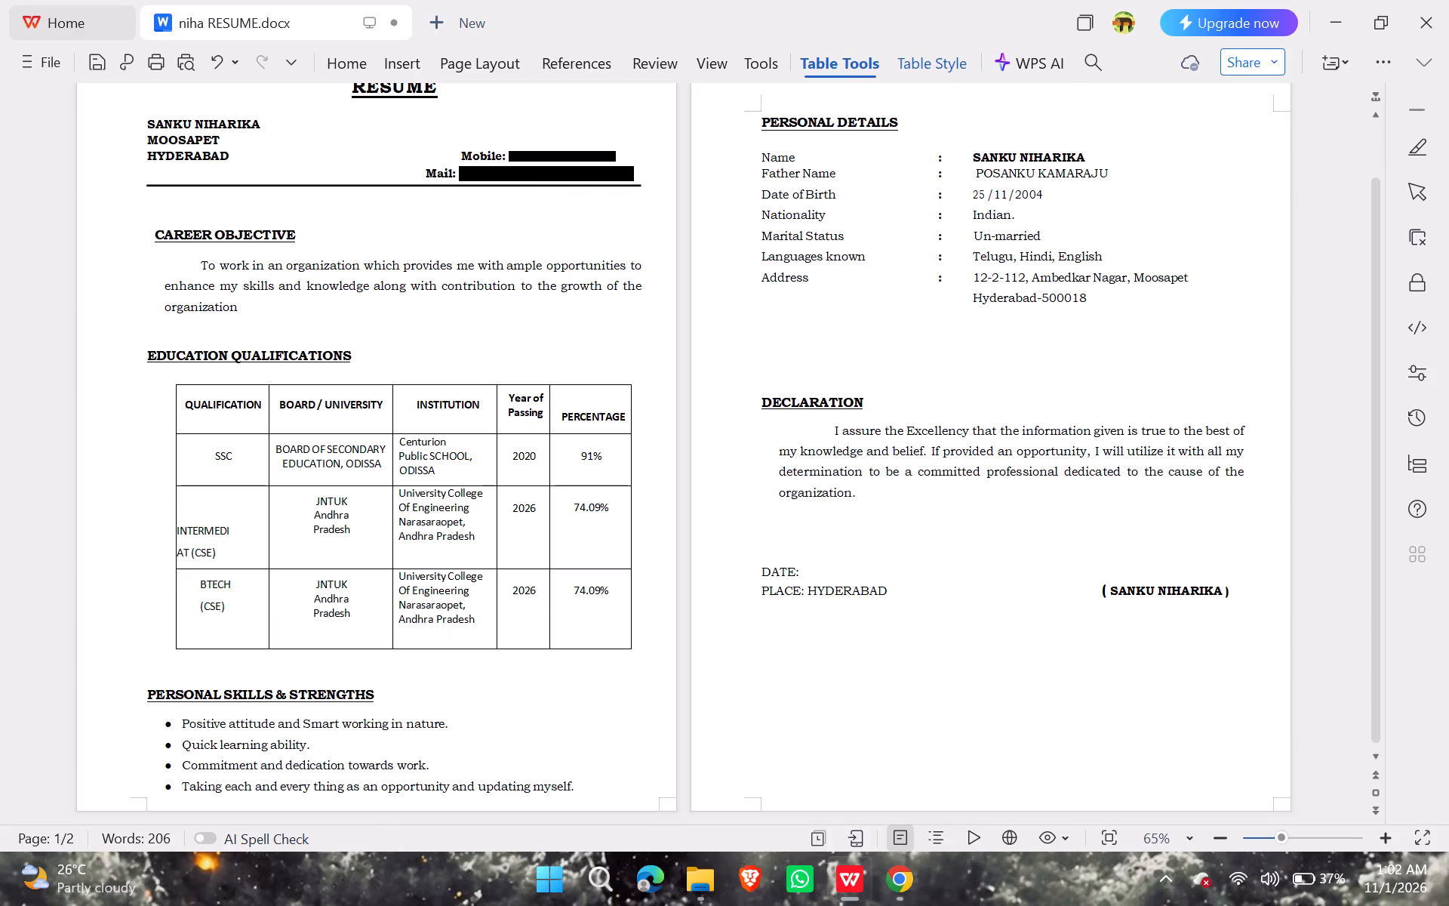
key("BackSpace")
key("space")
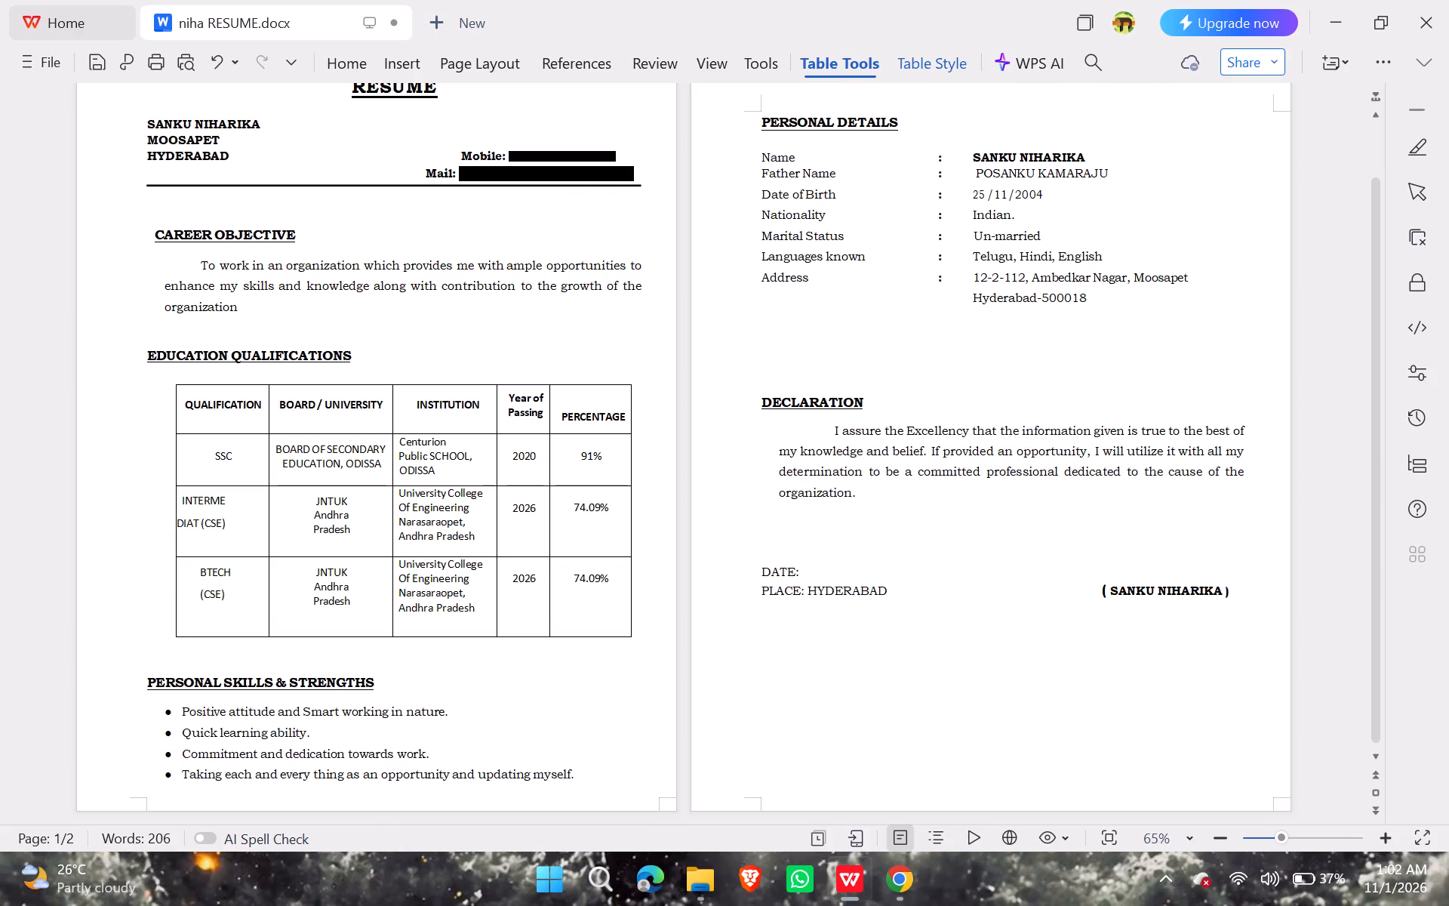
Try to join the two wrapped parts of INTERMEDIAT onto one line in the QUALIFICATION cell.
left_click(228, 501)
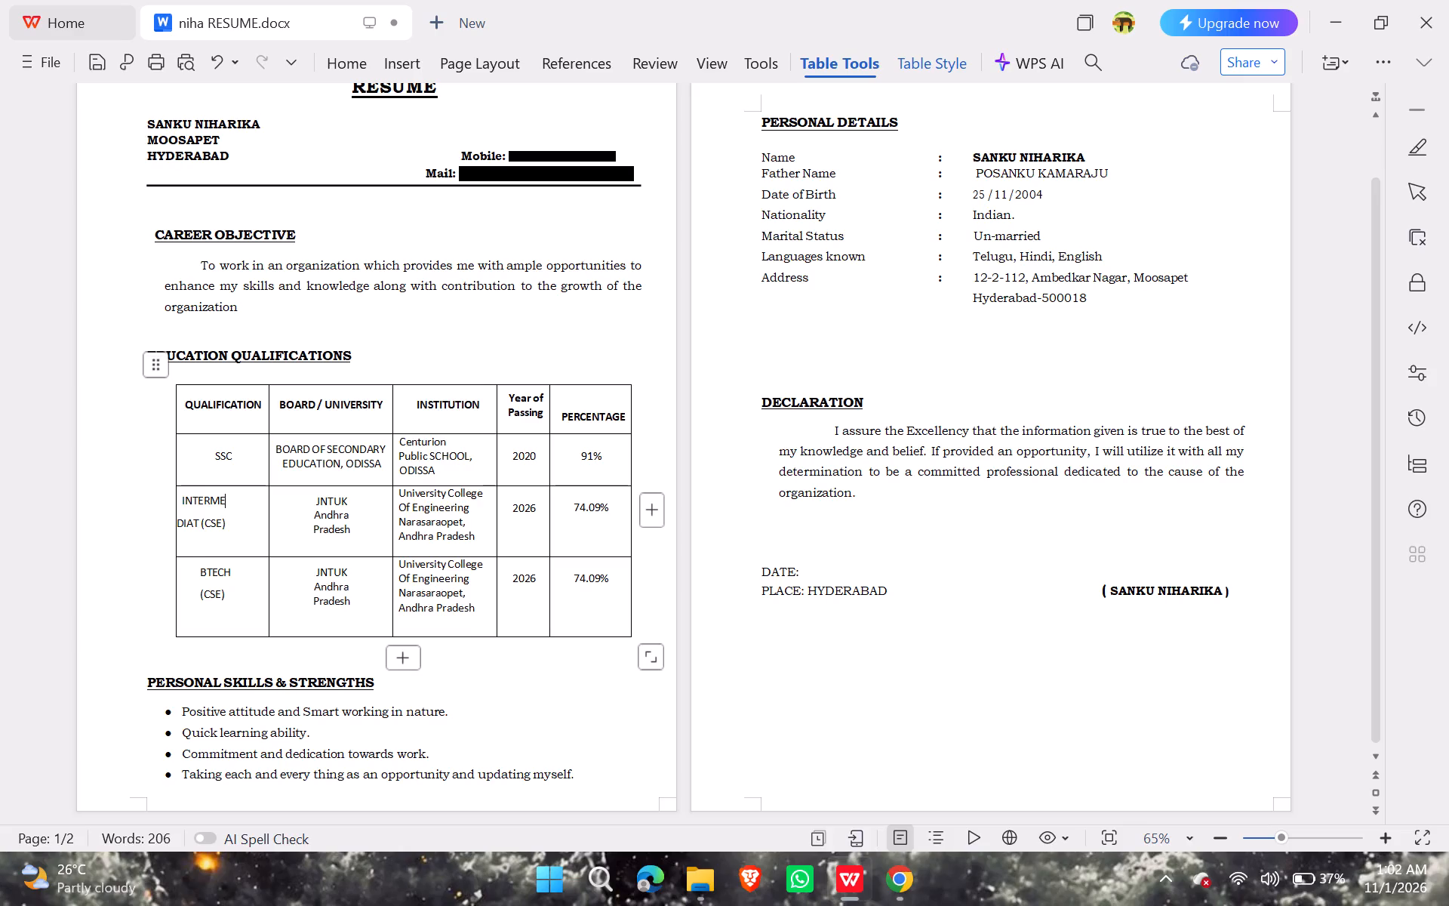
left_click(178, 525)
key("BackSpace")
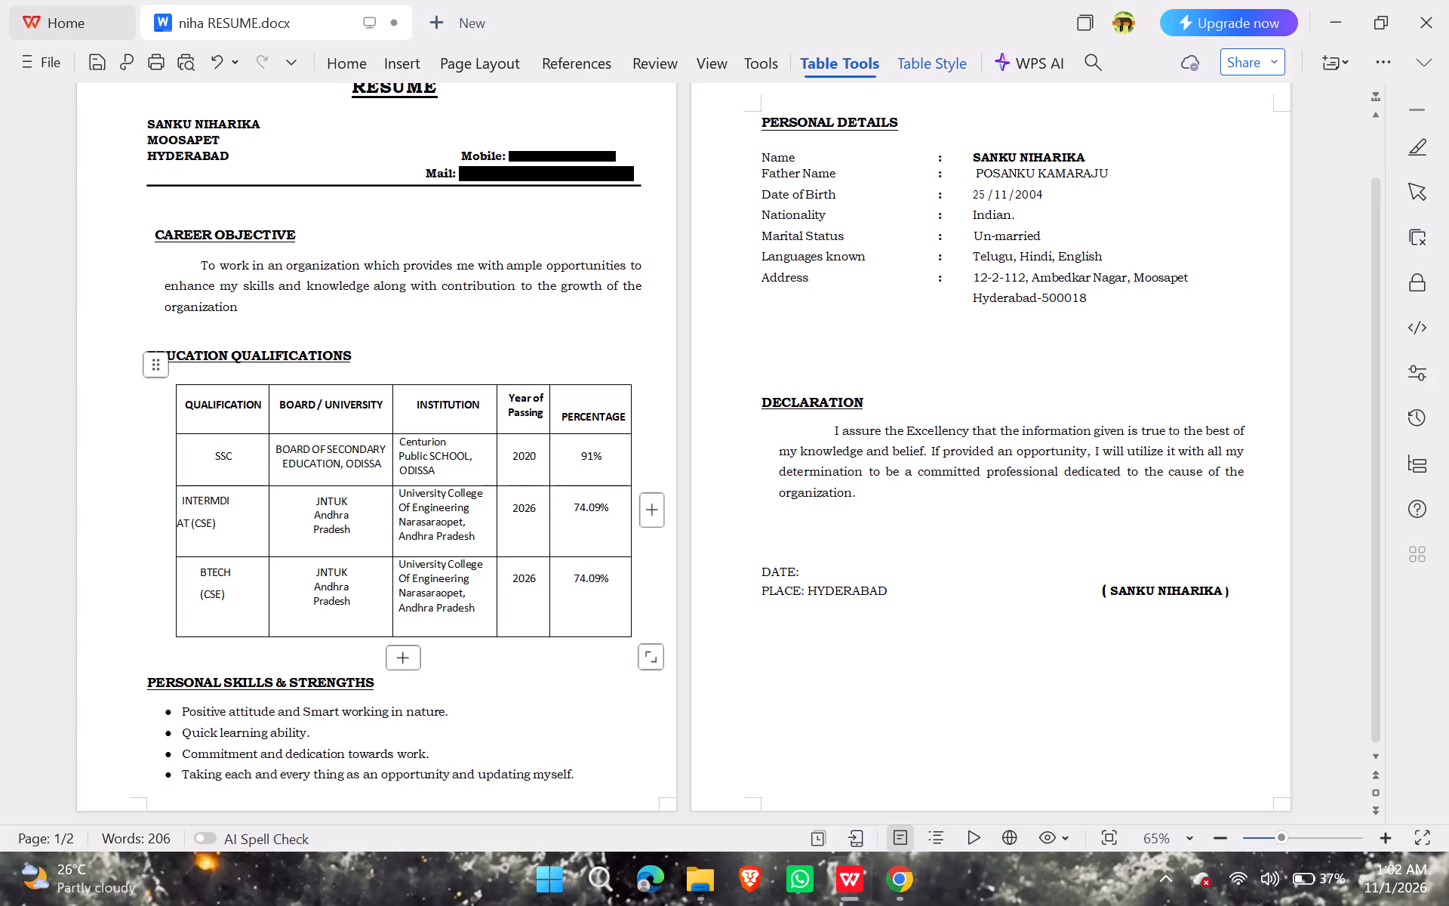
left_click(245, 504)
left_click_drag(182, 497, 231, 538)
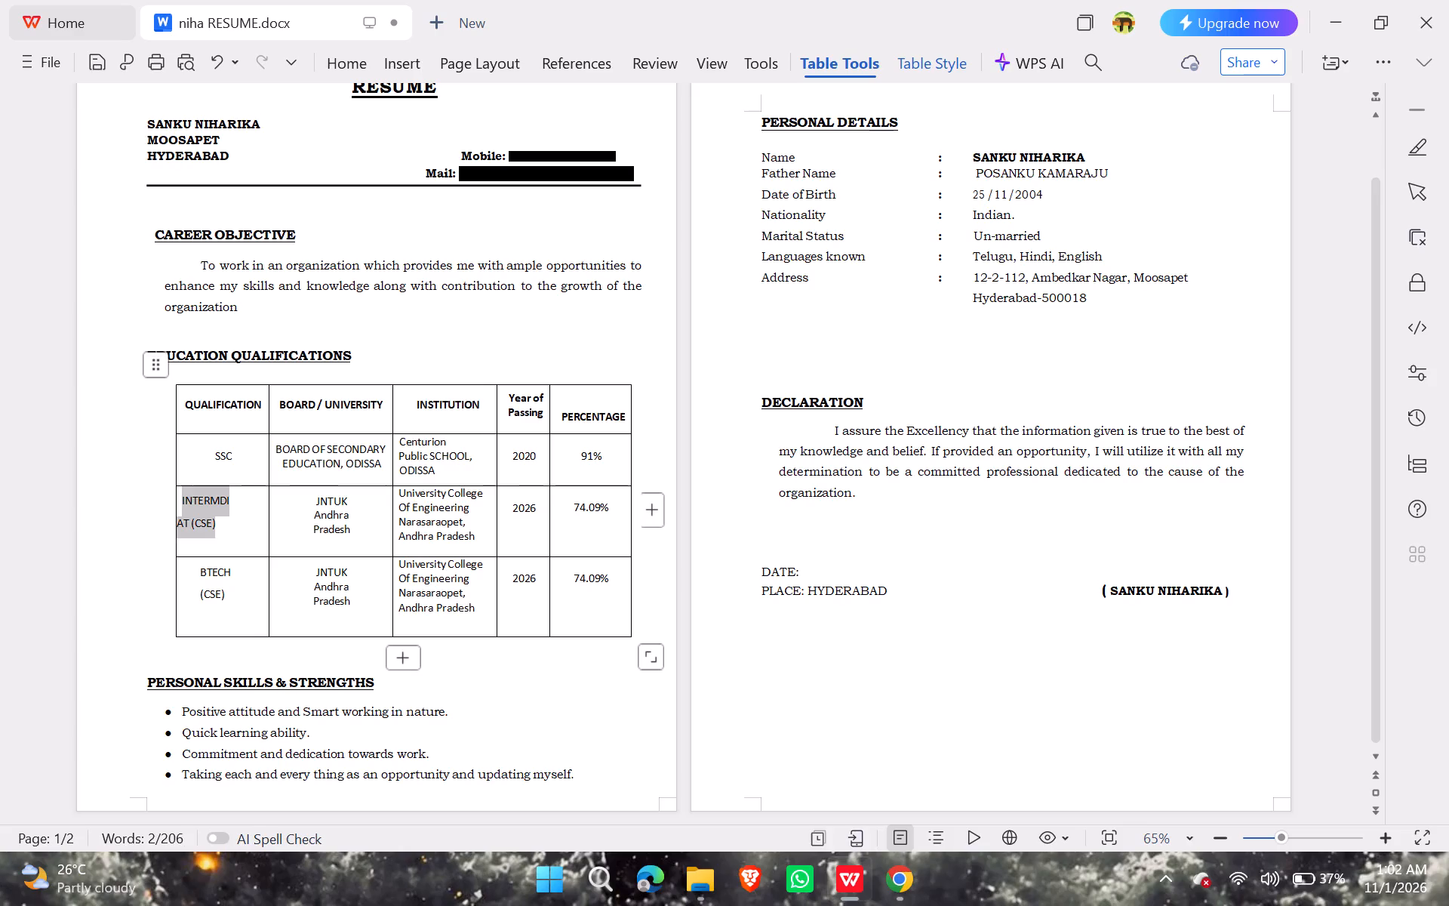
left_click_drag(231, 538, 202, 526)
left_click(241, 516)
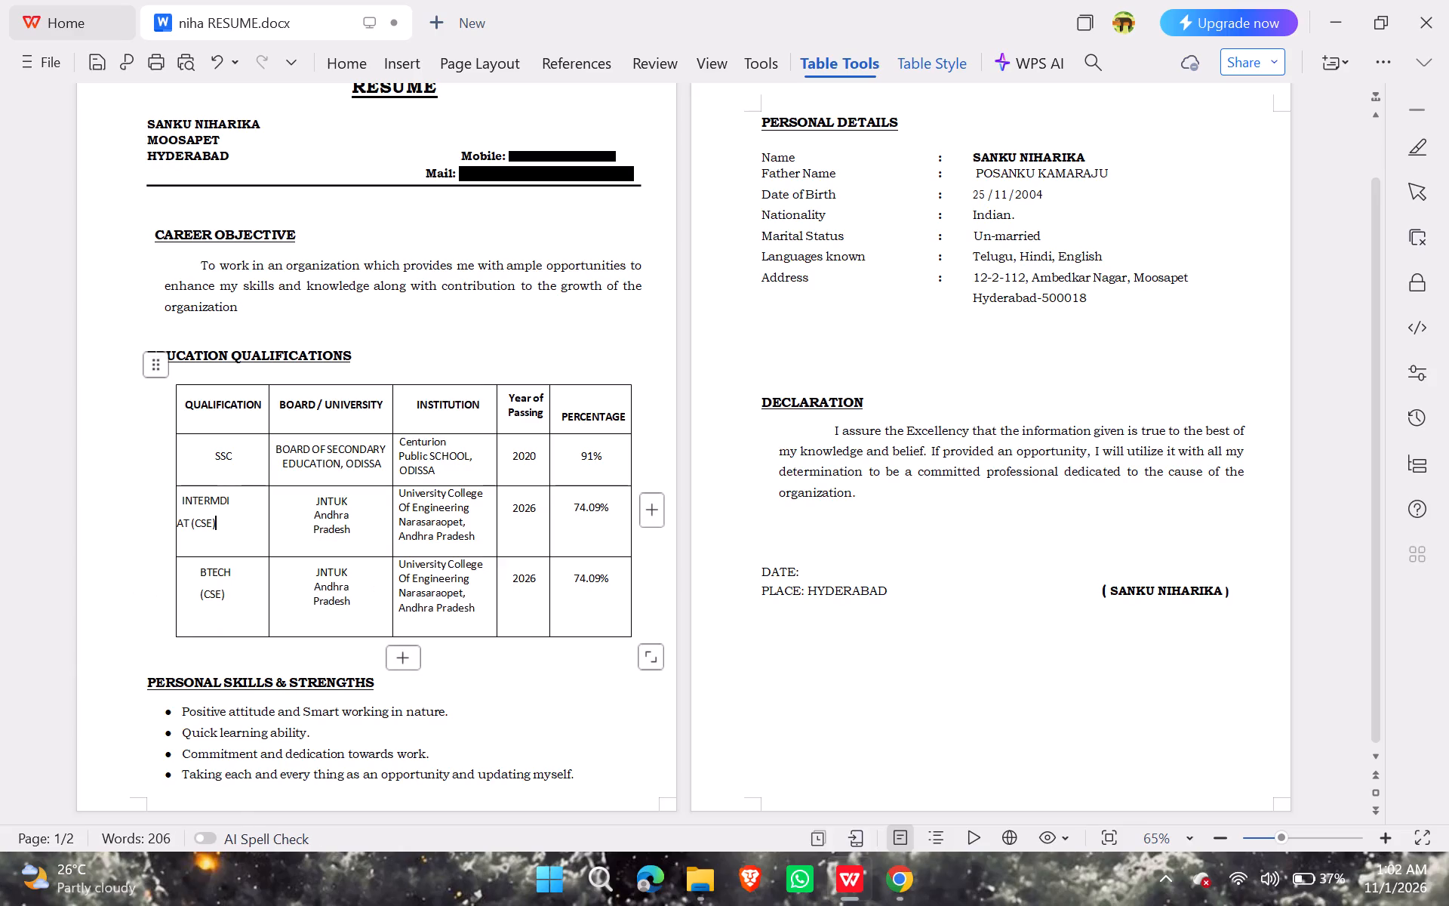
Erase the capitalised word before (CSE) except its initial I and complete it as Intermediate.
left_click(191, 517)
key("BackSpace")
key("BackSpace")
key("BackSpace")
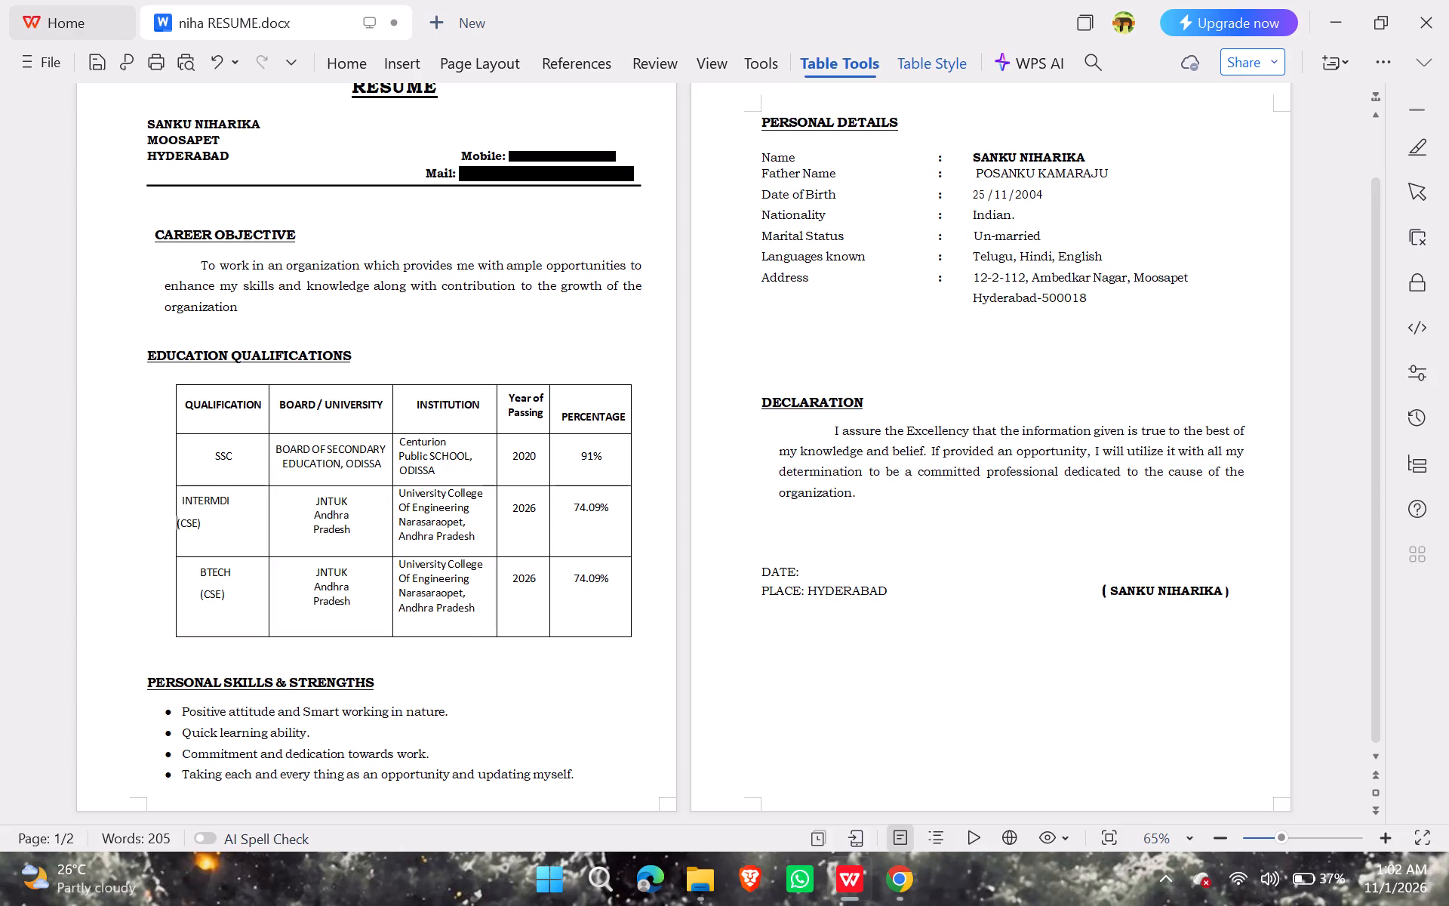
key("BackSpace")
key("BackSpace")
key("BackSpace")
key("BackSpace")
key("BackSpace")
key("BackSpace")
key("BackSpace")
key("n")
type("ter")
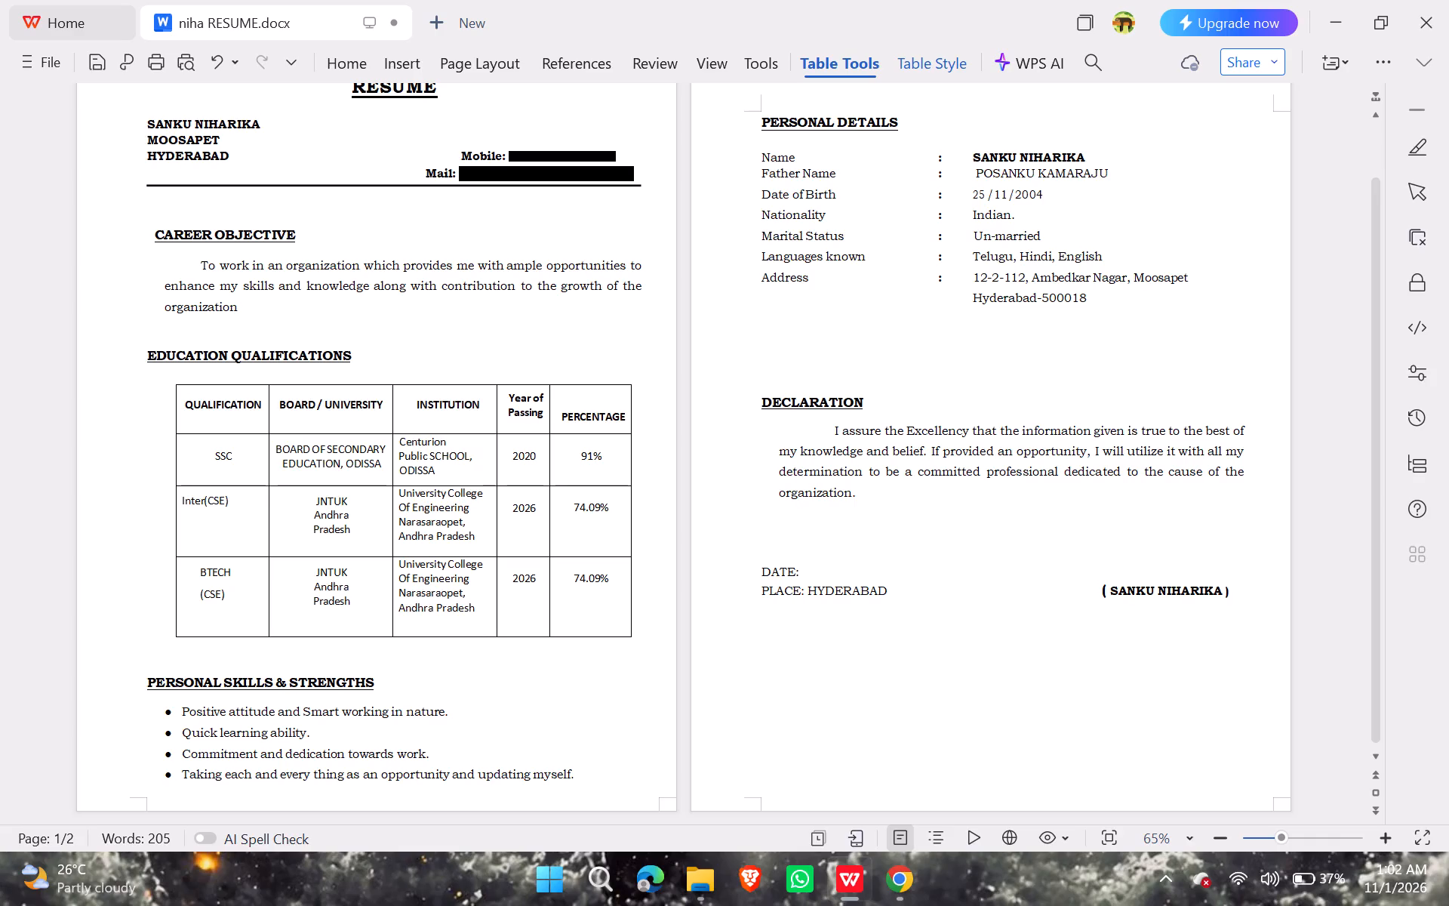
type("med")
type("iate")
Put (CSE) on its own line below Intermediate in the QUALIFICATION cell.
key("Return")
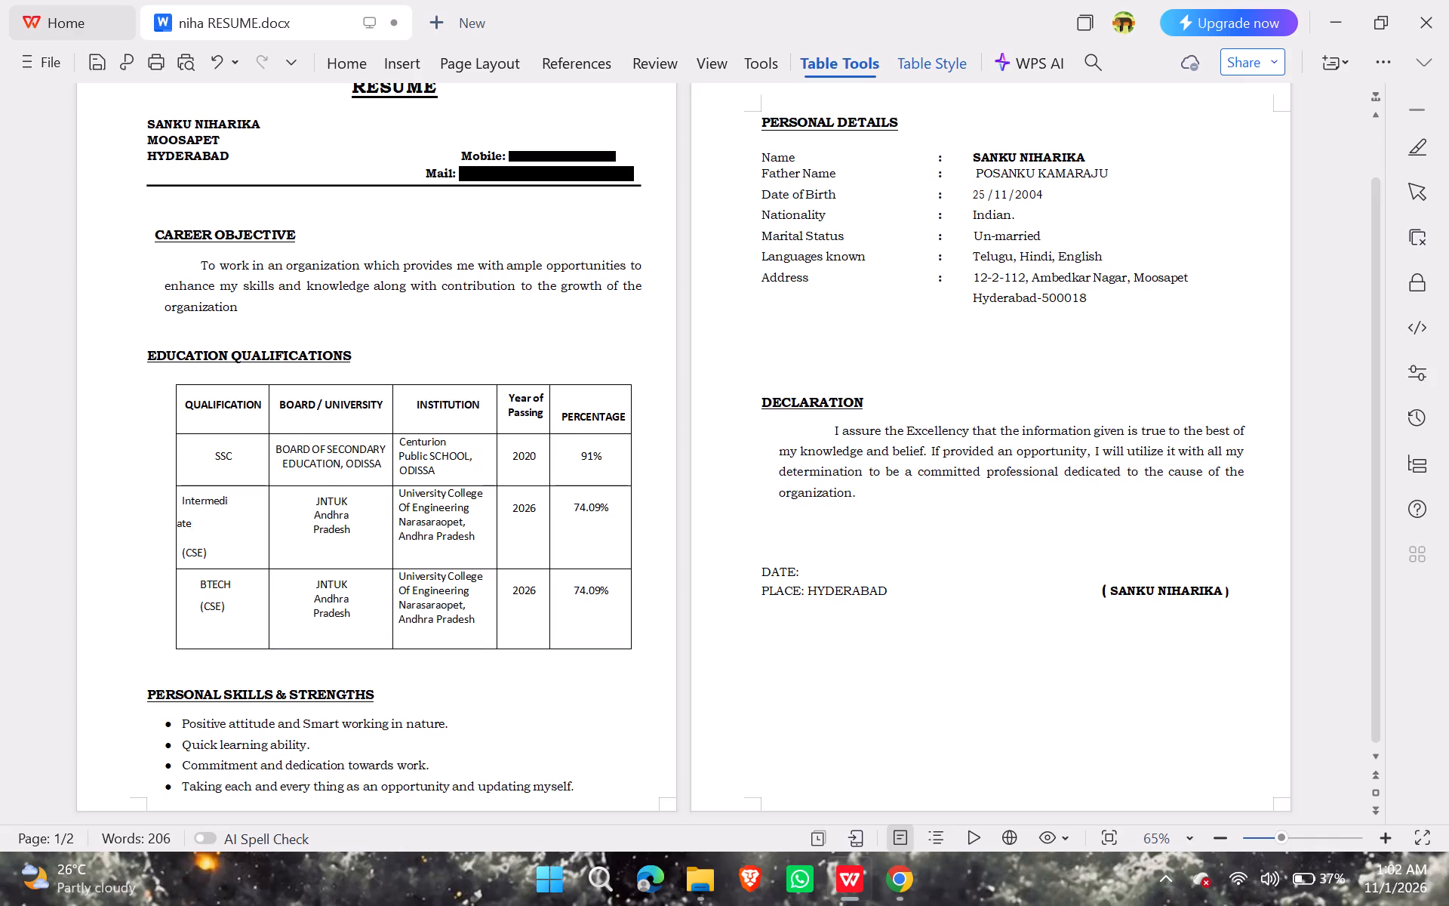
key("BackSpace")
key("BackSpace")
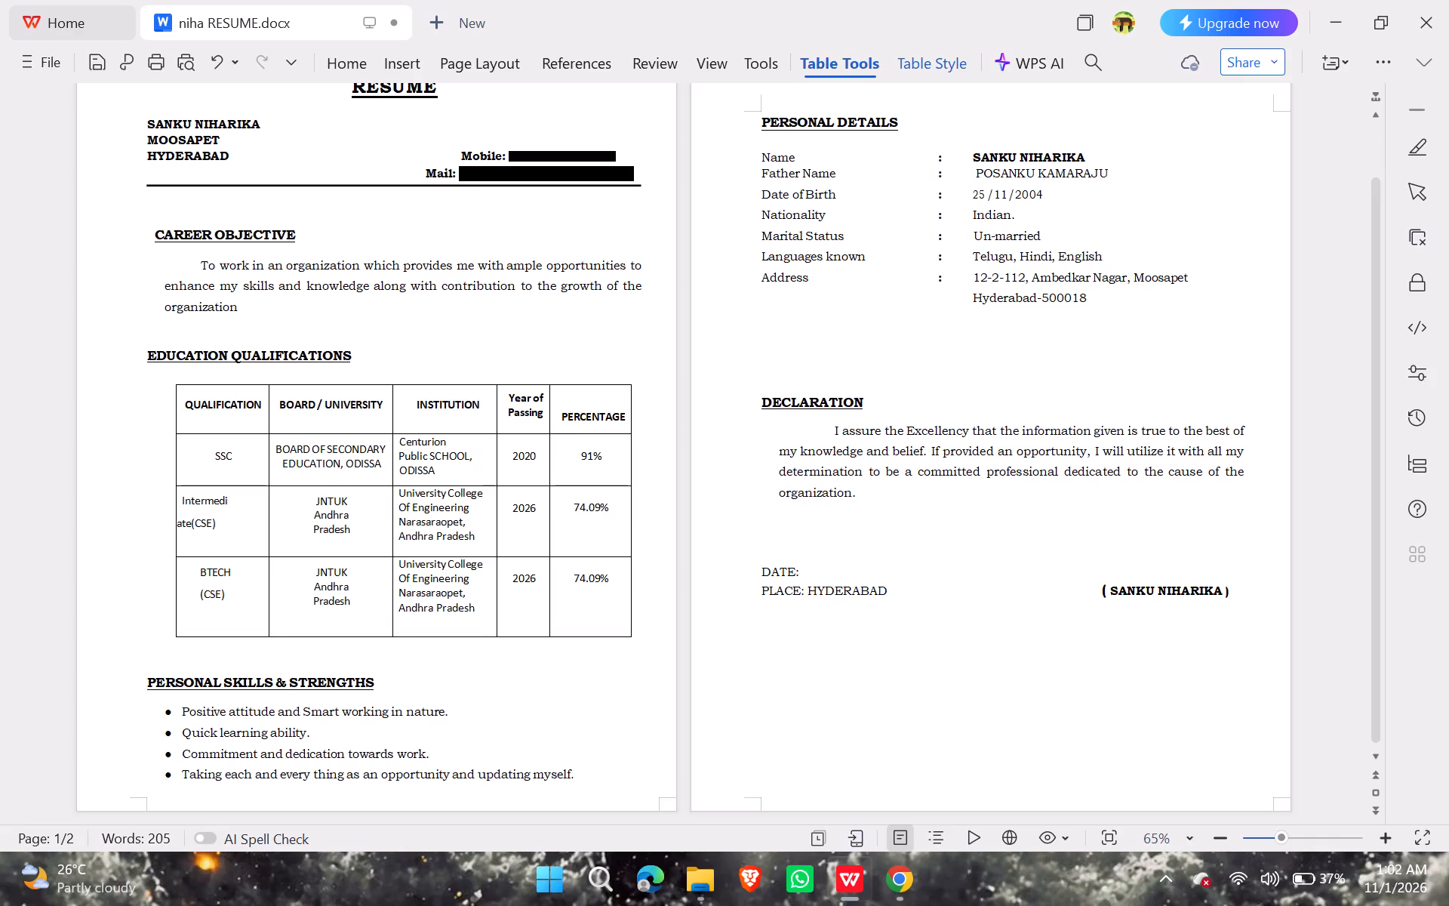
key("Return")
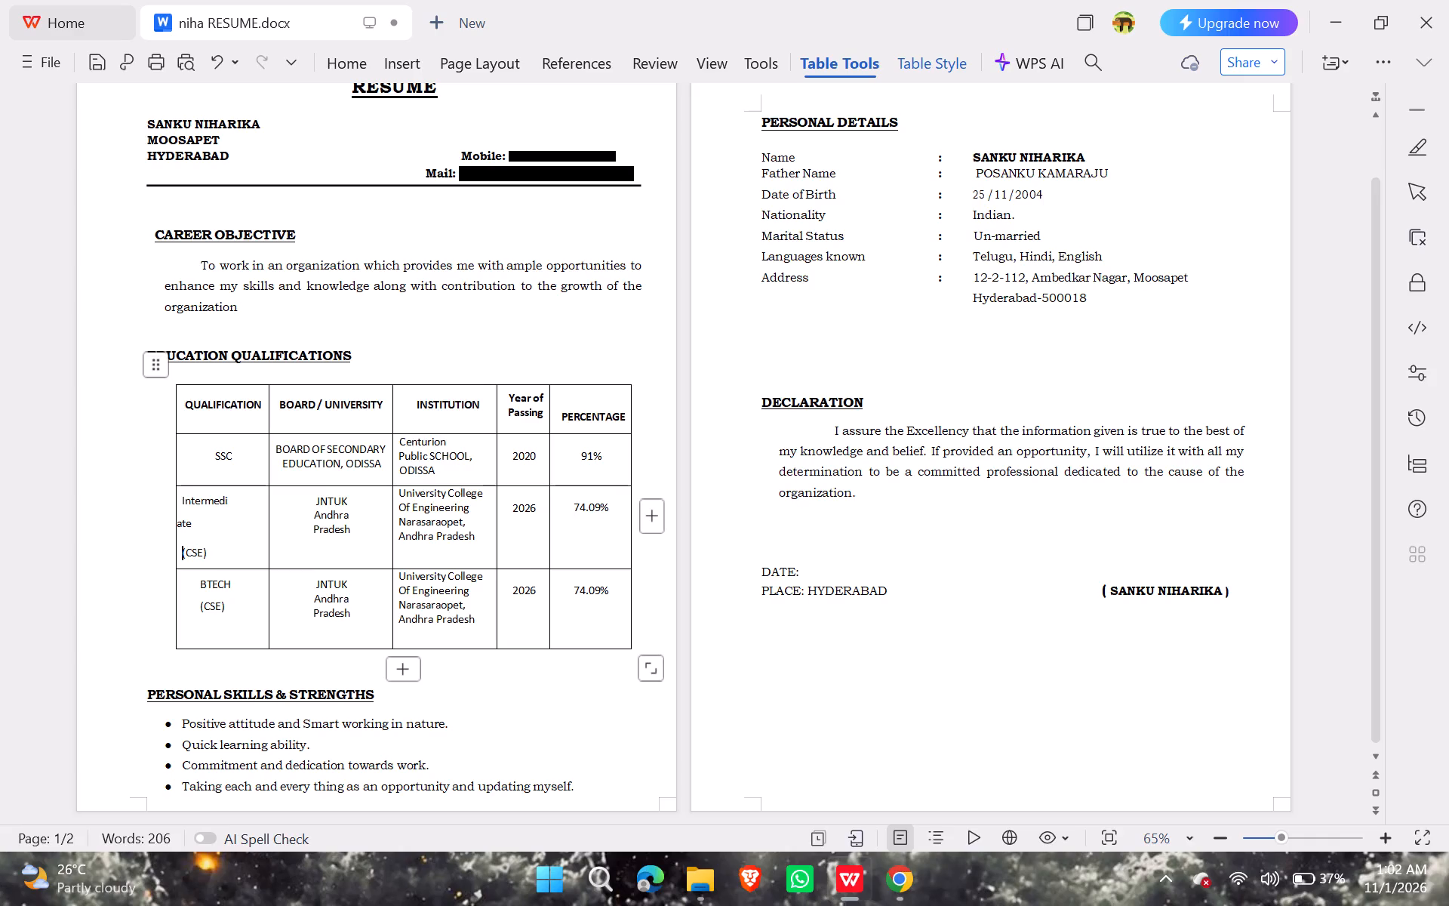
Replace CSE with MPC inside the parentheses below Intermediate.
left_click(201, 553)
key("BackSpace")
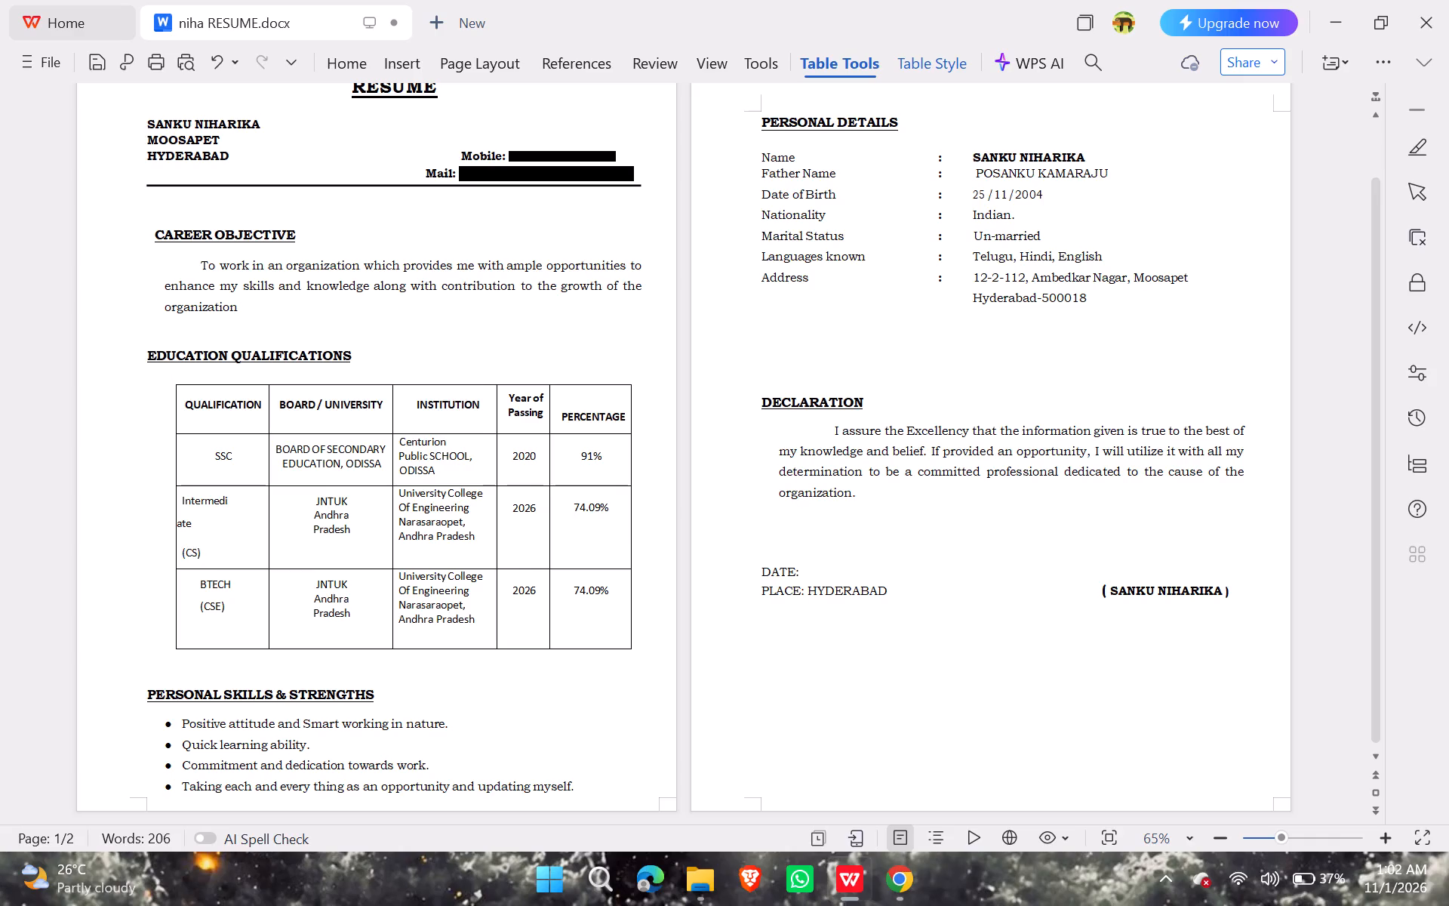
key("BackSpace")
type("MP")
key("shift+c")
key("Left")
key("Left")
key("Left")
key("BackSpace")
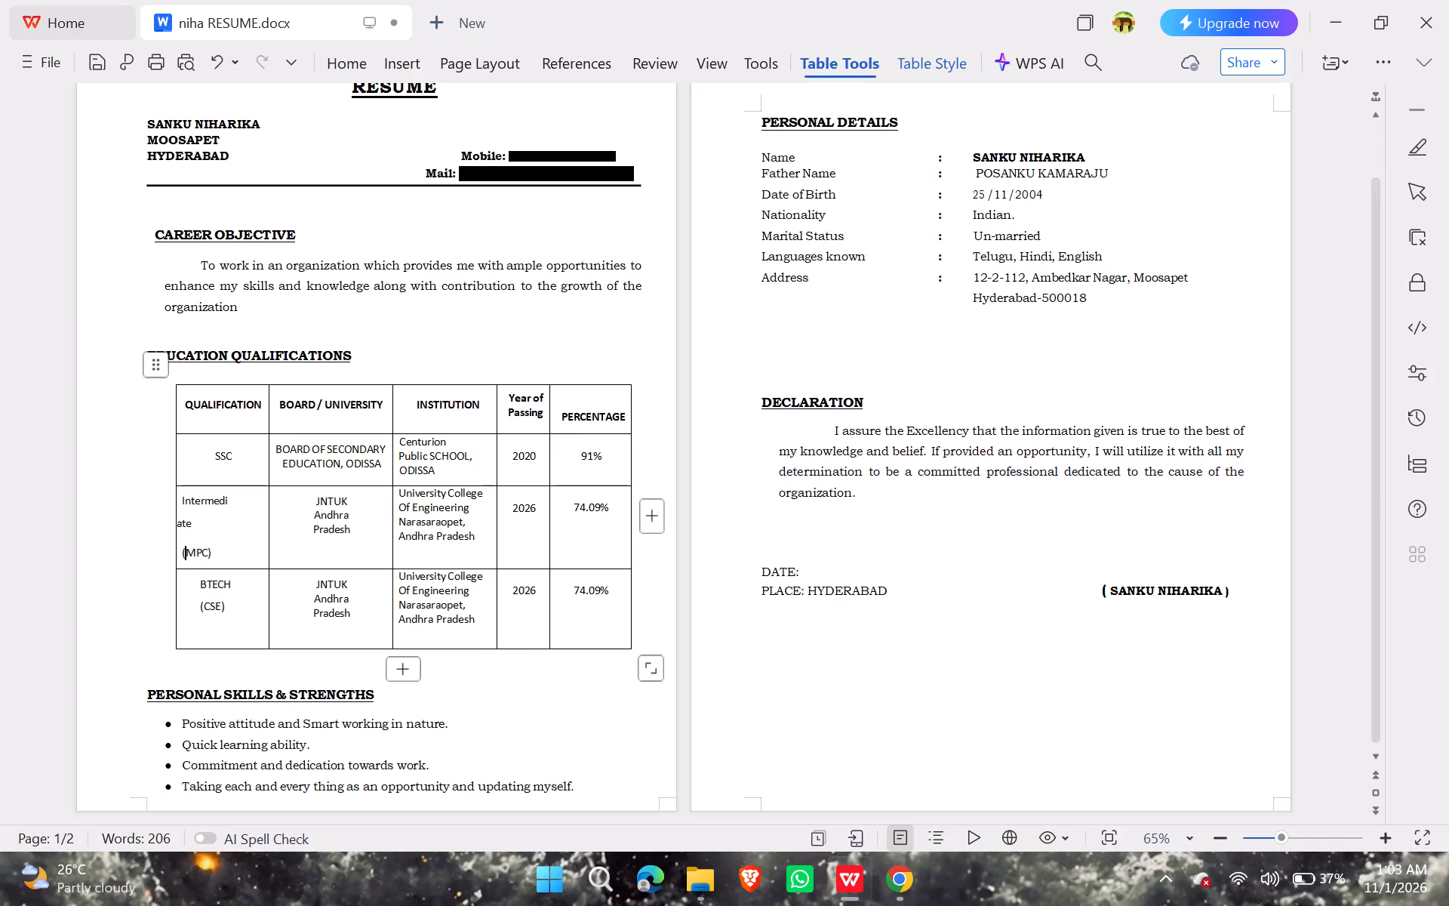
Indent (MPC) with spaces so it sits roughly centred in the QUALIFICATION cell, like (CSE) in the BTECH row.
left_click(183, 549)
key("BackSpace")
key("space")
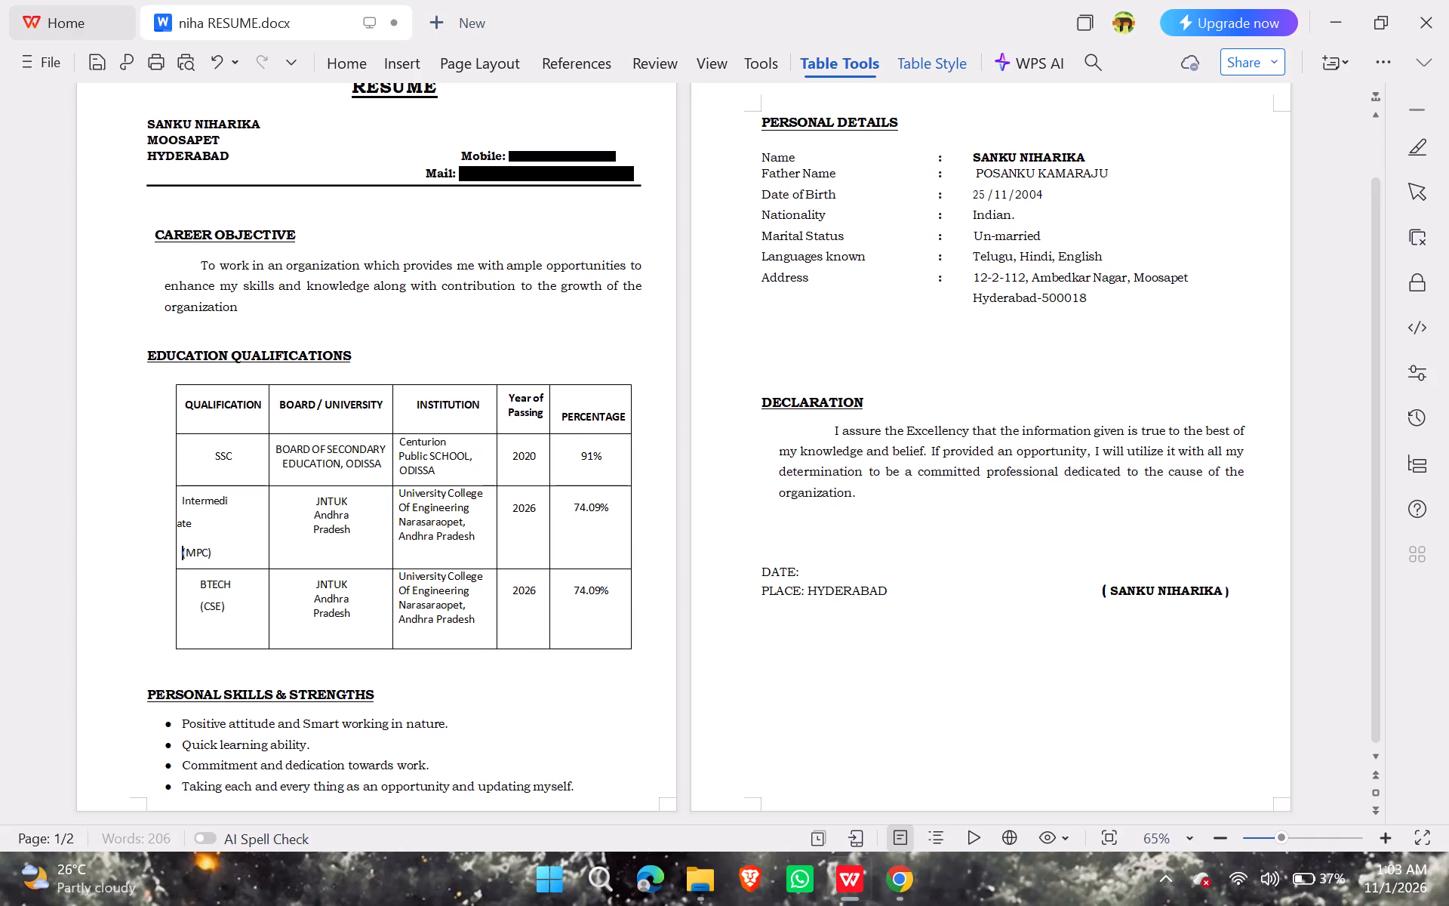
key("space")
key("space")
Try to join the wrapped ending "ate" to the first line of Intermediate by deleting the character just before it.
key("Up")
key("Up")
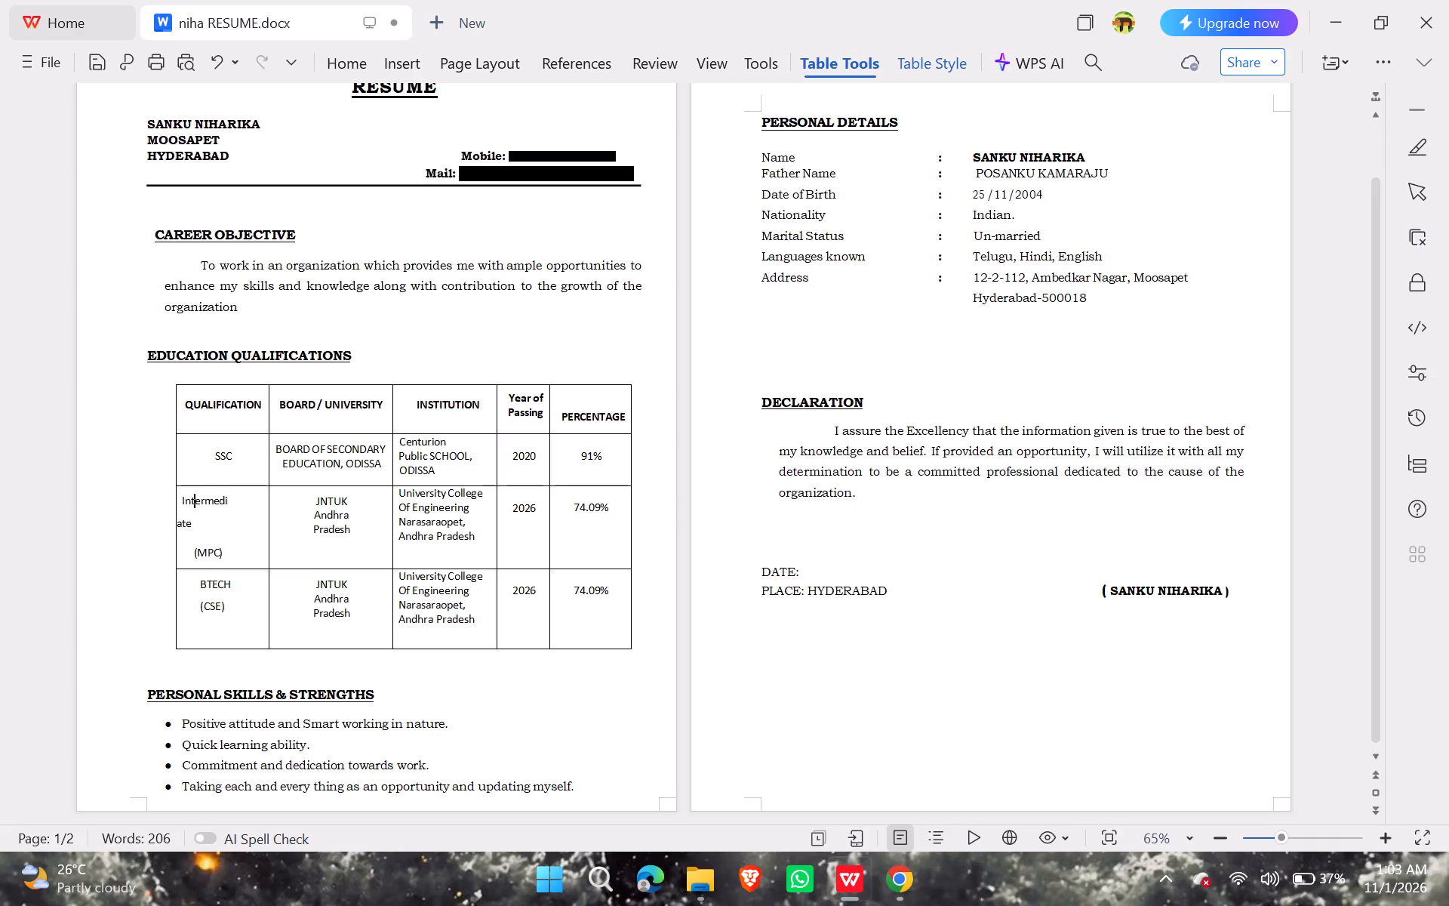
key("Down")
key("Left")
key("Left")
key("Left")
key("BackSpace")
Remove the leading indent before the Intermediate text in the QUALIFICATION cell to pull its wrapped ending up.
key("Left")
key("Left")
key("Left")
key("Left")
key("Left")
key("Left")
key("Left")
key("Left")
key("BackSpace")
key("BackSpace")
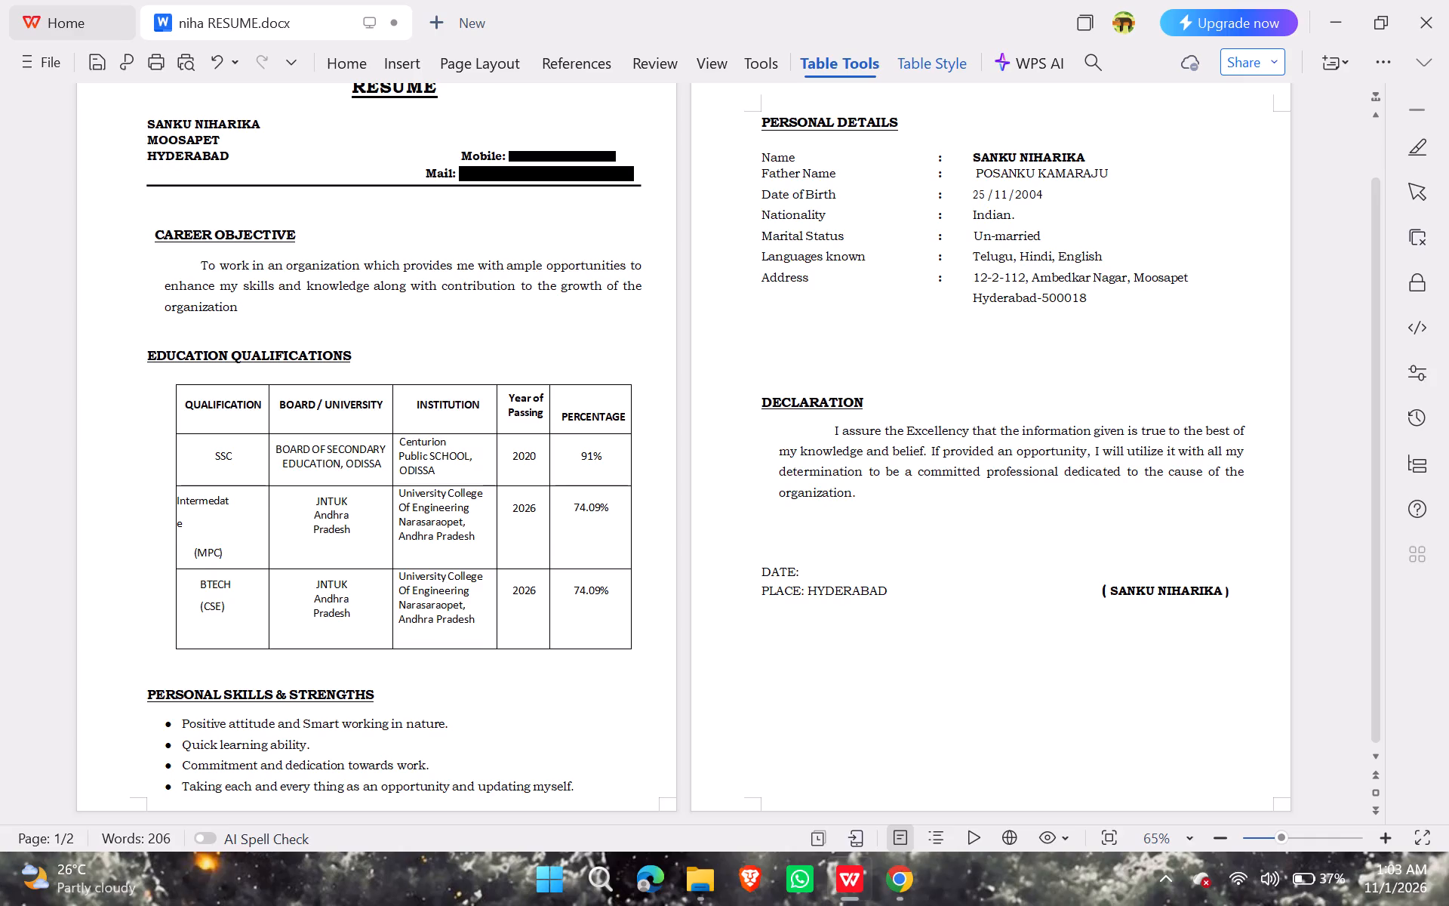
key("BackSpace")
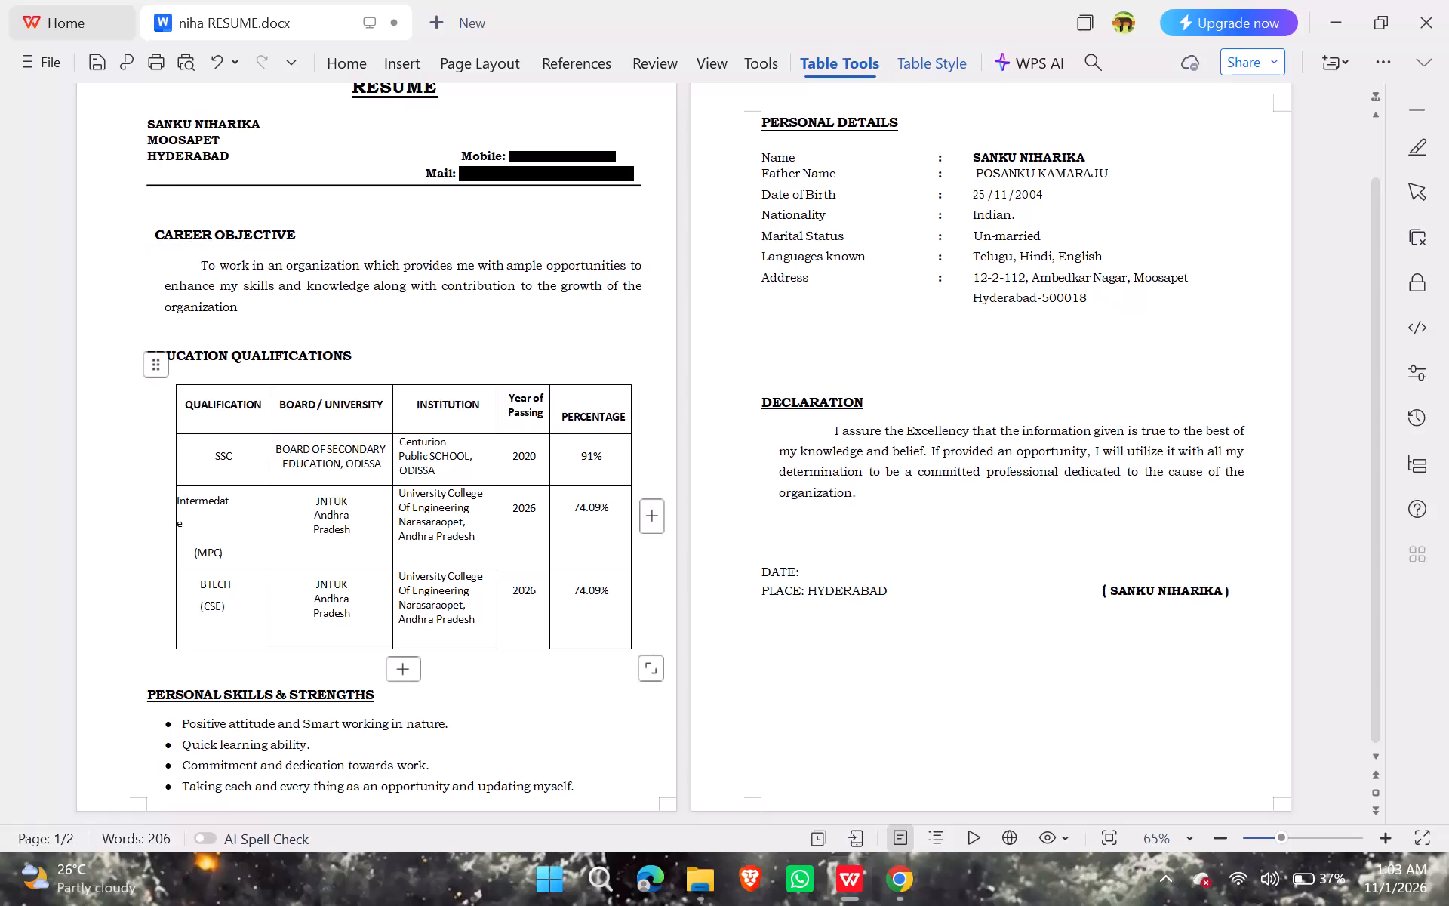
left_click(243, 508)
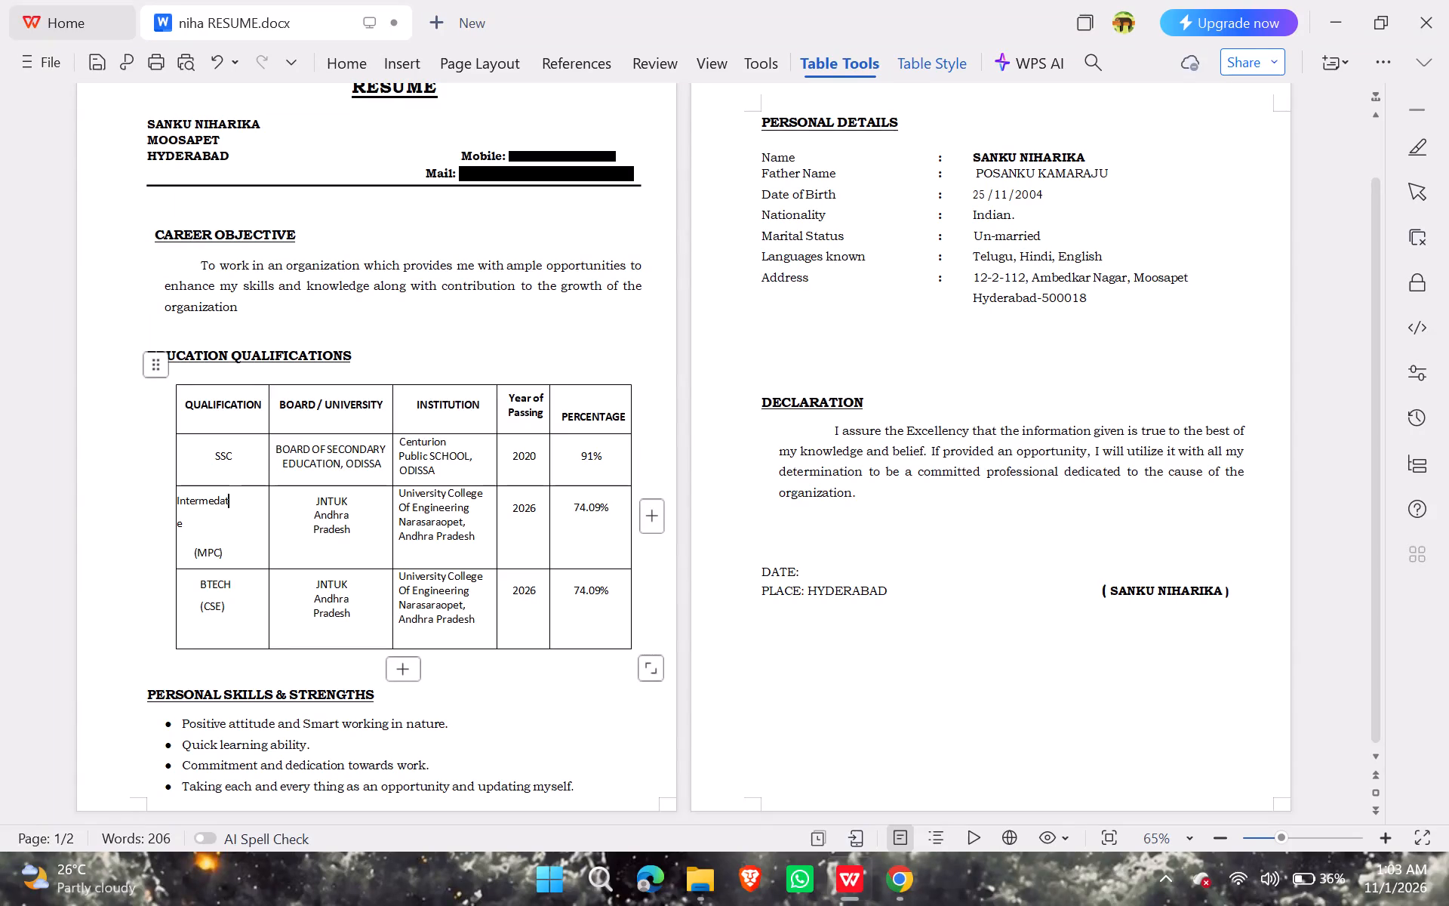
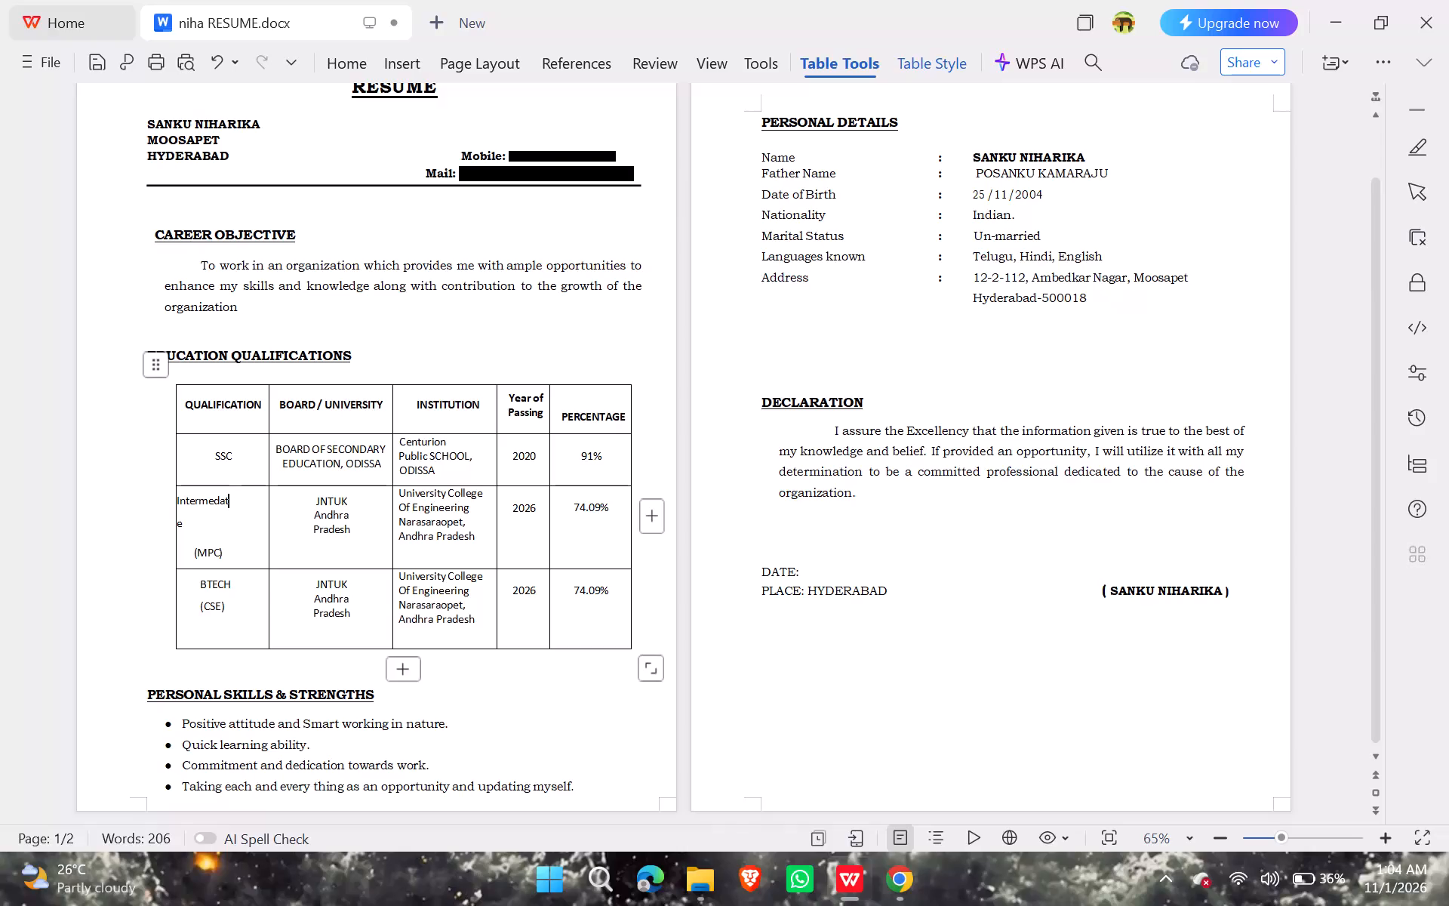
Replace the wrapped Intermediate text above (MPC) in the QUALIFICATION cell with INTER in capitals.
left_click_drag(243, 507, 174, 499)
left_click(214, 521)
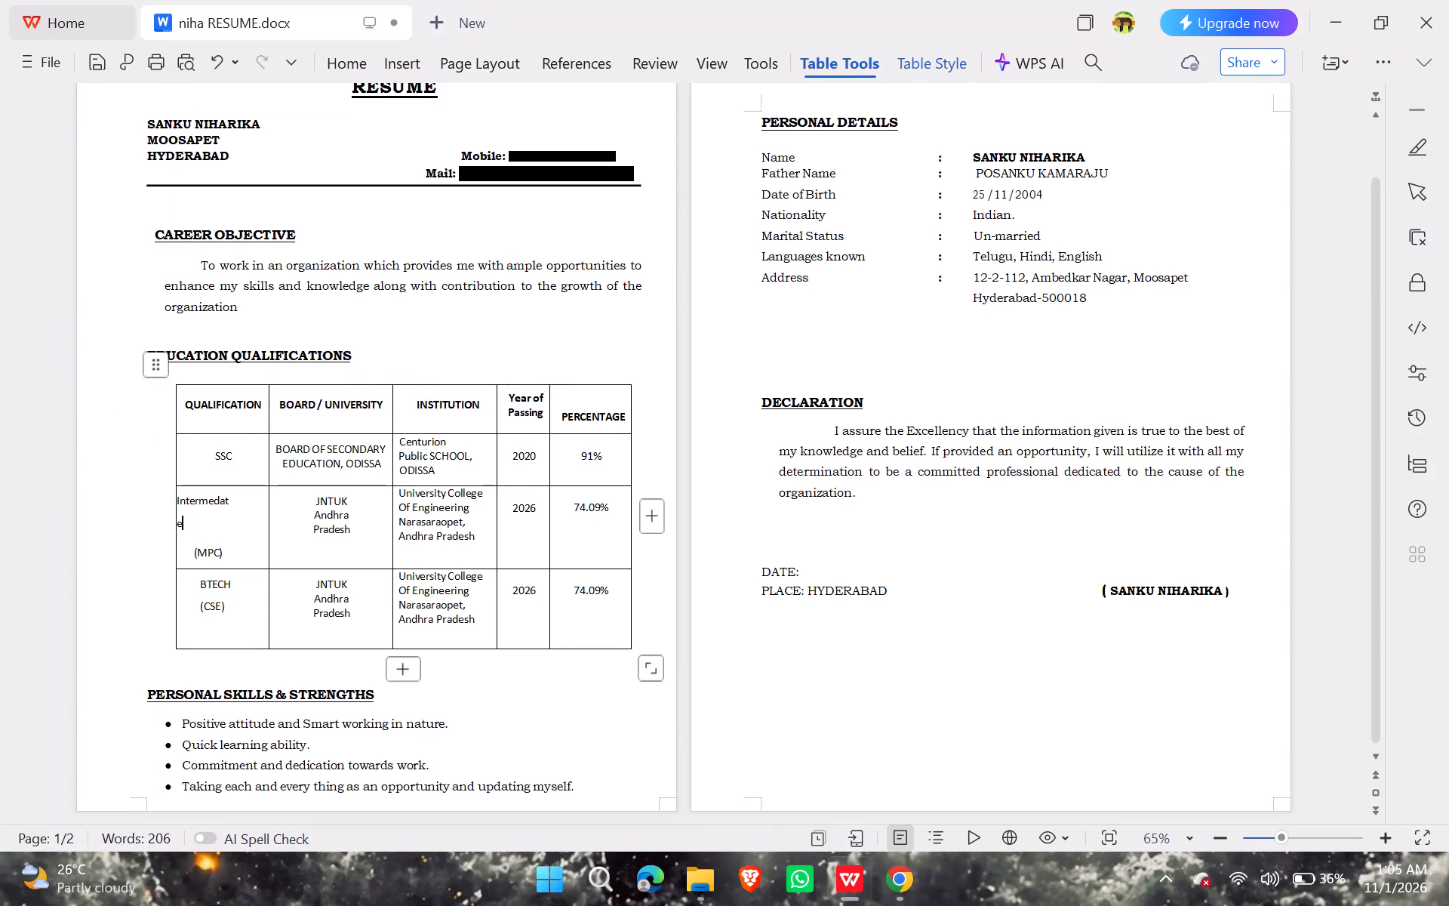
key("BackSpace")
key("BackSpace")
key("BackSpace")
key("BackSpace")
key("BackSpace")
key("BackSpace")
key("BackSpace")
key("BackSpace")
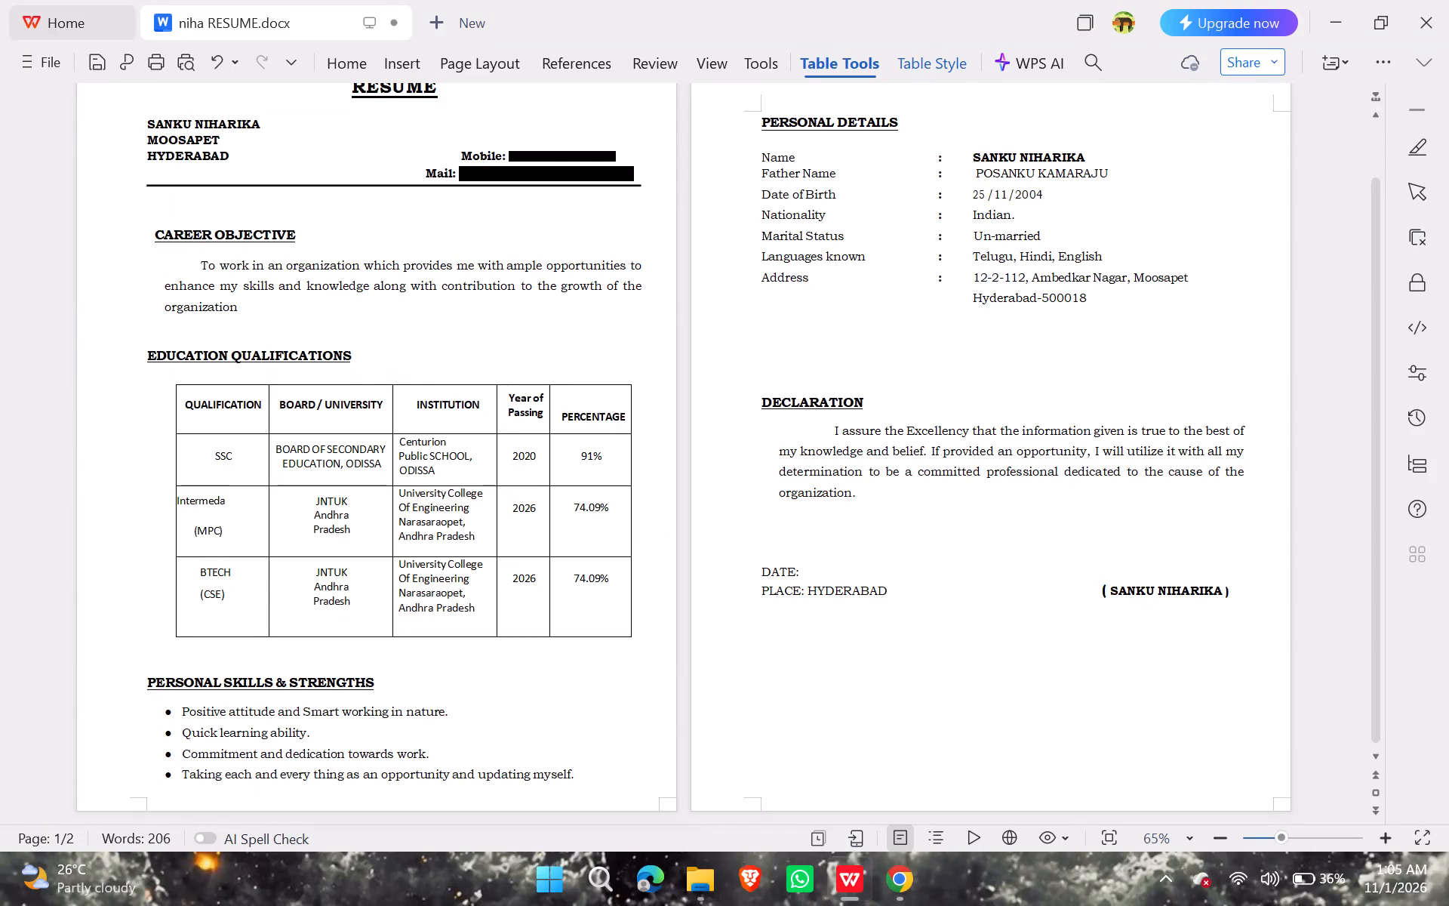
key("BackSpace")
key("BackSpace")
key("BackSpace")
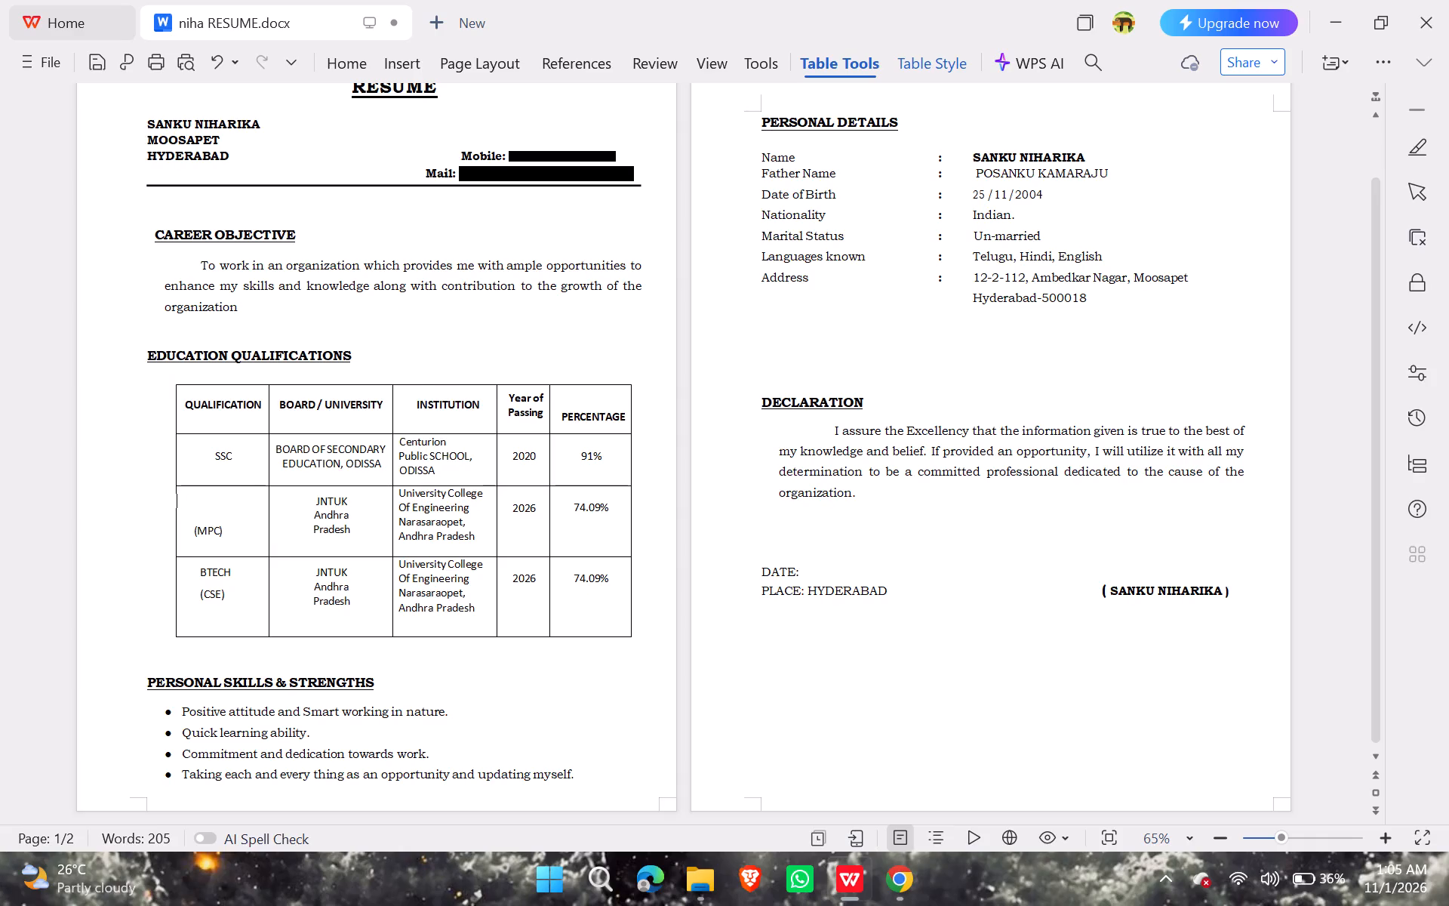
key("i")
key("BackSpace")
type("IN")
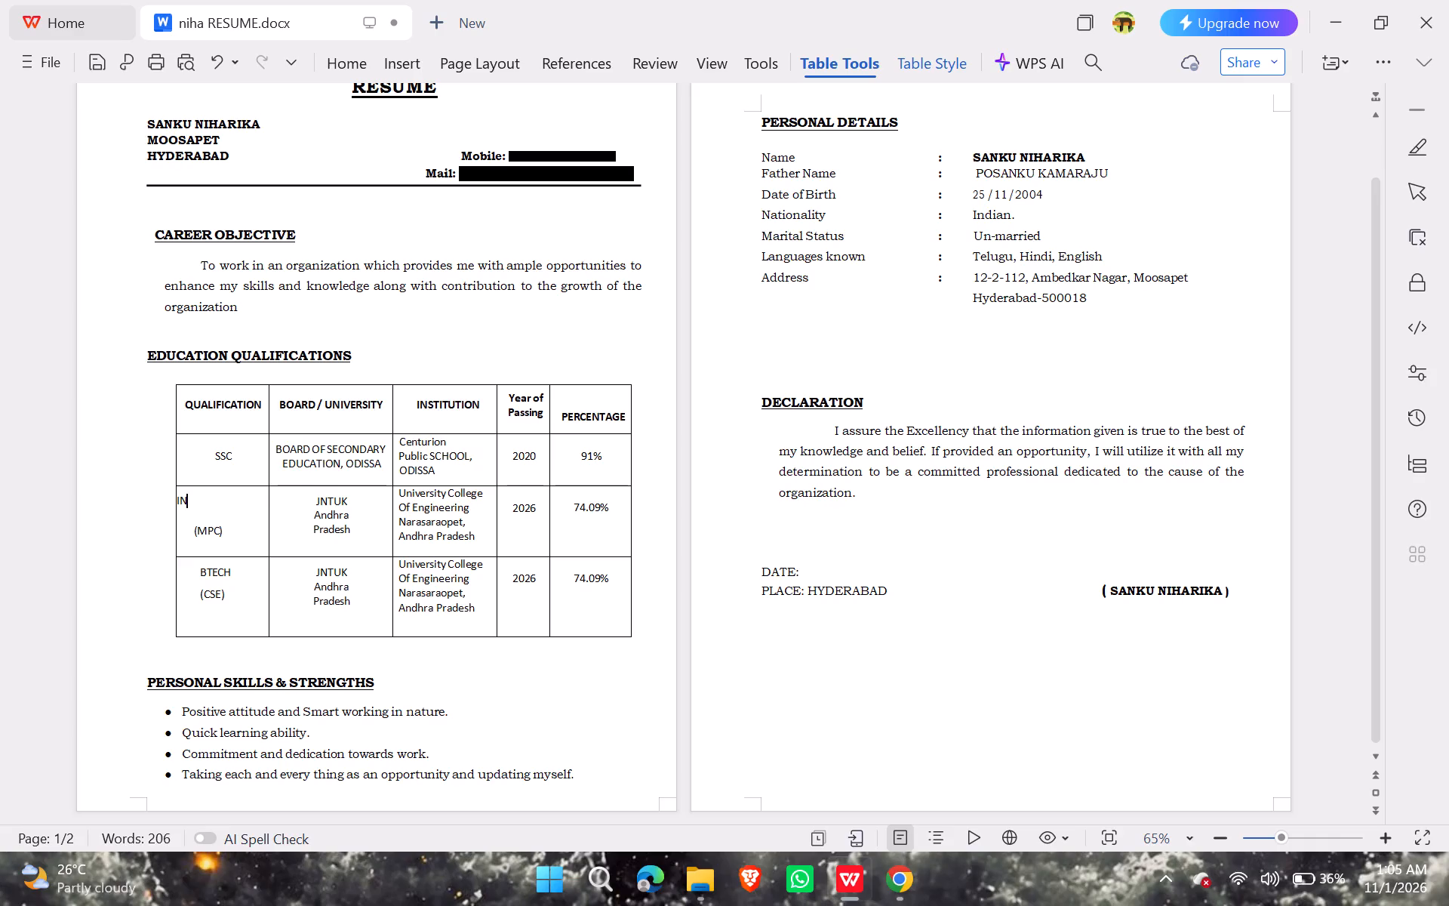
key("shift+t")
type("ER")
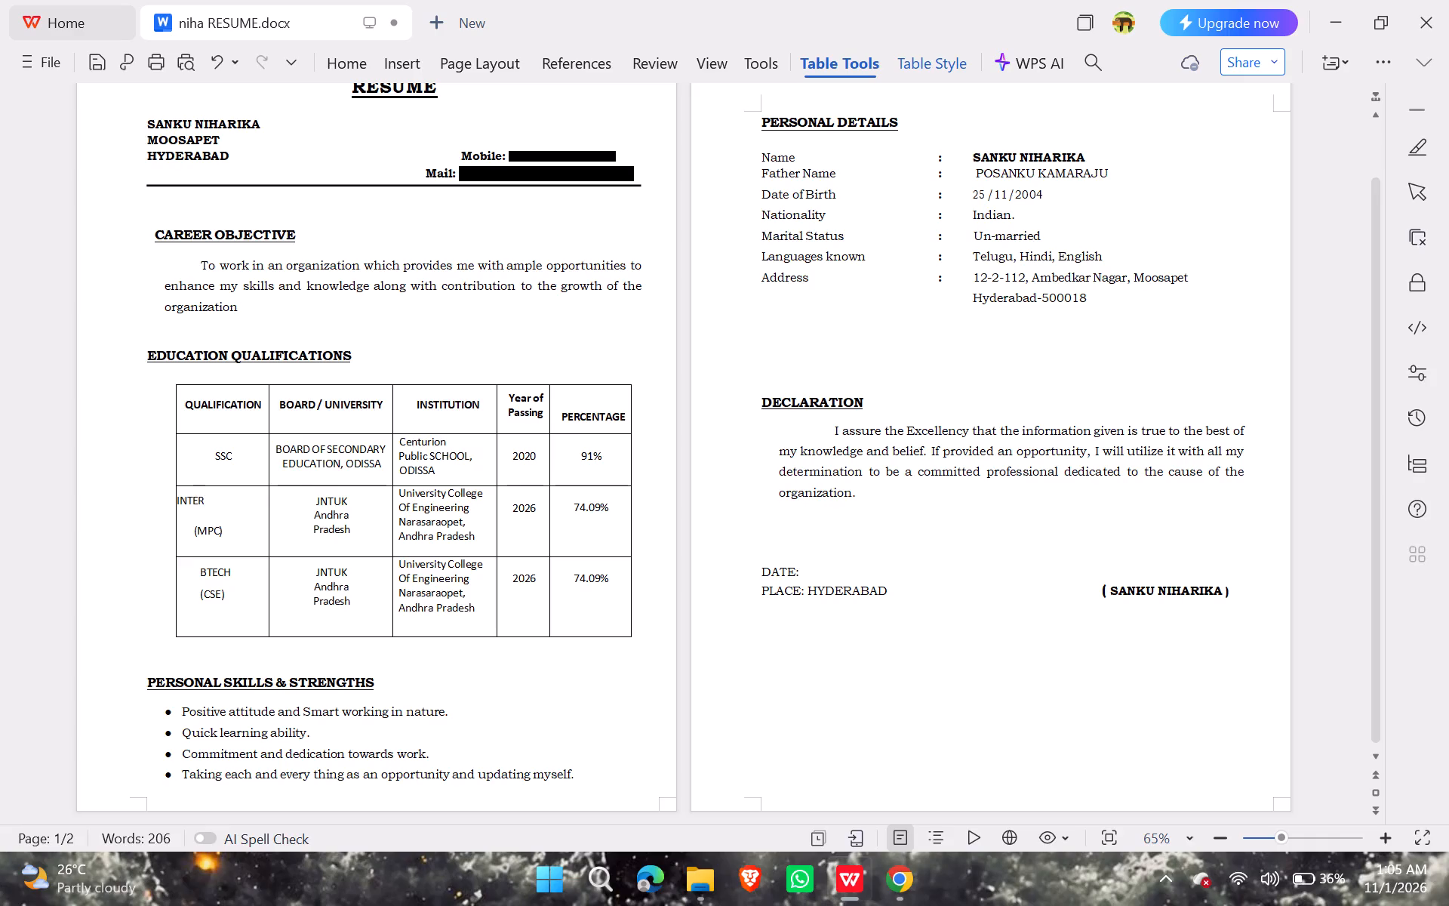
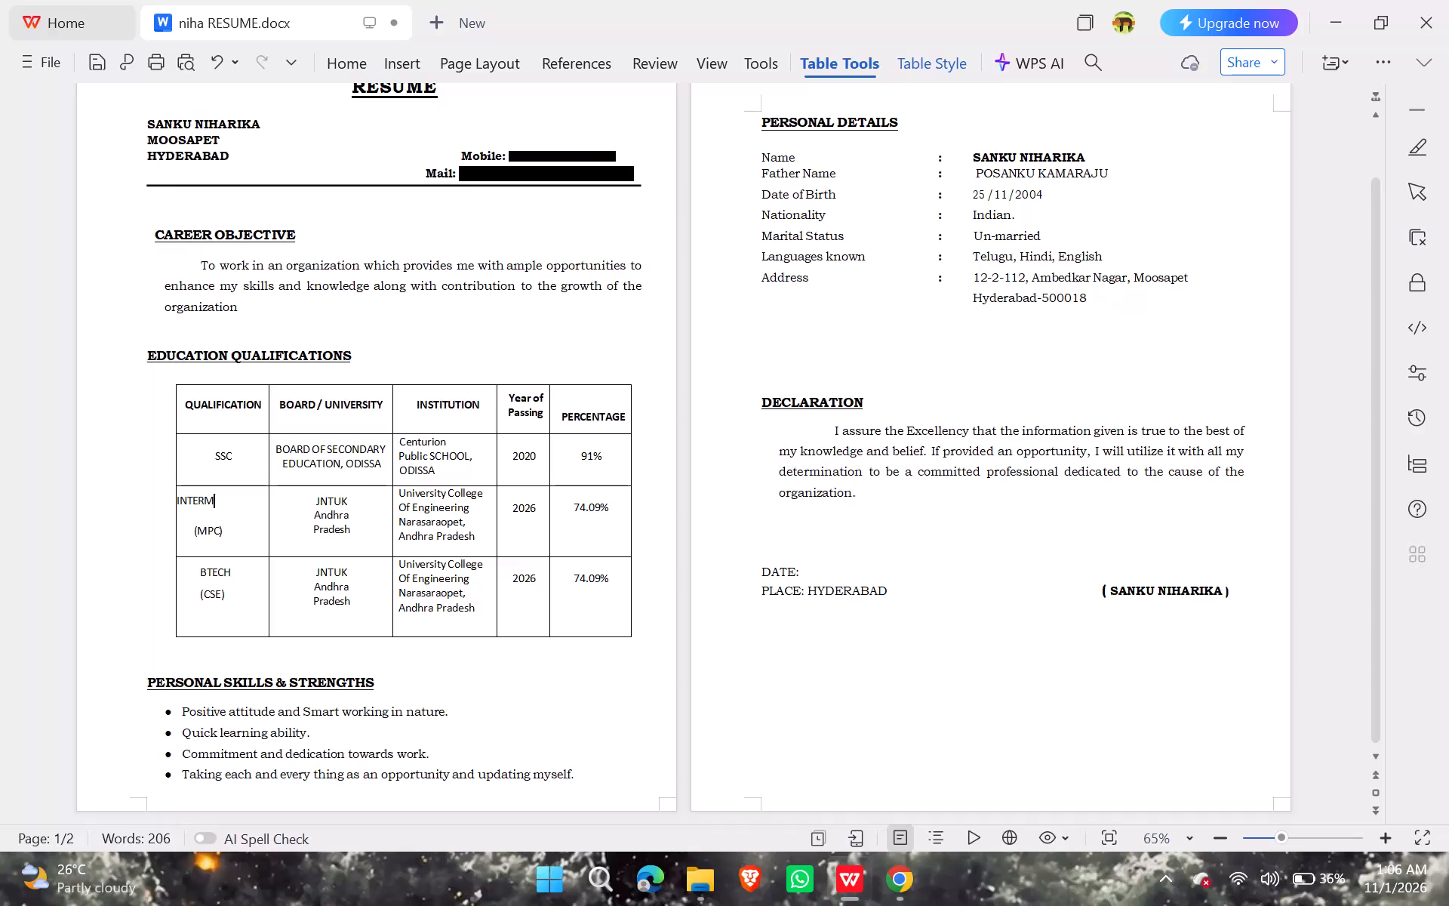
Complete the word above (MPC) in the QUALIFICATION cell so it reads INTERMEDIATE in capitals.
key("shift+e")
key("shift+d")
key("shift+i")
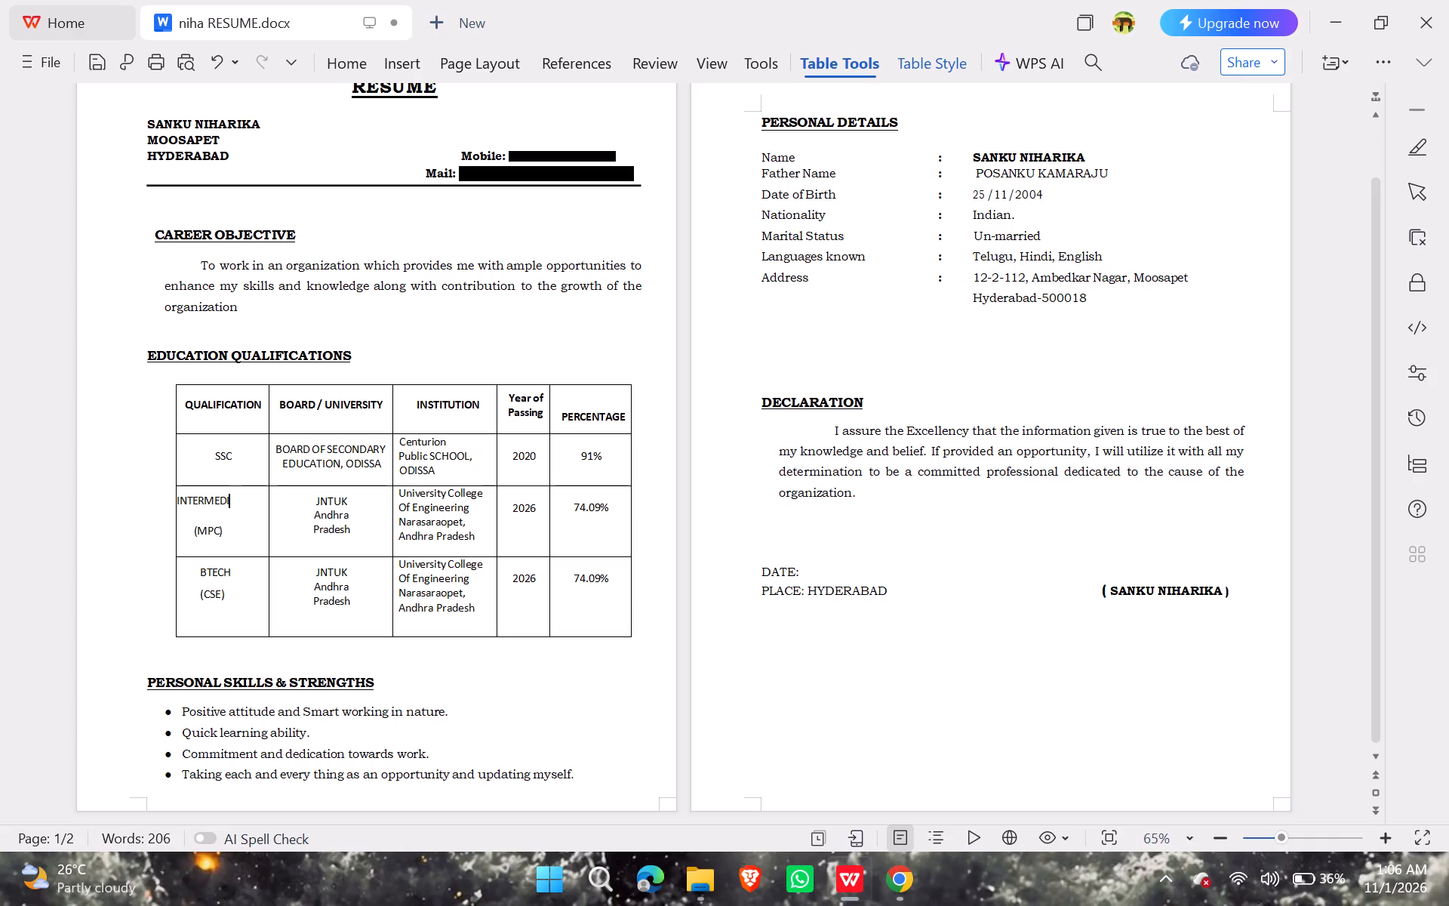
key("shift+a")
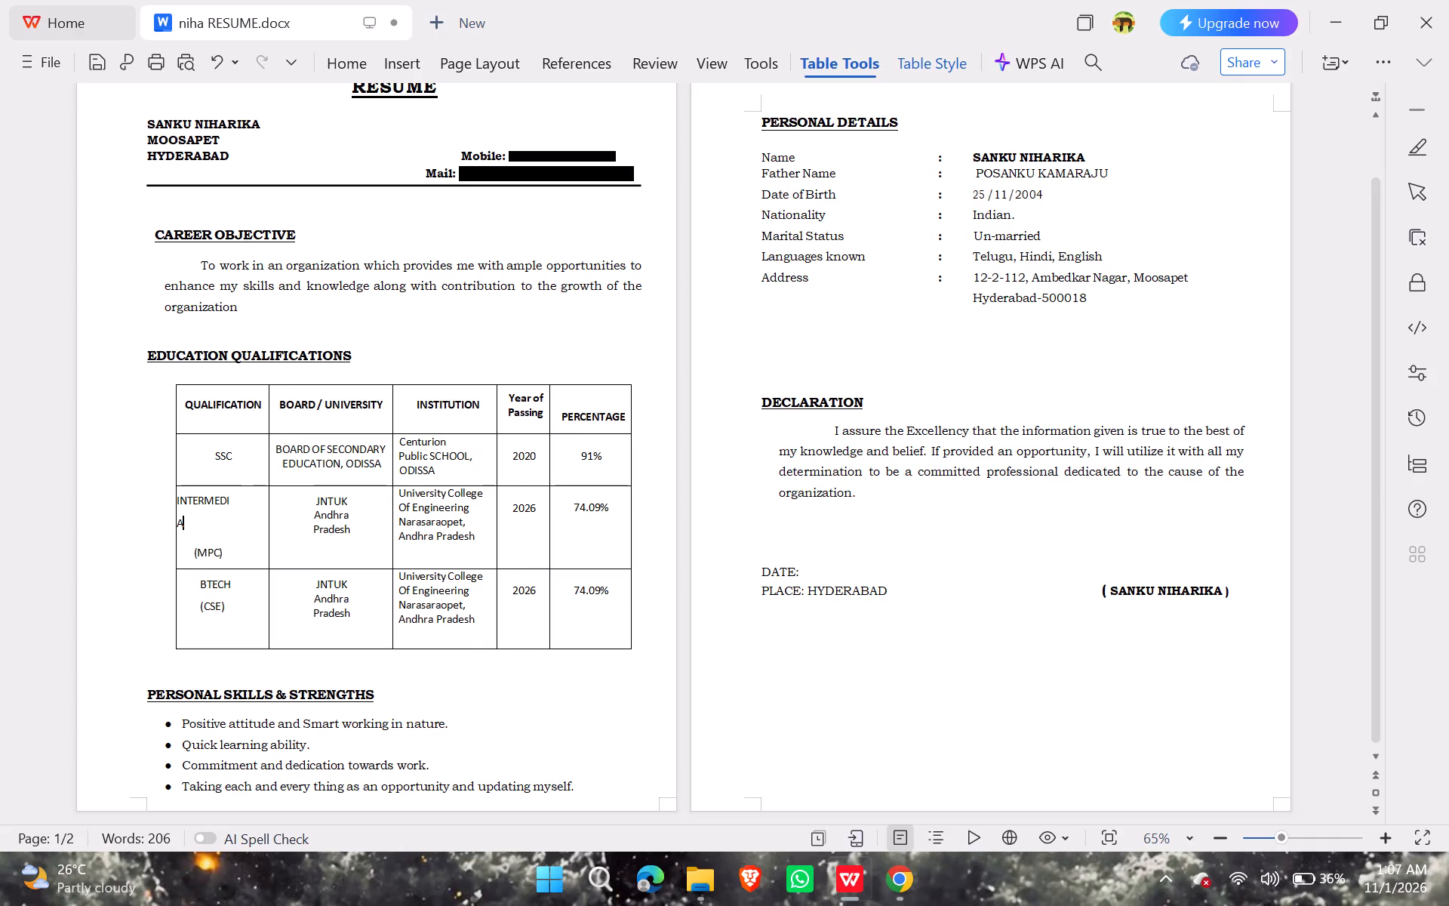
key("shift+t")
key("shift+e")
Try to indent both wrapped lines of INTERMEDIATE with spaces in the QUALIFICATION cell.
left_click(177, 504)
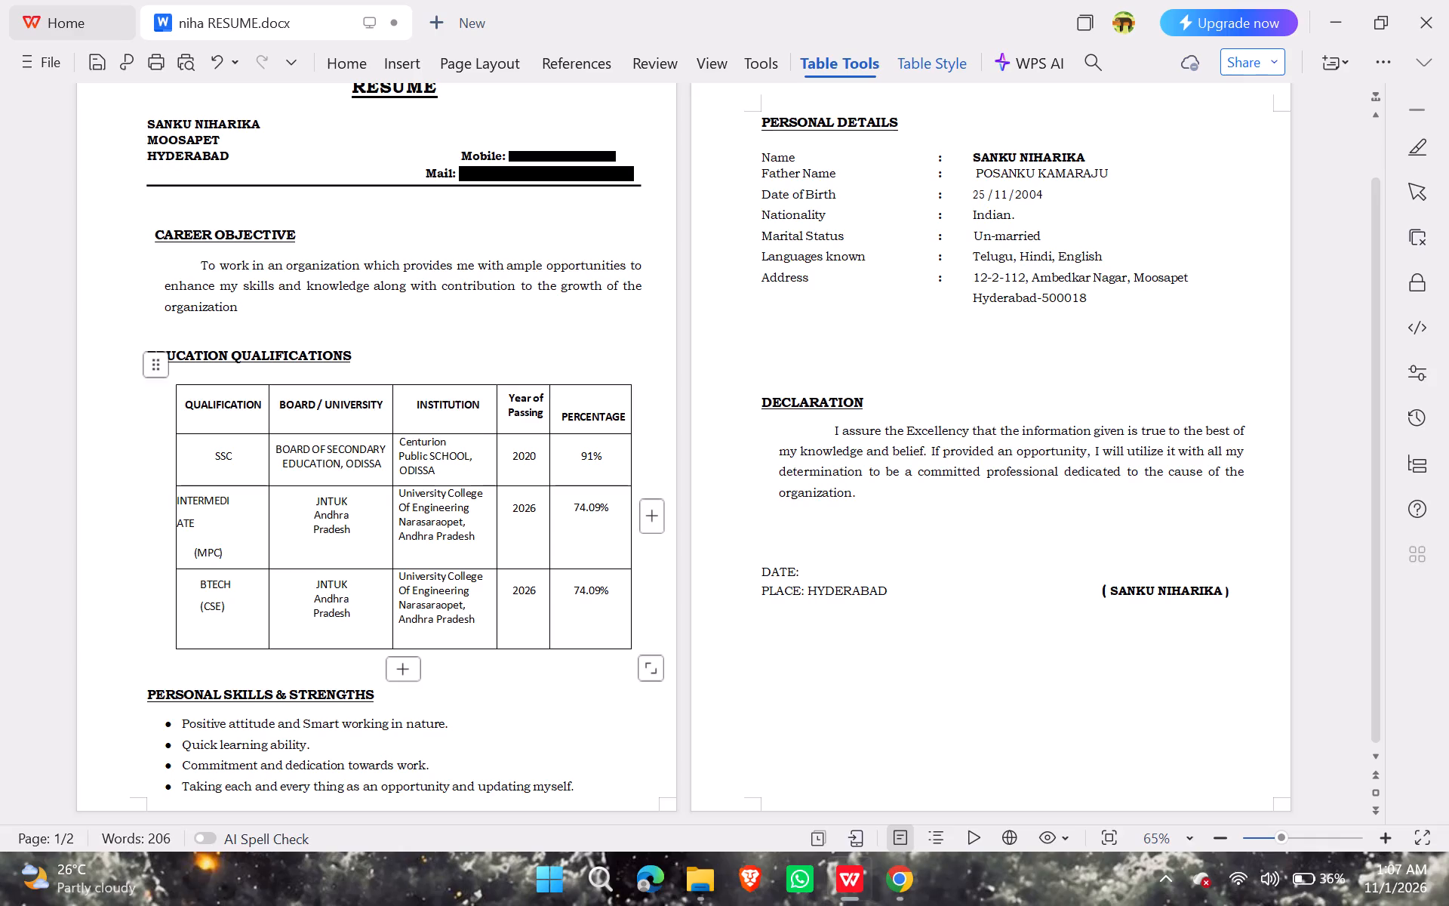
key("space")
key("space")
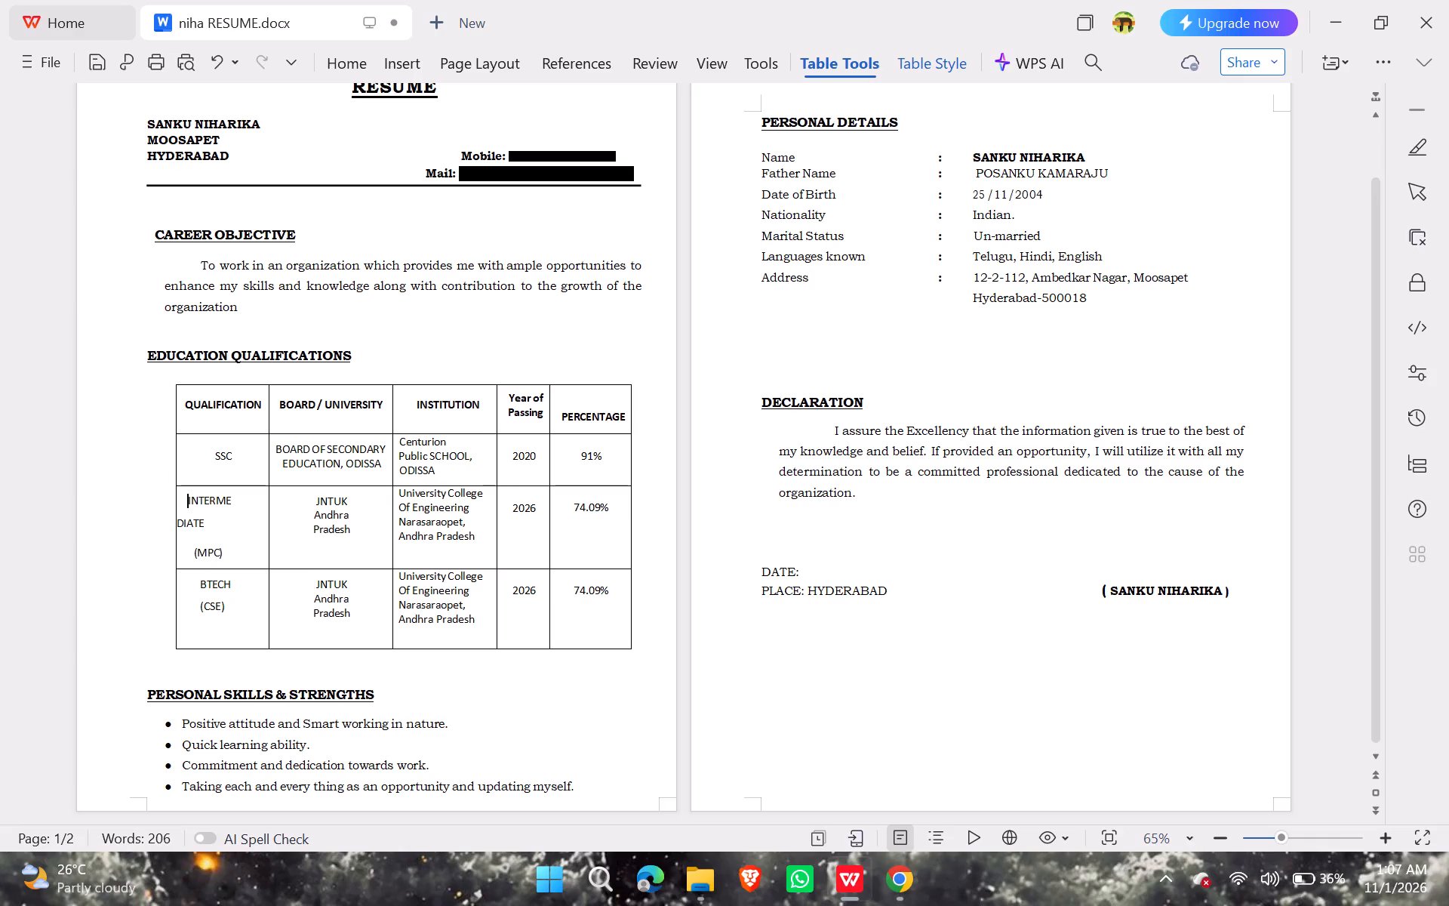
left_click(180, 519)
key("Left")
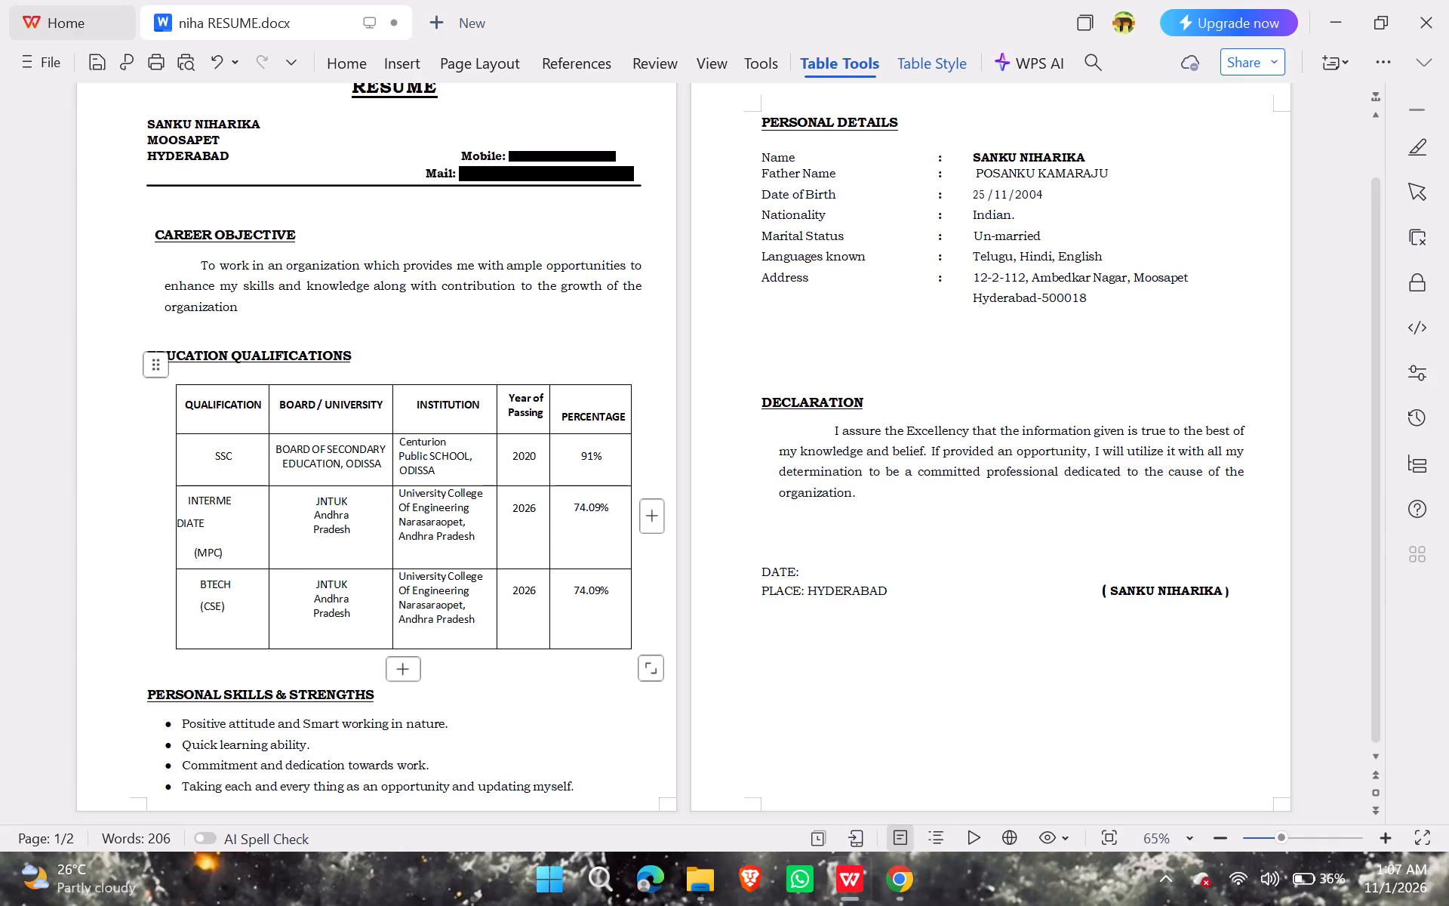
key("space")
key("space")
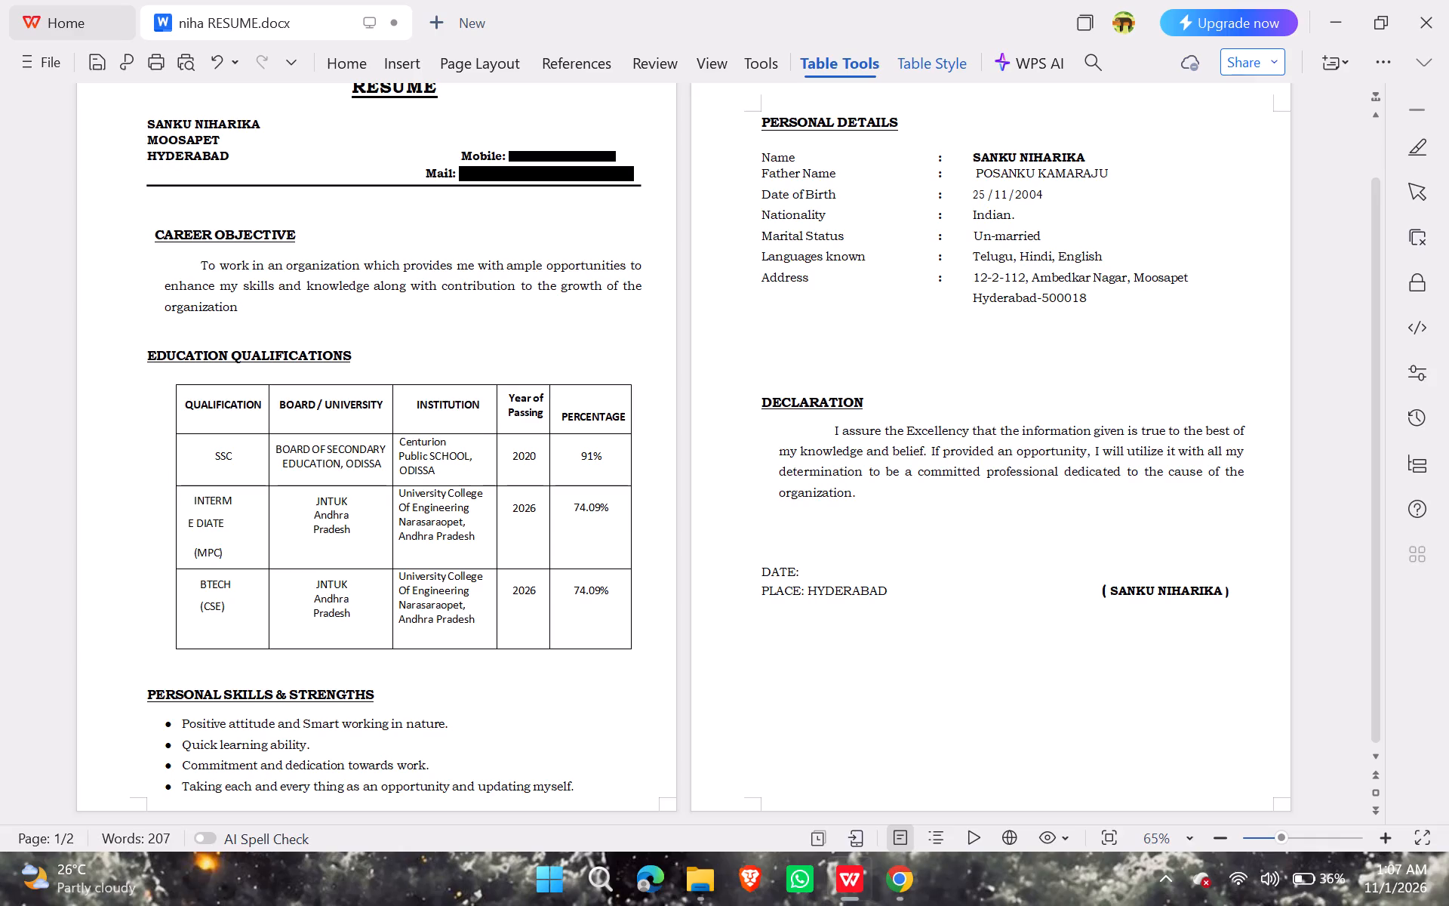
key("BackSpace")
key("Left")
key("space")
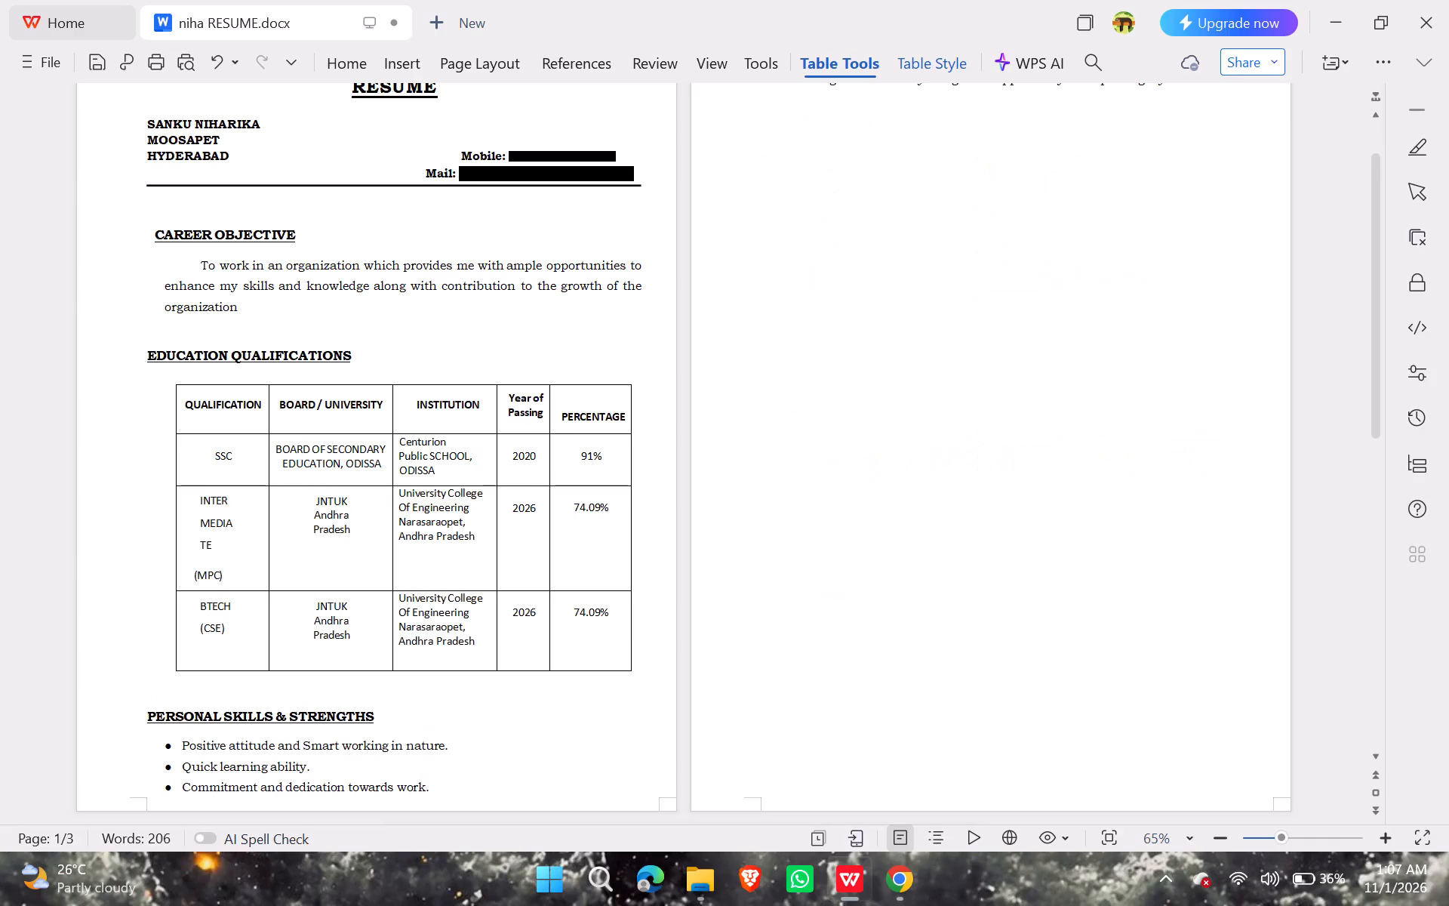
Delete the R from INTERMEDIATE in the QUALIFICATION cell.
key("Left")
key("BackSpace")
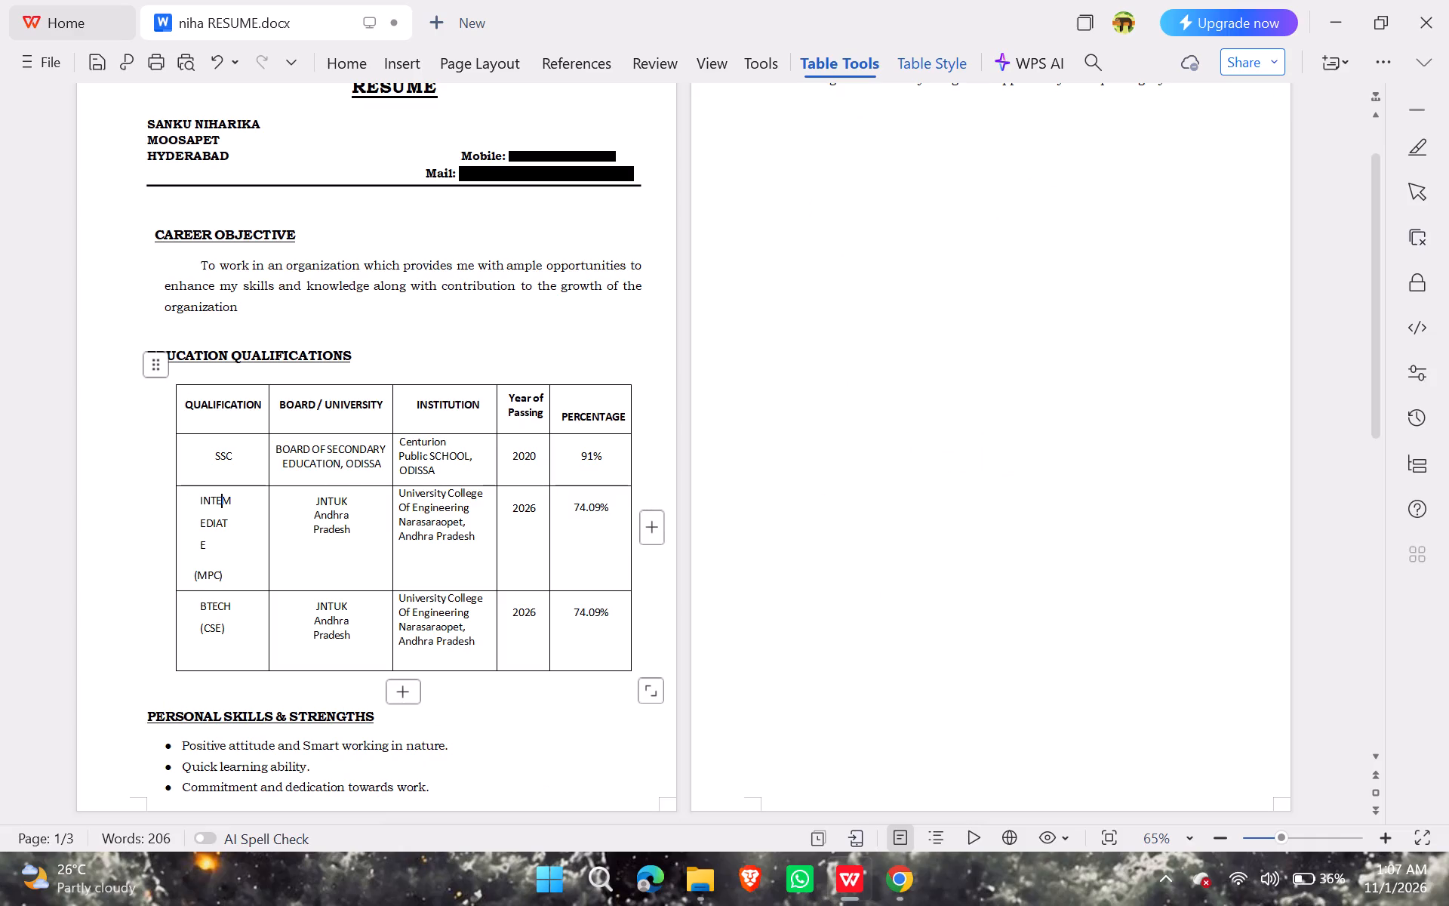
Reset the indentation before INTEMEDIATE and shift its first line inward by two spaces.
left_click(200, 504)
key("BackSpace")
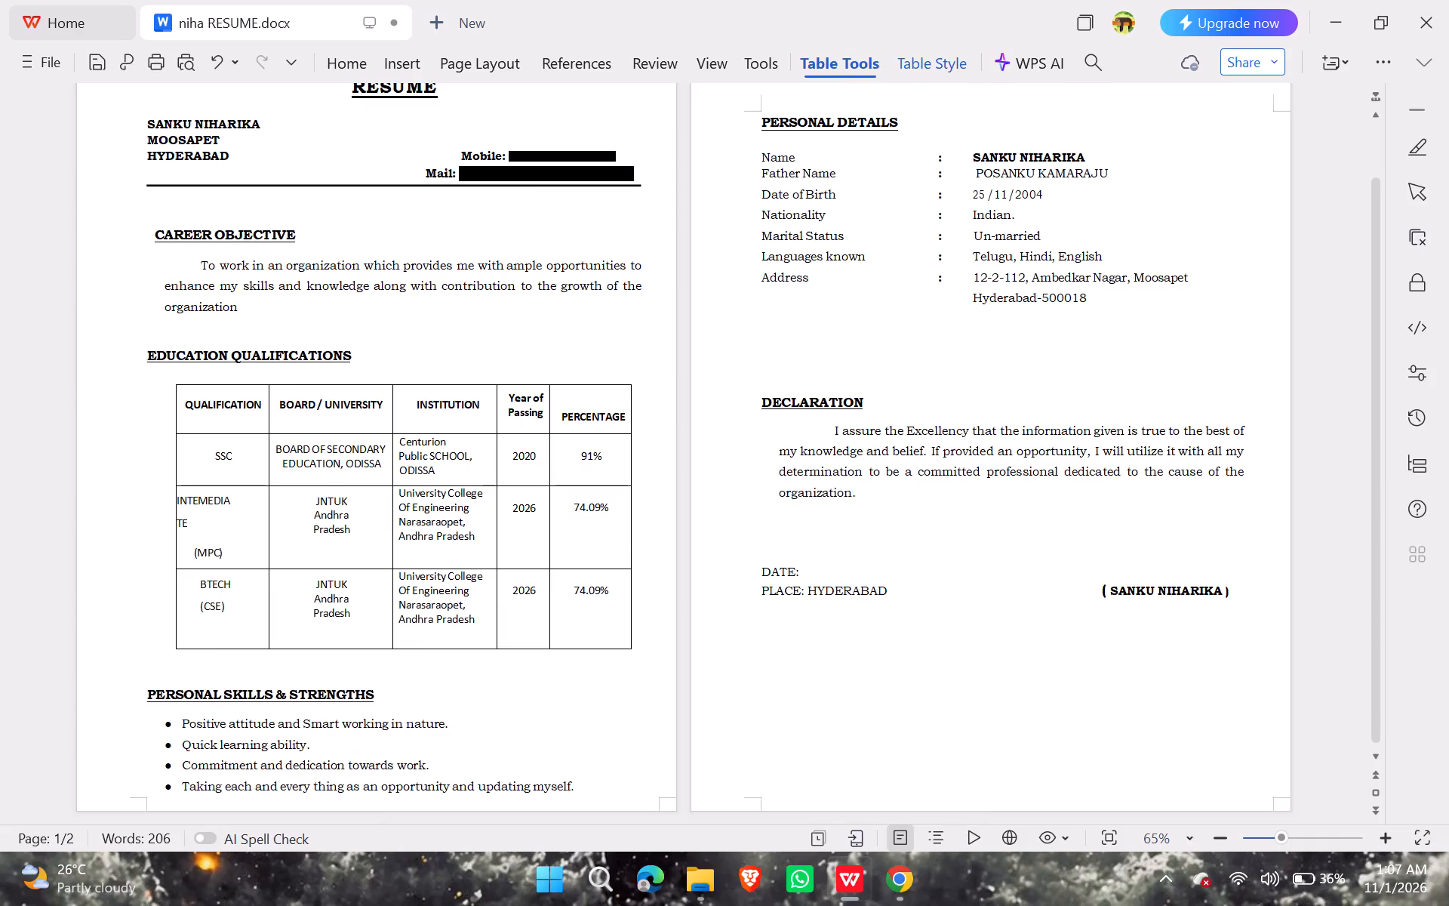
key("Return")
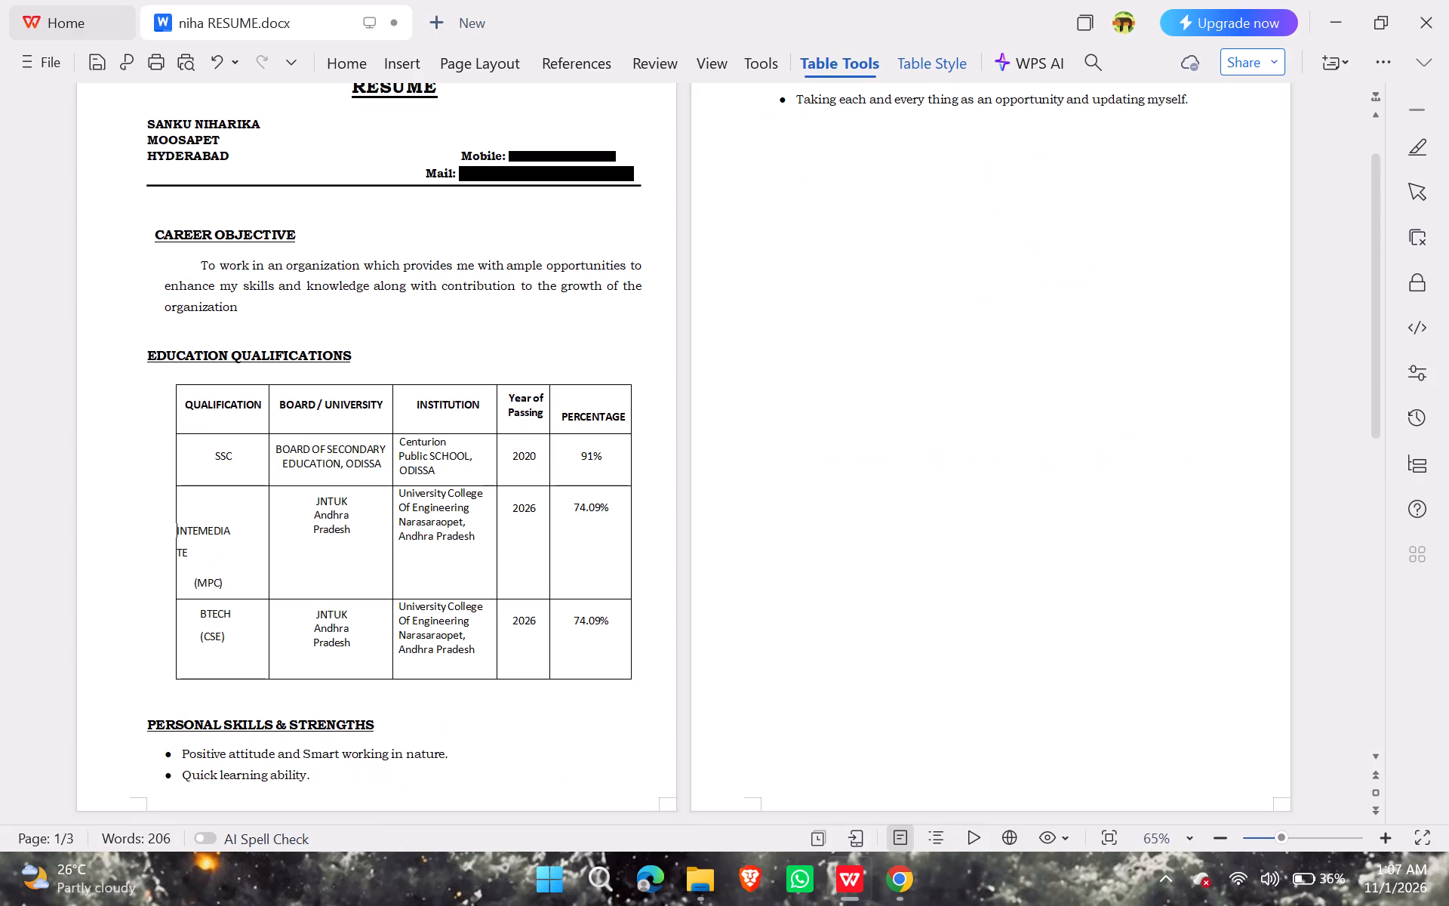
key("BackSpace")
key("space")
key("space")
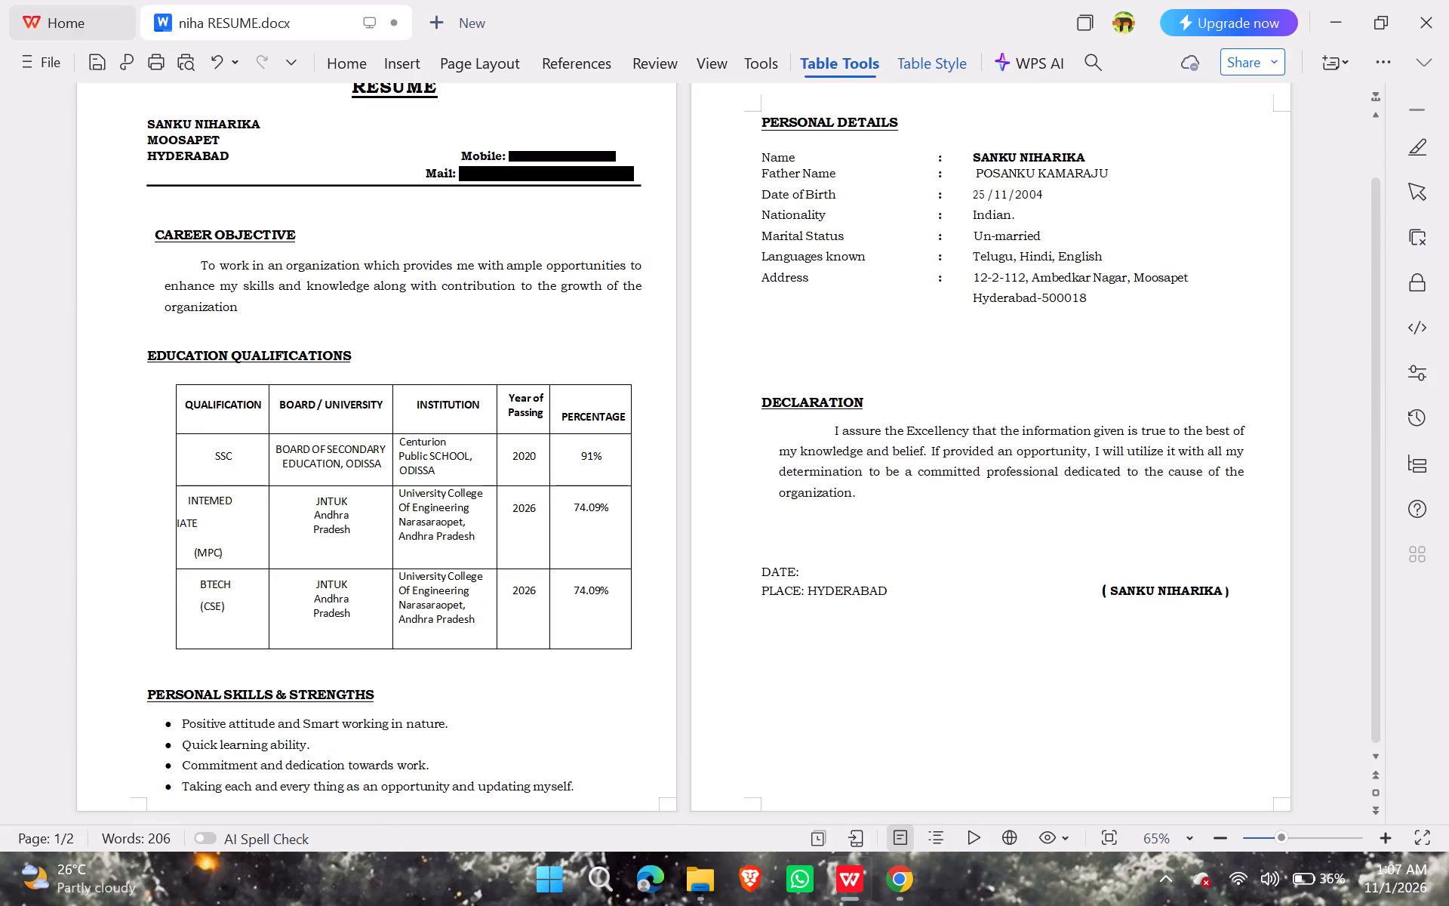
key("space")
key("space")
key("BackSpace")
key("space")
key("space")
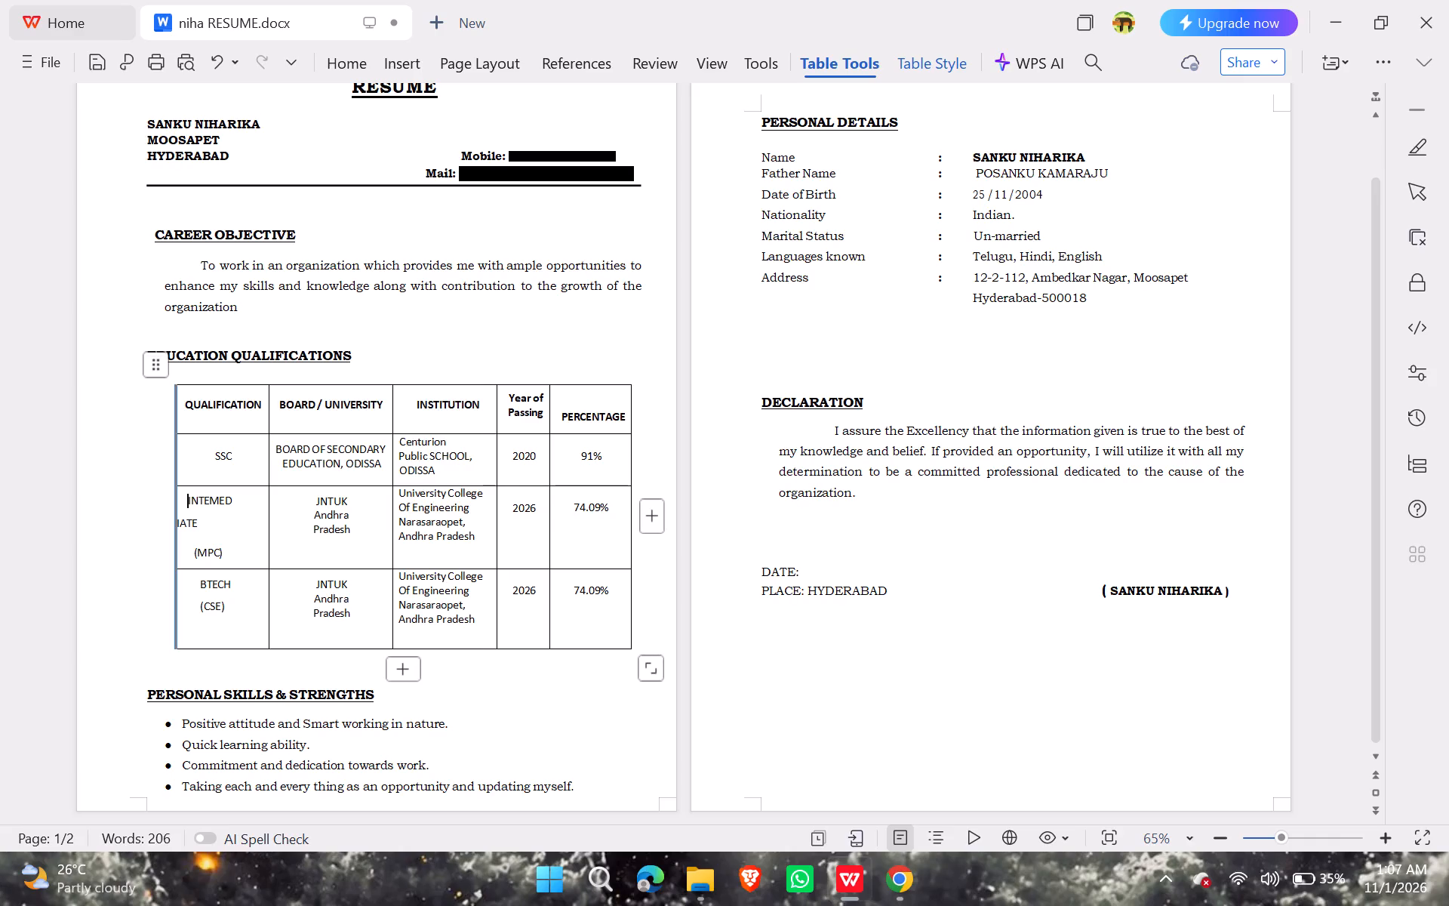
Adjust the wrapped word above (MPC) to read INTEM over DIATE, with both lines aligned with BTECH.
left_click(226, 527)
key("Left")
key("Left")
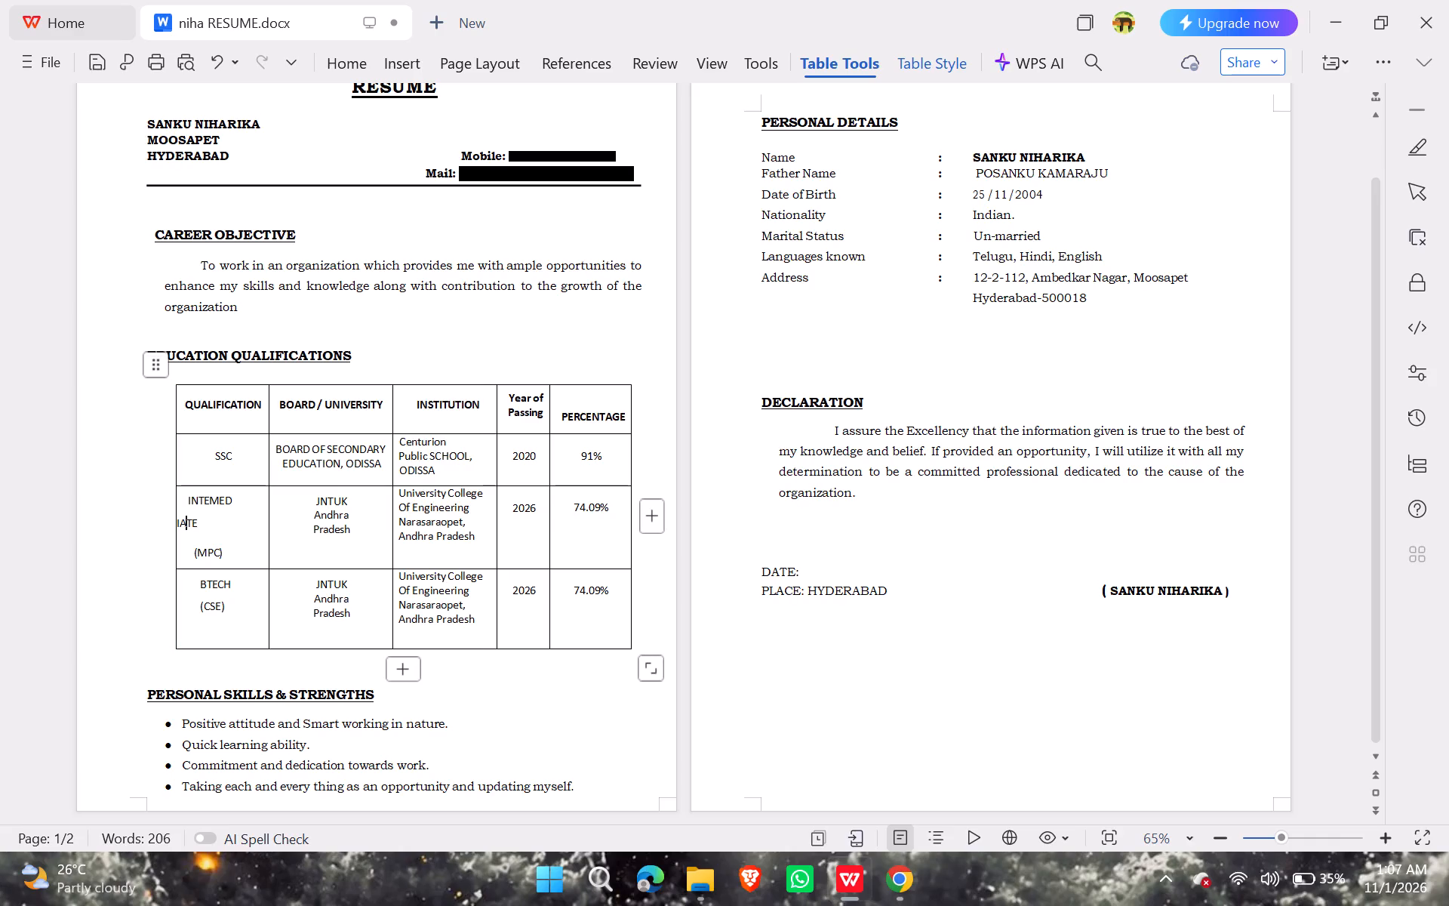
key("Left")
key("Left")
key("space")
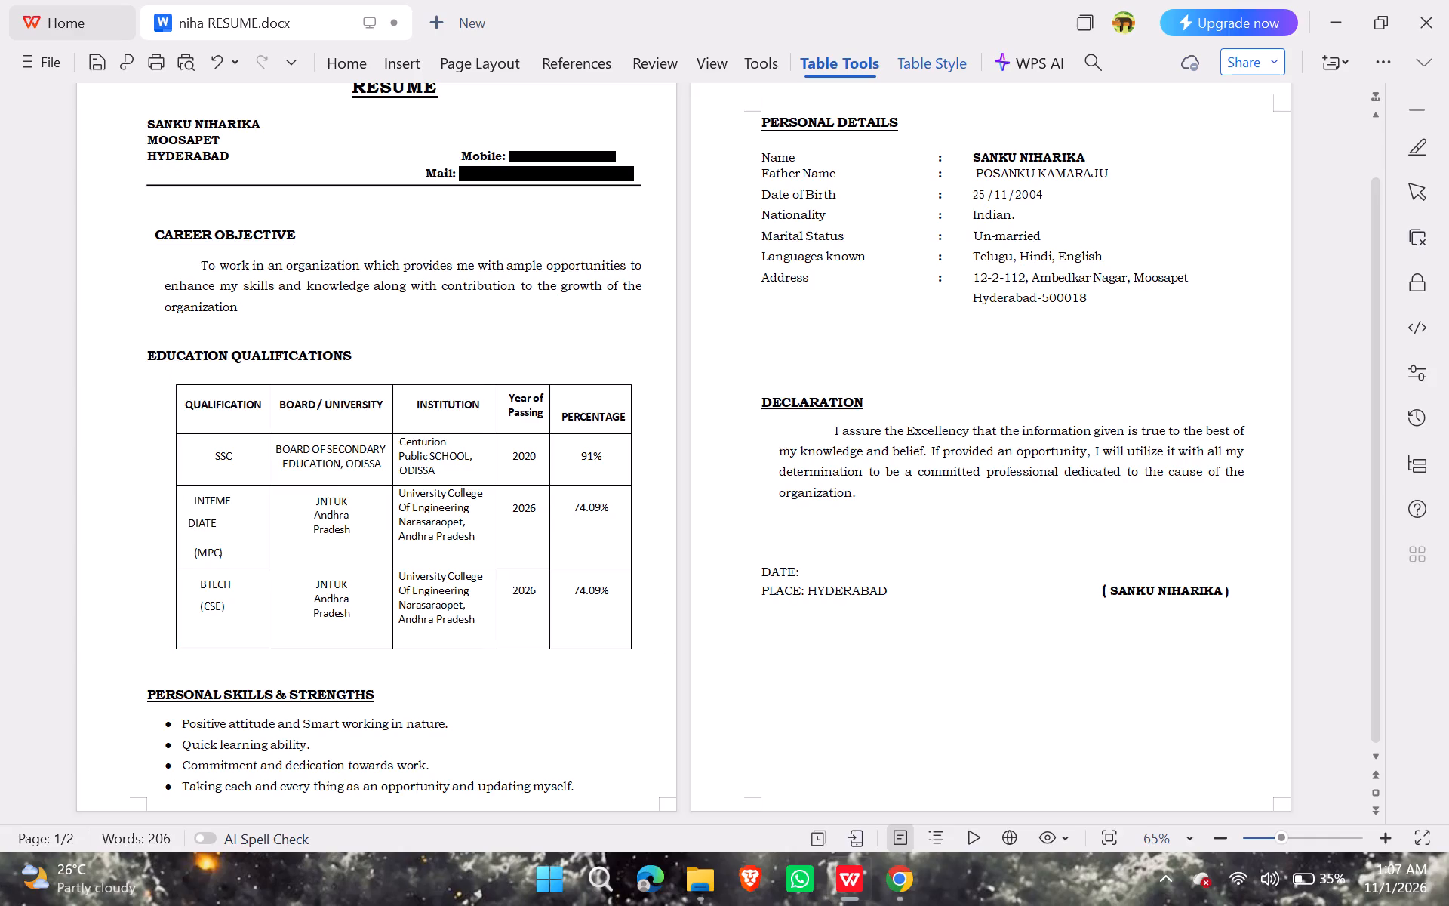
key("space")
key("space")
key("BackSpace")
key("BackSpace")
key("Left")
key("space")
key("BackSpace")
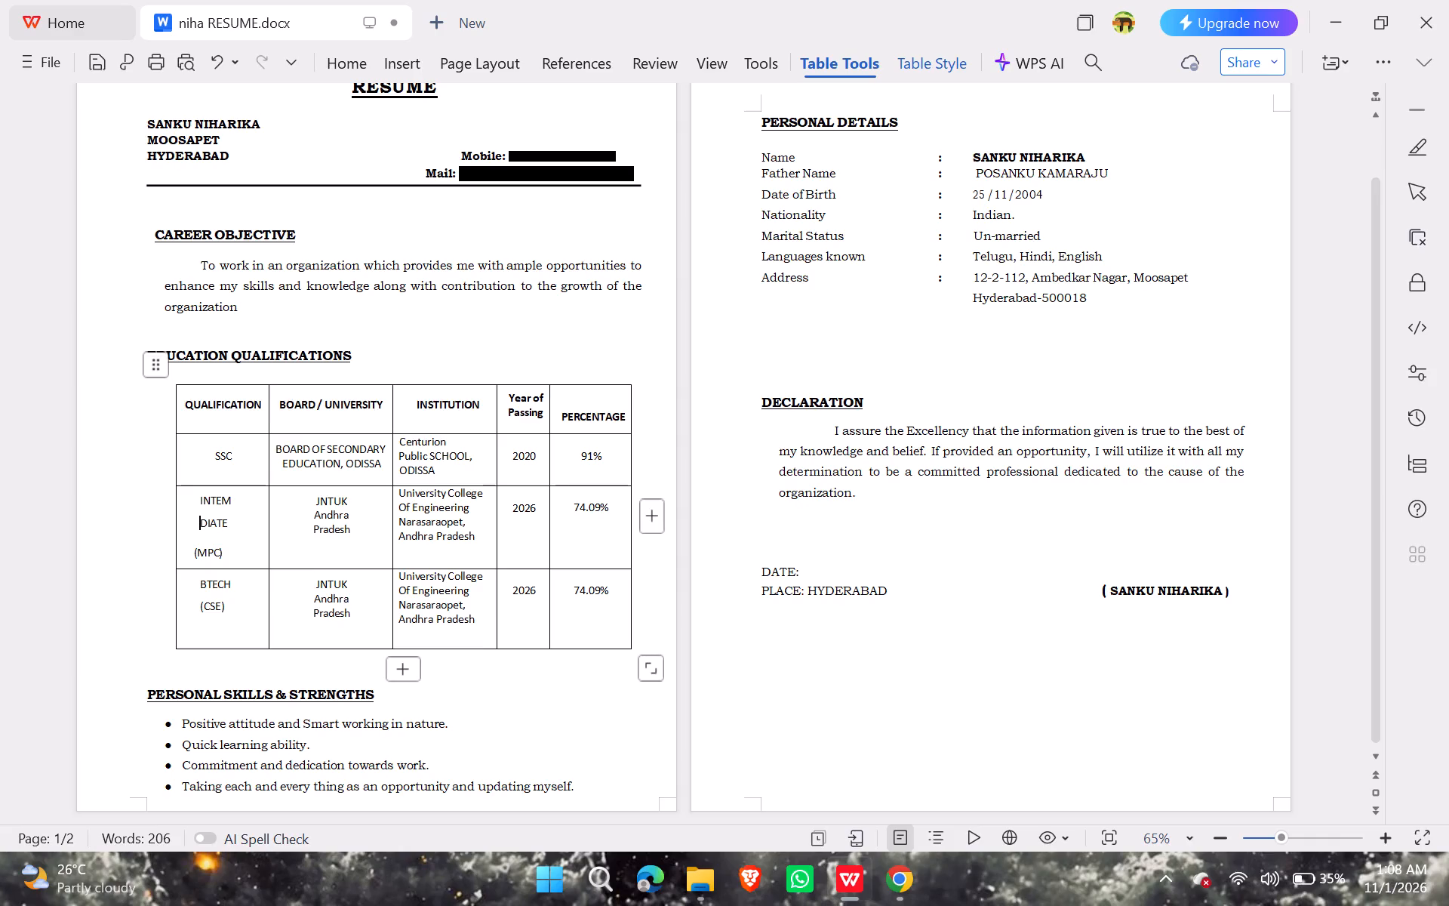
Shift (MPC) inward by one space to line up with INTEM and DIATE above it.
left_click(192, 550)
key("space")
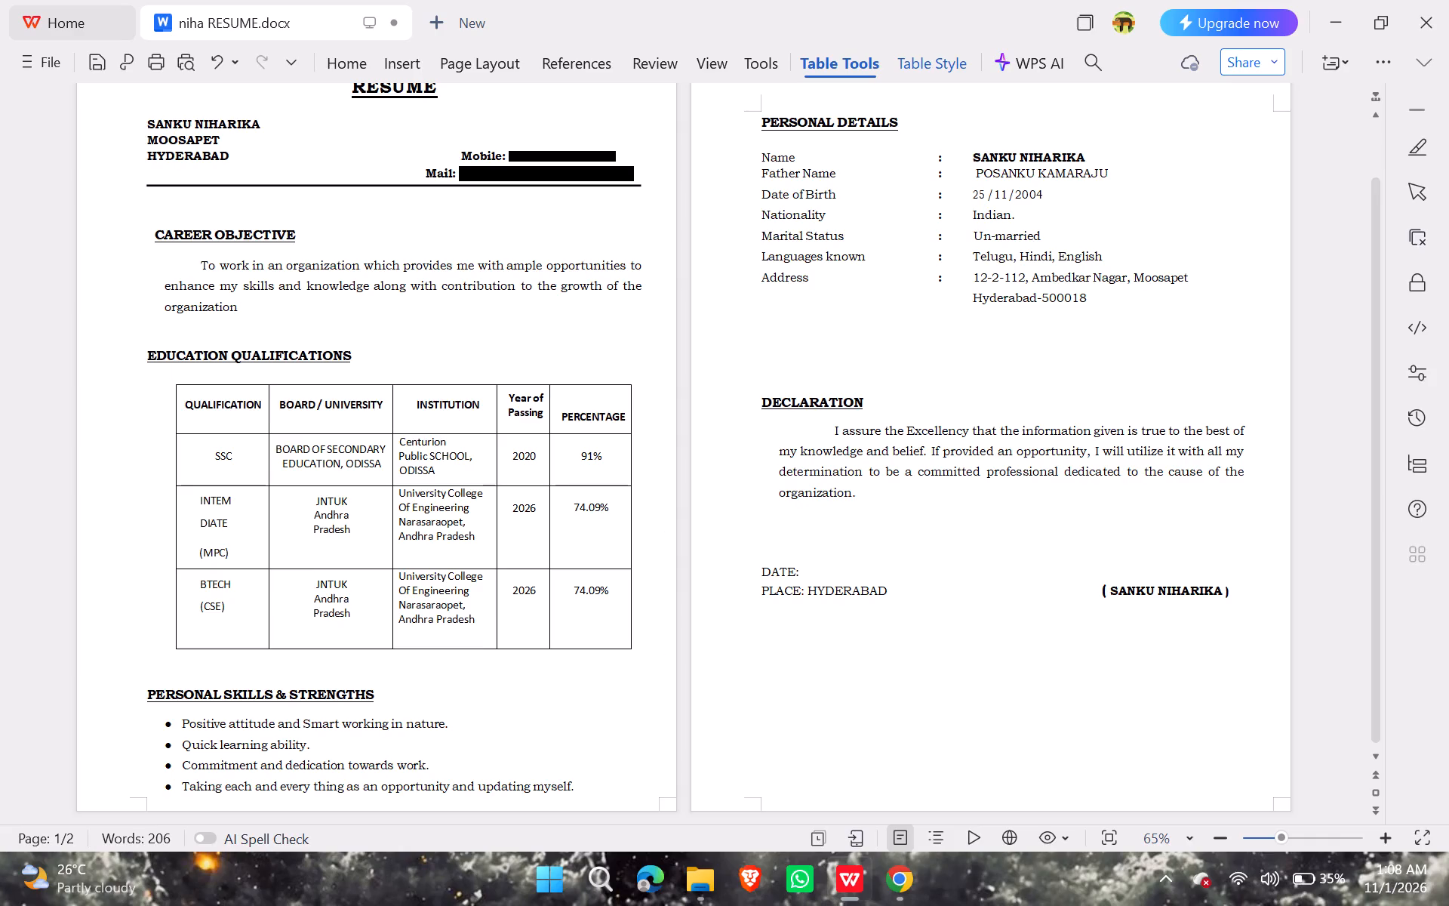
Replace the indentation before SSC with four spaces so it lines up with the other QUALIFICATION entries.
left_click(215, 459)
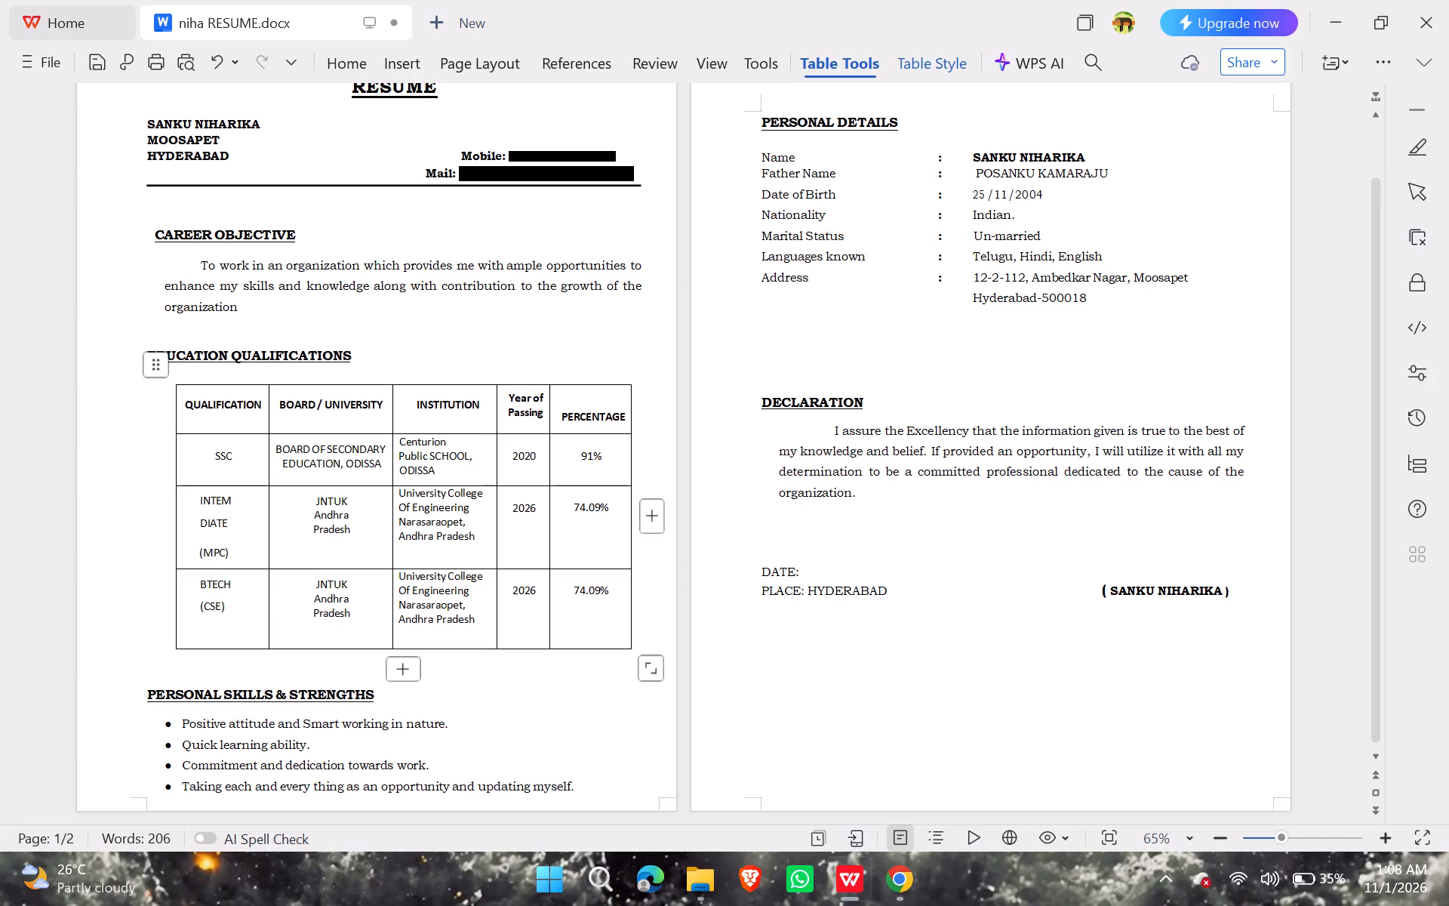
key("BackSpace")
key("space")
key("space")
key("space")
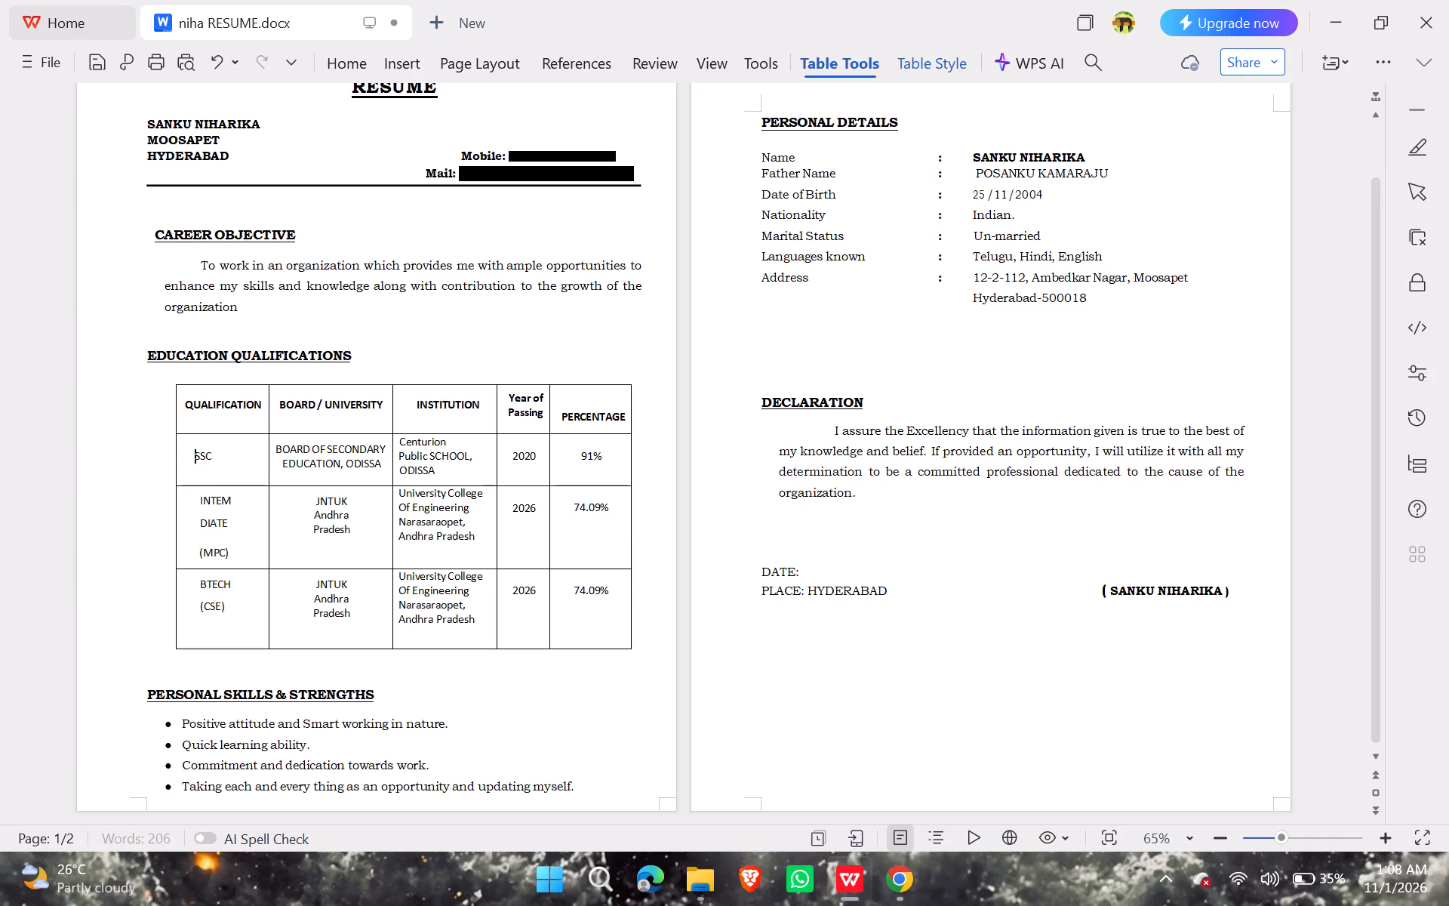
key("space")
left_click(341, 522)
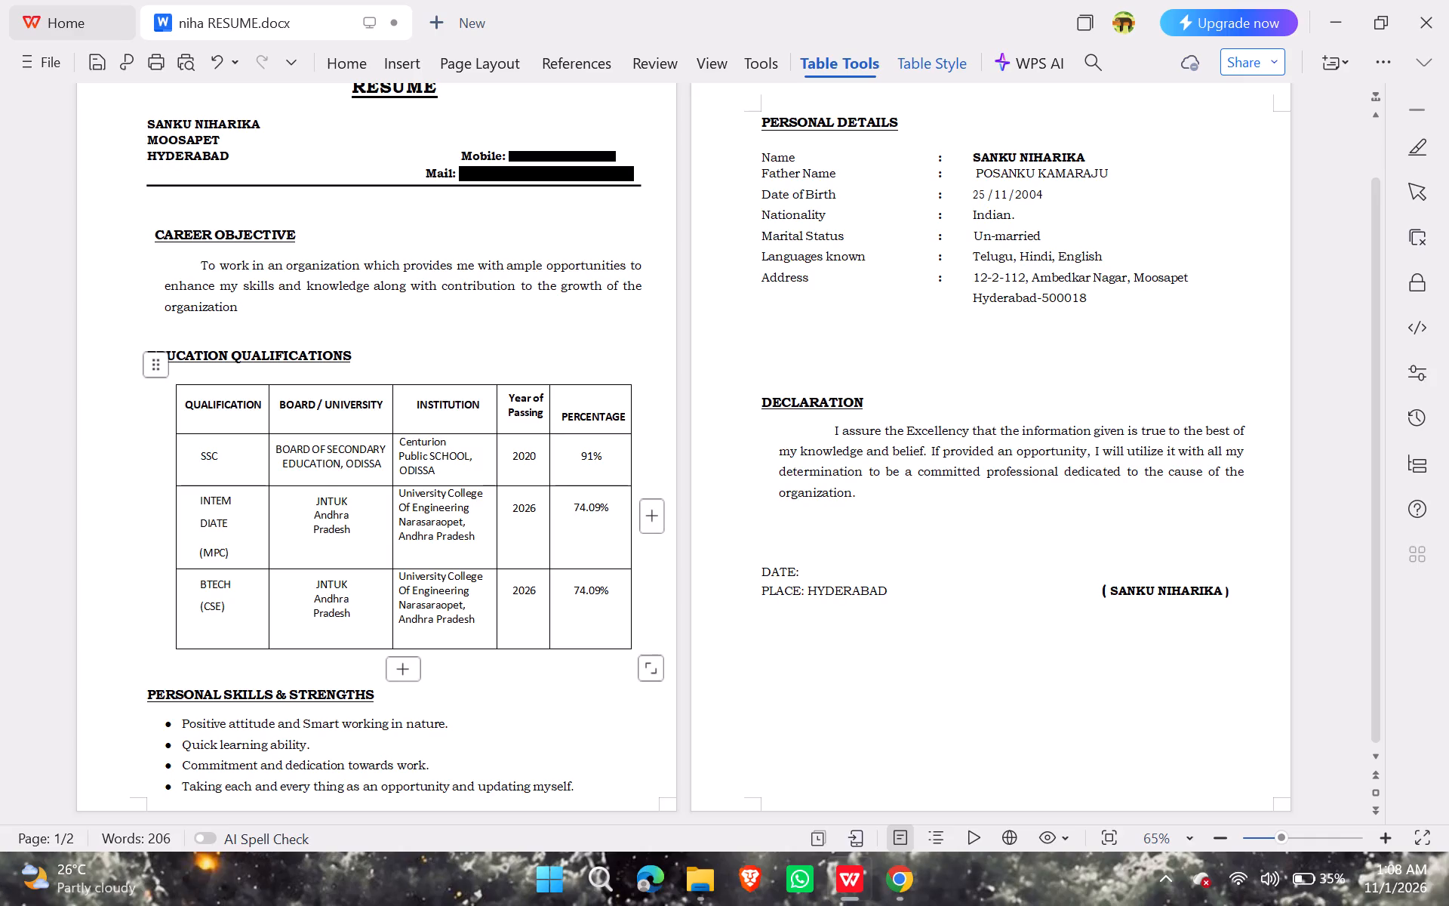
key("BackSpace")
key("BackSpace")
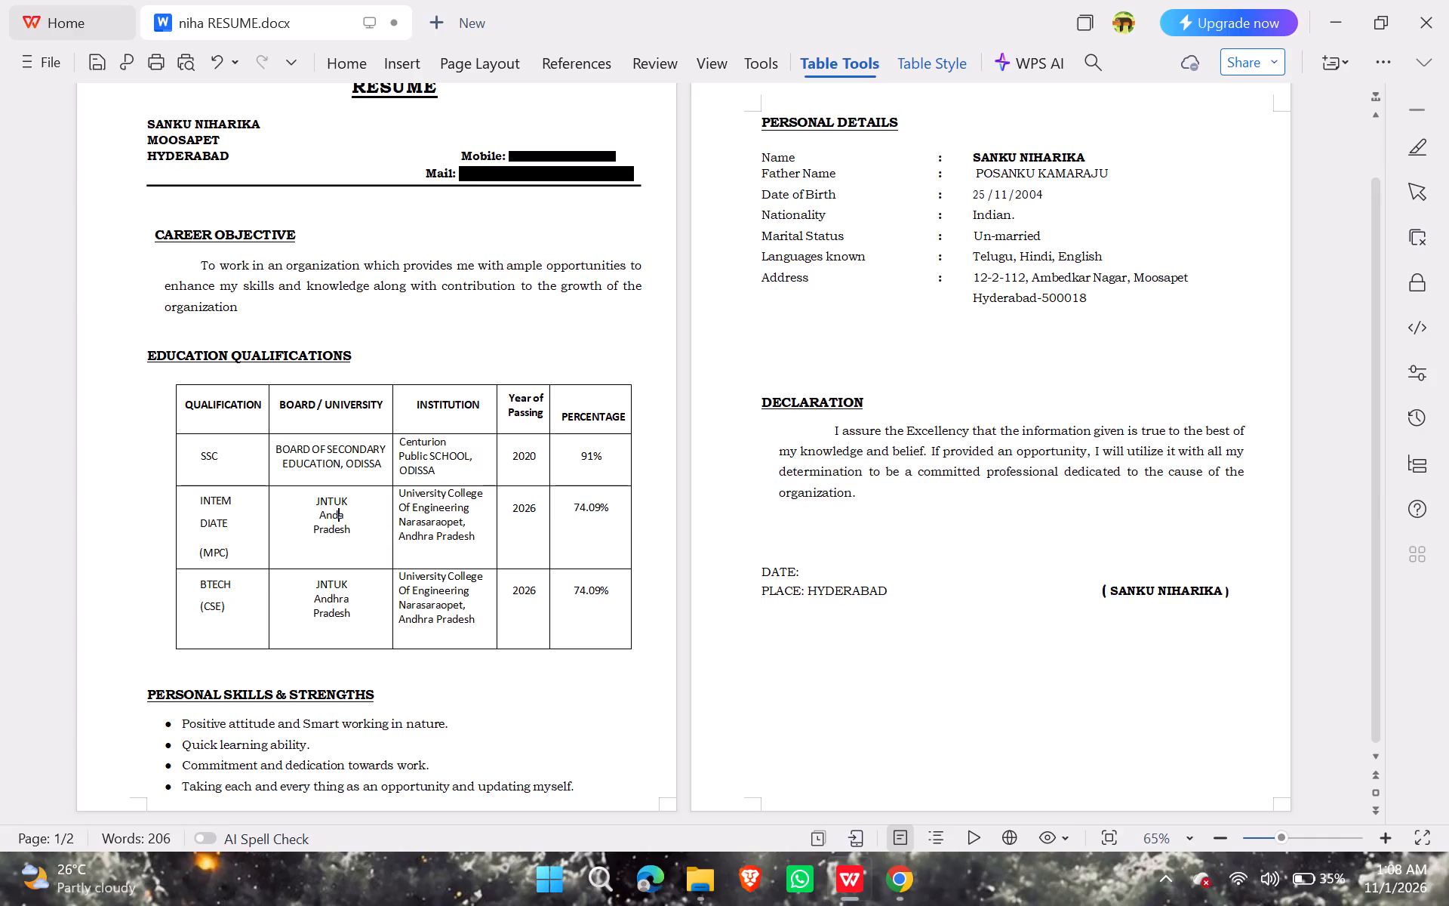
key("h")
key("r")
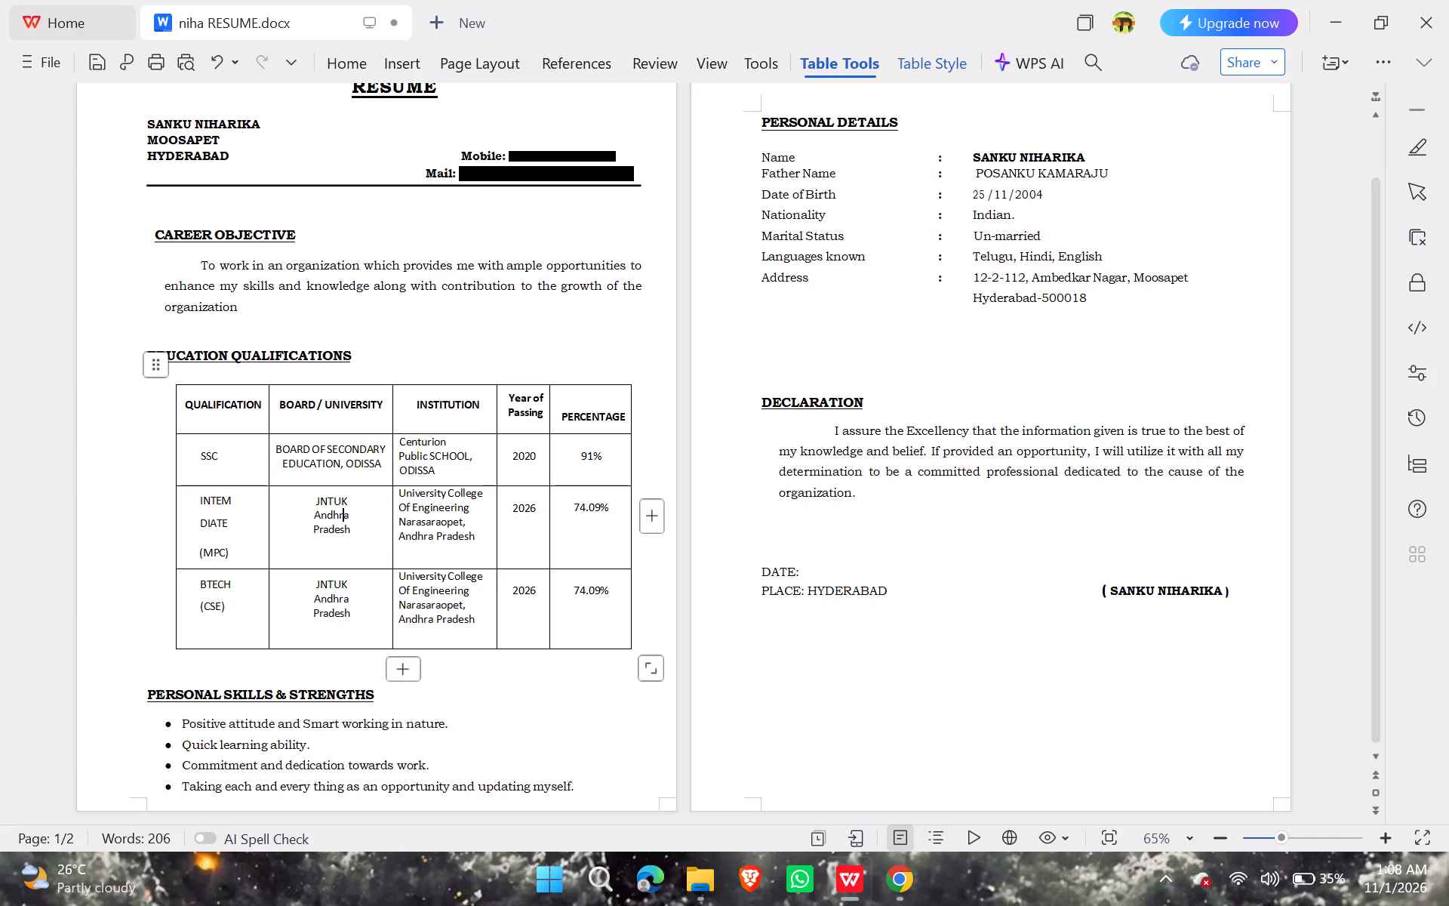
Add BOARD OF INTERMEdIATE EDUCATION directly after JNTUK in the Intermediate row's BOARD / UNIVERSITY cell.
left_click(353, 497)
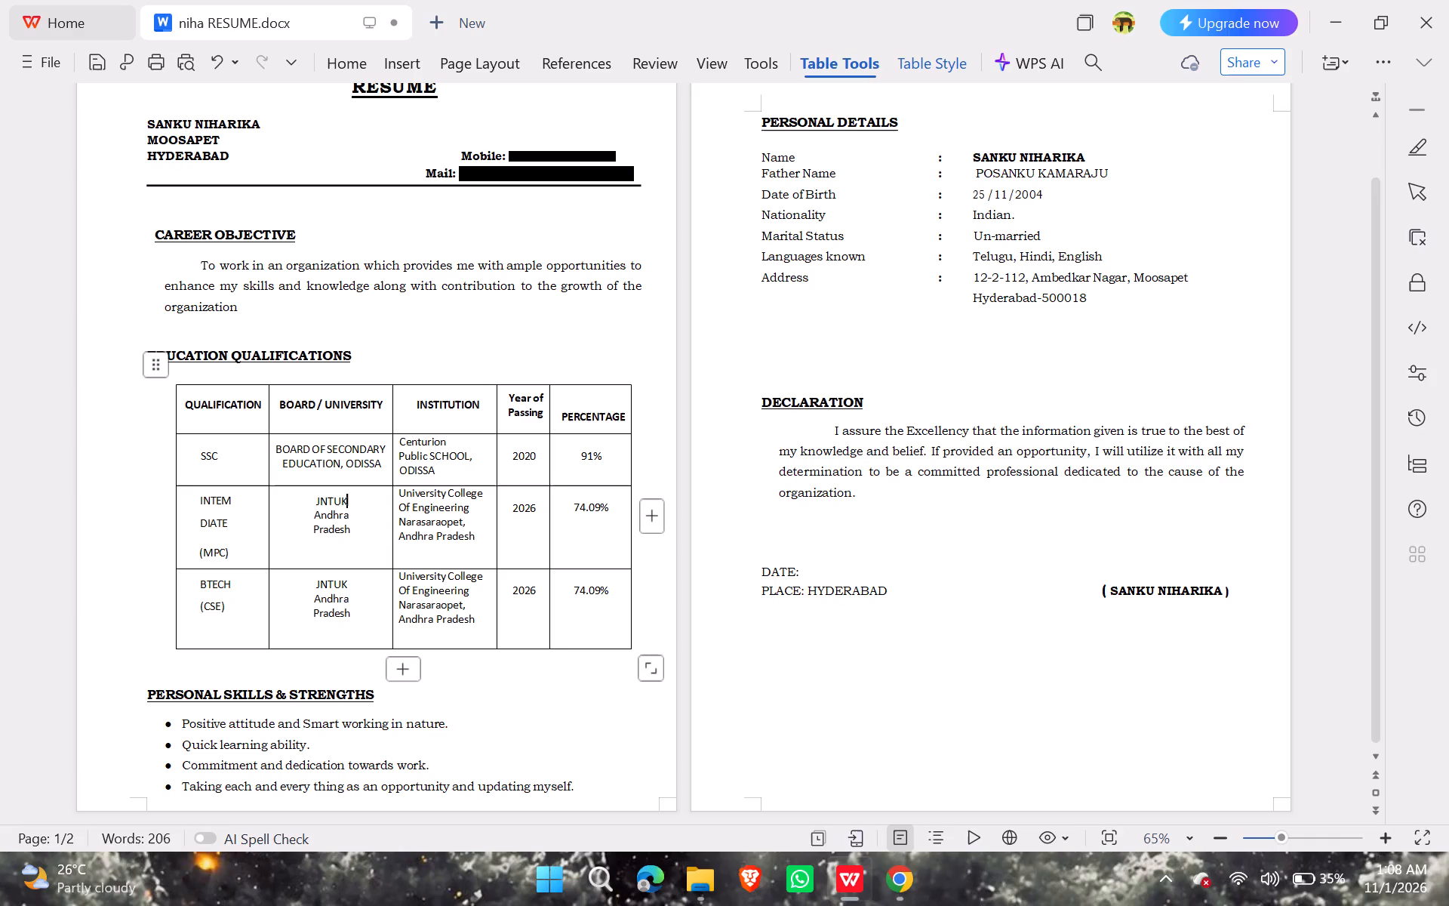
key("shift+b")
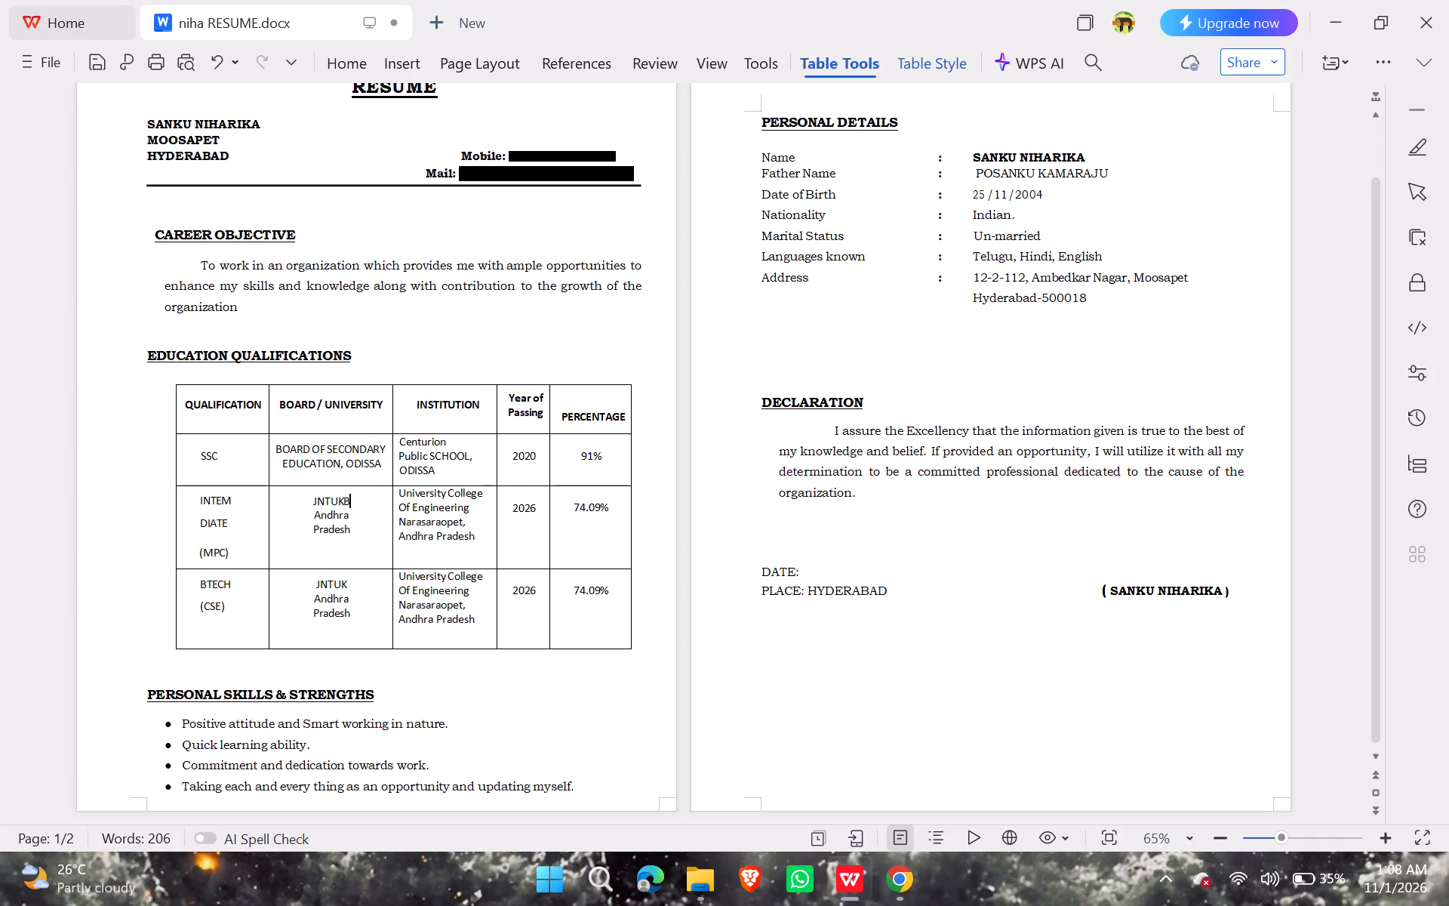
key("shift+o")
type("AR")
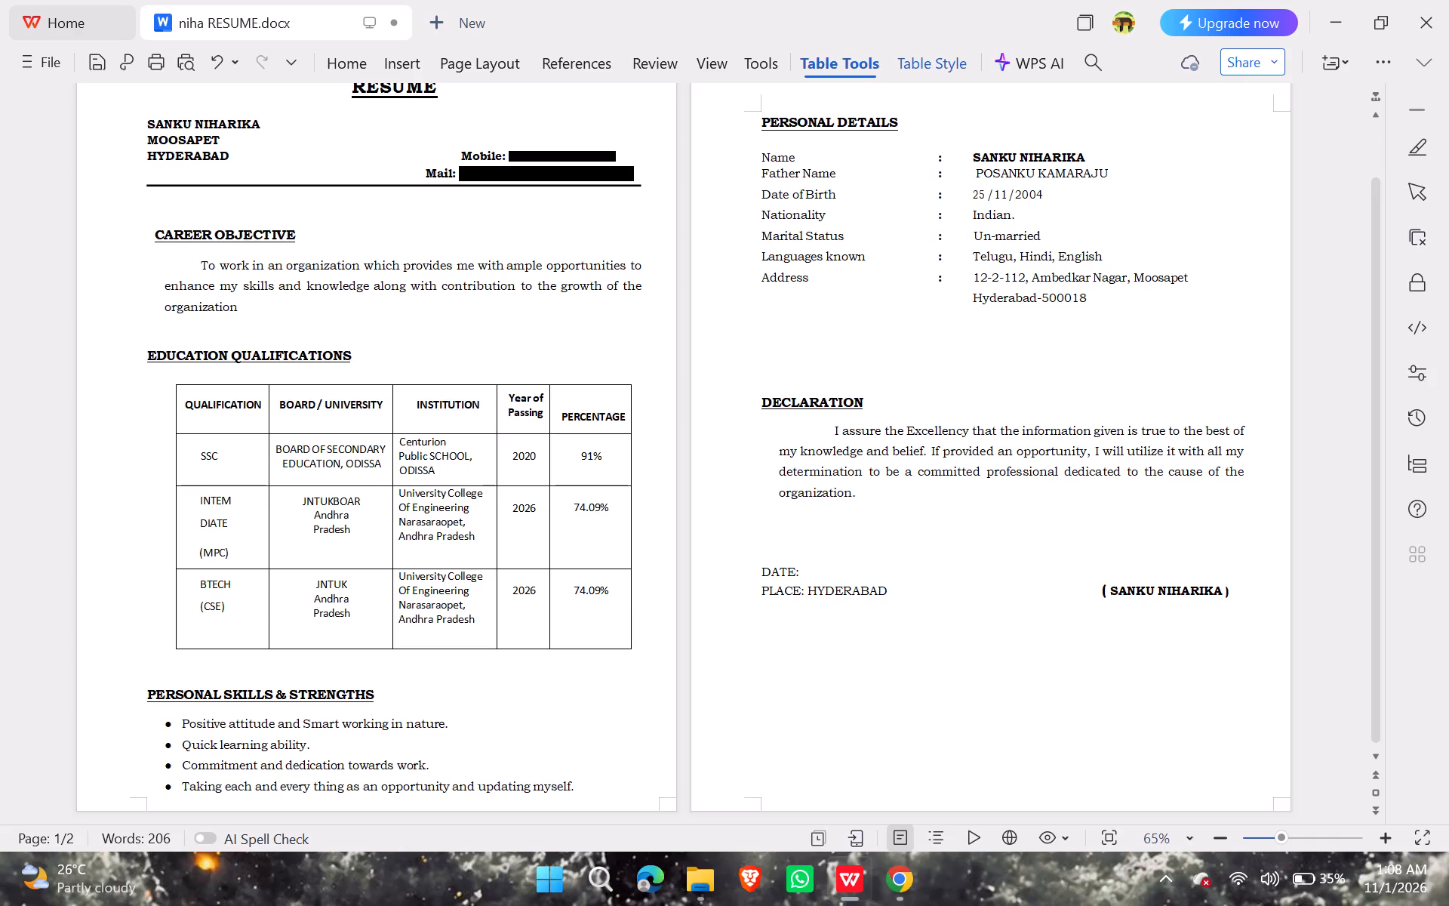
key("shift+d")
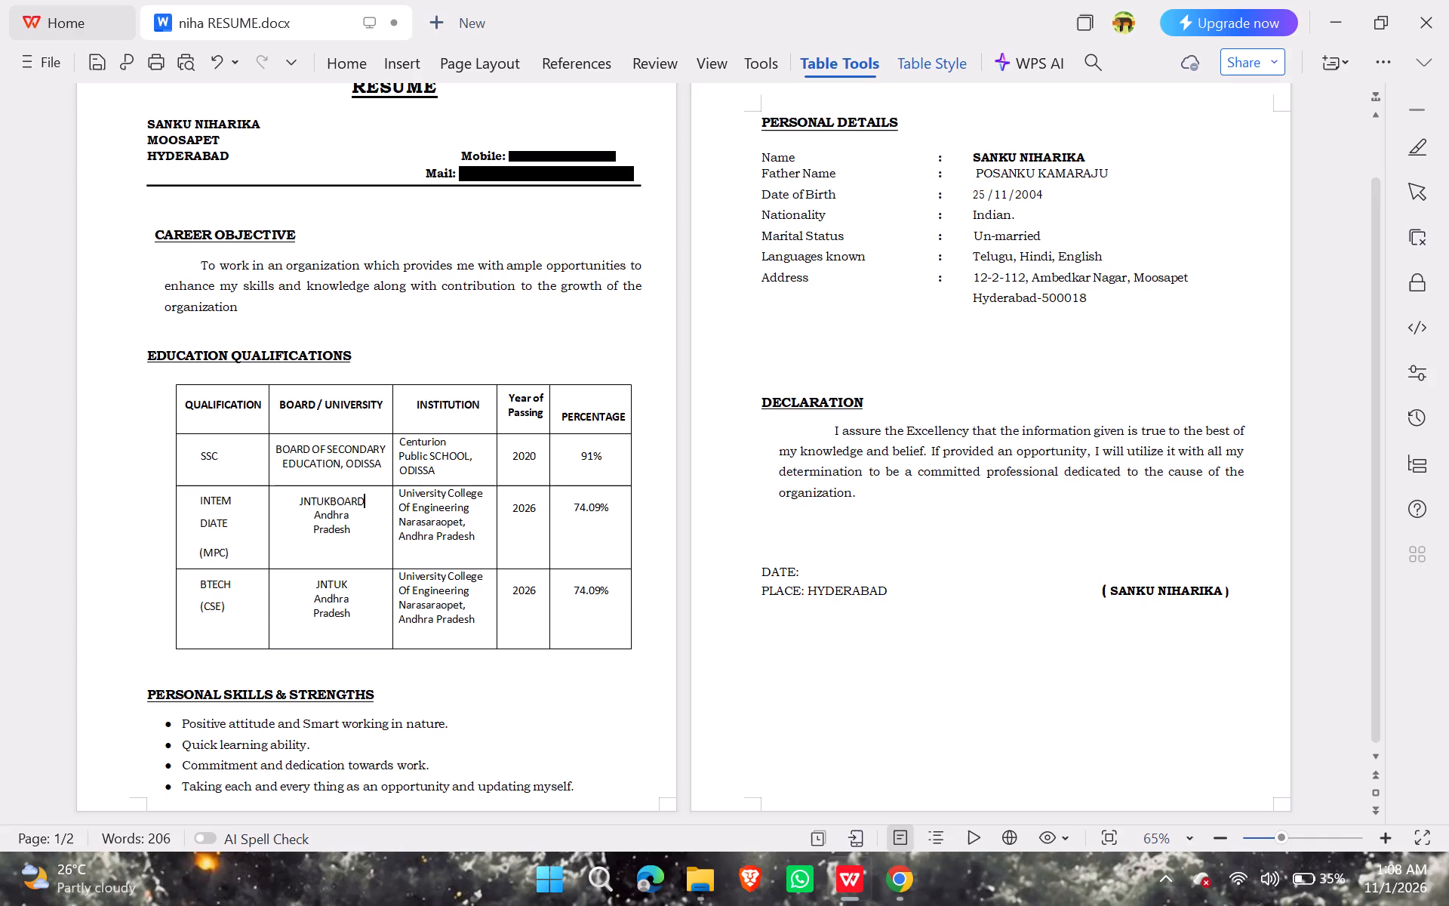
key("space")
key("shift+o")
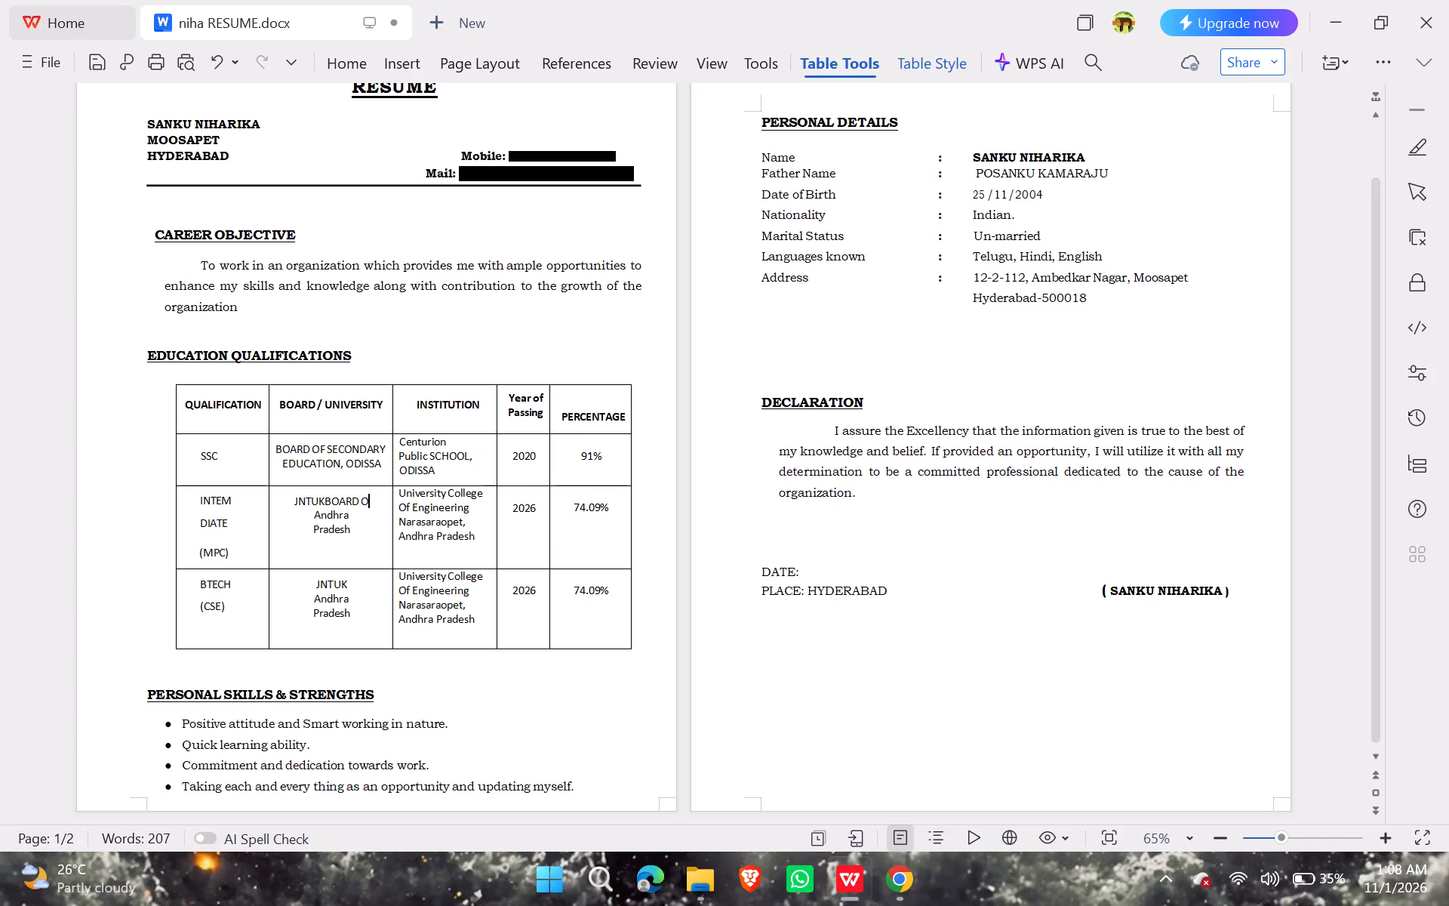
key("shift+f")
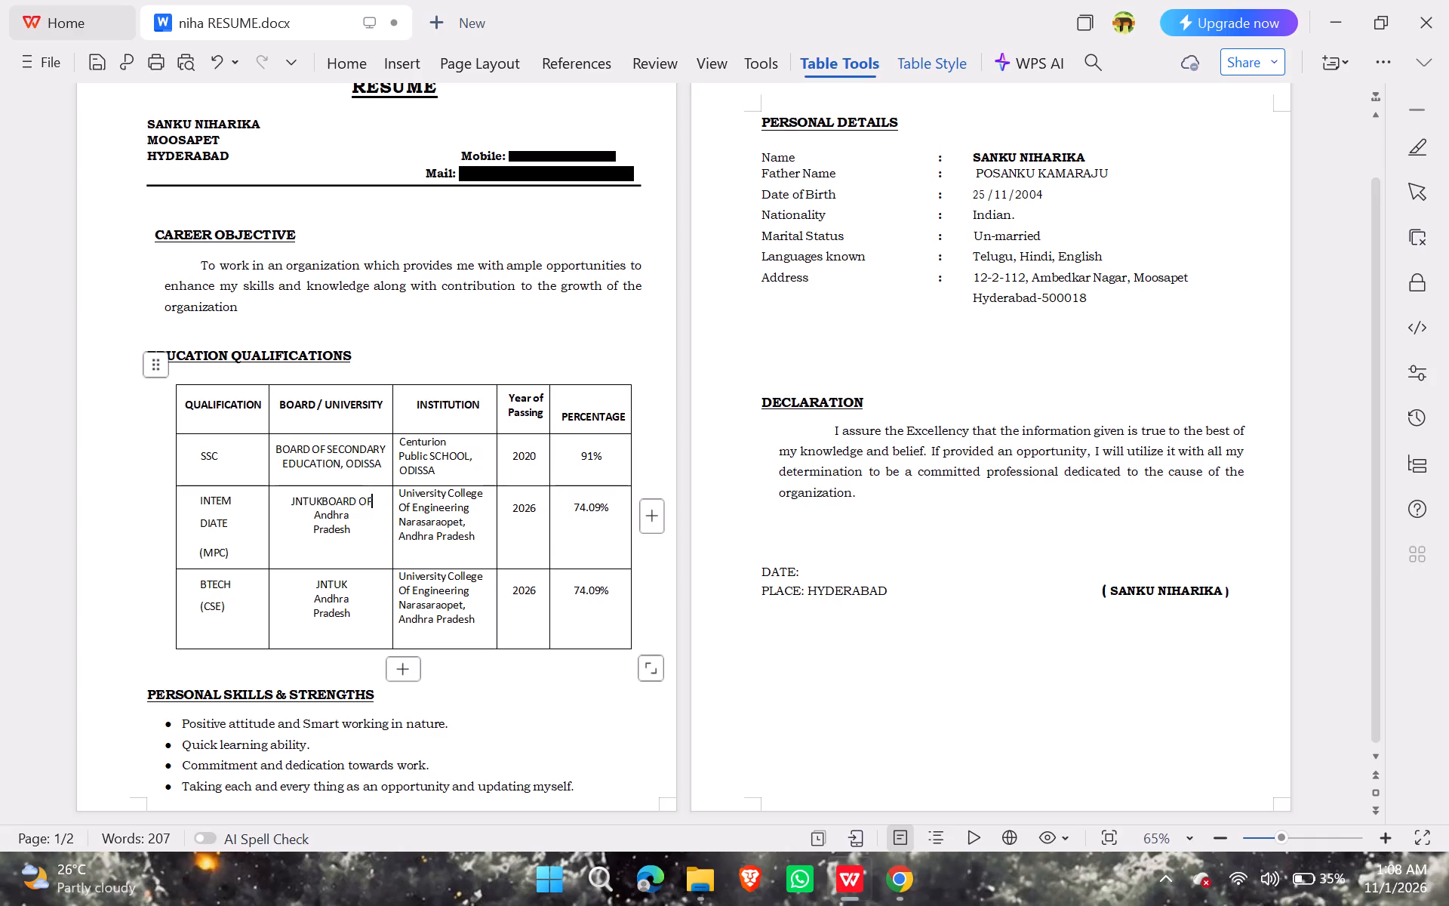
key("space")
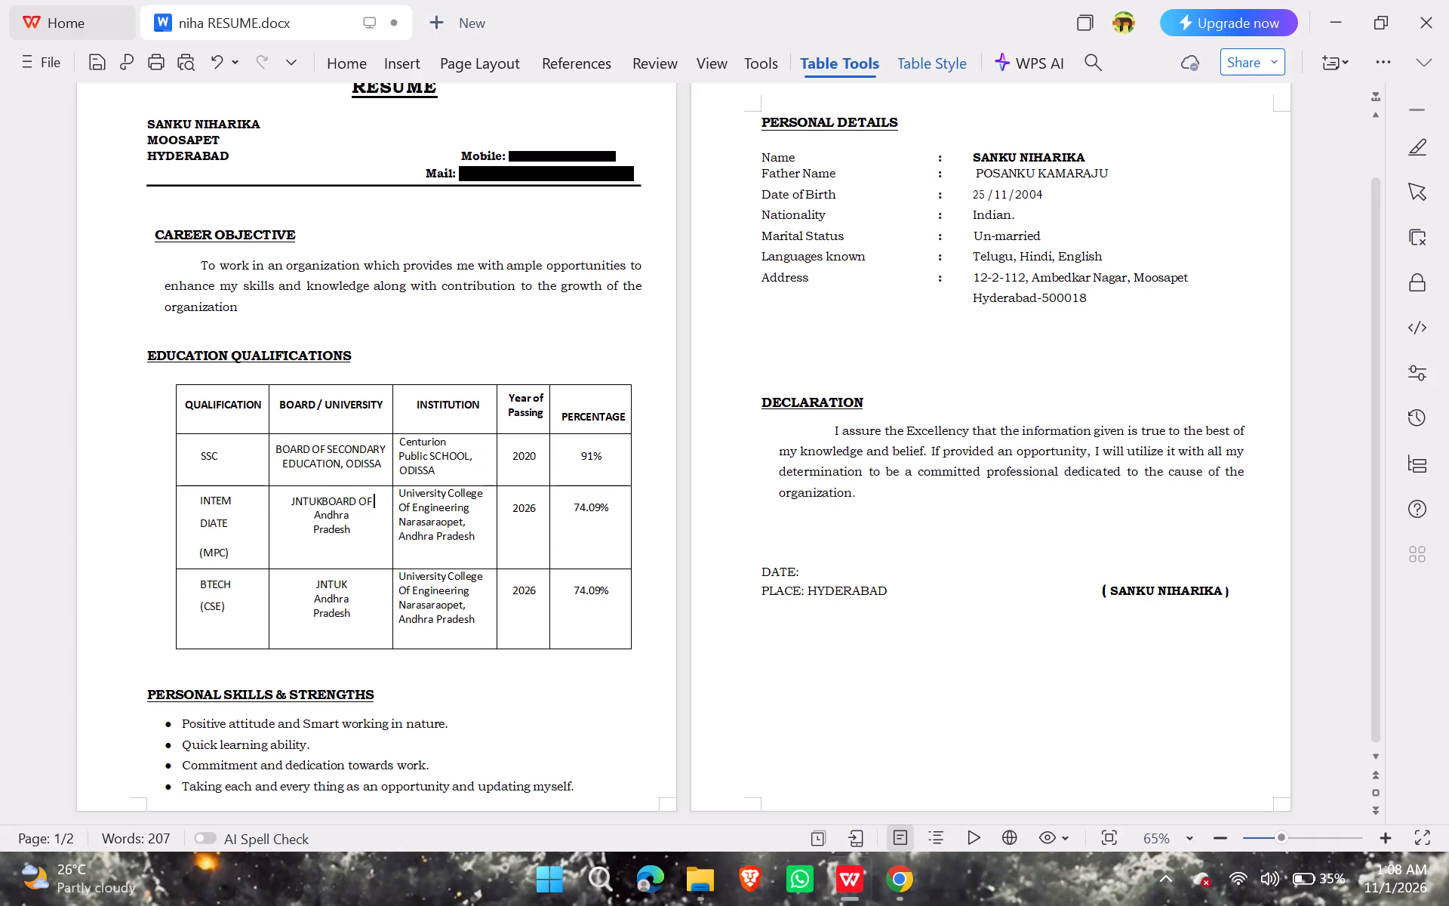
type("IN")
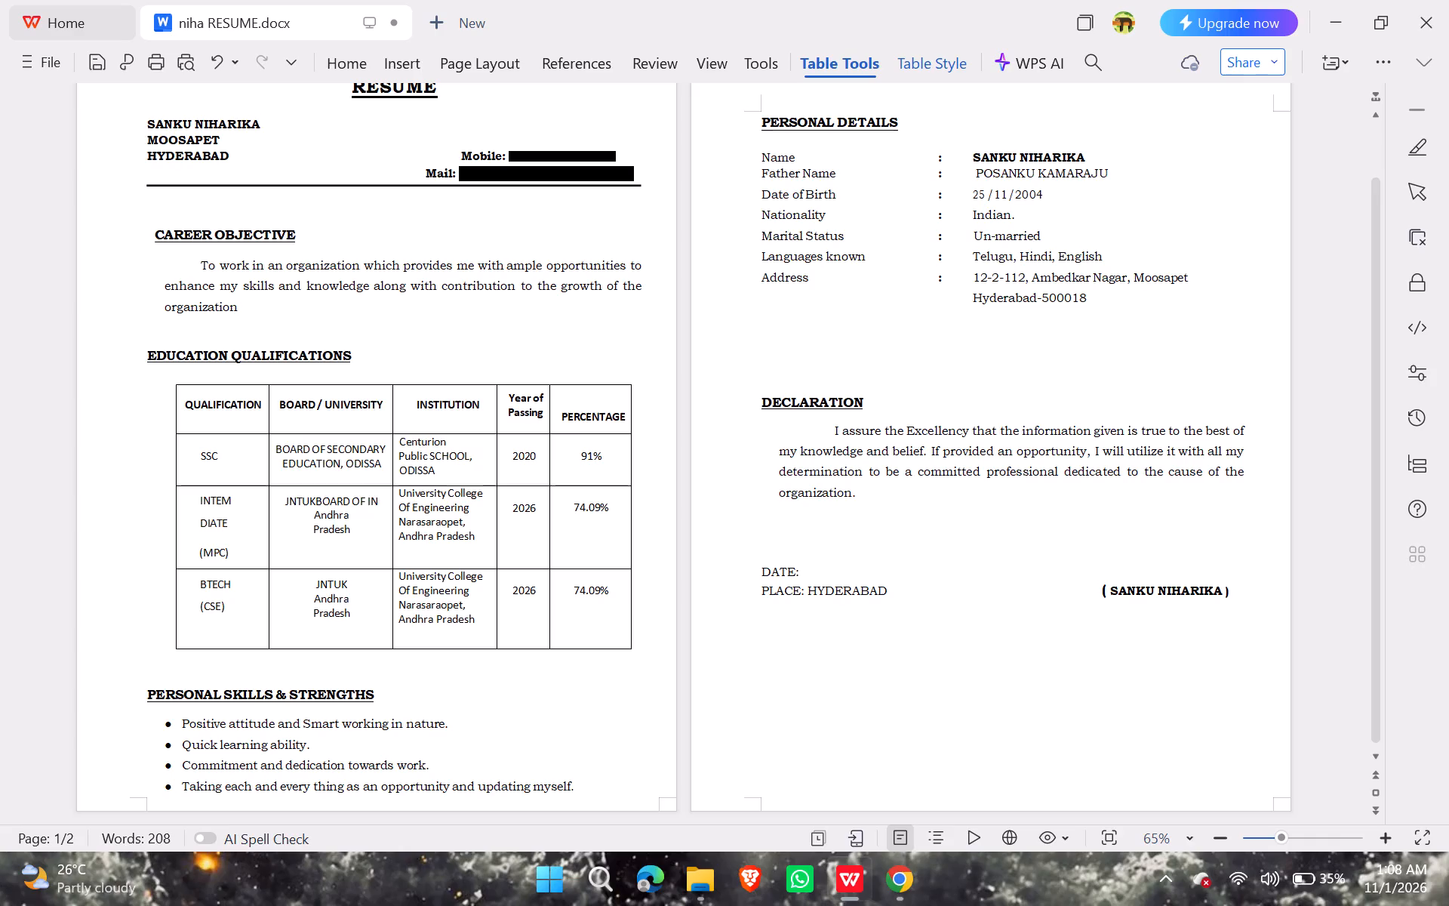
type("TER")
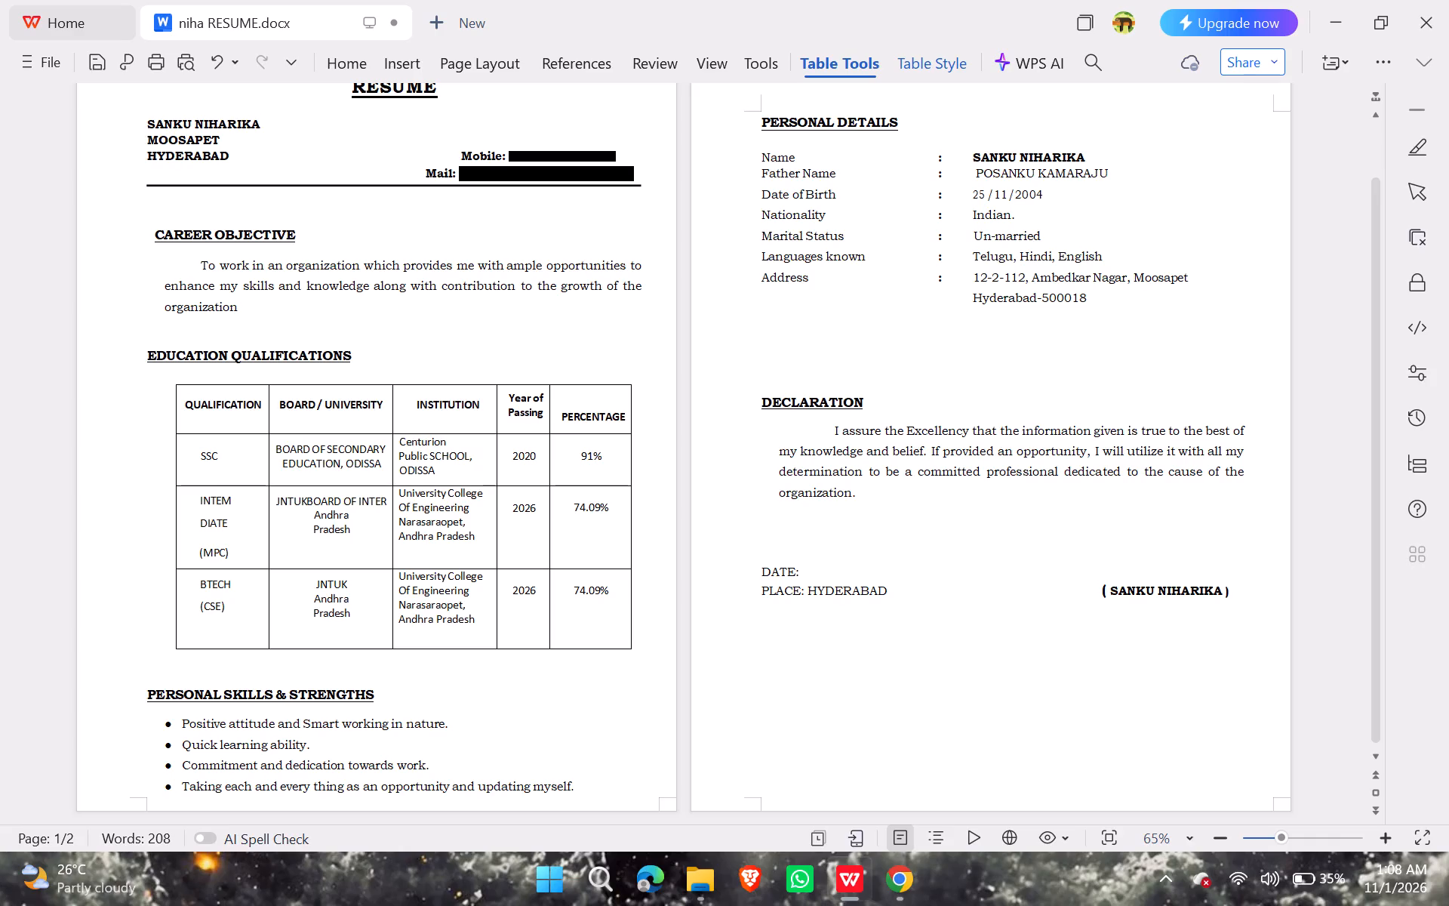
key("shift+m")
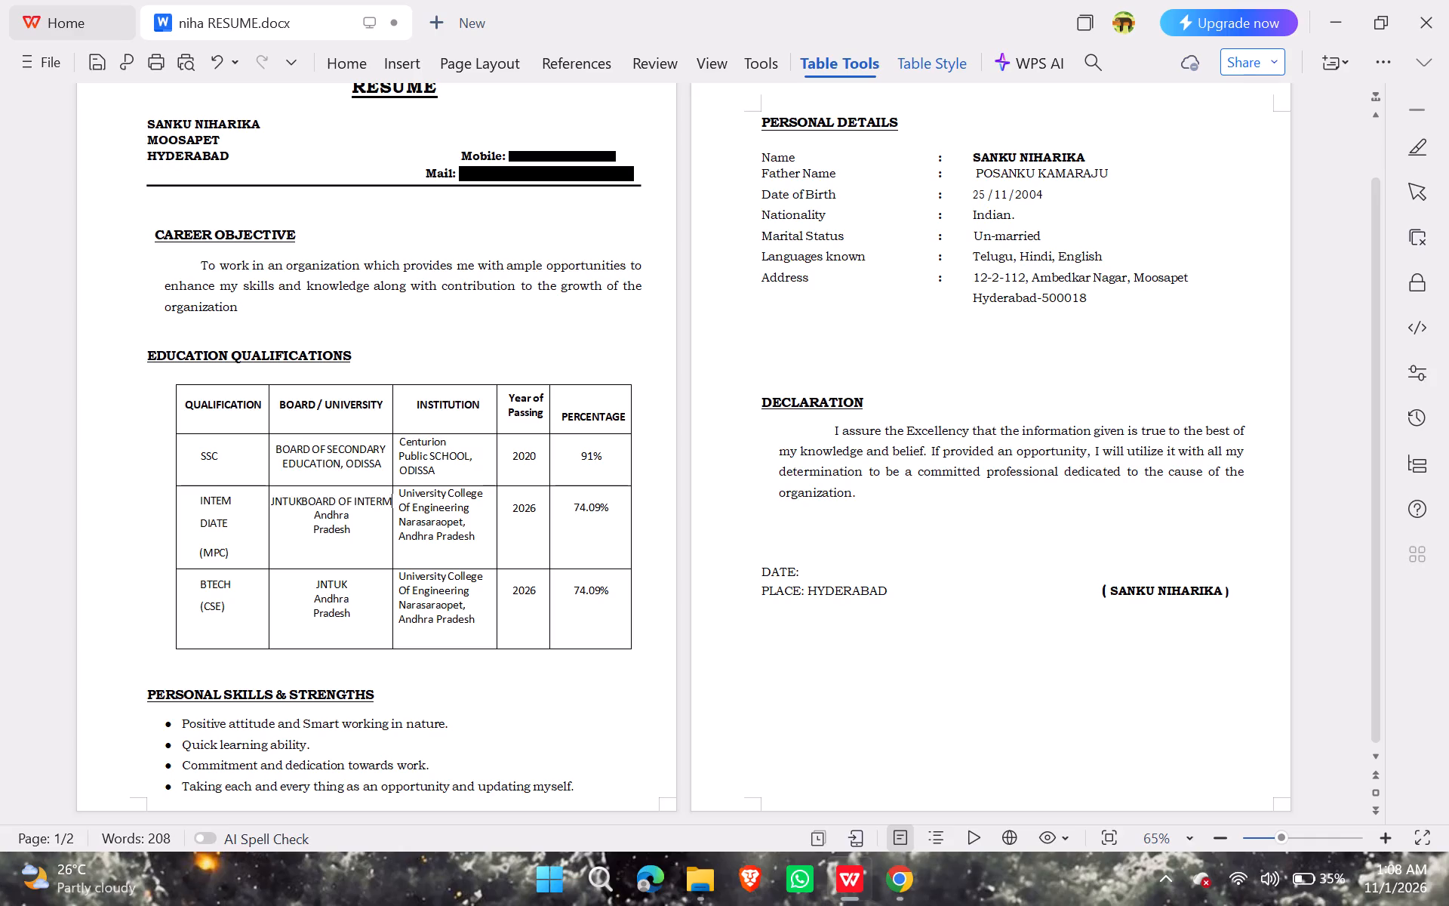
type("Ed")
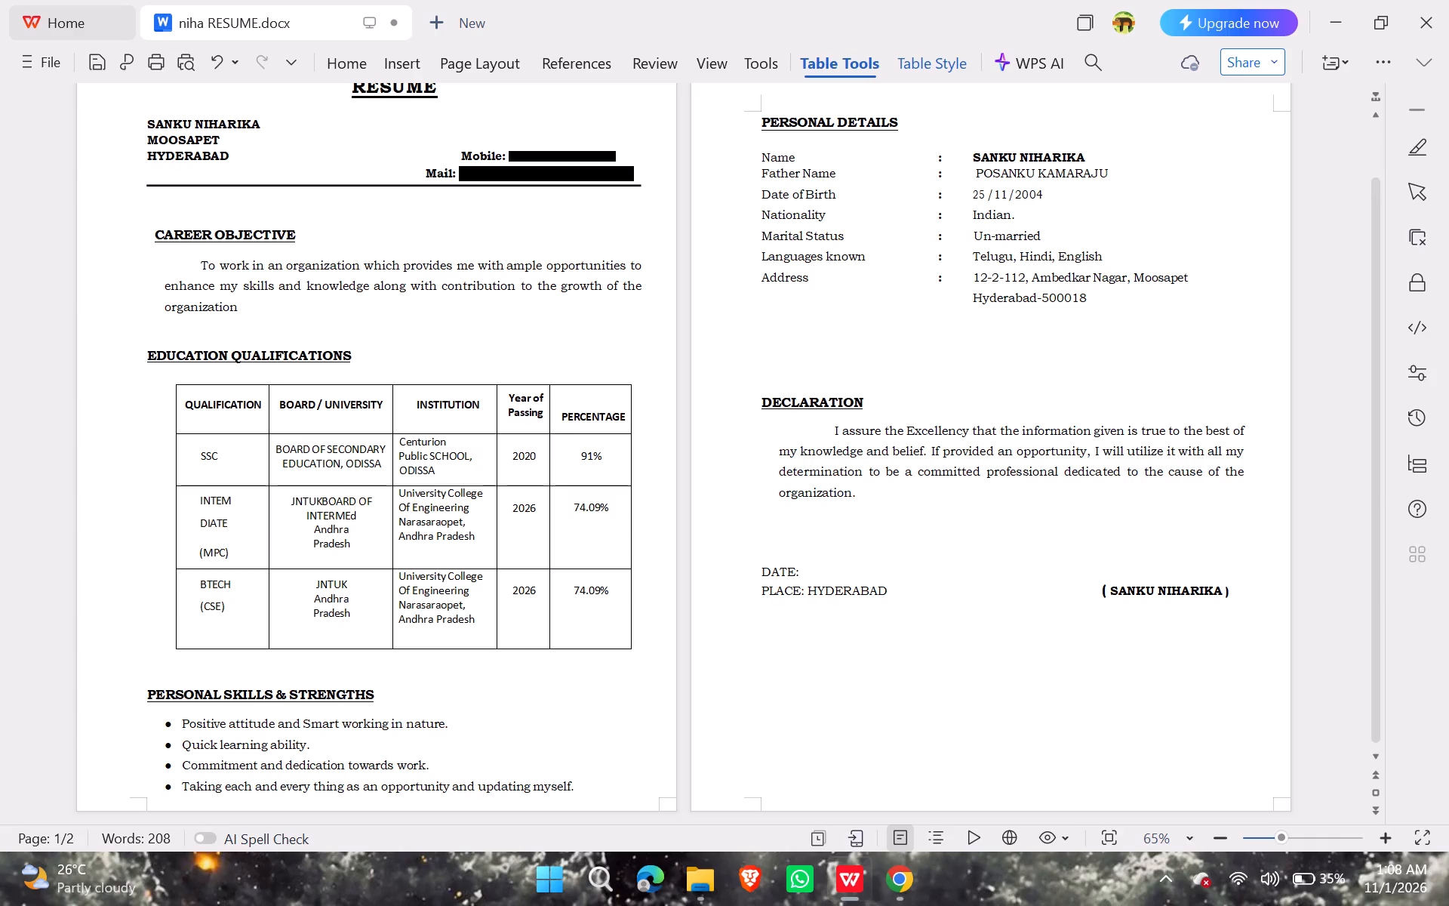
type("IATE")
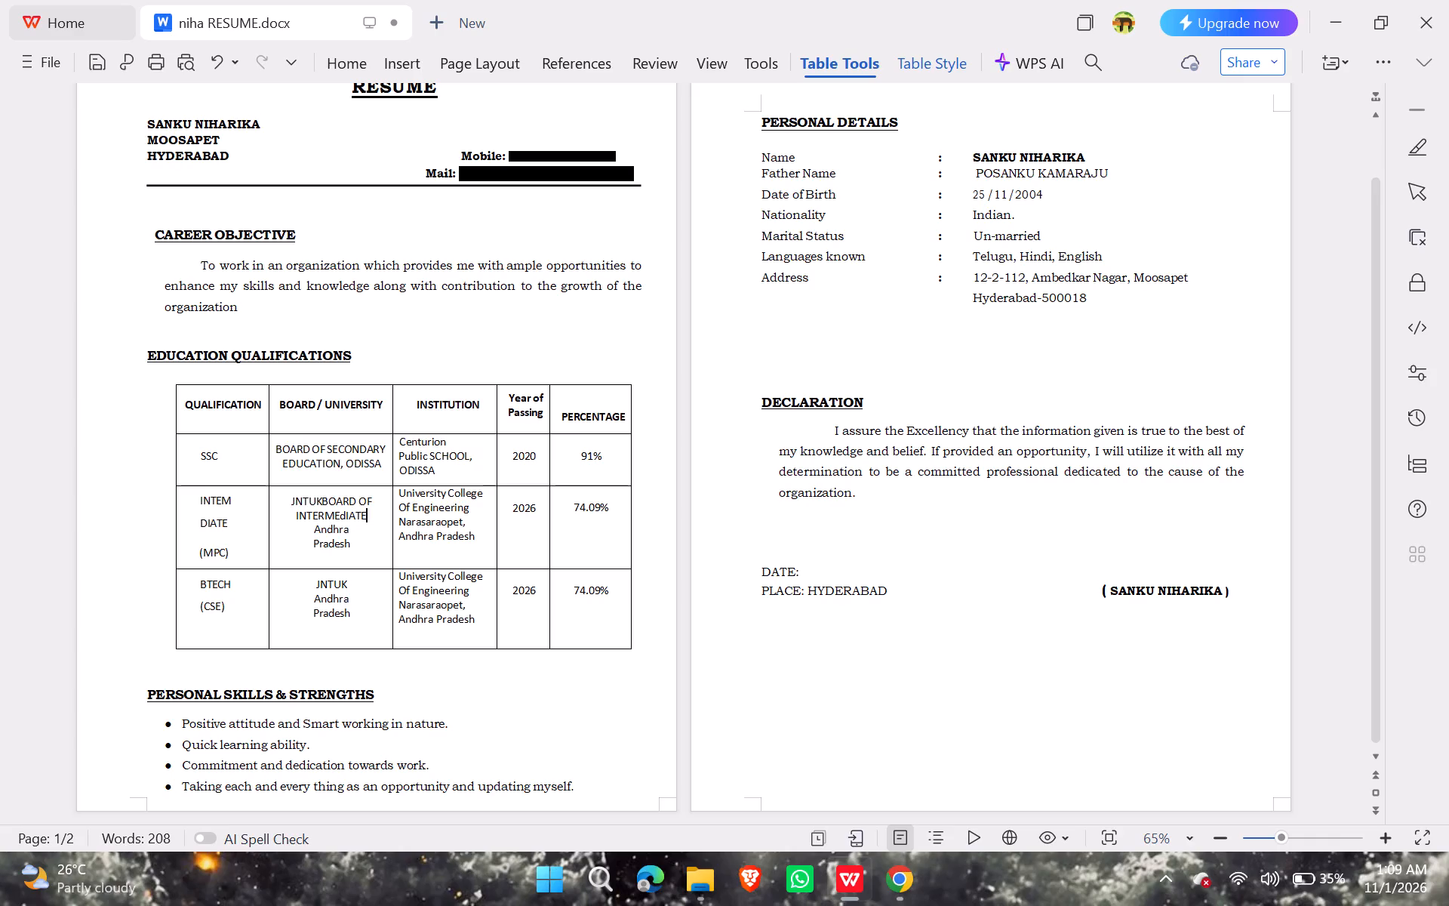
key("space")
type("EDUCATION")
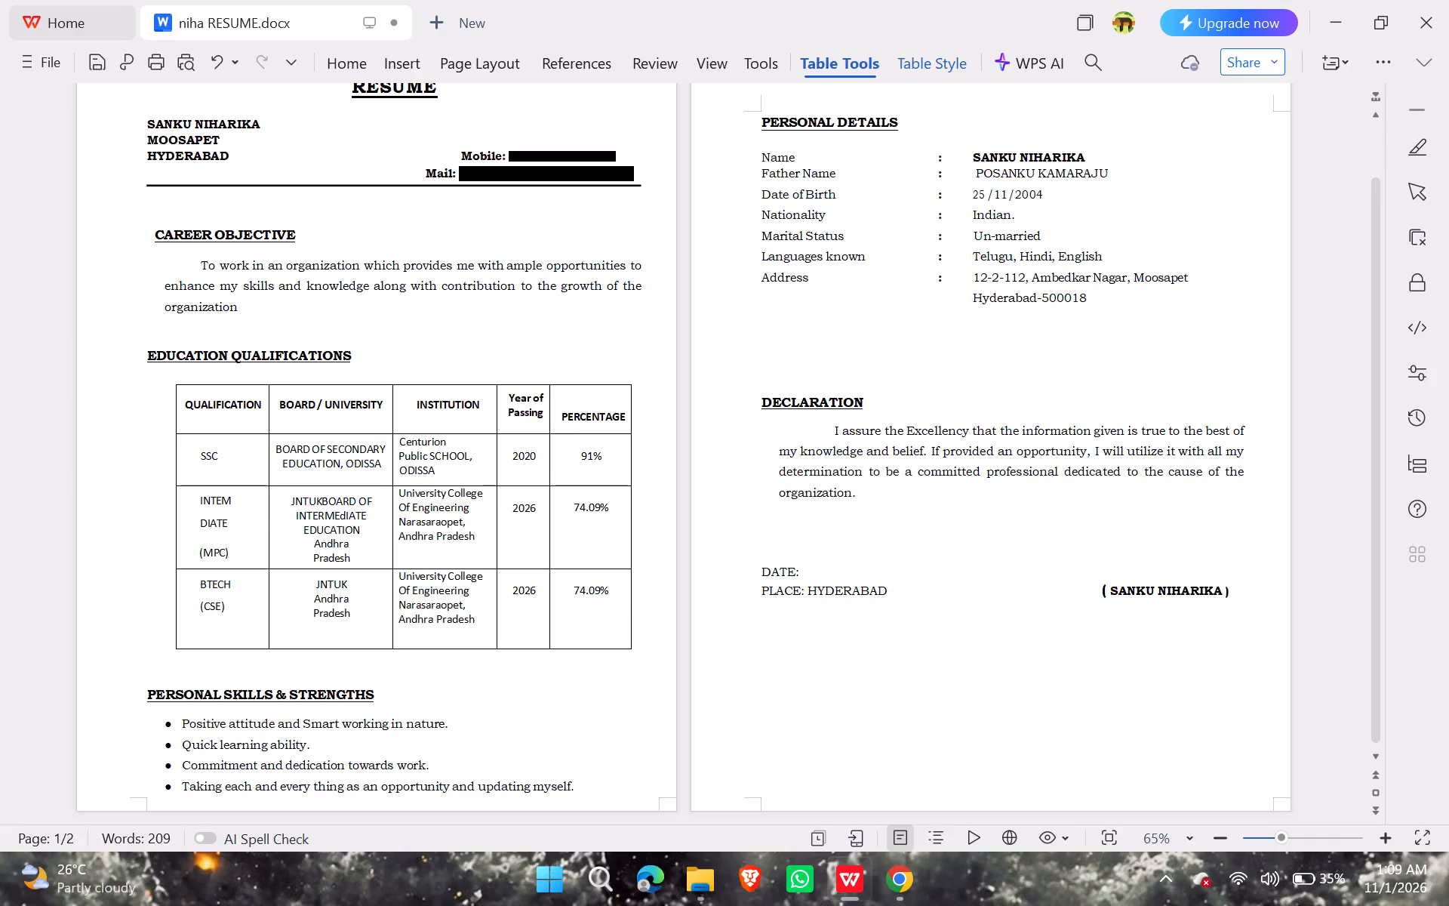
Delete JNTUK and the indentation before BOARD in the Intermediate row's BOARD / UNIVERSITY cell.
left_click(321, 501)
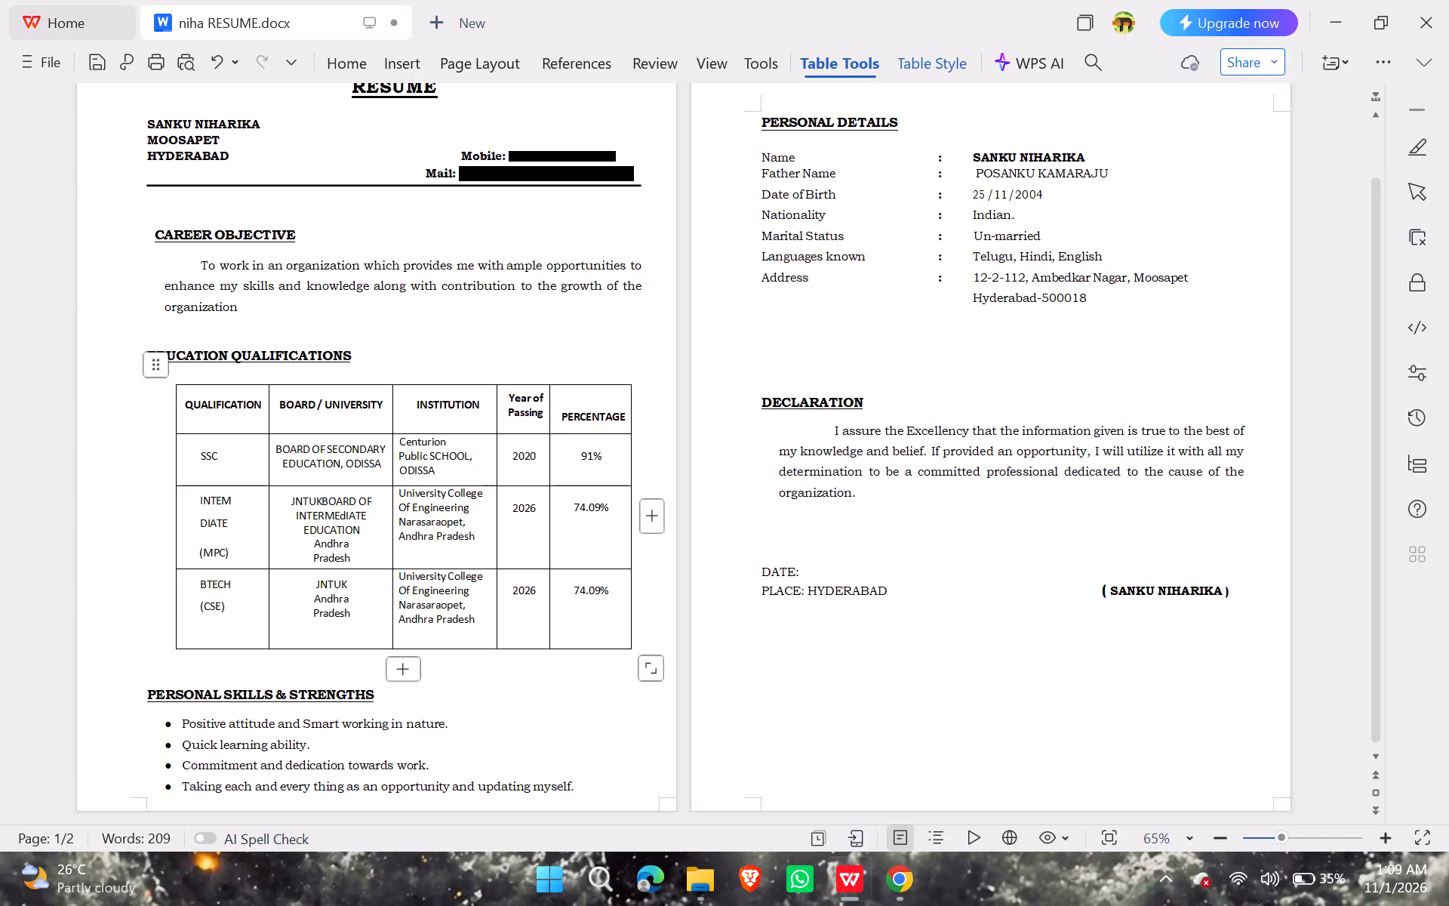
key("BackSpace")
key("BackSpace")
key("BackSpace")
key("BackSpace")
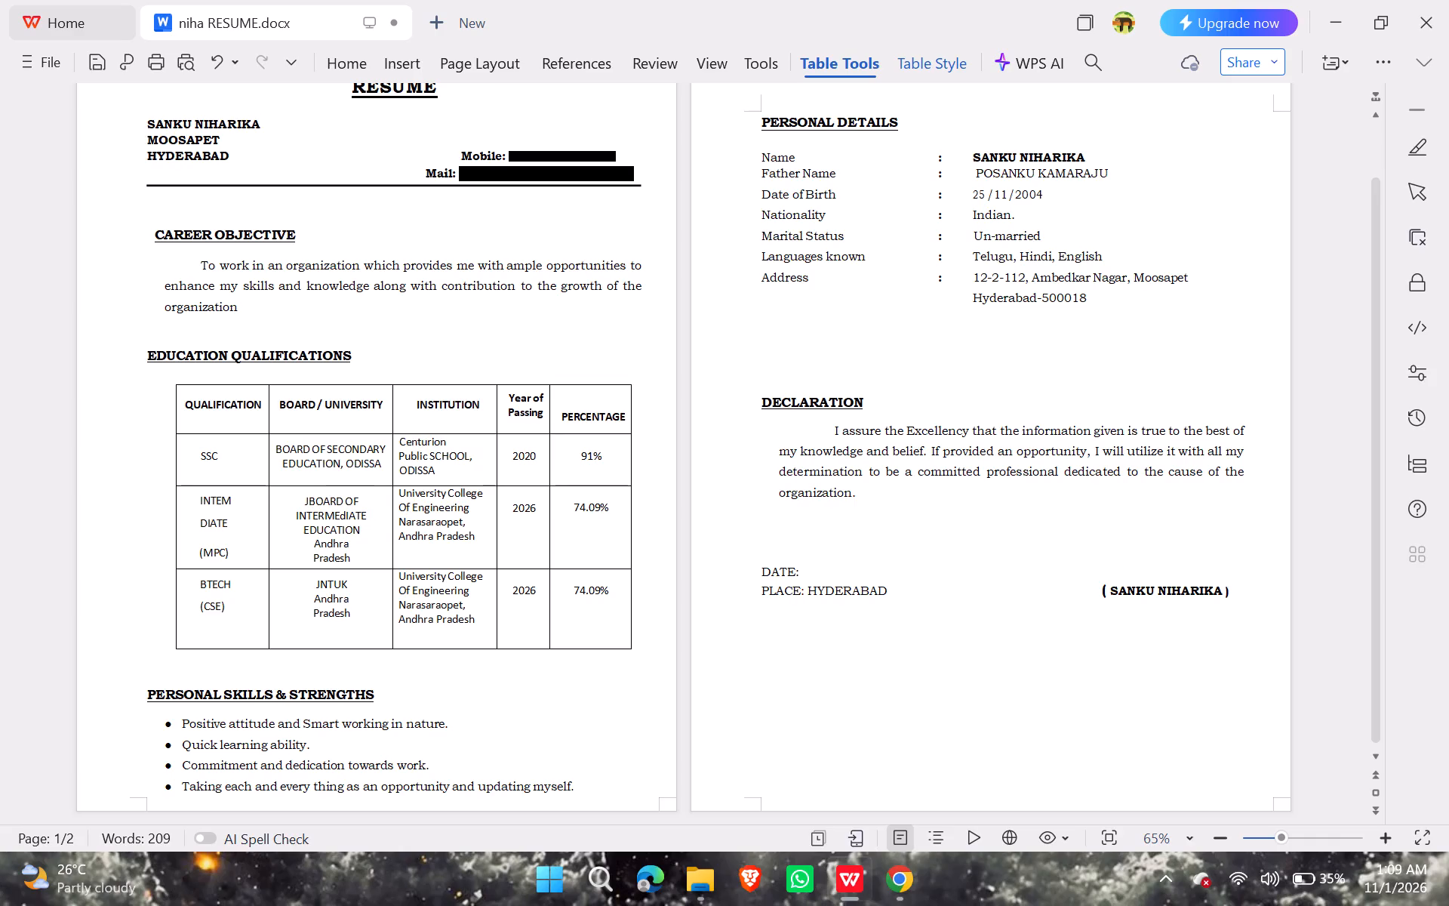
key("BackSpace")
key("BackSpace")
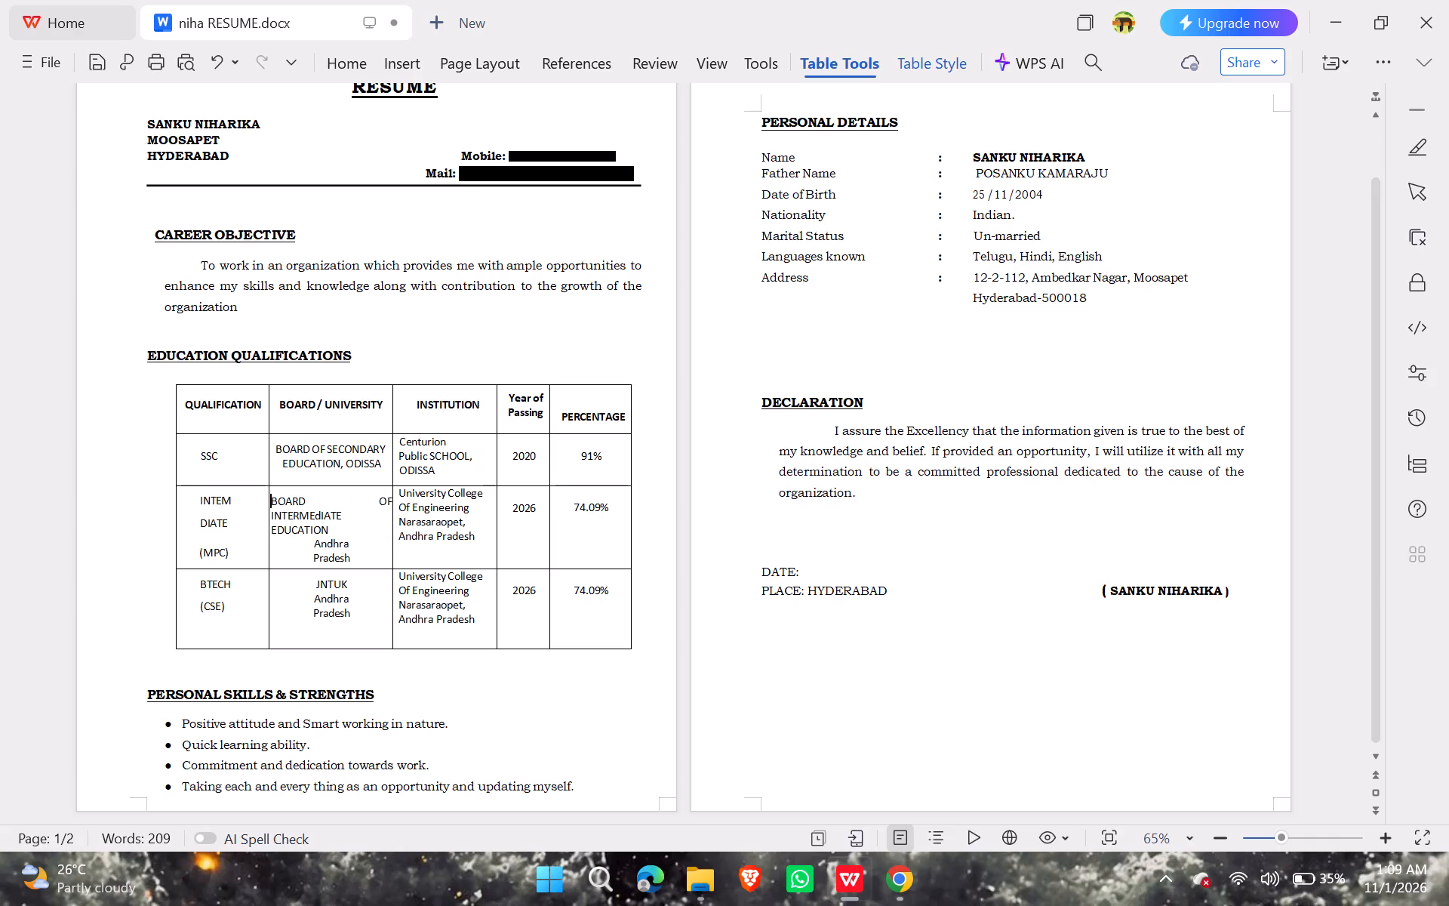
Indent BOARD in the Intermediate row's BOARD / UNIVERSITY cell with four spaces.
key("space")
key("space")
key("space")
key("space")
Remove the space between OF and INTERMEdIATE in the Intermediate row's board name.
key("Right")
key("Right")
key("Right")
key("Right")
key("Right")
key("Right")
key("Right")
key("Right")
key("Right")
key("Right")
key("Right")
key("Right")
key("Left")
key("Left")
key("Left")
key("BackSpace")
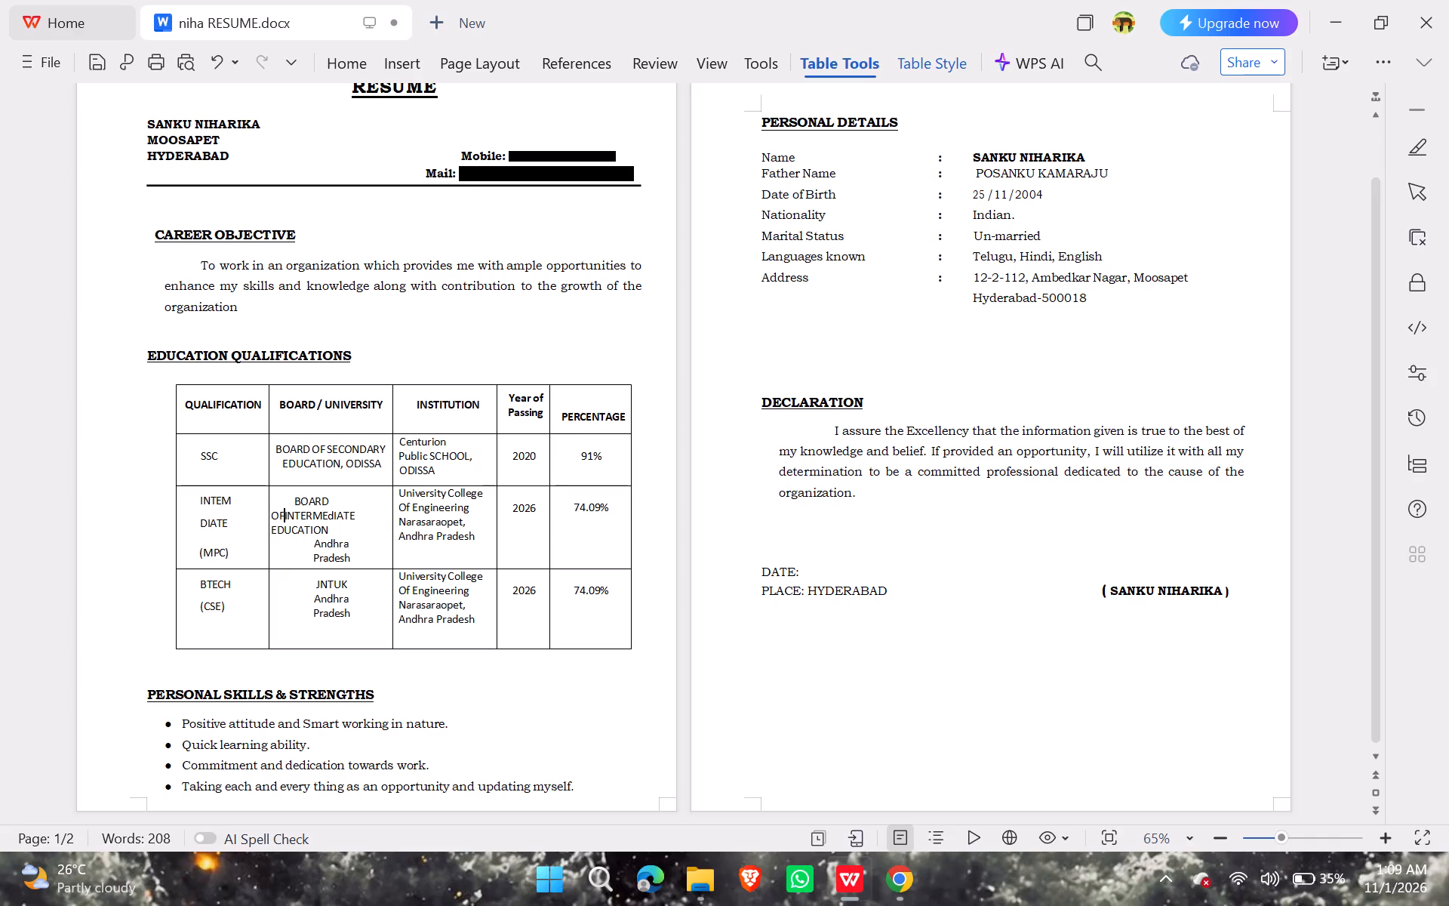
Replace the space between BOARD and OF with a line break in the Intermediate row's board name.
key("Up")
key("Right")
key("Right")
key("Right")
key("Right")
key("Right")
key("Right")
key("BackSpace")
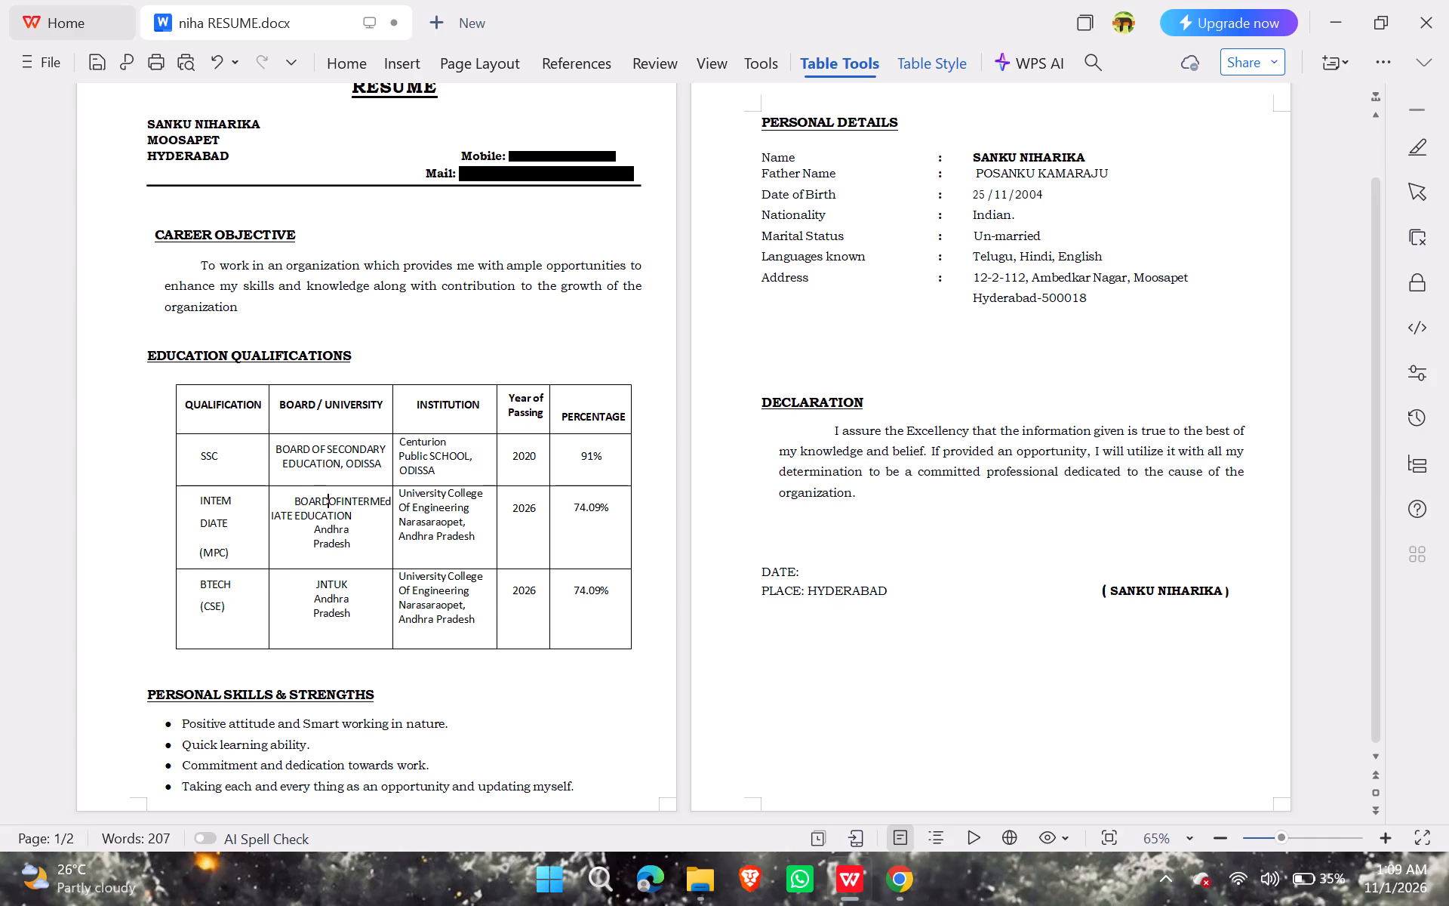
key("Return")
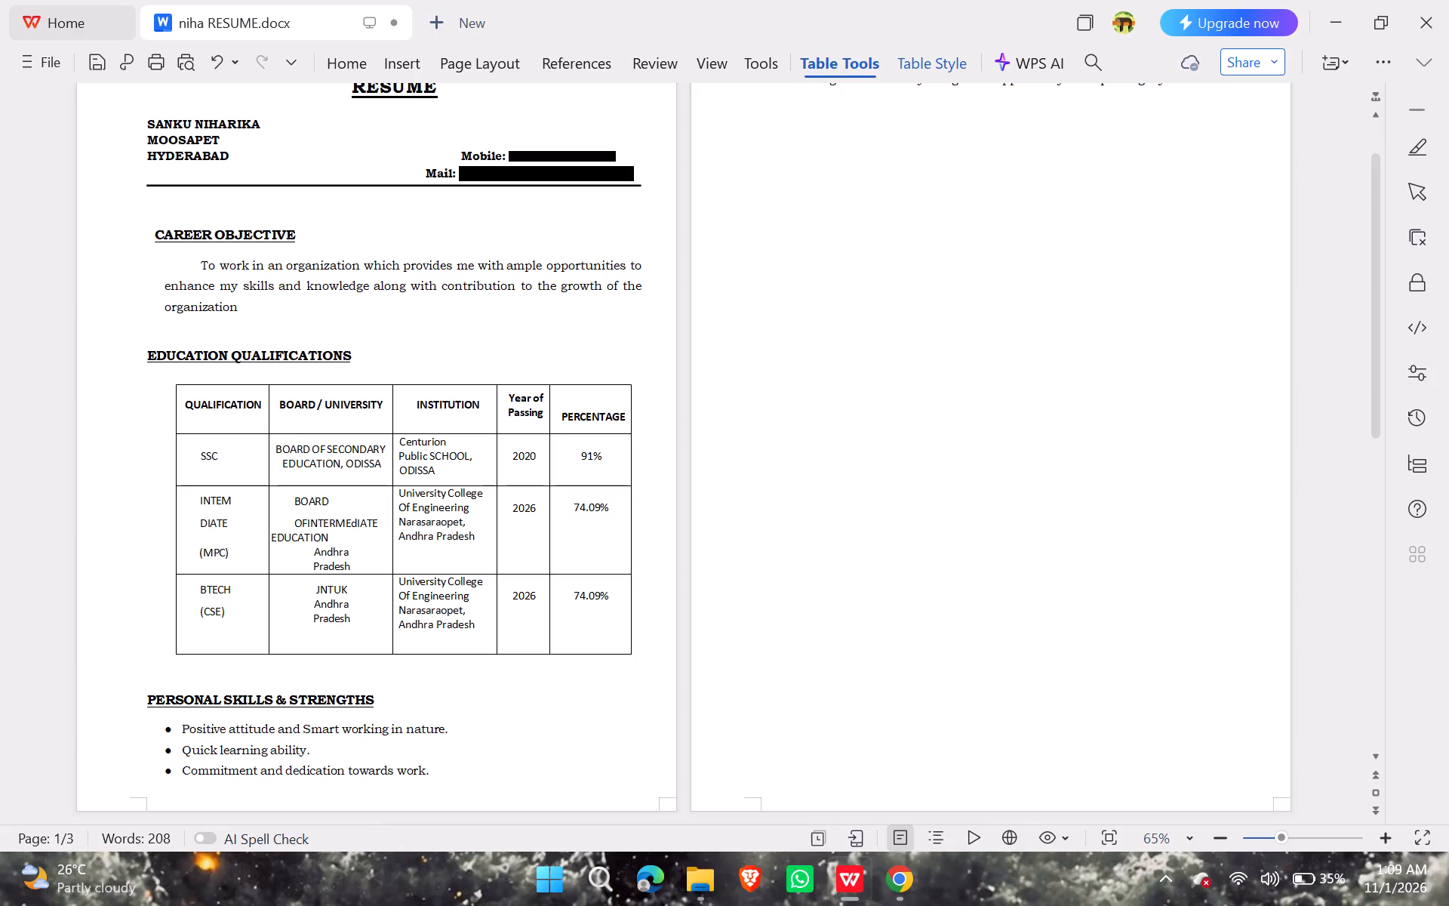
Break the line after OF so that INTERMEdIATE EDUCATION starts on its own line.
key("Down")
key("Up")
key("Right")
key("Right")
key("Return")
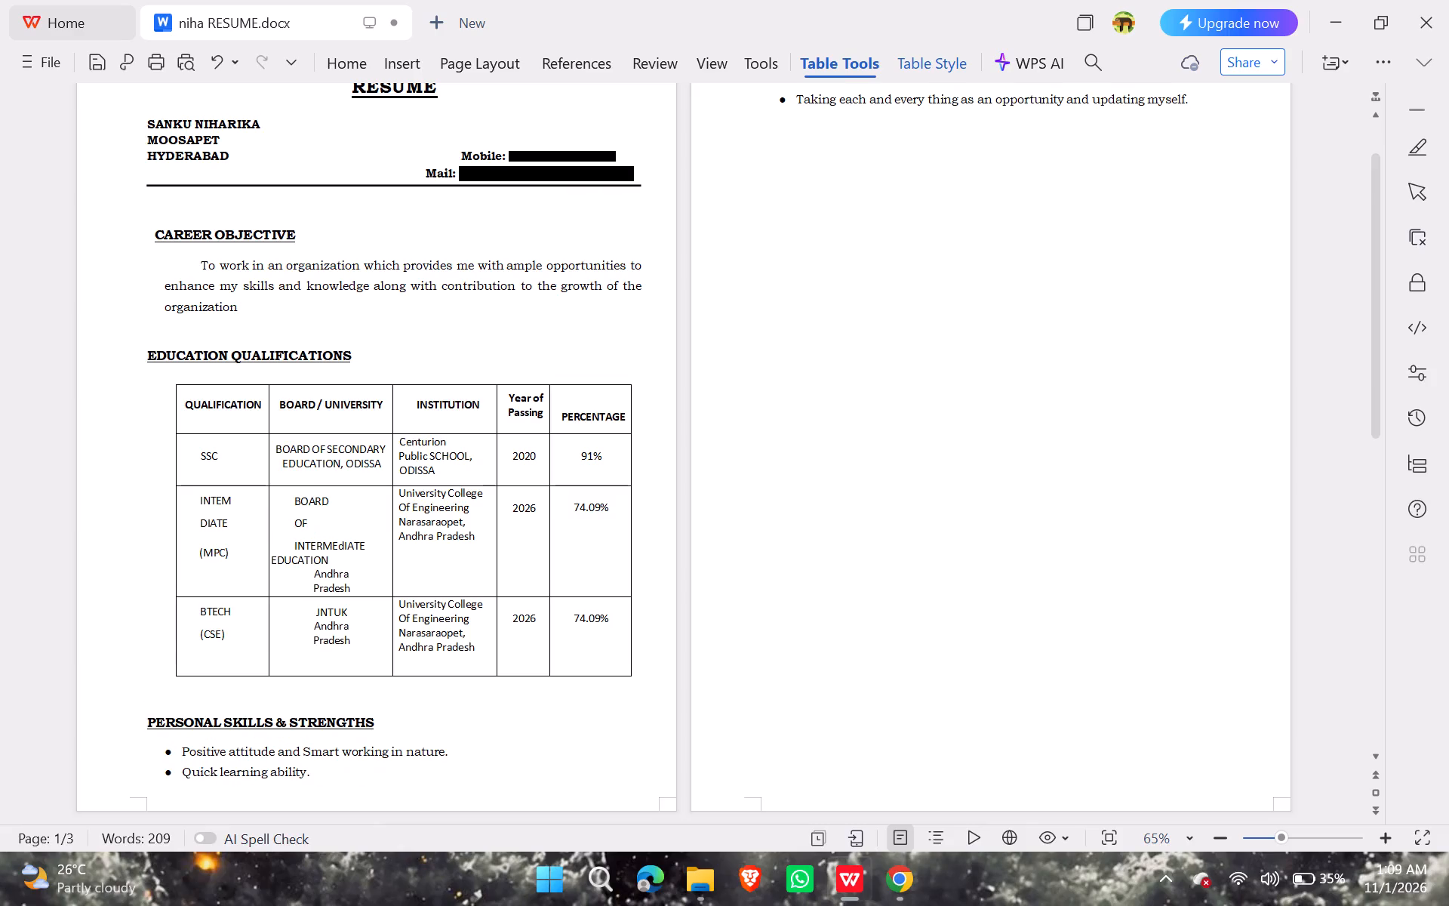
Replace the indentation before BOARD in the Intermediate row with a single space.
left_click(295, 506)
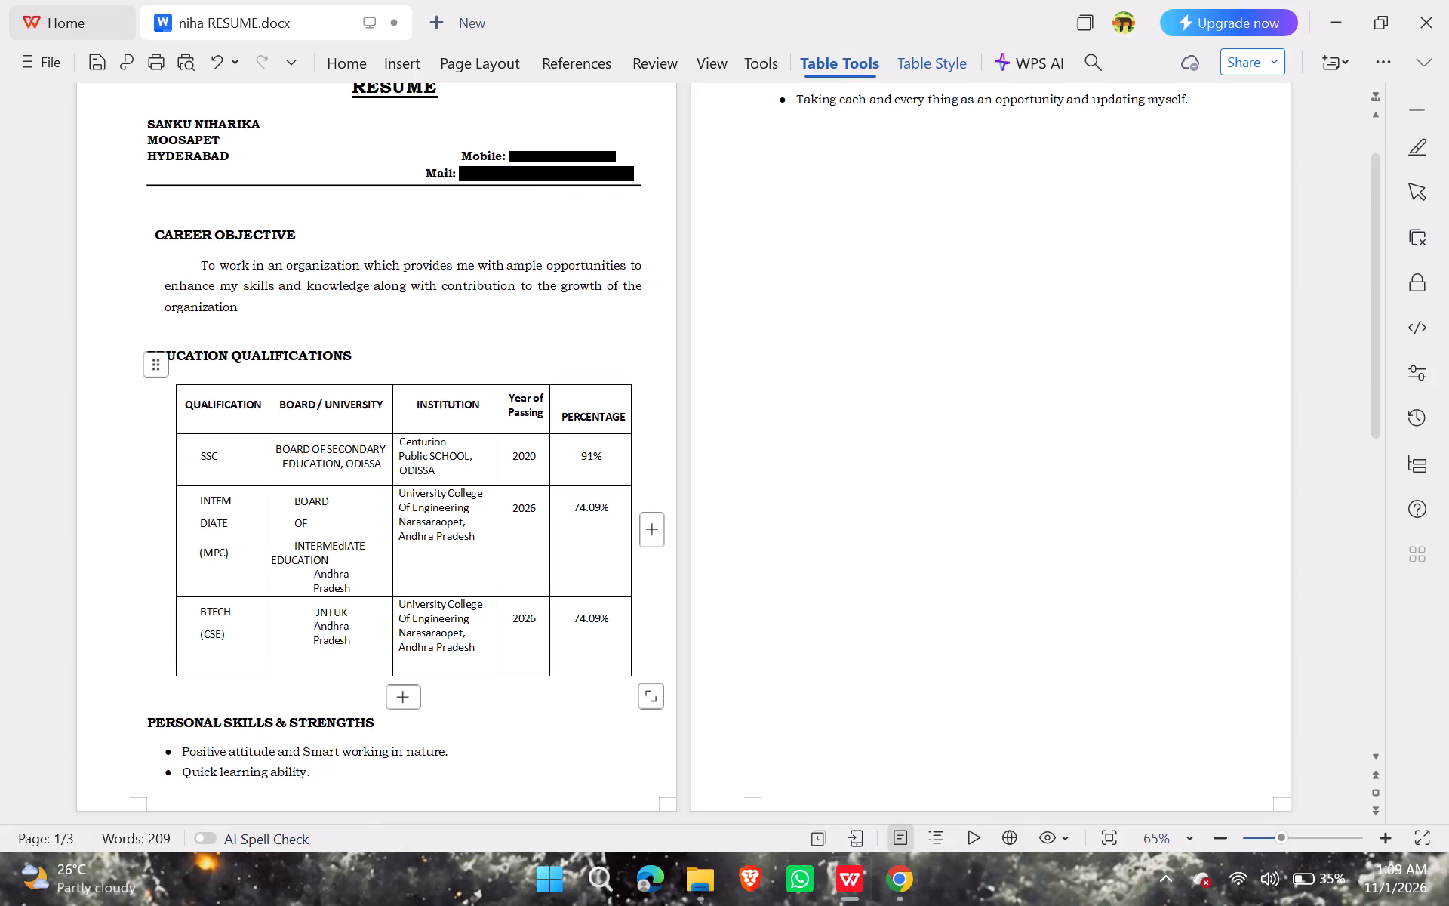
key("BackSpace")
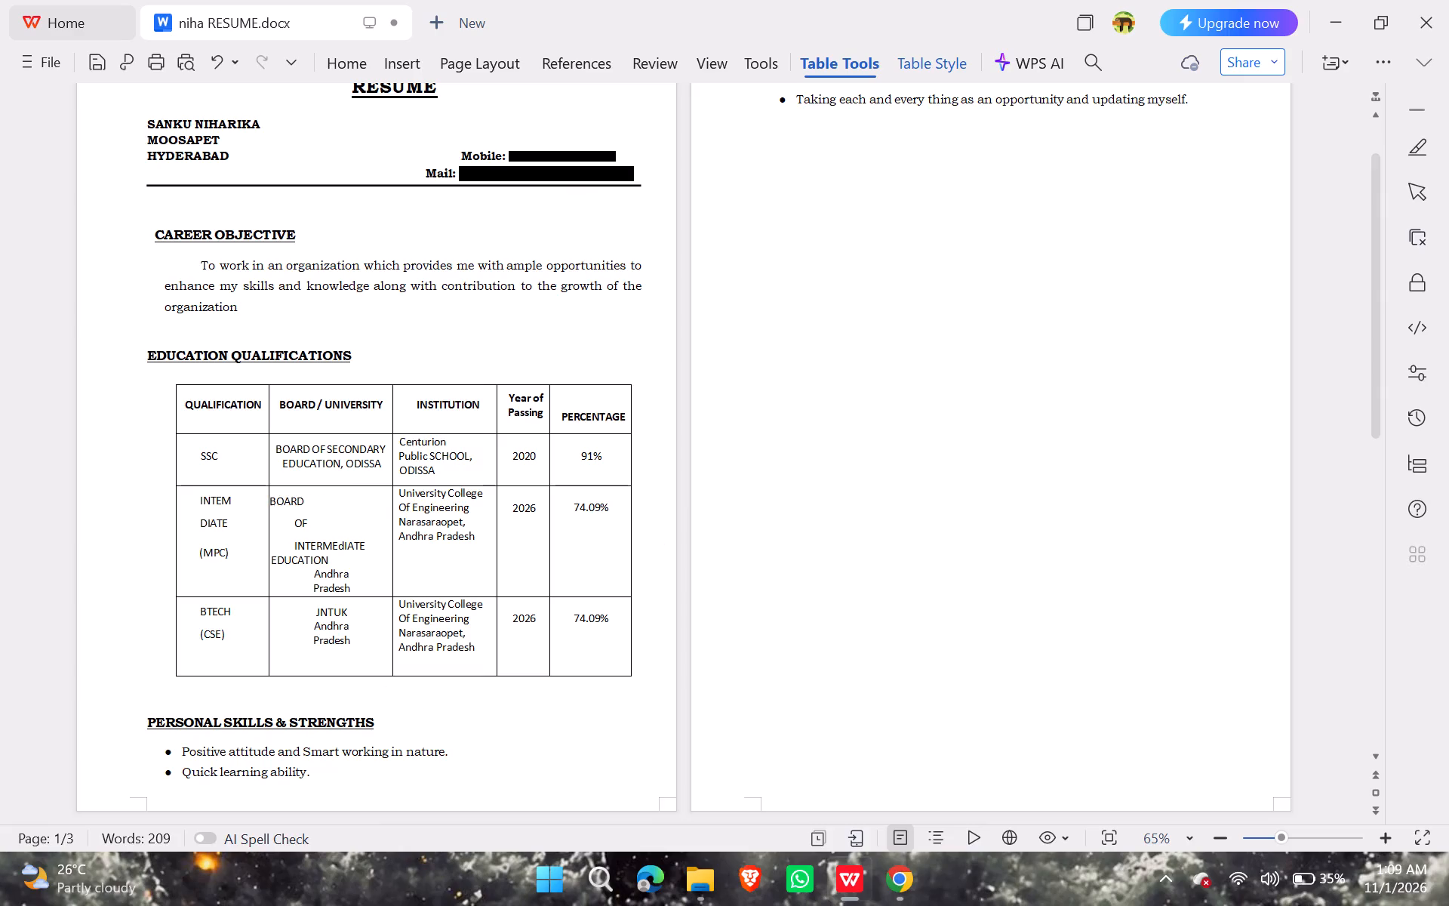
key("space")
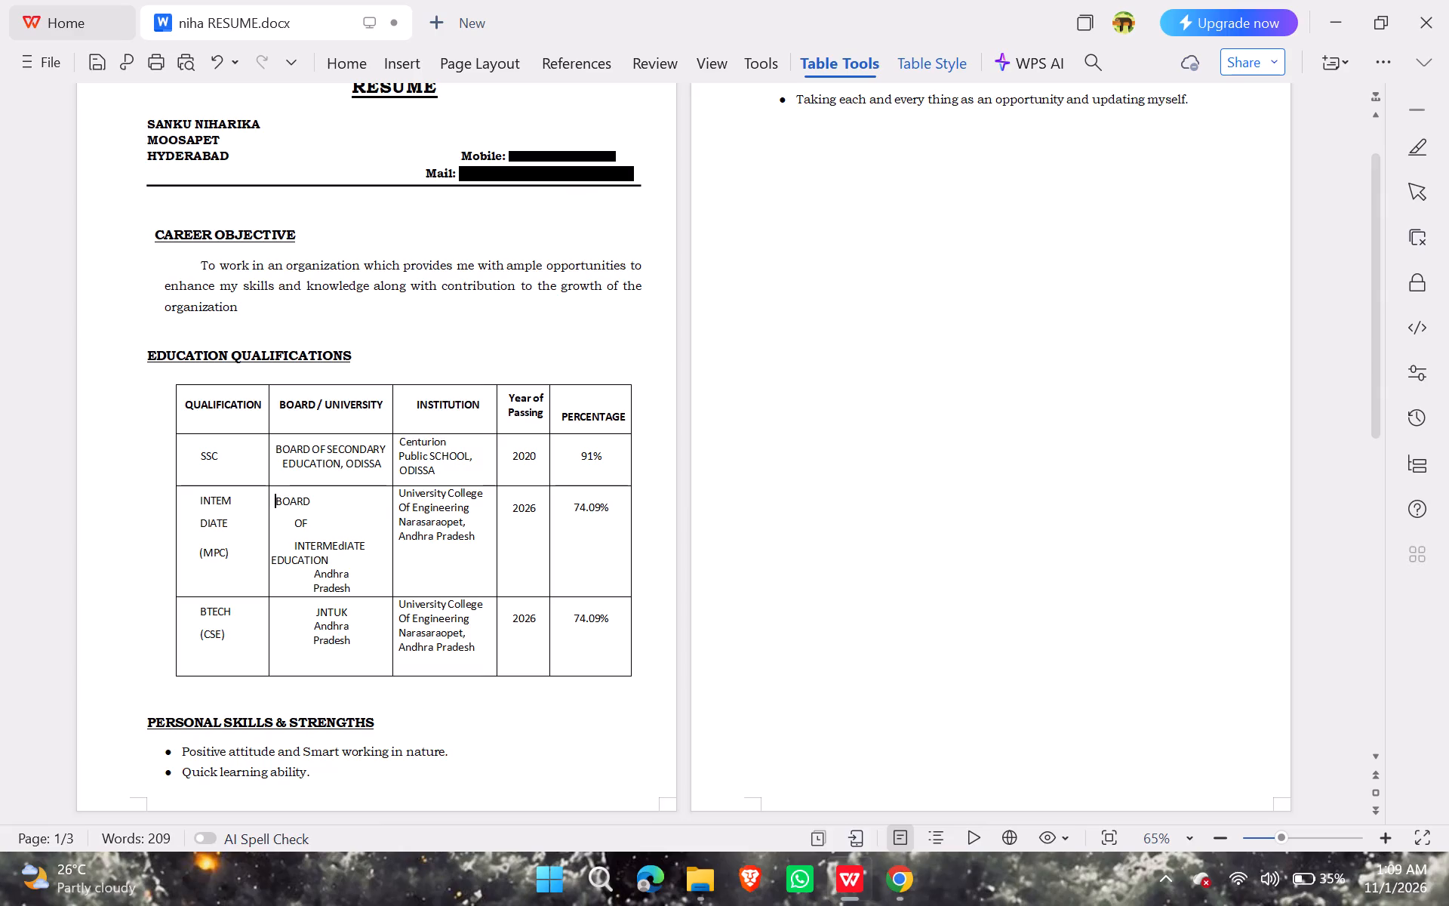
Move OF back up beside BOARD in the Intermediate row's board name, separated by a space.
left_click(296, 526)
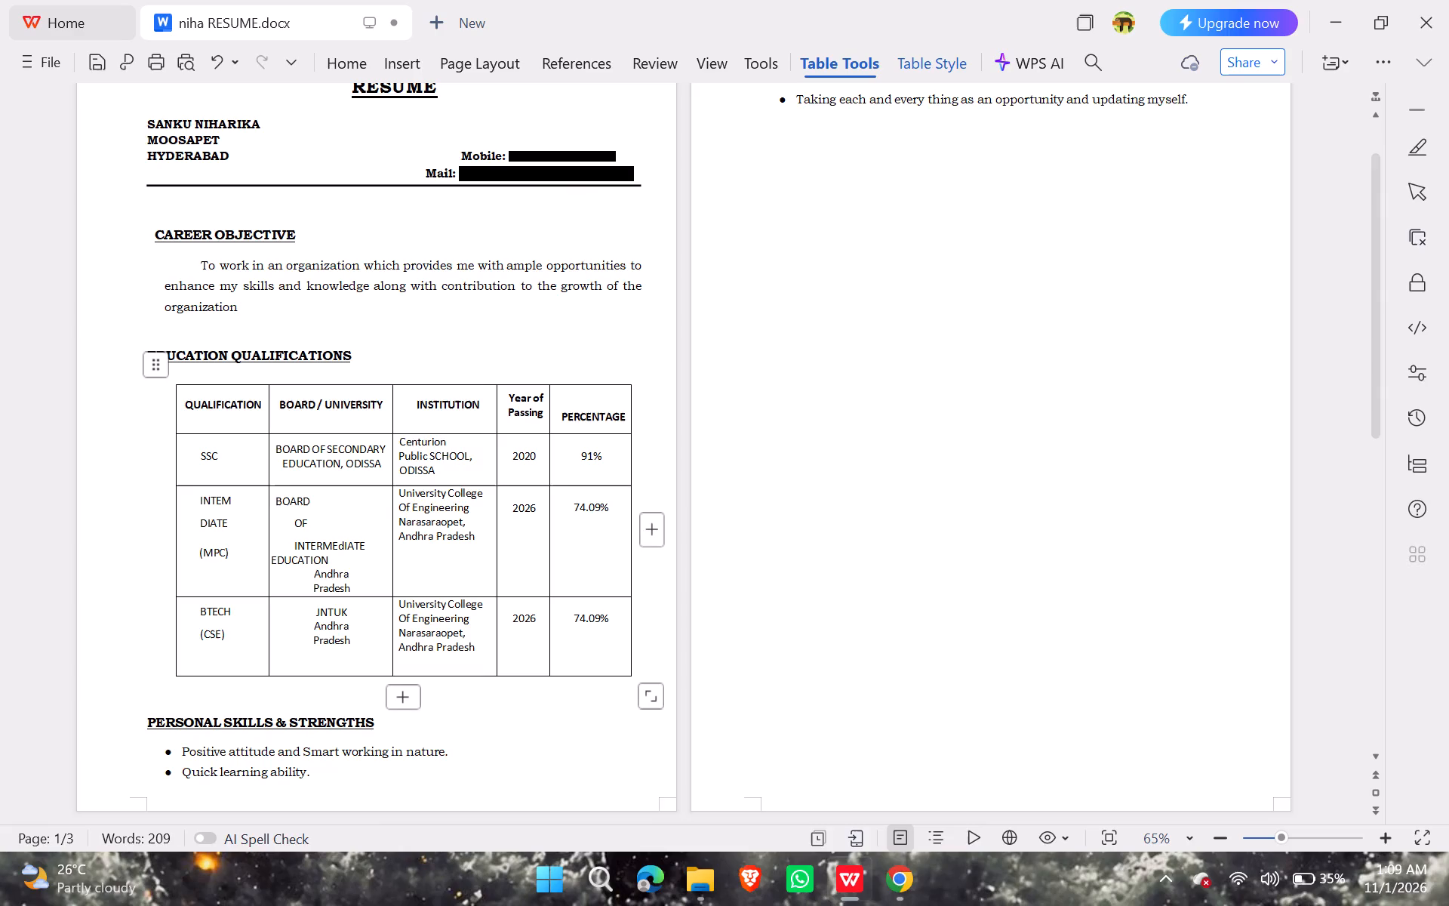
key("BackSpace")
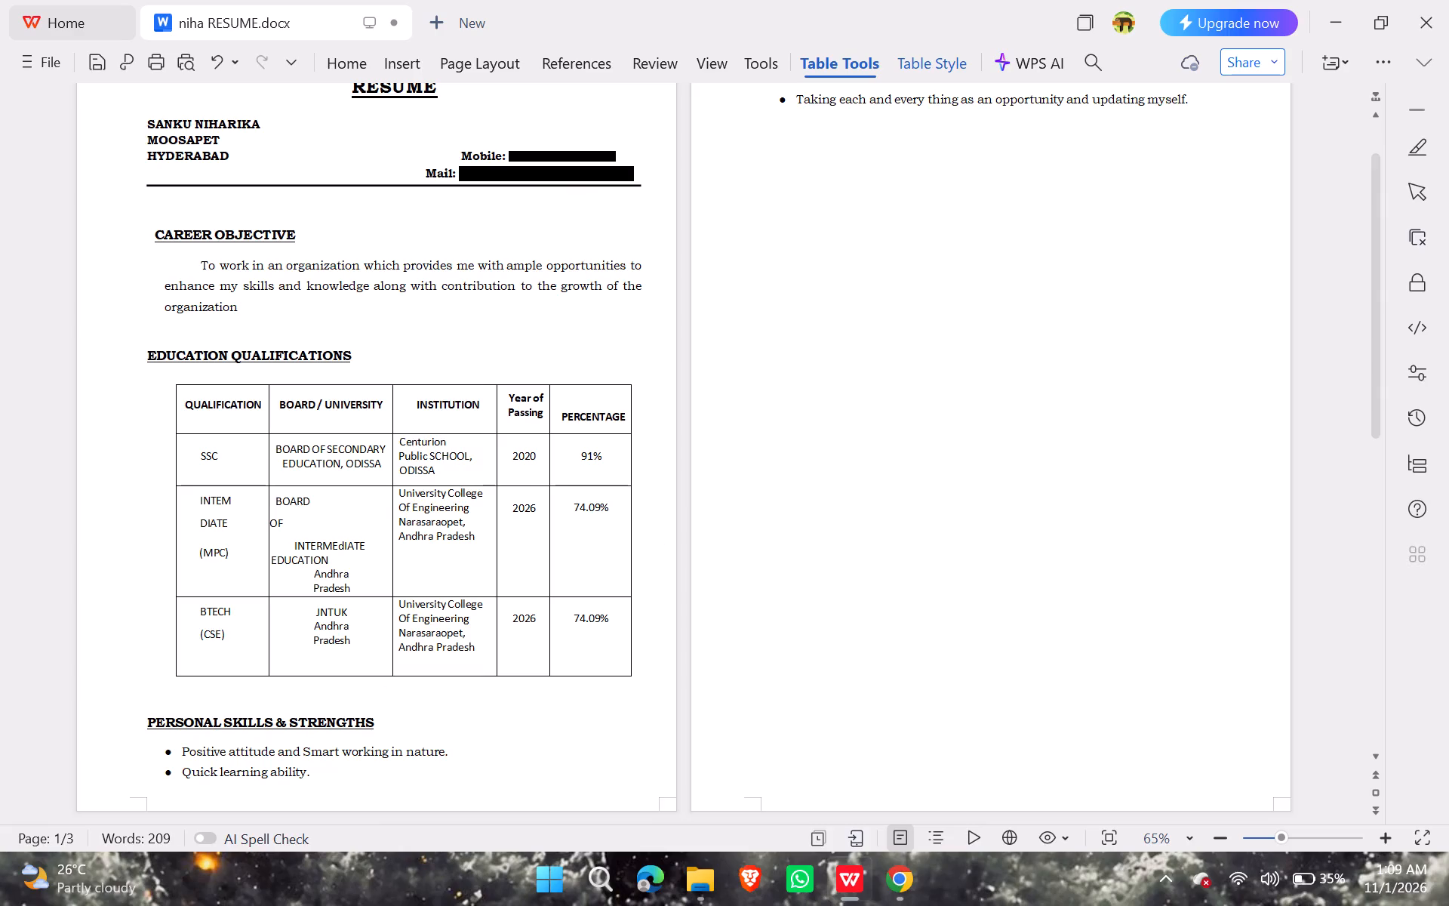
key("BackSpace")
key("space")
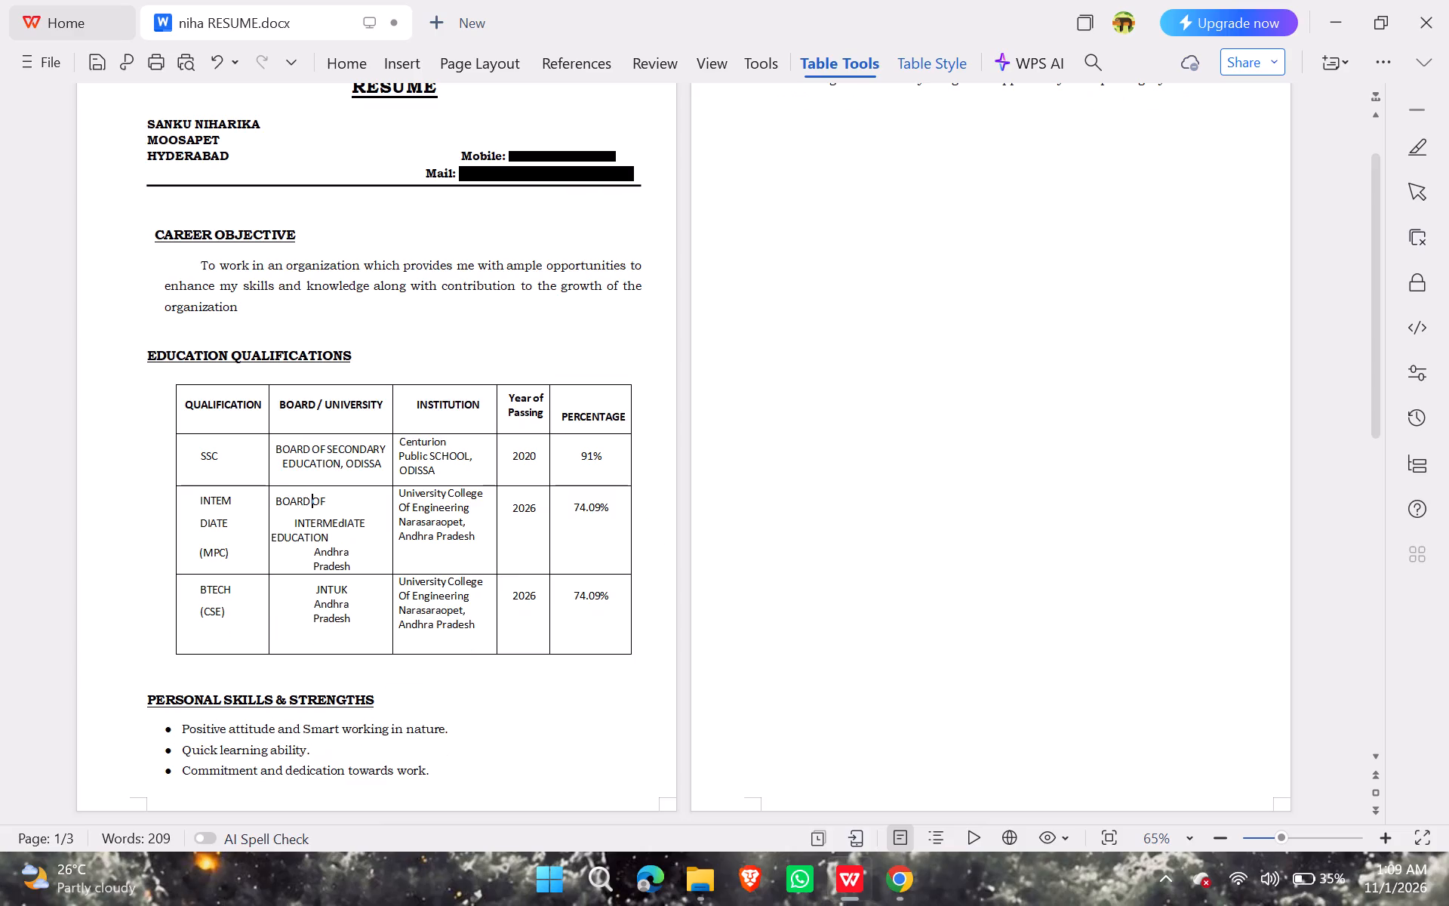
Remove the wide indentation before INTERMEdIATE, keep it on its own line, and add a space between it and EDUCATION.
left_click(295, 526)
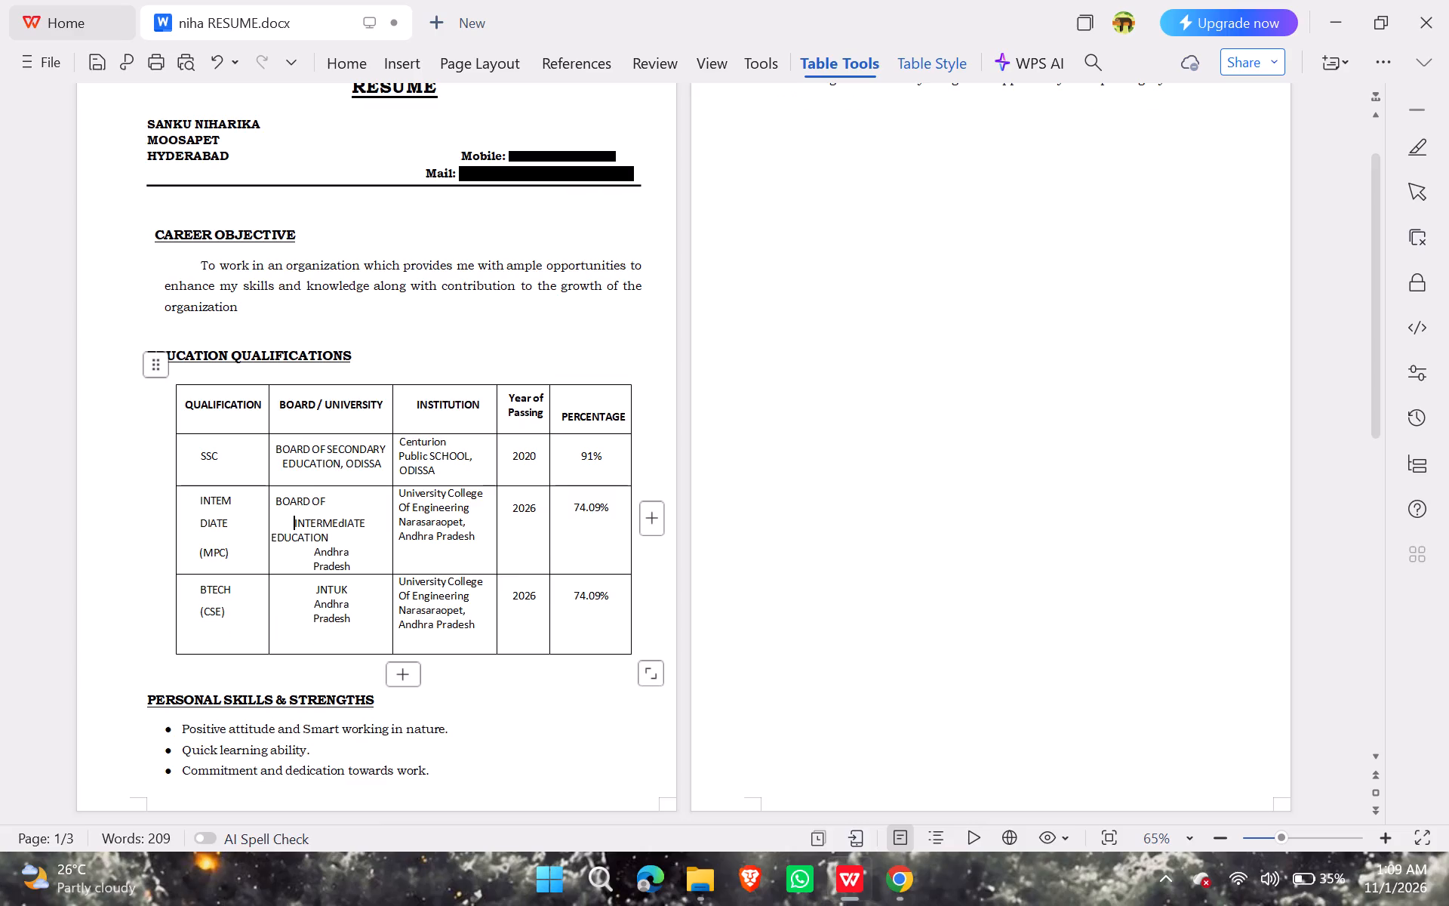
key("BackSpace")
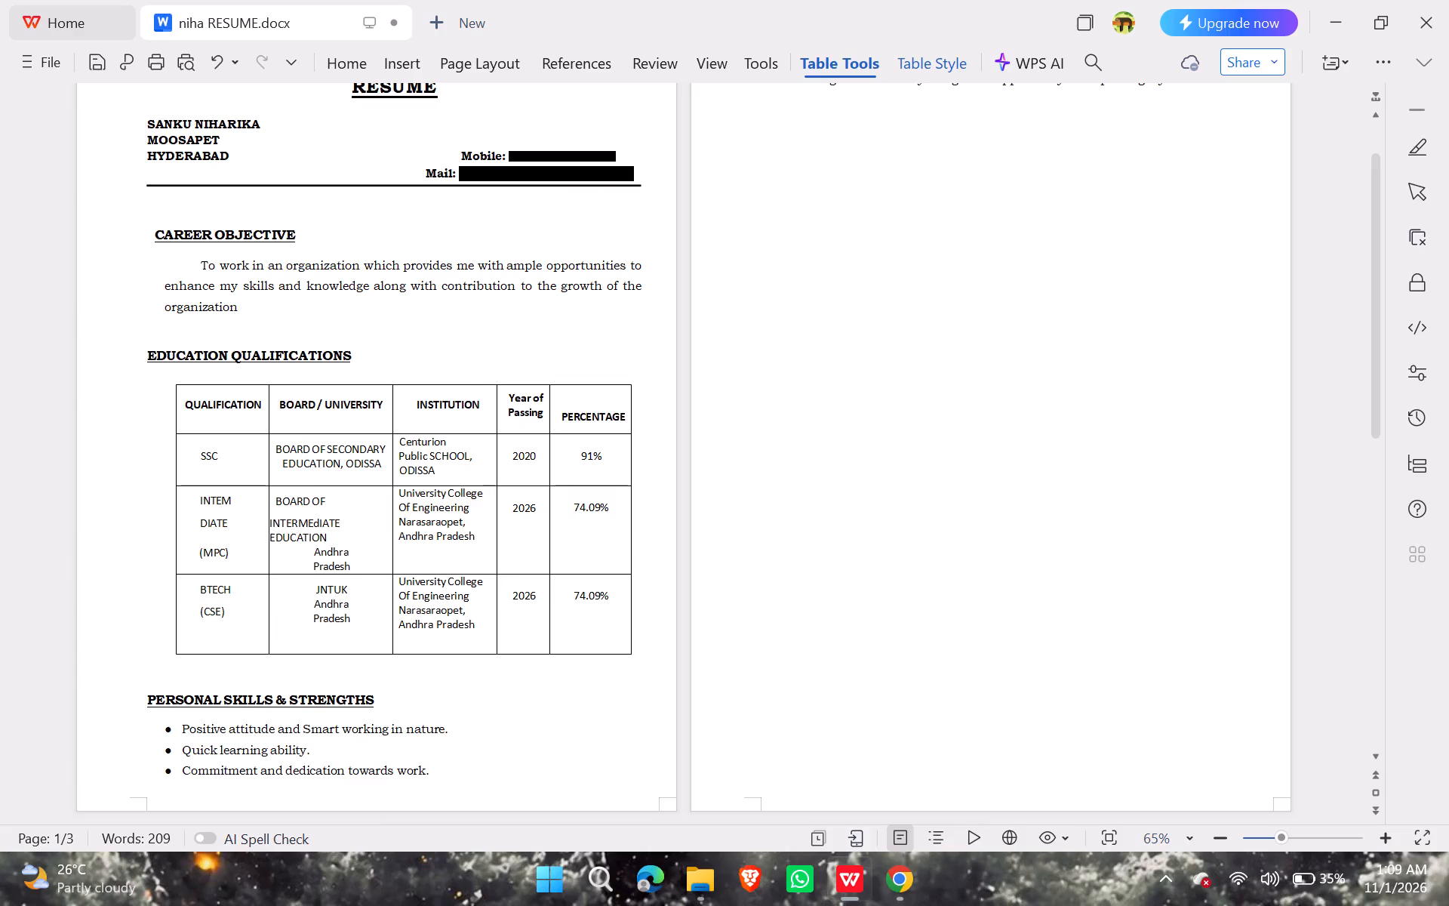
key("BackSpace")
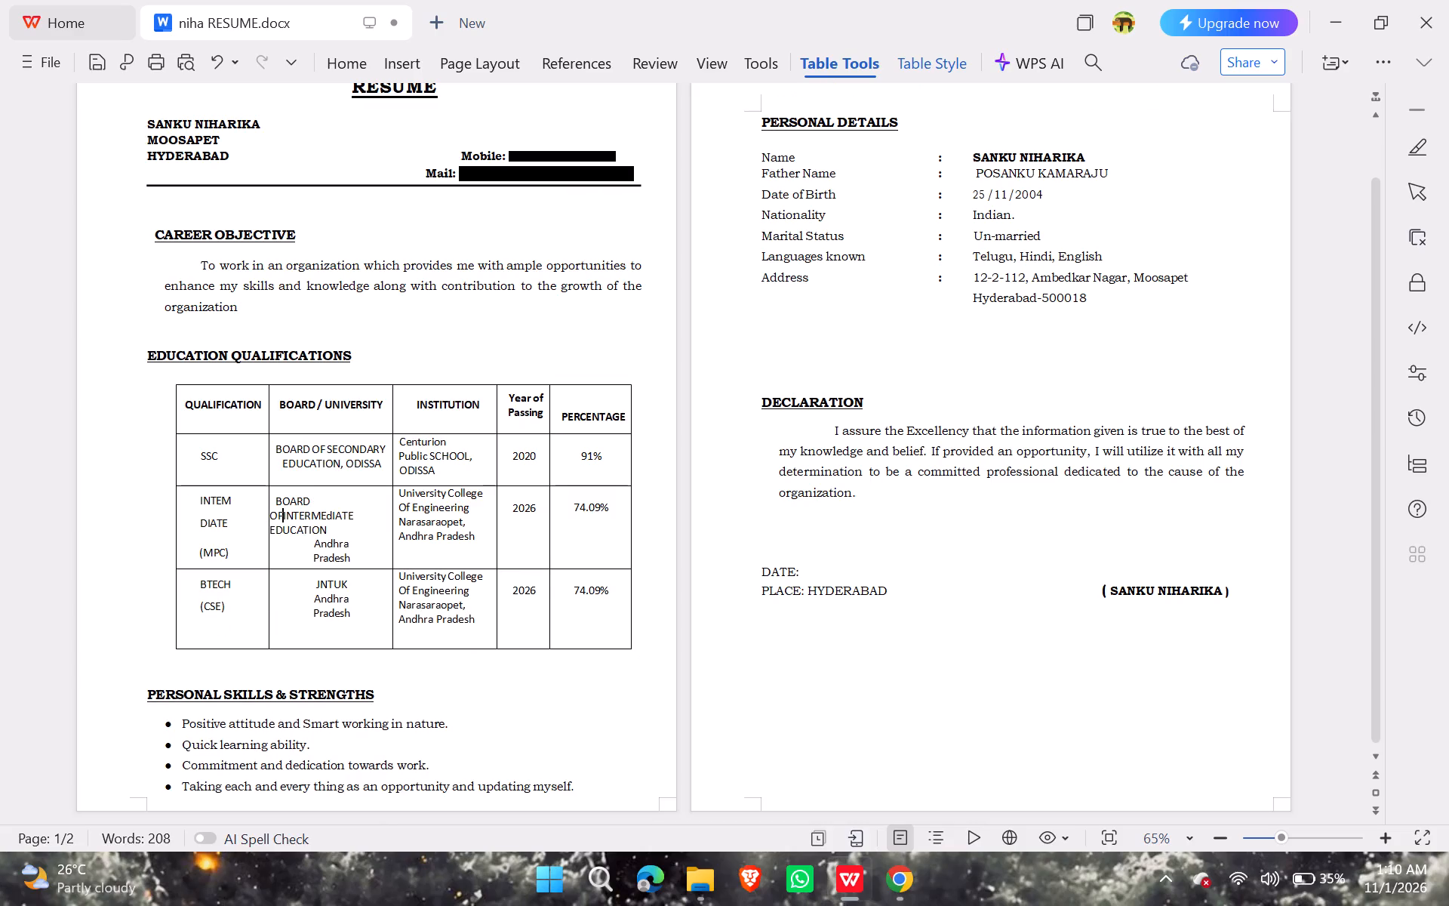
key("Return")
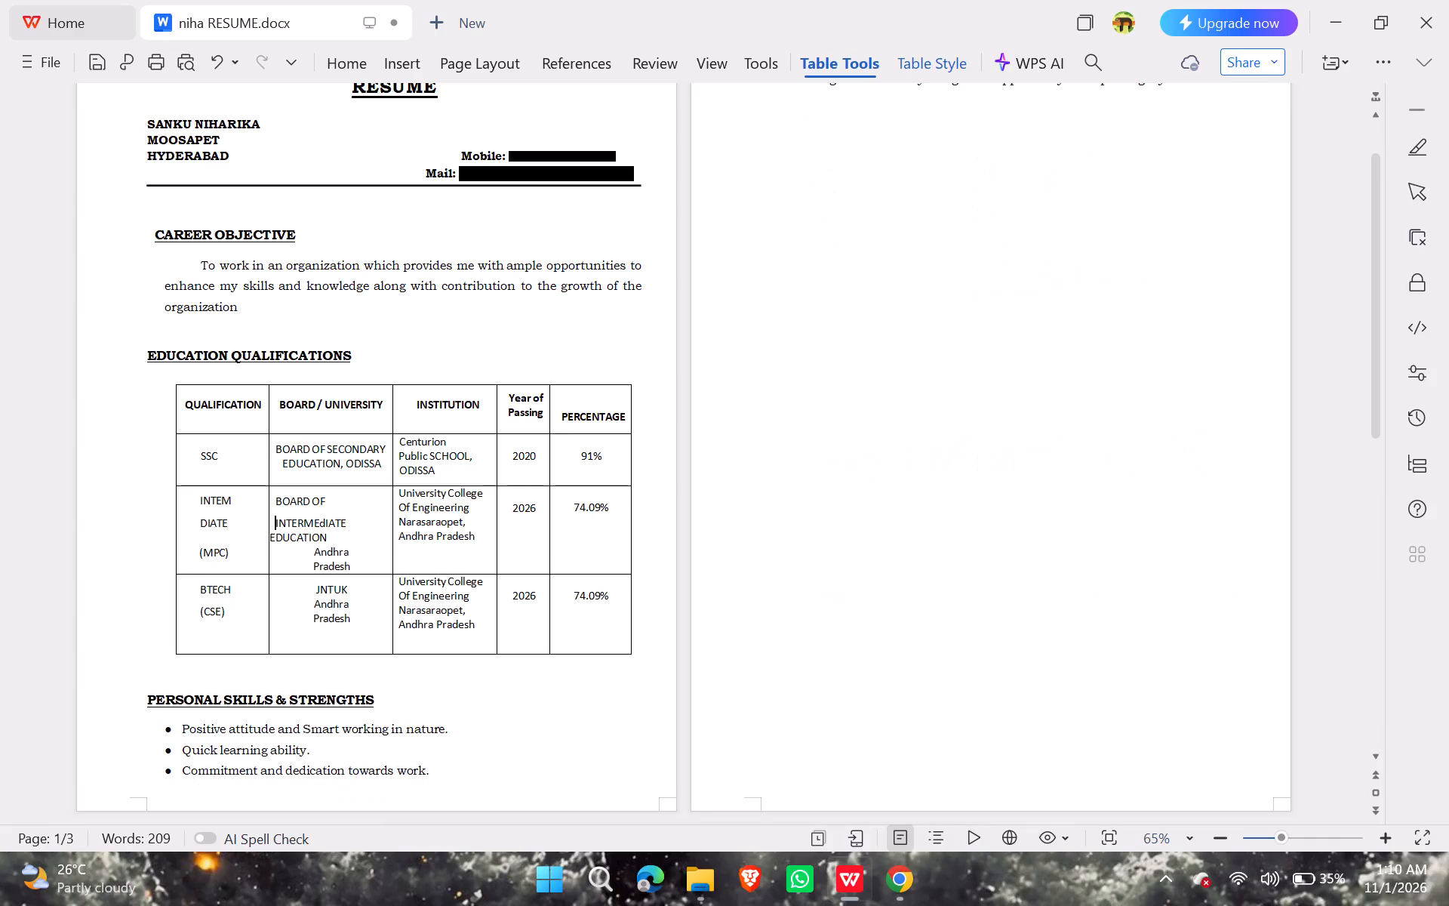
left_click(355, 525)
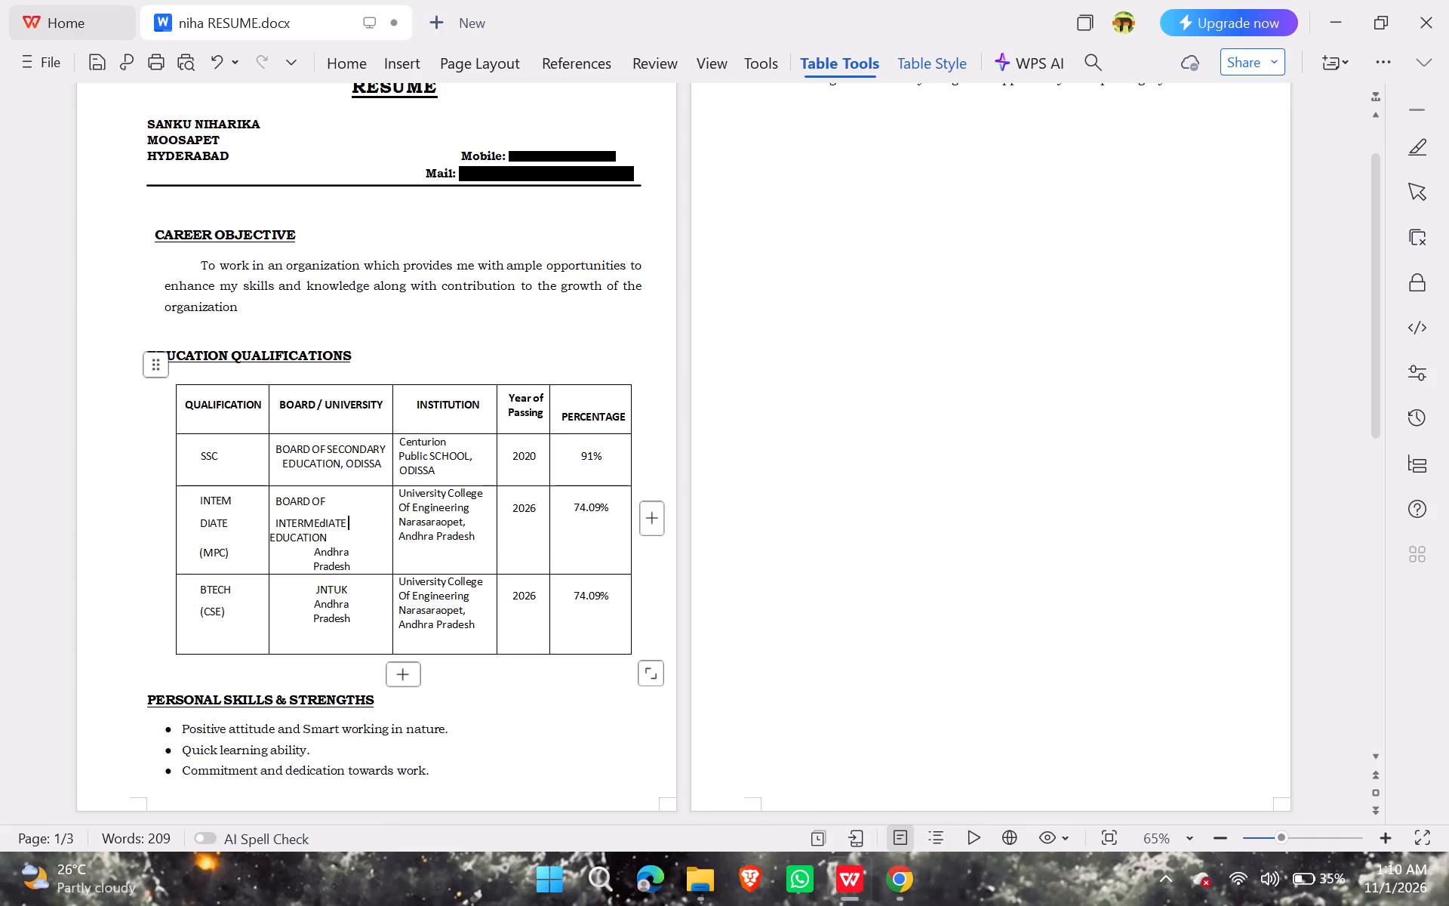
key("space")
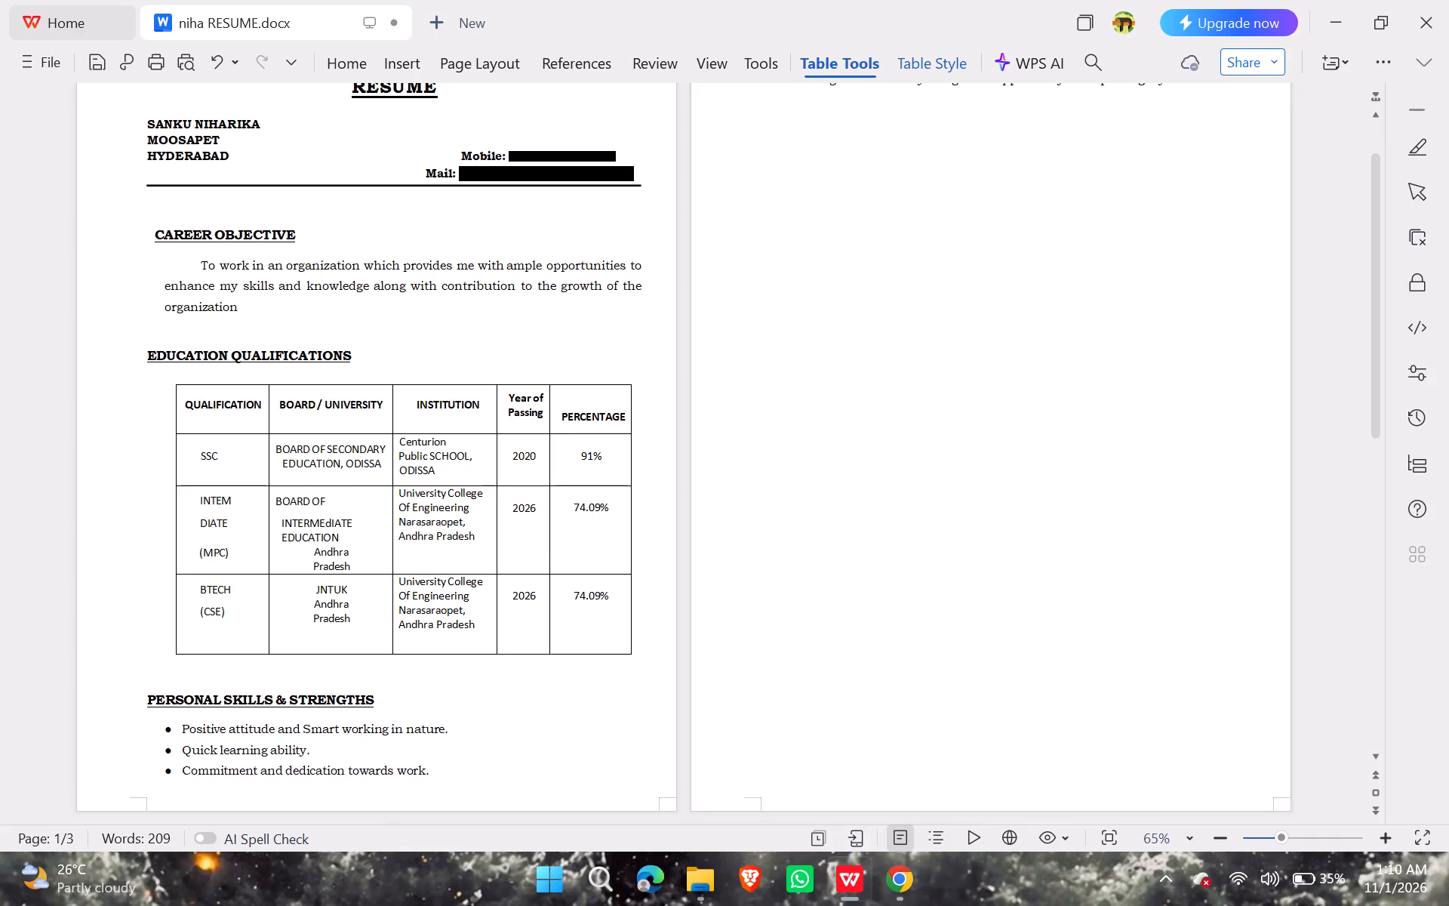
Indent BOARD OF with extra spaces so it lines up with INTERMEdIATE below it in the Intermediate row.
left_click(274, 501)
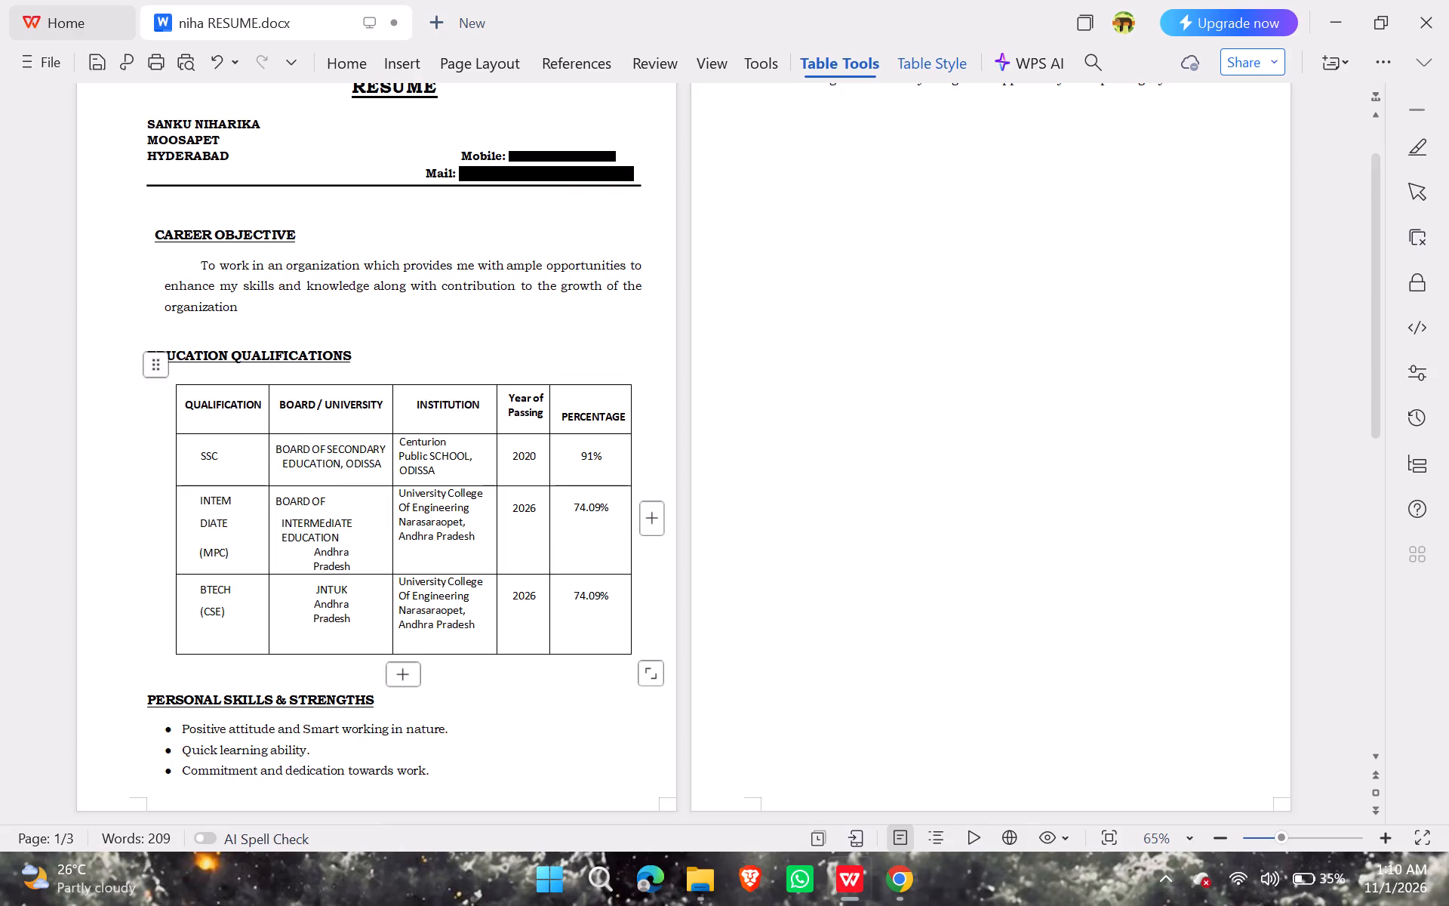
key("space")
key("space")
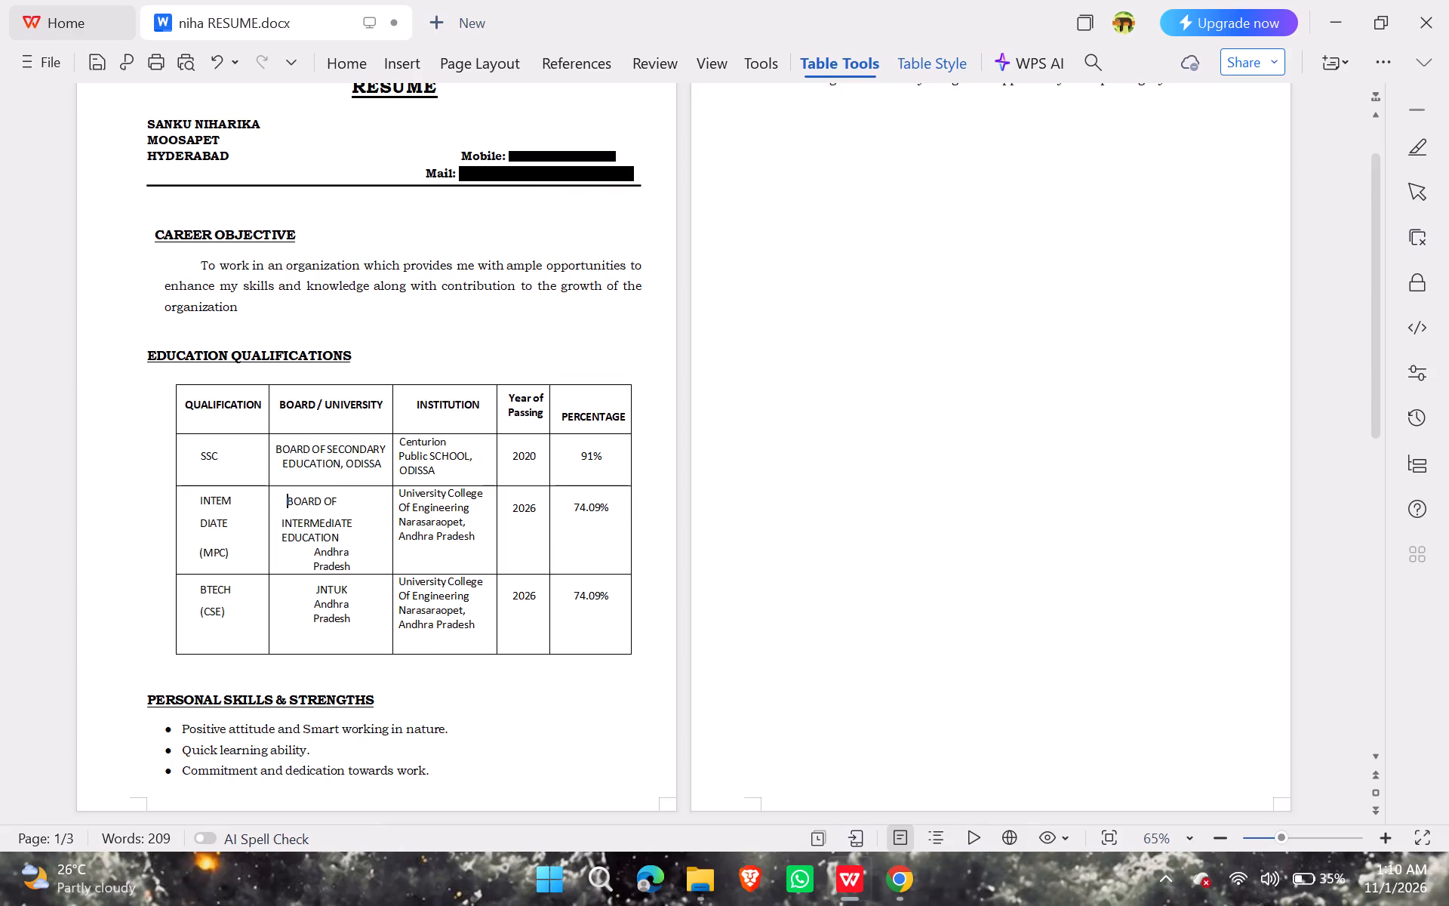
key("BackSpace")
key("space")
key("space")
Add a comma after EDUCATION in the Intermediate row's board name.
left_click(347, 539)
key("comma")
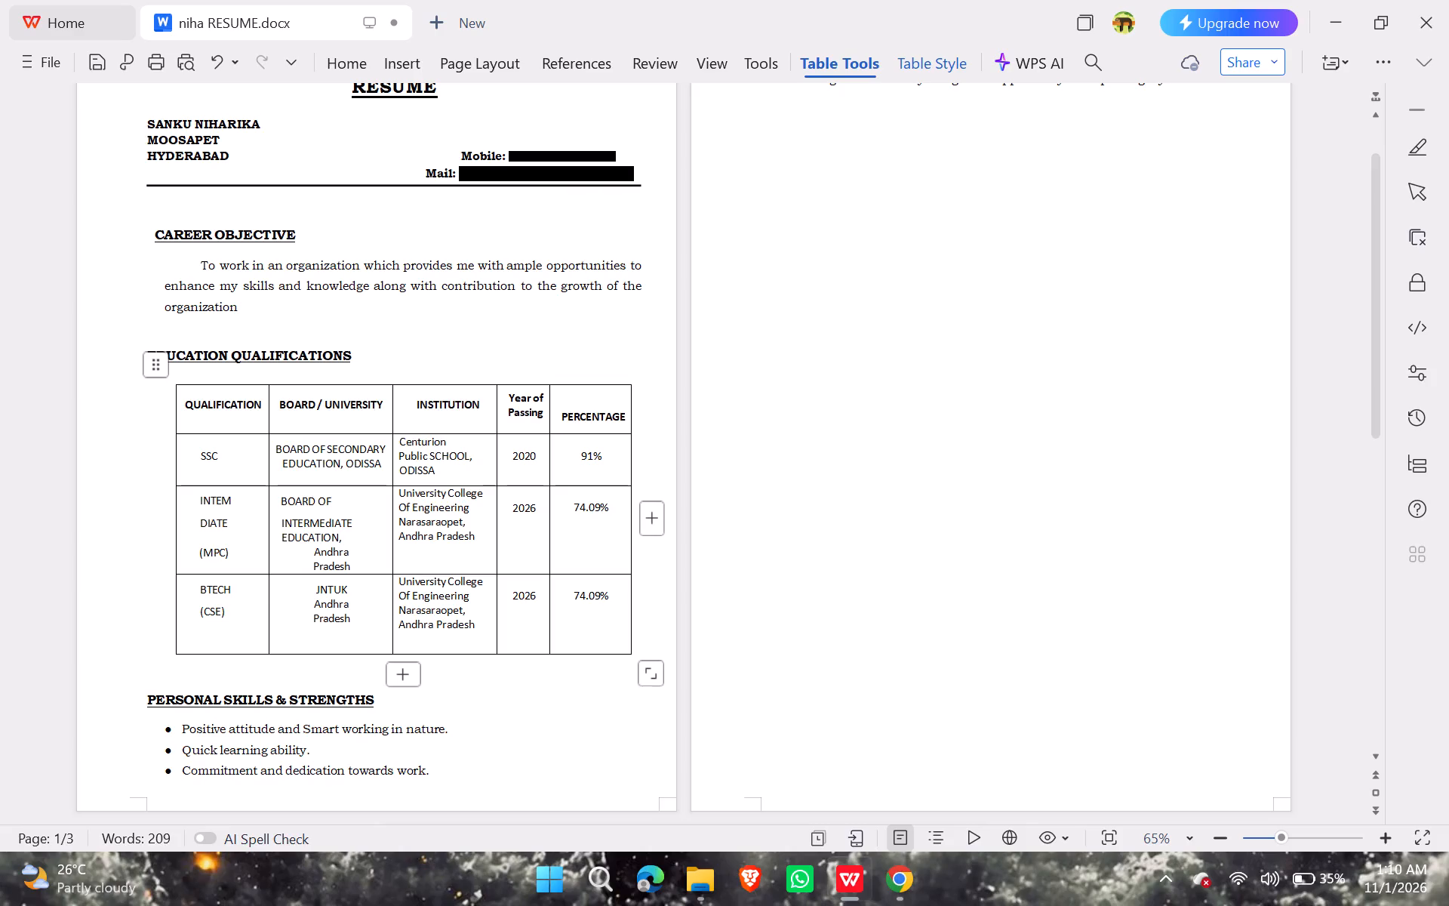
Replace the wide indentation before Andhra Pradesh in the Intermediate row's board cell with a single space.
left_click(313, 554)
key("BackSpace")
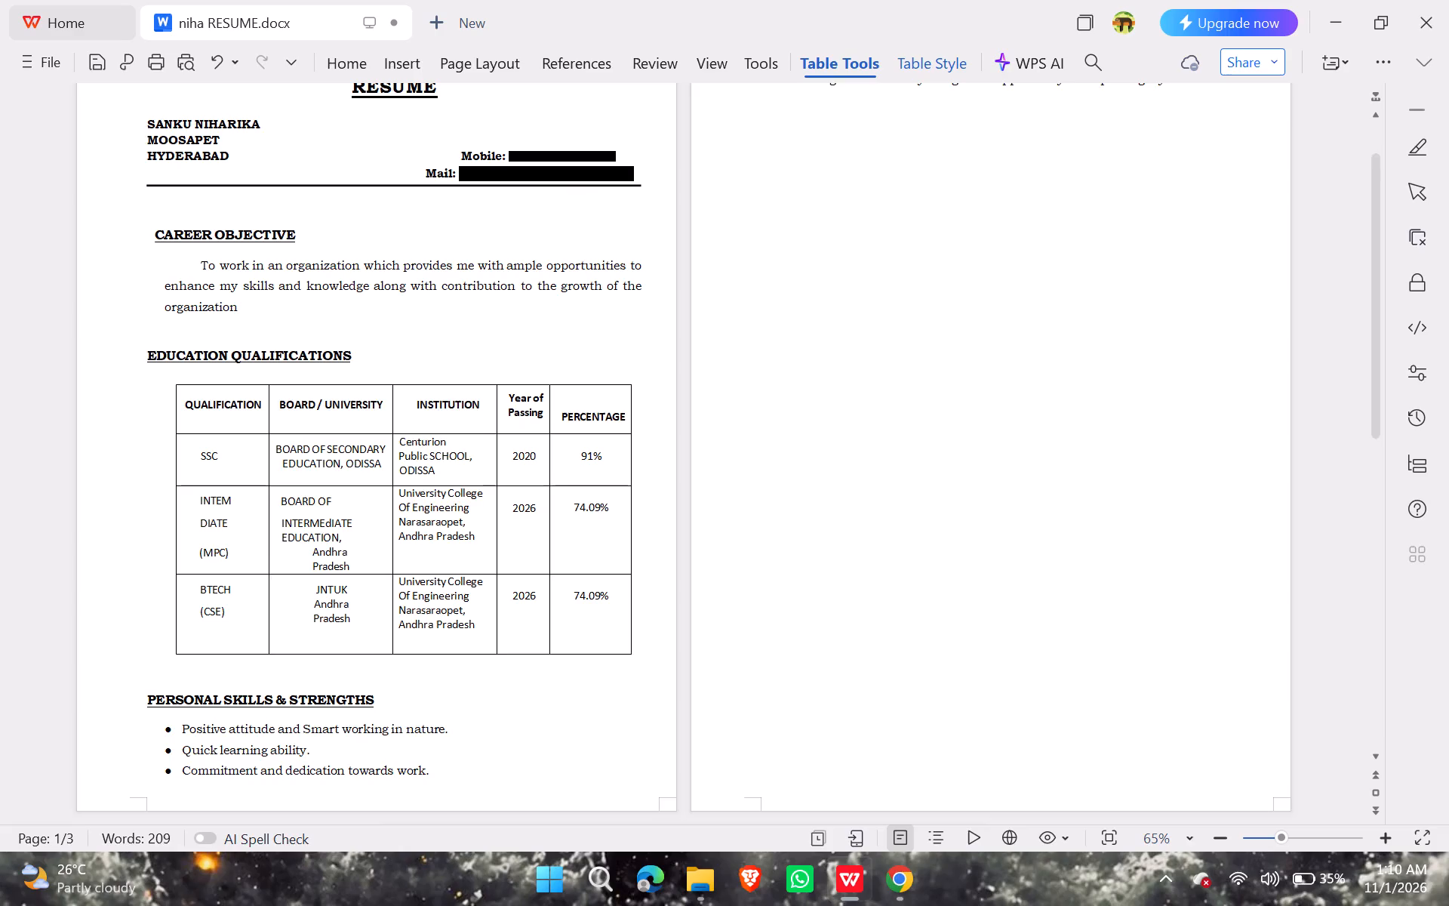
key("BackSpace")
key("space")
key("space")
key("BackSpace")
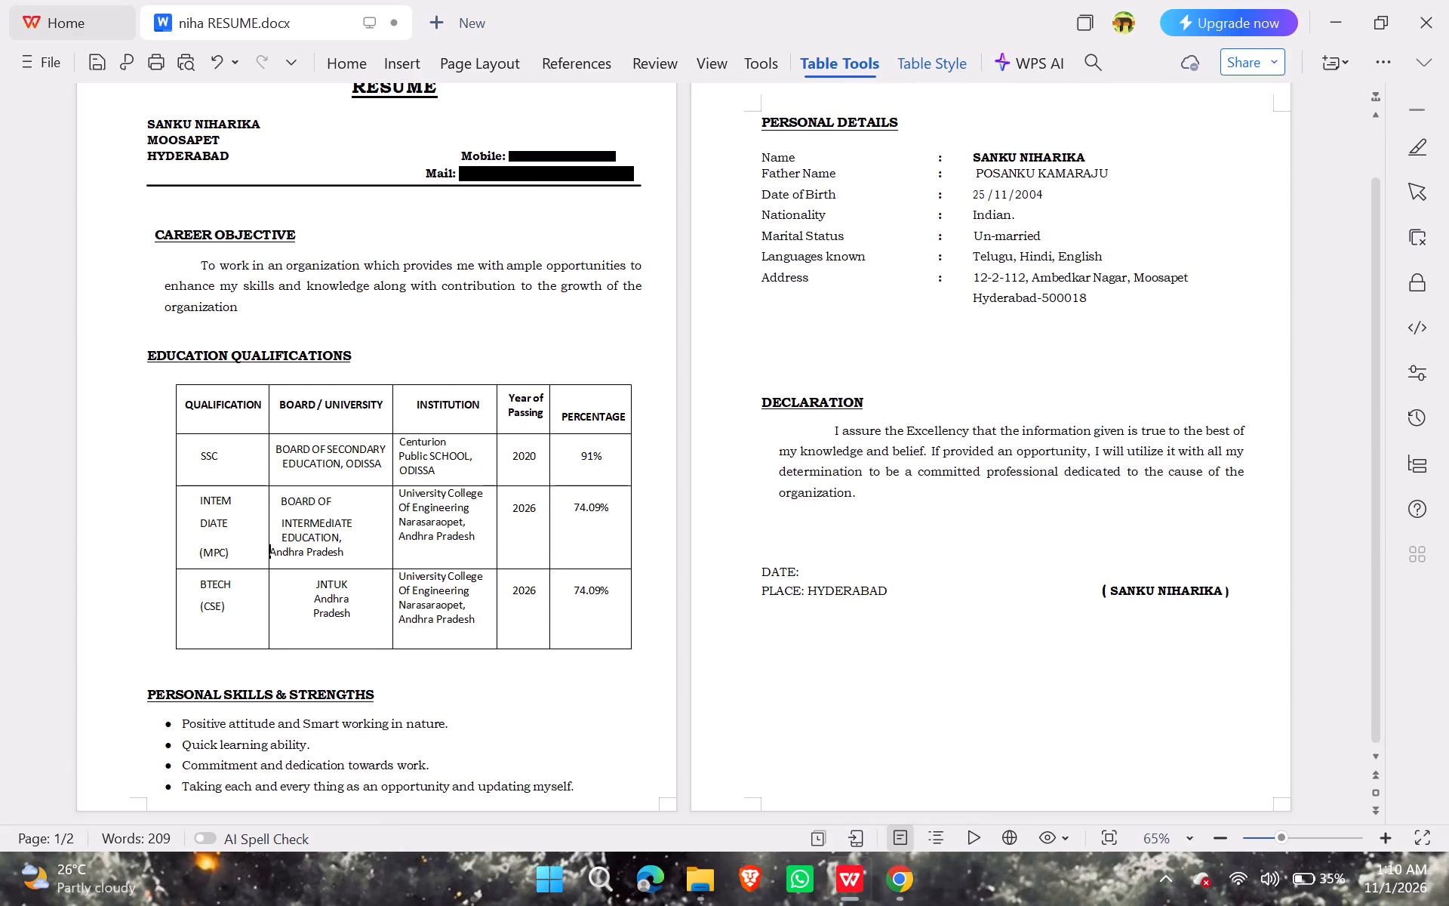
key("space")
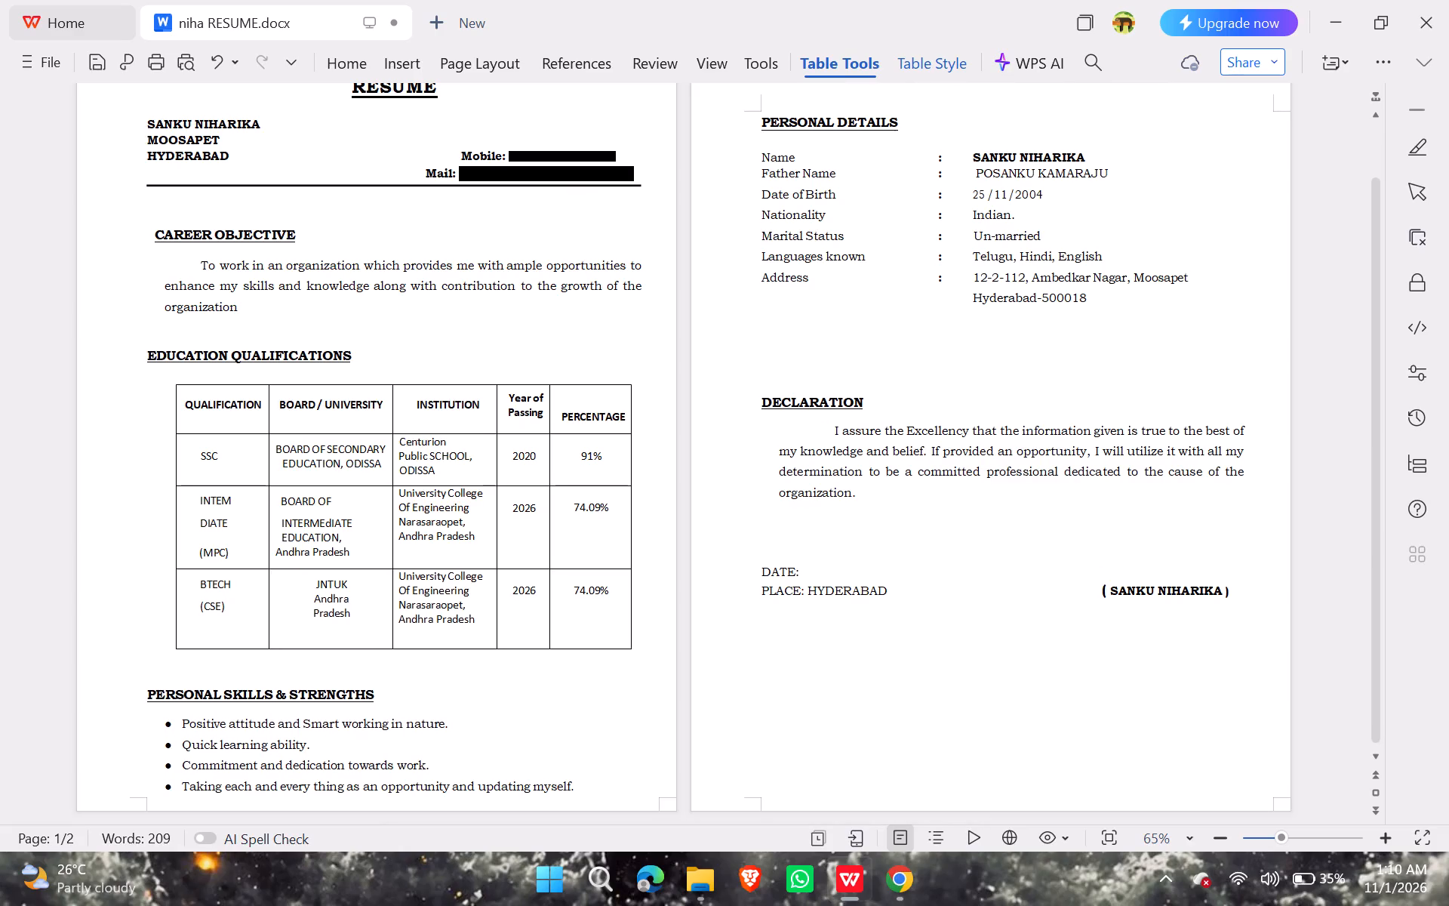
Delete University College Of Engineering Narasaraopet from the Intermediate row's institution, leaving only Uni before the comma and Andhra Pradesh.
left_click(384, 528)
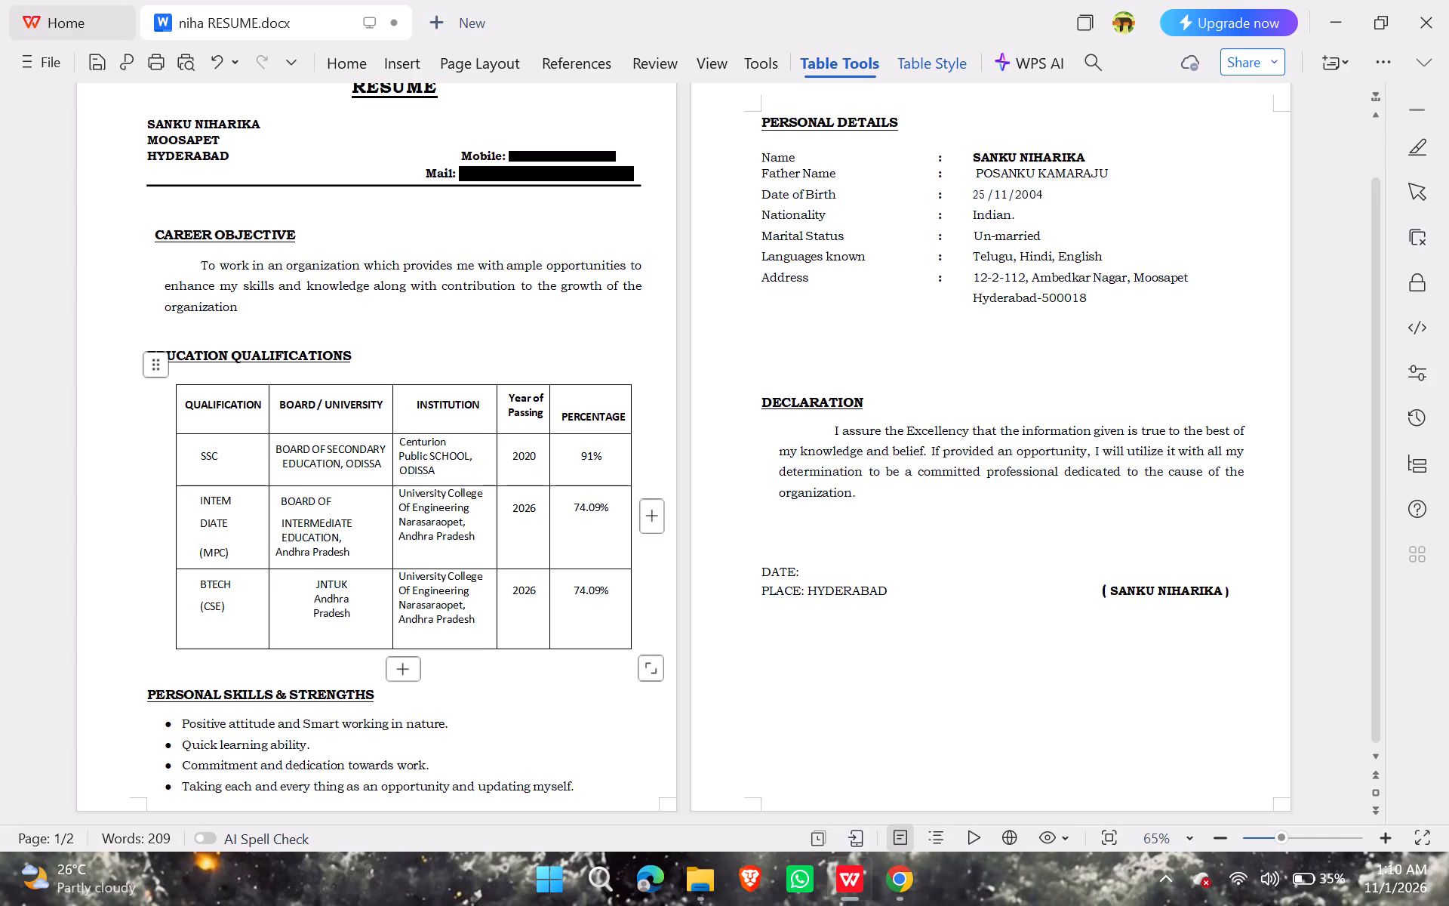
left_click(443, 501)
left_click_drag(460, 525, 397, 516)
key("BackSpace")
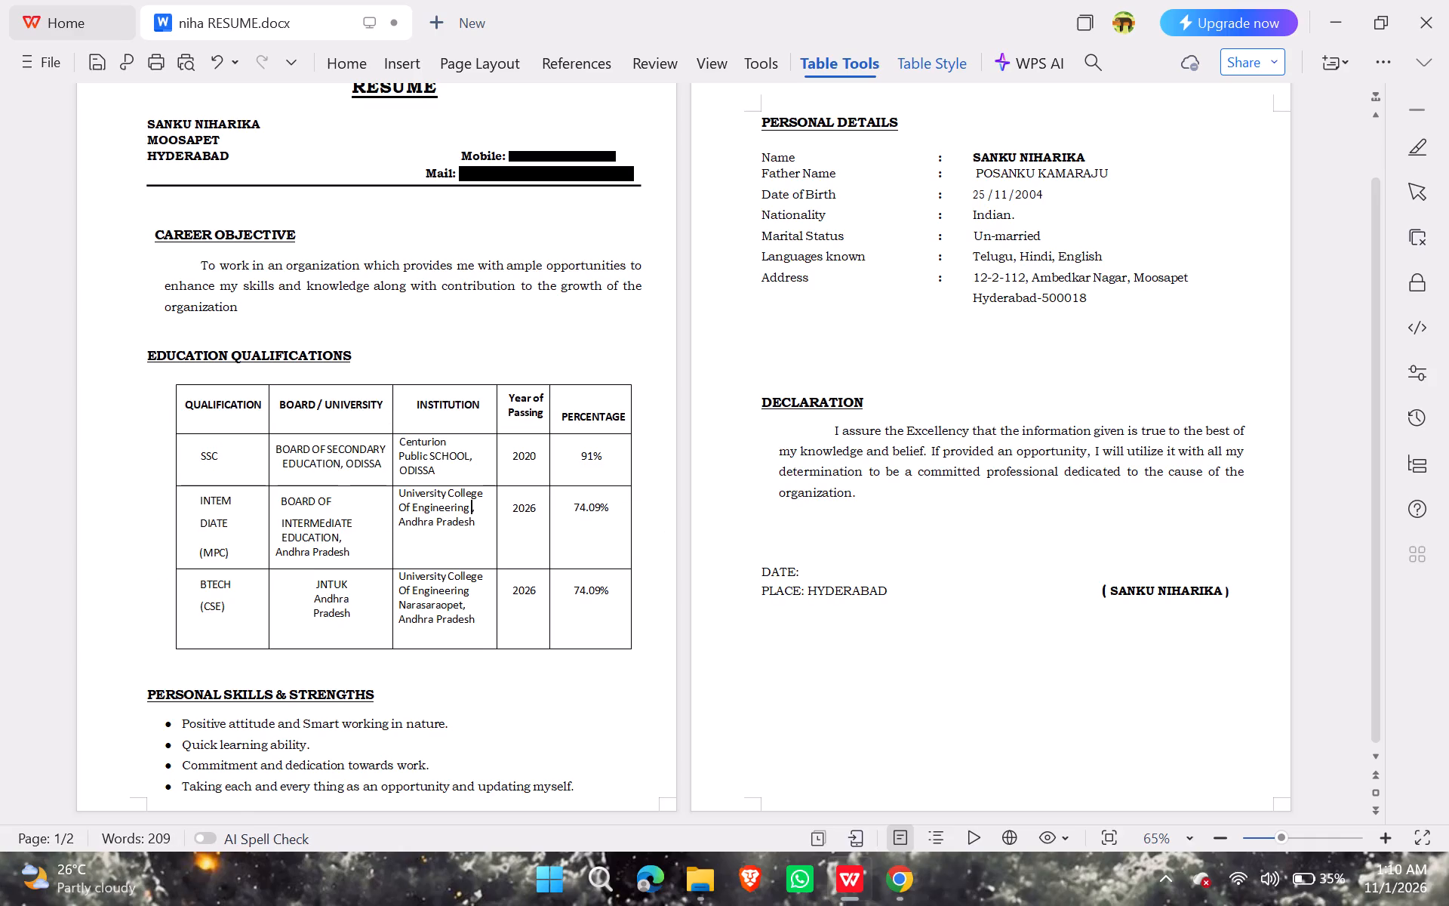
key("BackSpace")
key("BackSpace")
key("BackSpace")
key("BackSpace")
key("BackSpace")
key("BackSpace")
key("BackSpace")
key("BackSpace")
key("BackSpace")
key("BackSpace")
key("BackSpace")
key("BackSpace")
key("BackSpace")
key("BackSpace")
key("BackSpace")
key("BackSpace")
key("BackSpace")
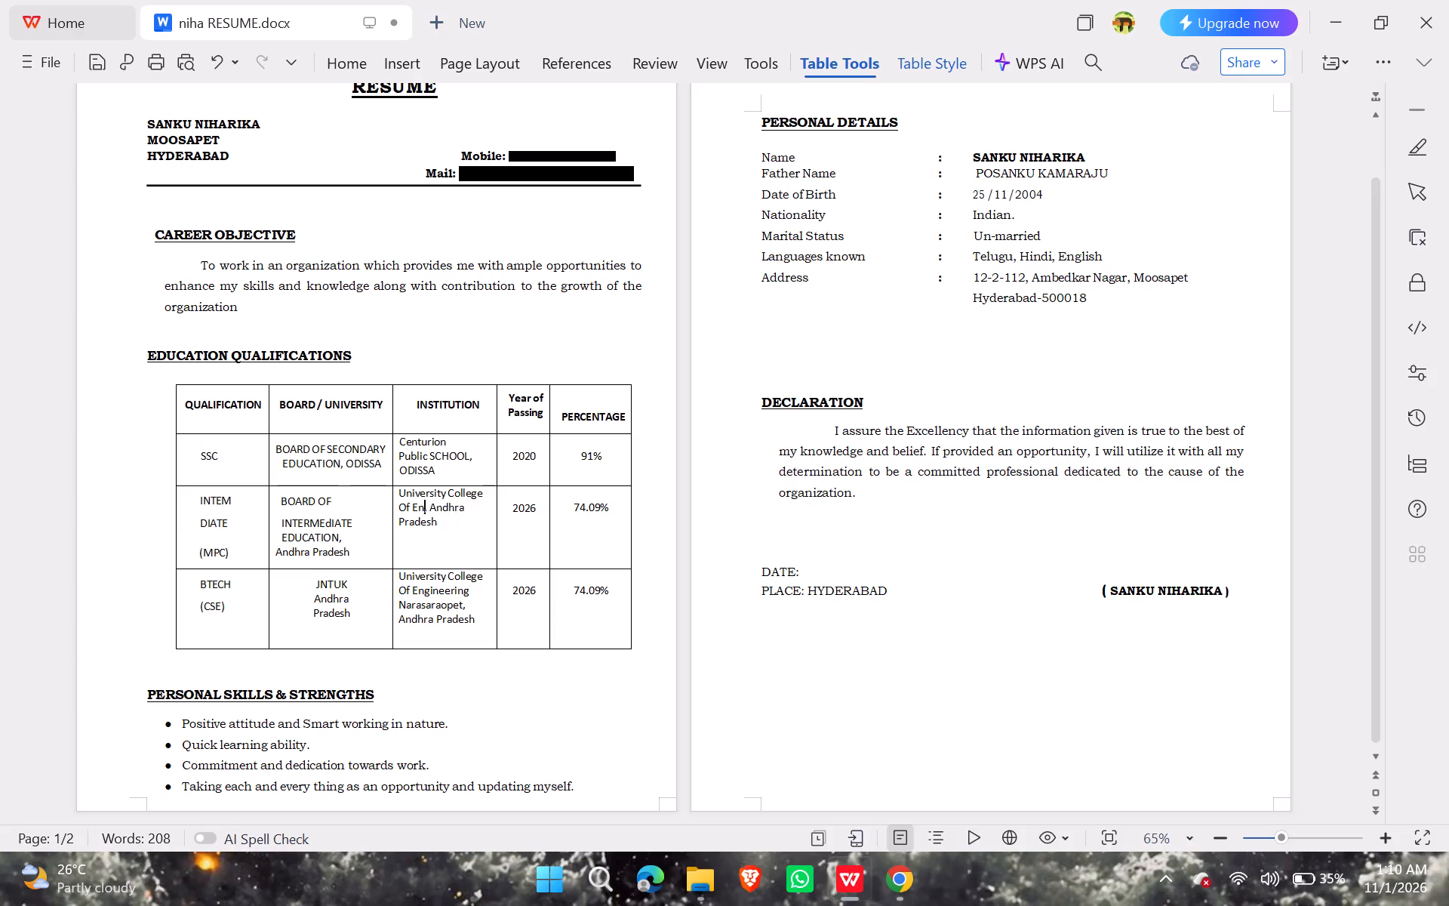
key("BackSpace")
key("BackSpace")
key("BackSpace")
key("BackSpace")
key("BackSpace")
key("BackSpace")
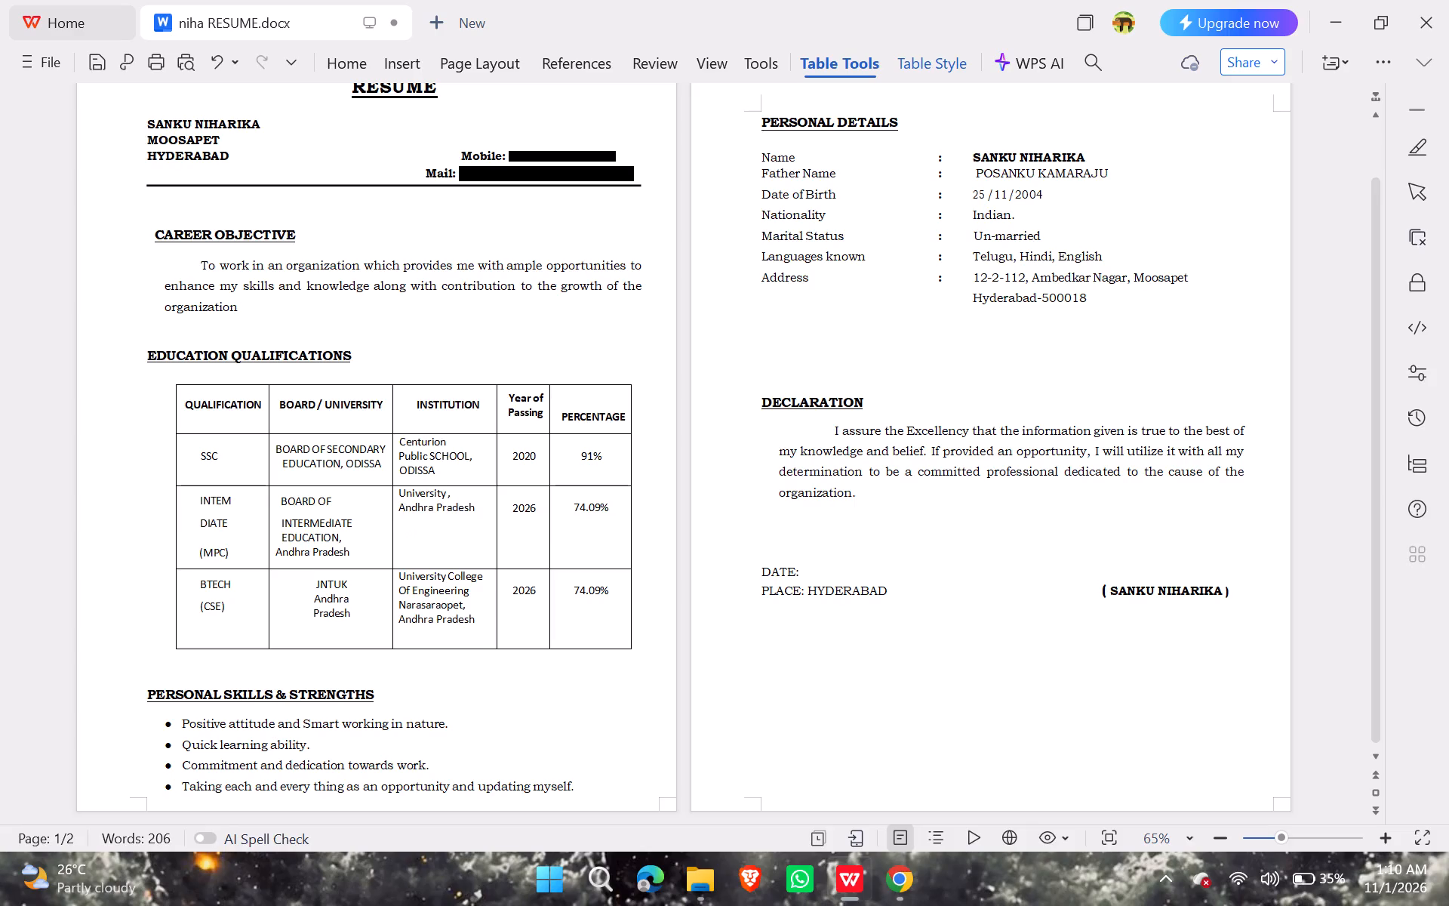
key("BackSpace")
key("BackSpace")
key("BackSpace")
key("BackSpace")
key("BackSpace")
key("BackSpace")
key("BackSpace")
key("BackSpace")
Enter S R JUNIOR COLLEGE directly after Uni, before the comma, in the Intermediate row's institution cell.
key("shift+s")
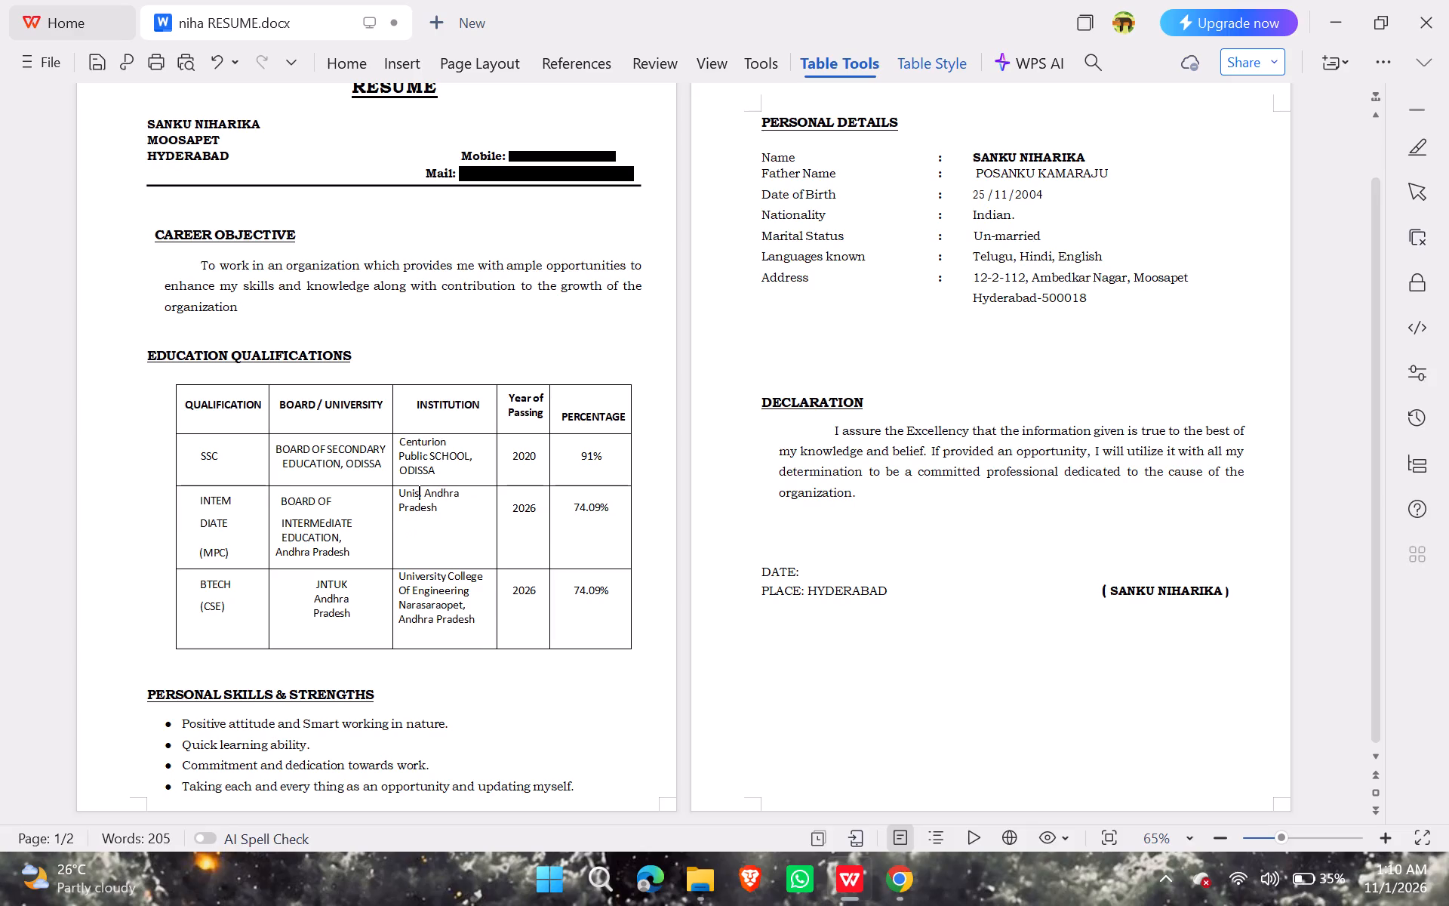
key("space")
key("BackSpace")
key("BackSpace")
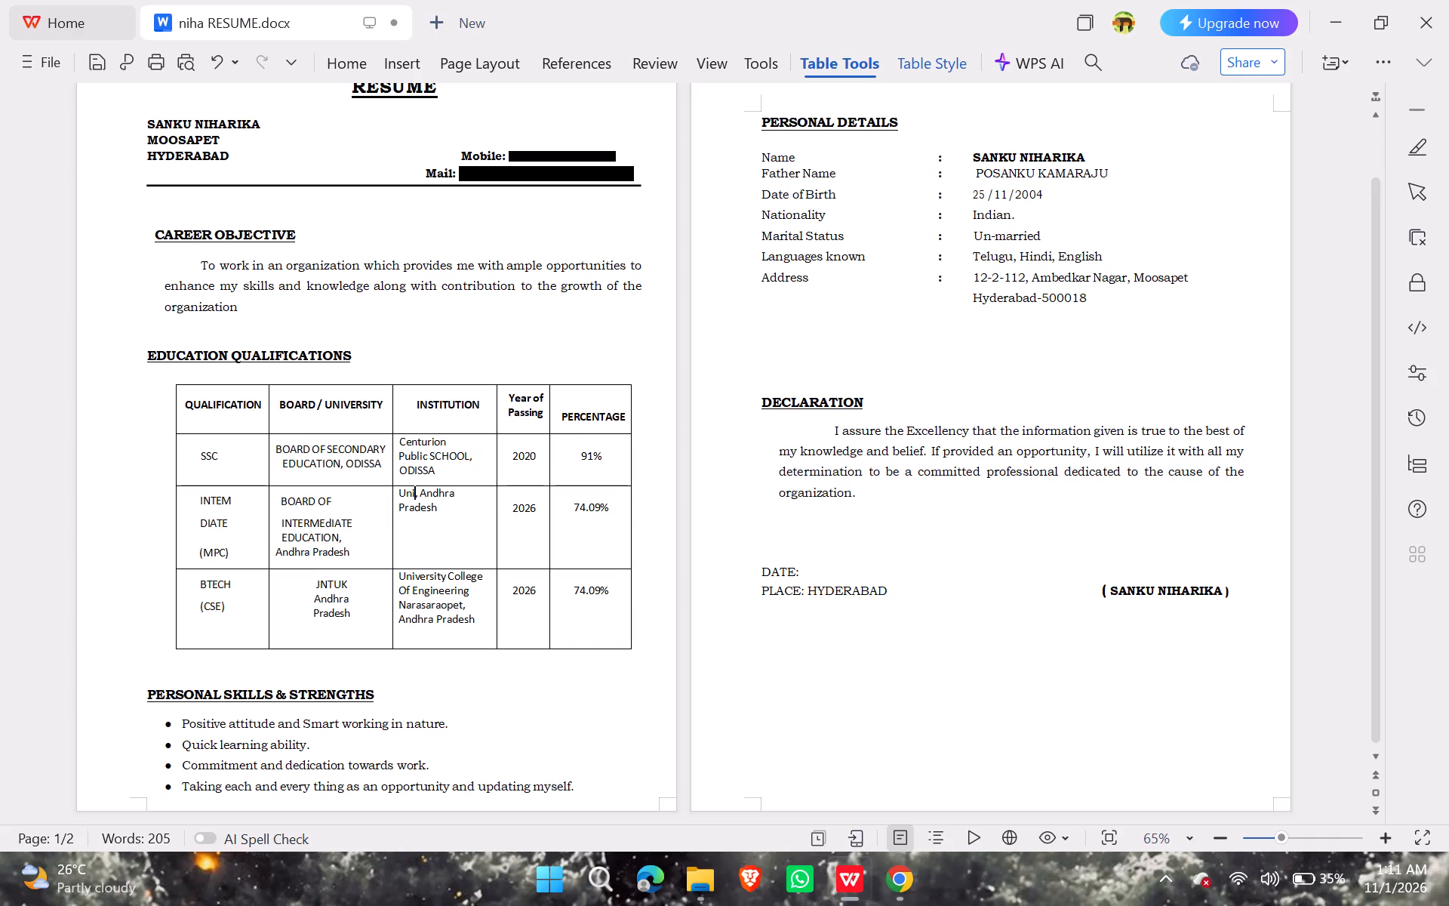
key("s")
key("space")
type("R")
key("space")
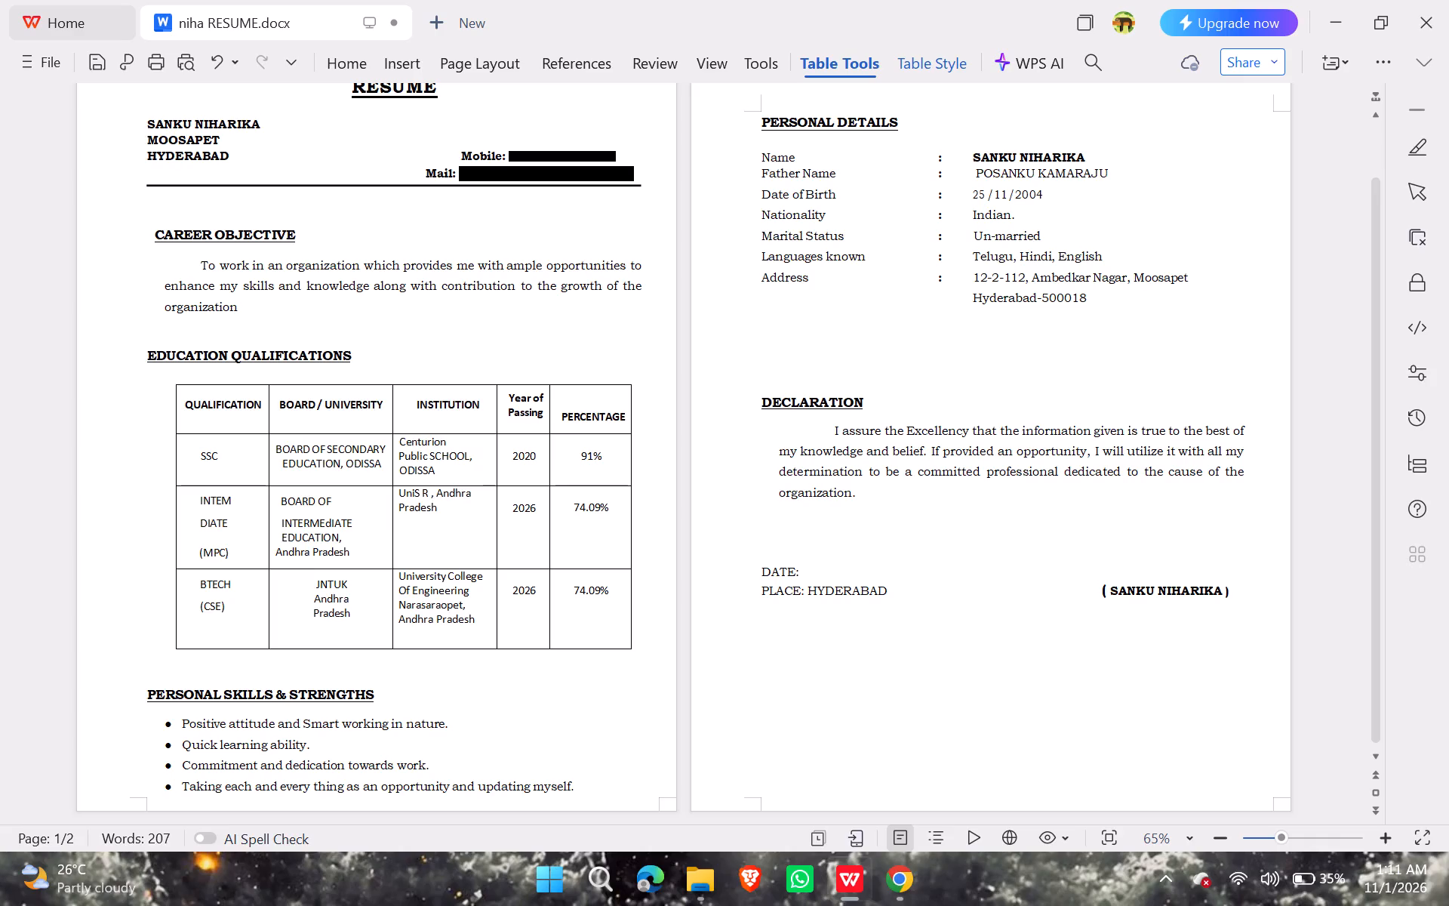
type("JUNIOR")
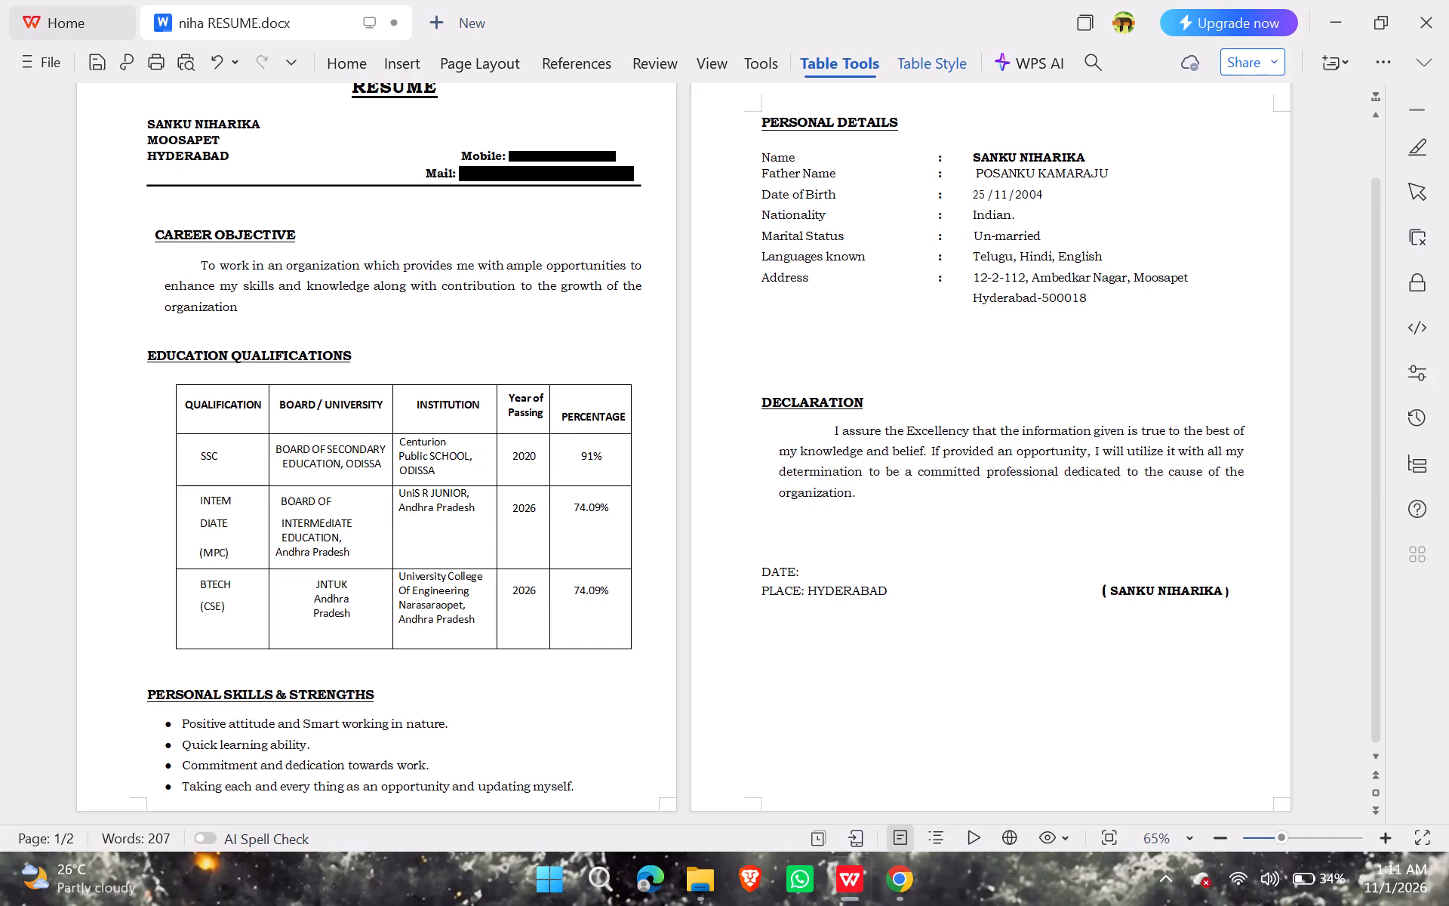
key("space")
type("COLL")
type("EGE")
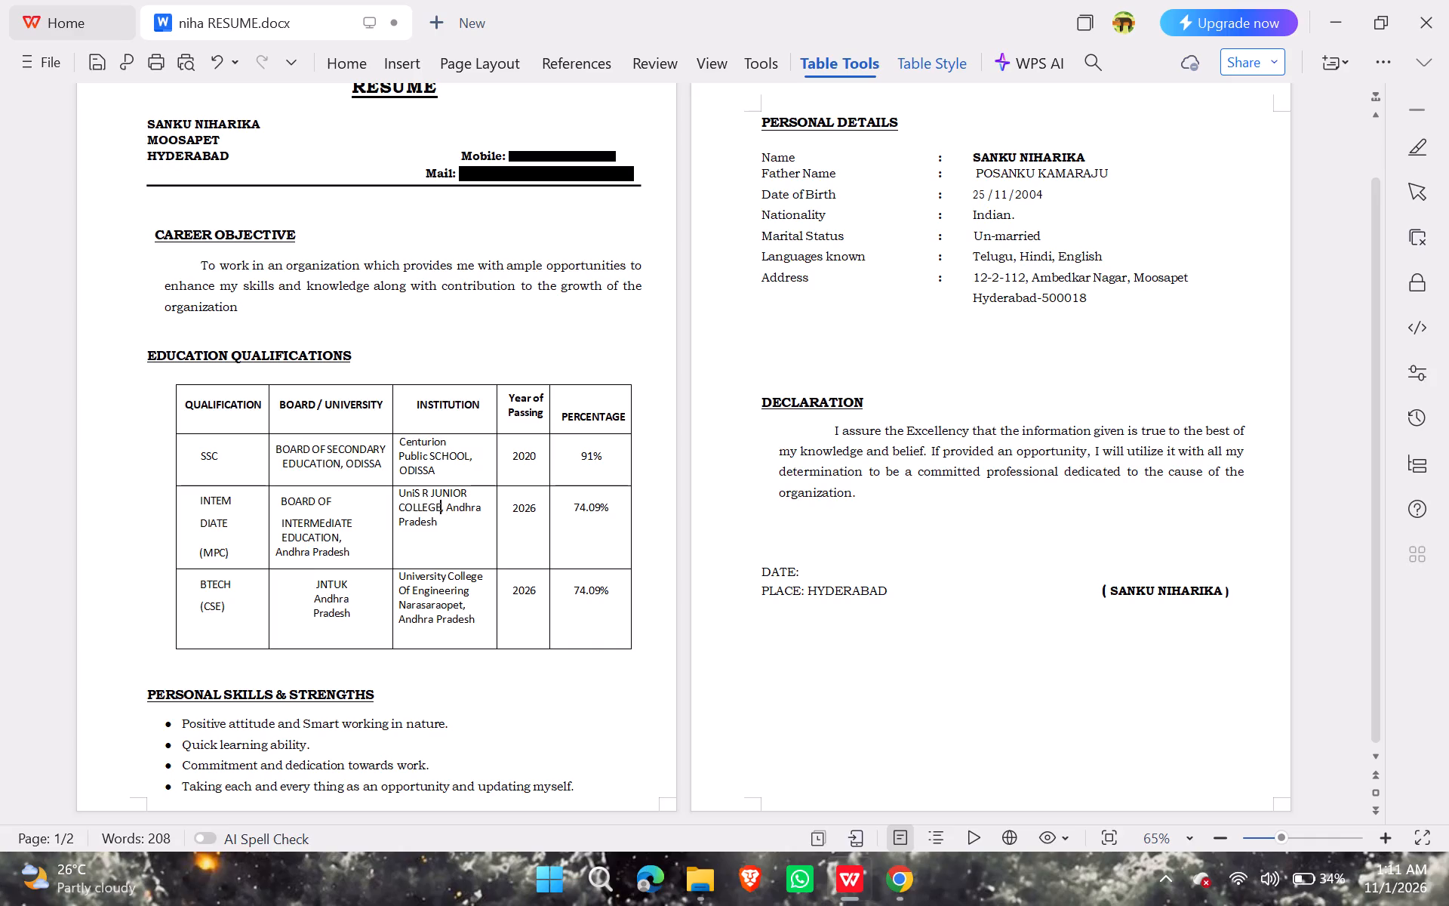
Replace Andhra with SRIKAKULAM after the comma in the Intermediate row's institution cell.
left_click(462, 511)
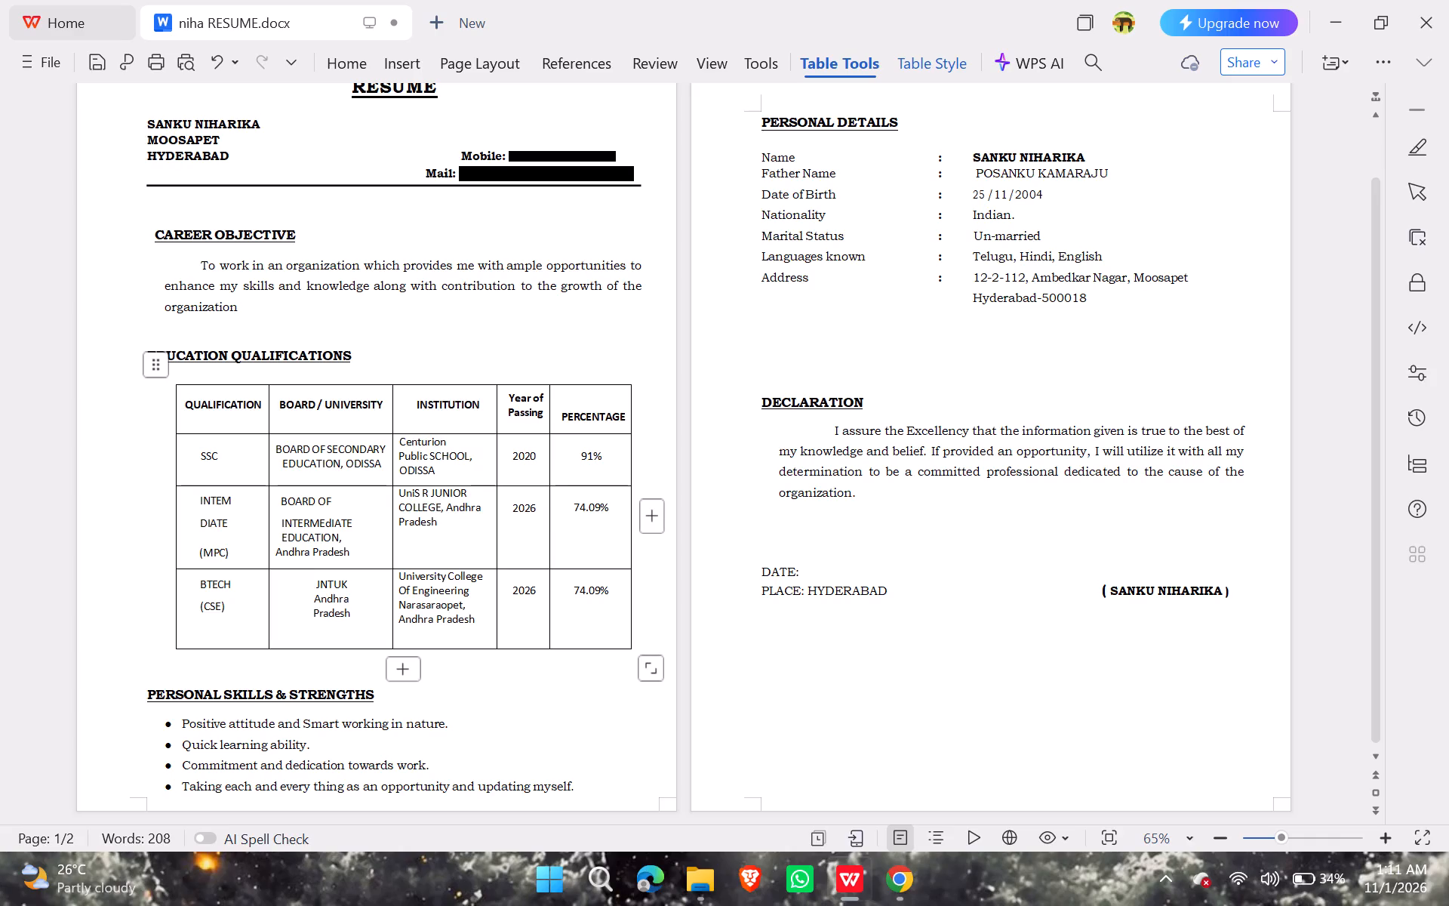
key("BackSpace")
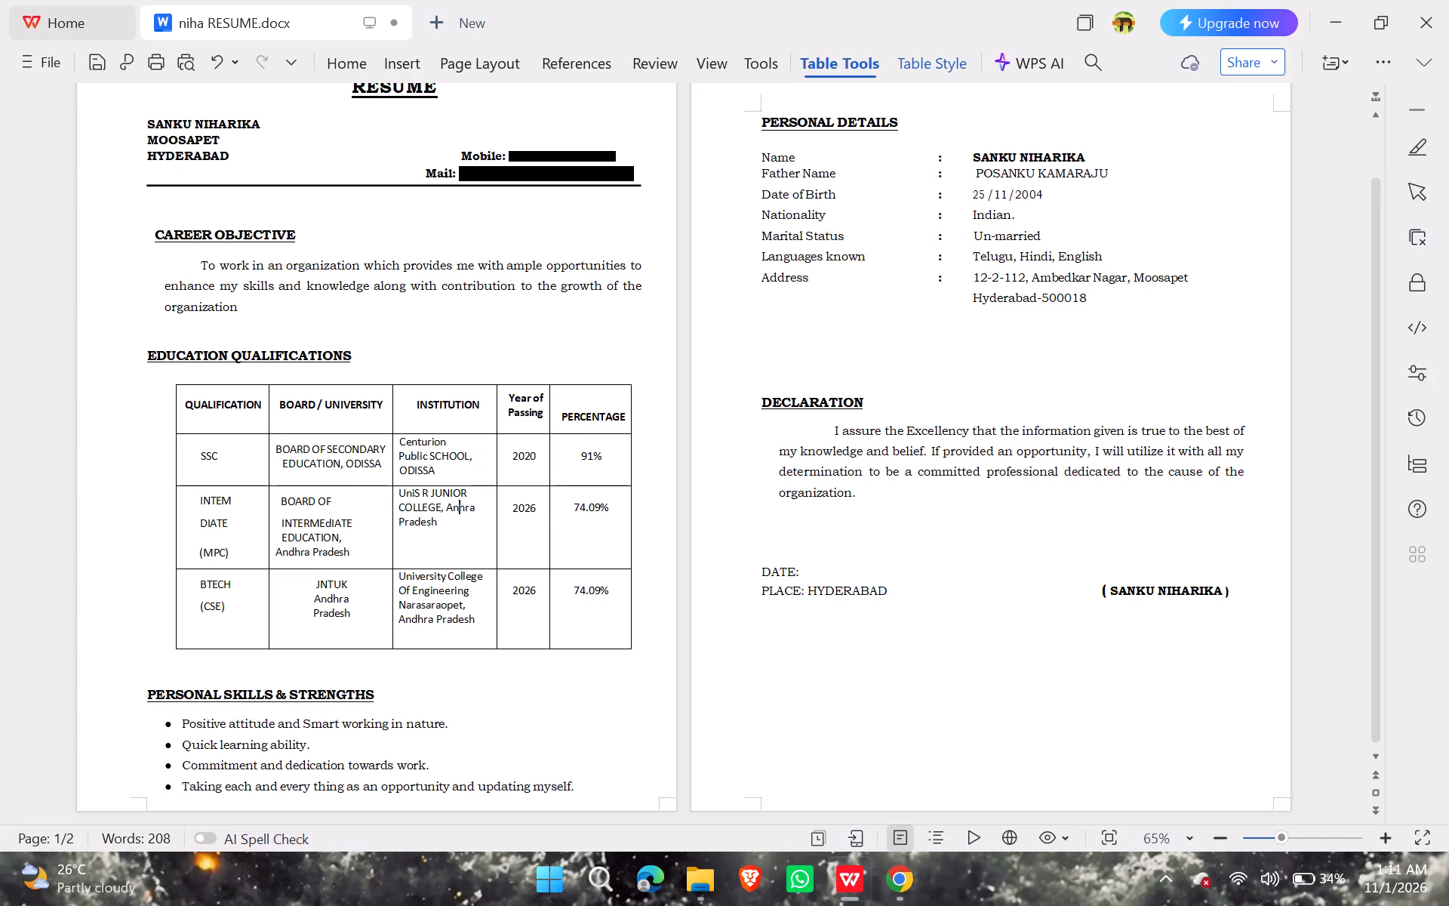
key("BackSpace")
key("BackSpace")
type("SRIKAKULAM")
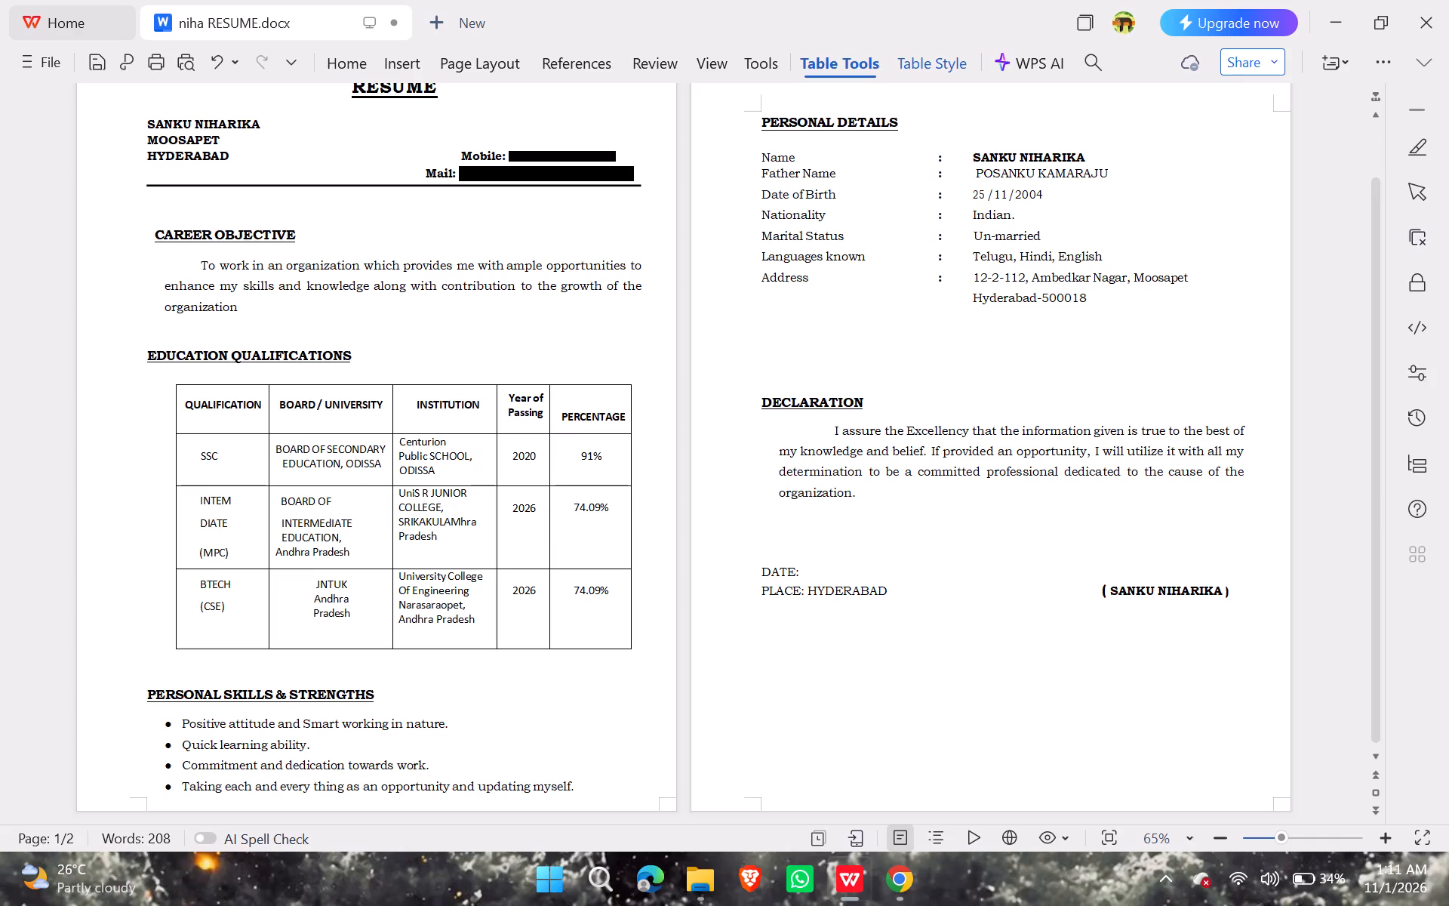
key("Right")
key("Right")
key("Right")
key("BackSpace")
key("BackSpace")
key("BackSpace")
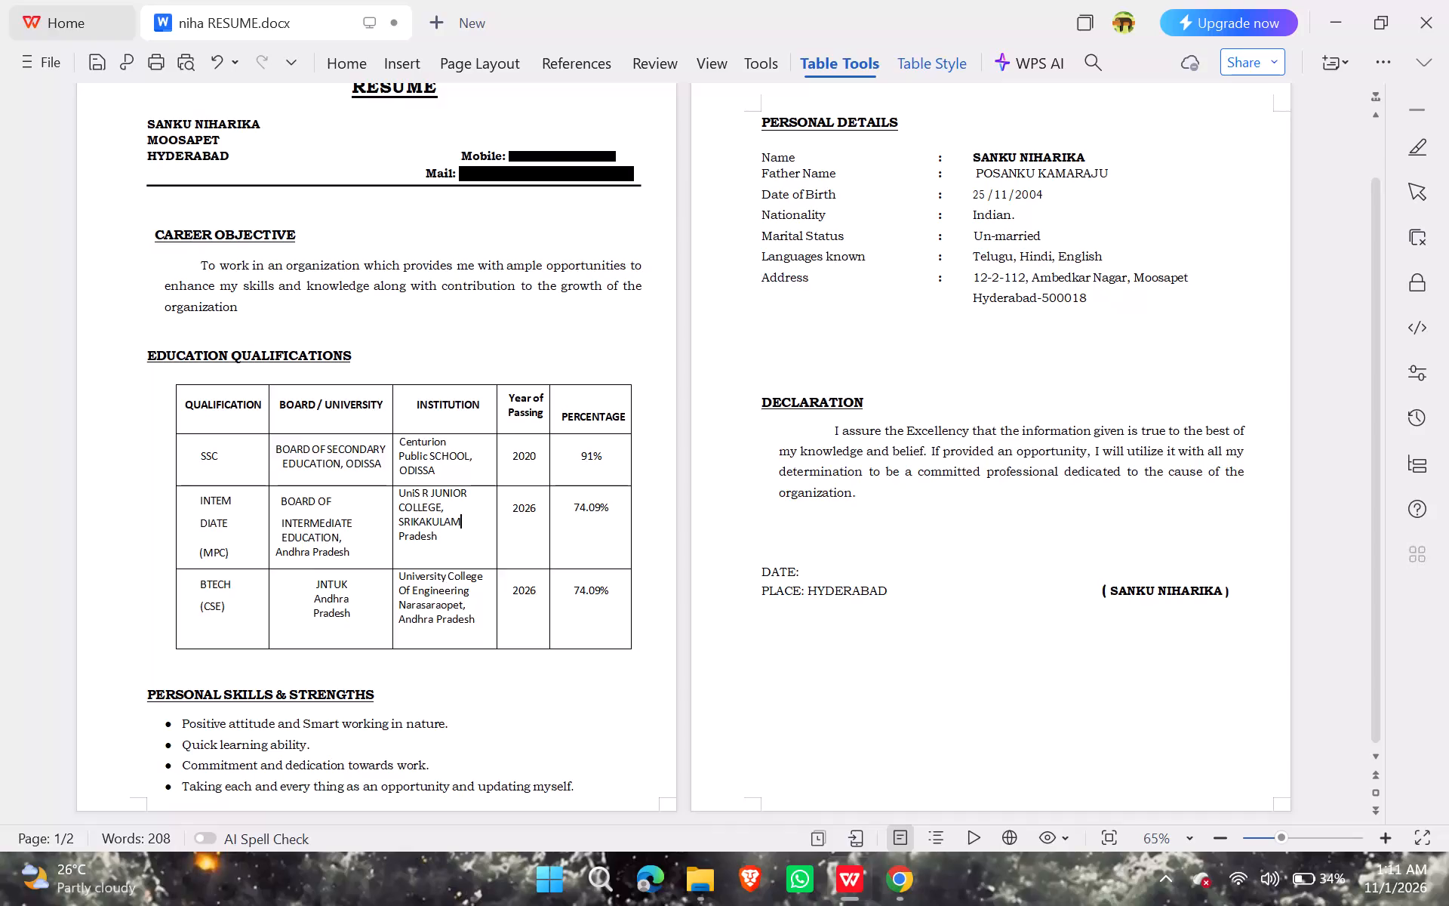
Delete Pradesh after SRIKAKULAM in the Intermediate row's institution cell.
key("Down")
key("BackSpace")
key("BackSpace")
key("BackSpace")
key("BackSpace")
key("BackSpace")
key("BackSpace")
key("BackSpace")
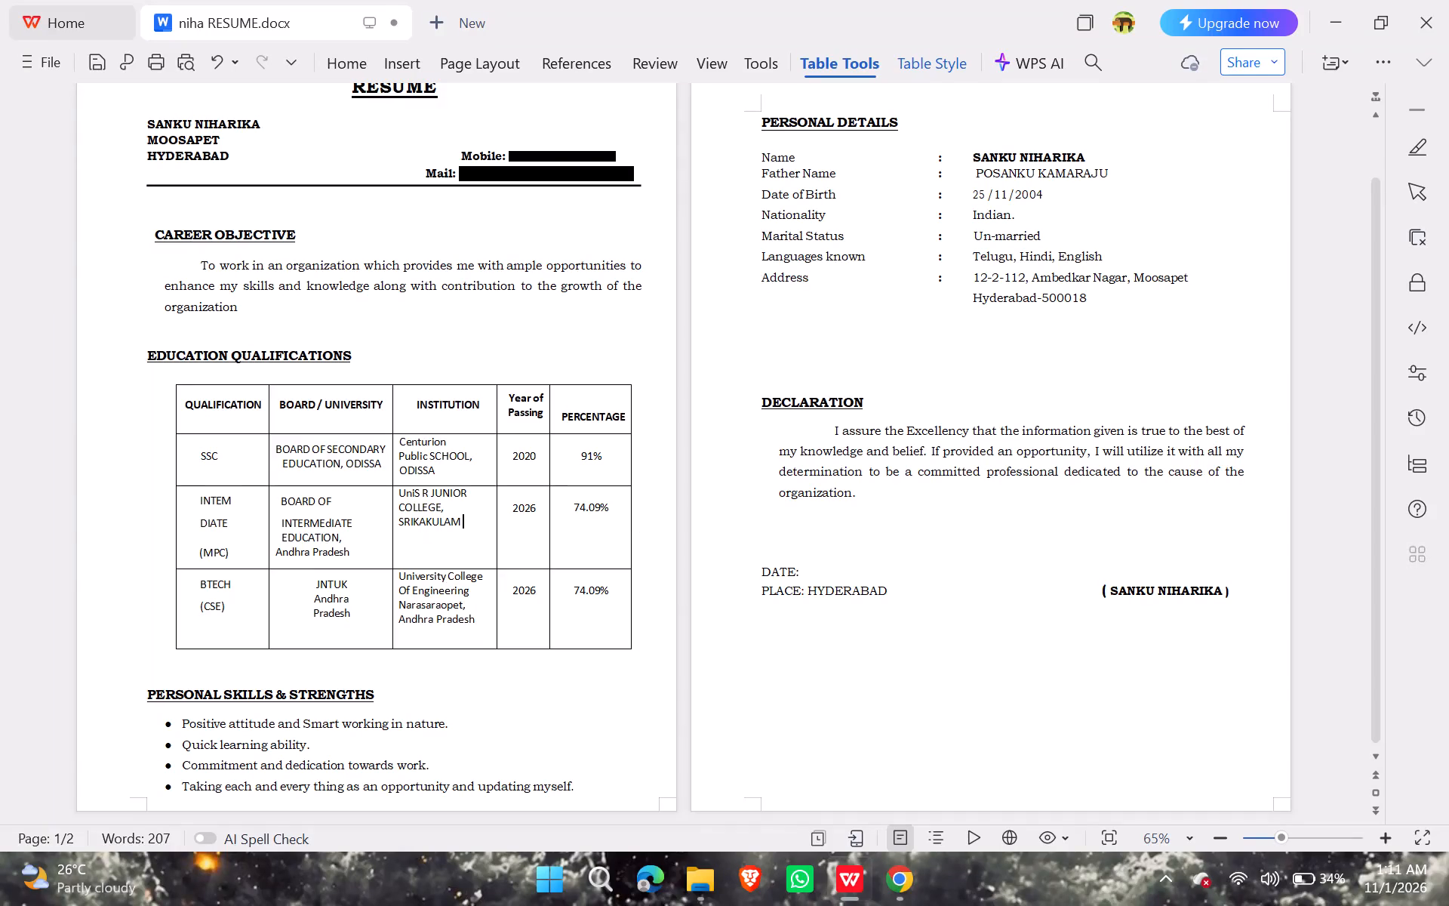
Delete the leftover Uni in front of S R JUNIOR COLLEGE in the Intermediate row.
key("Up")
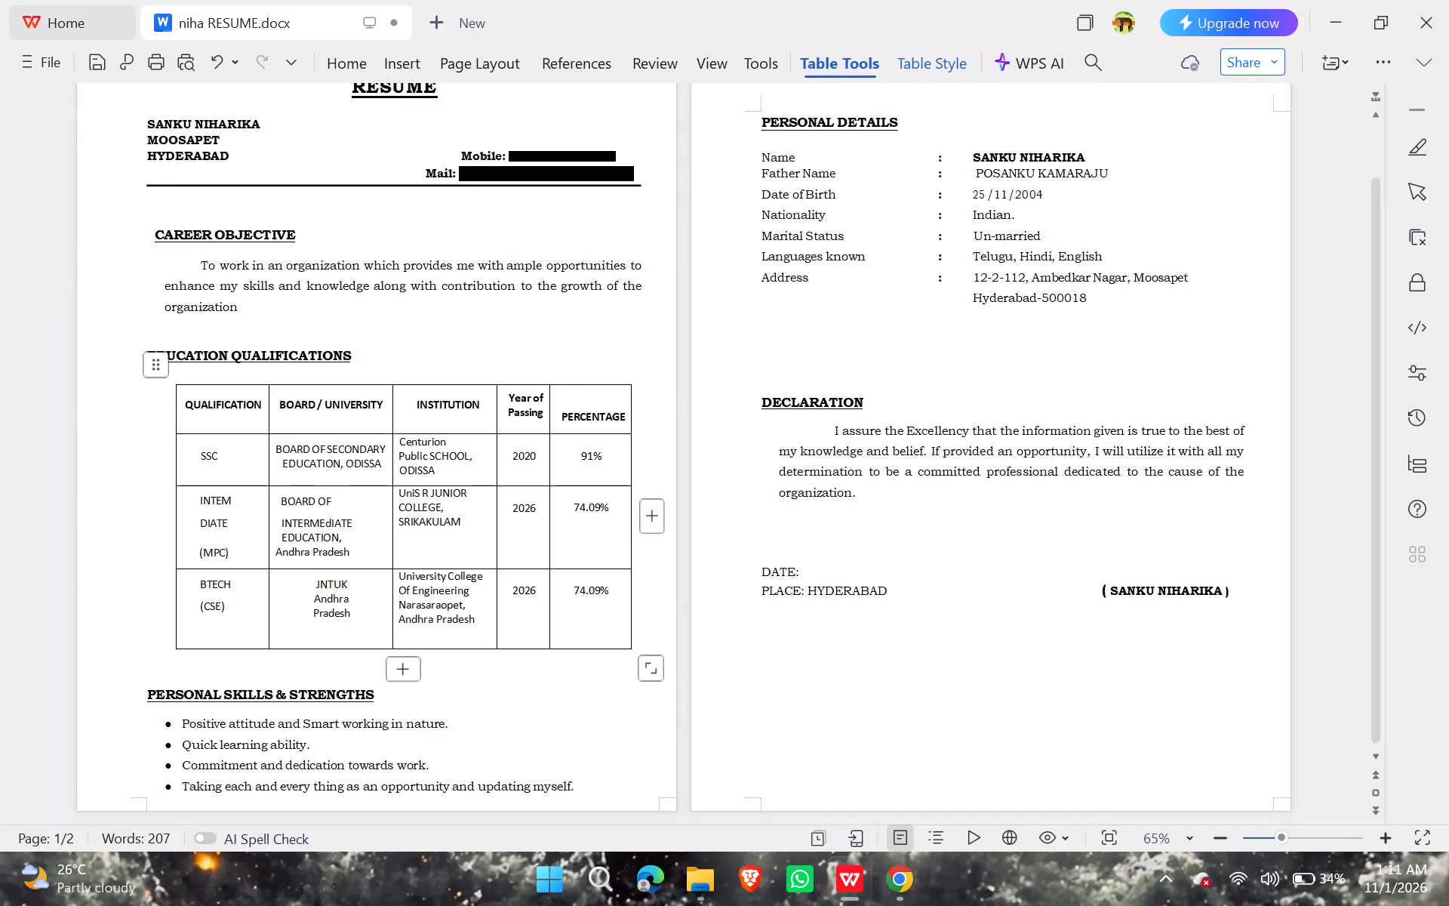
key("Up")
key("Left")
key("Left")
key("Left")
key("Left")
key("Left")
key("Left")
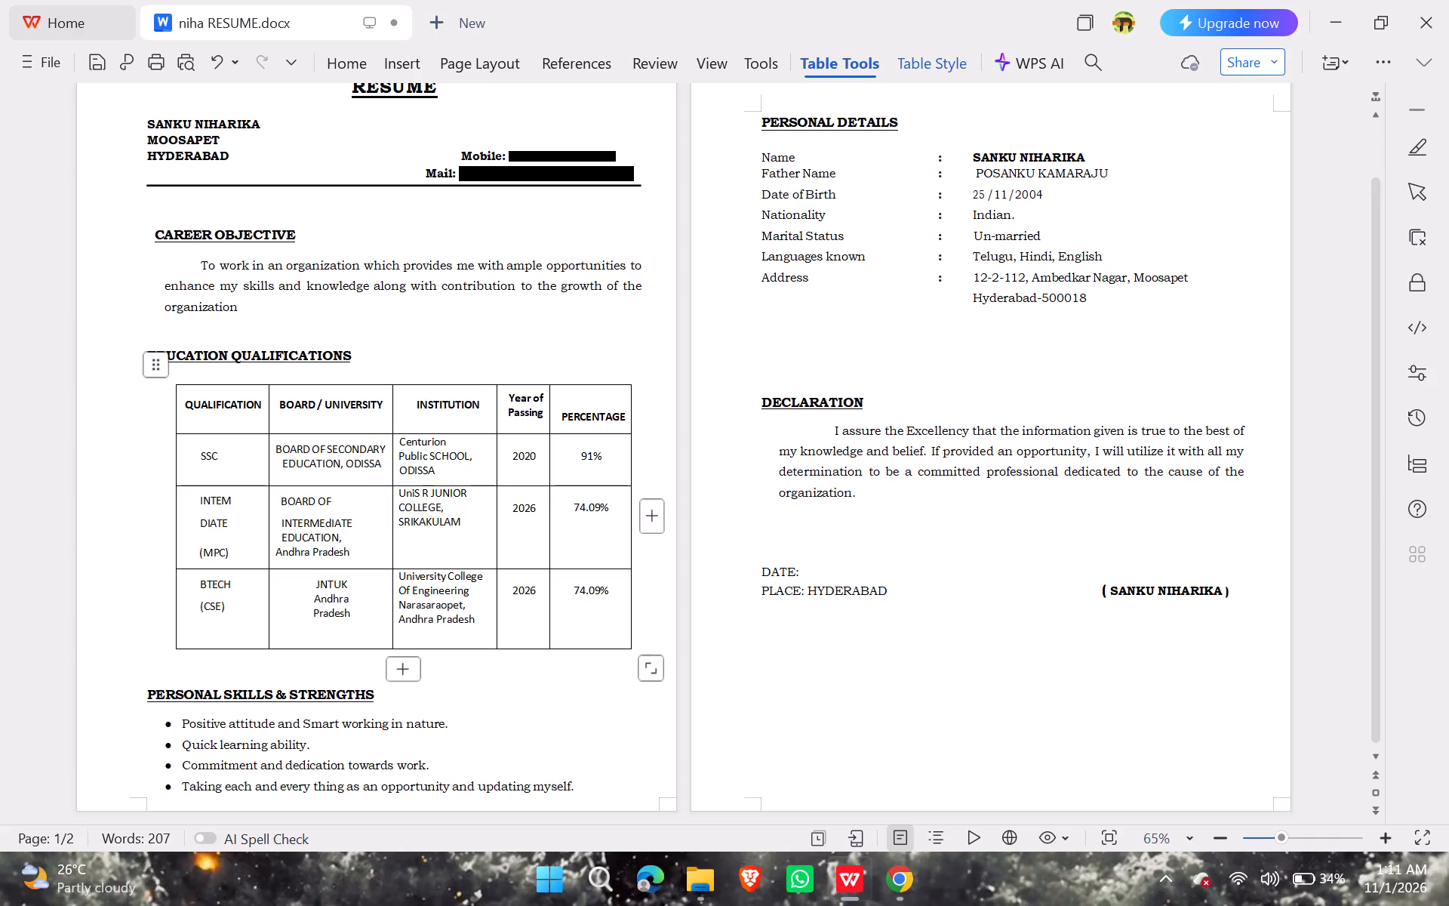
key("Left")
key("Left")
key("Left")
key("BackSpace")
key("BackSpace")
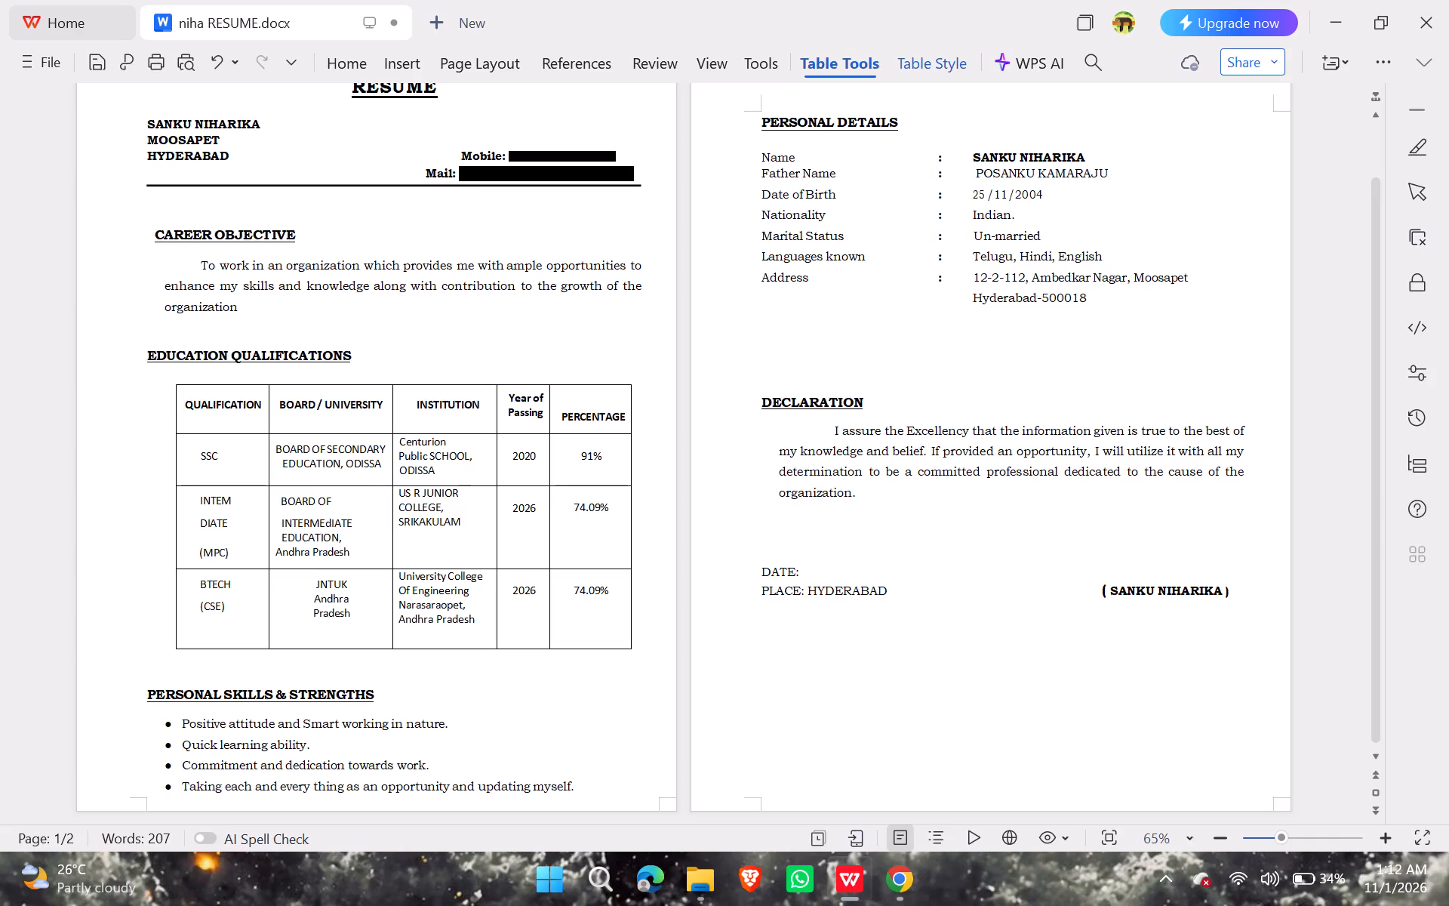
key("BackSpace")
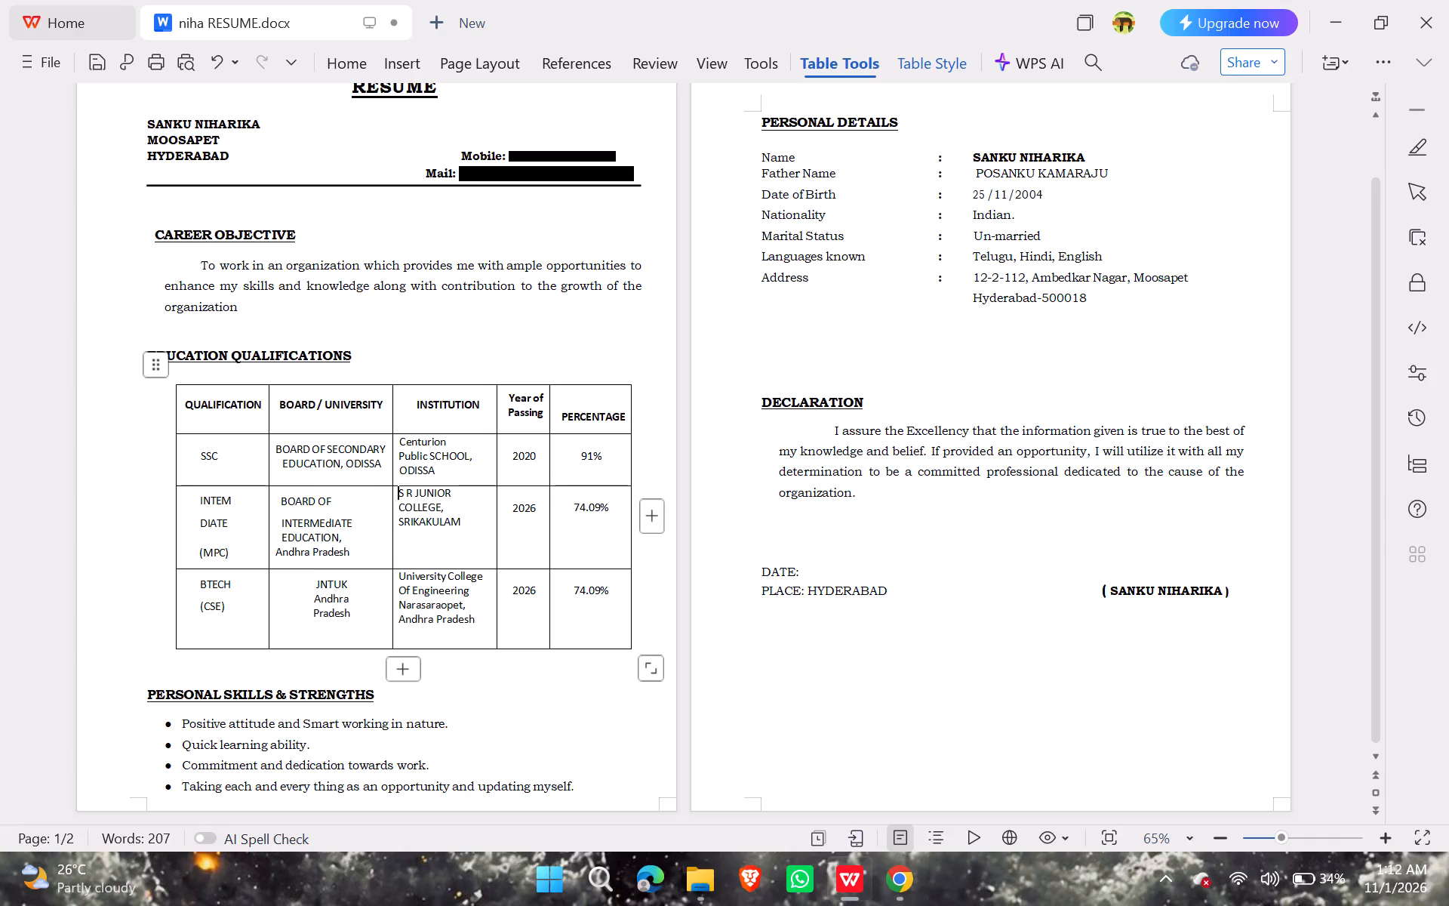
Add a blank line above S R JUNIOR COLLEGE in the Intermediate row's institution cell.
key("Return")
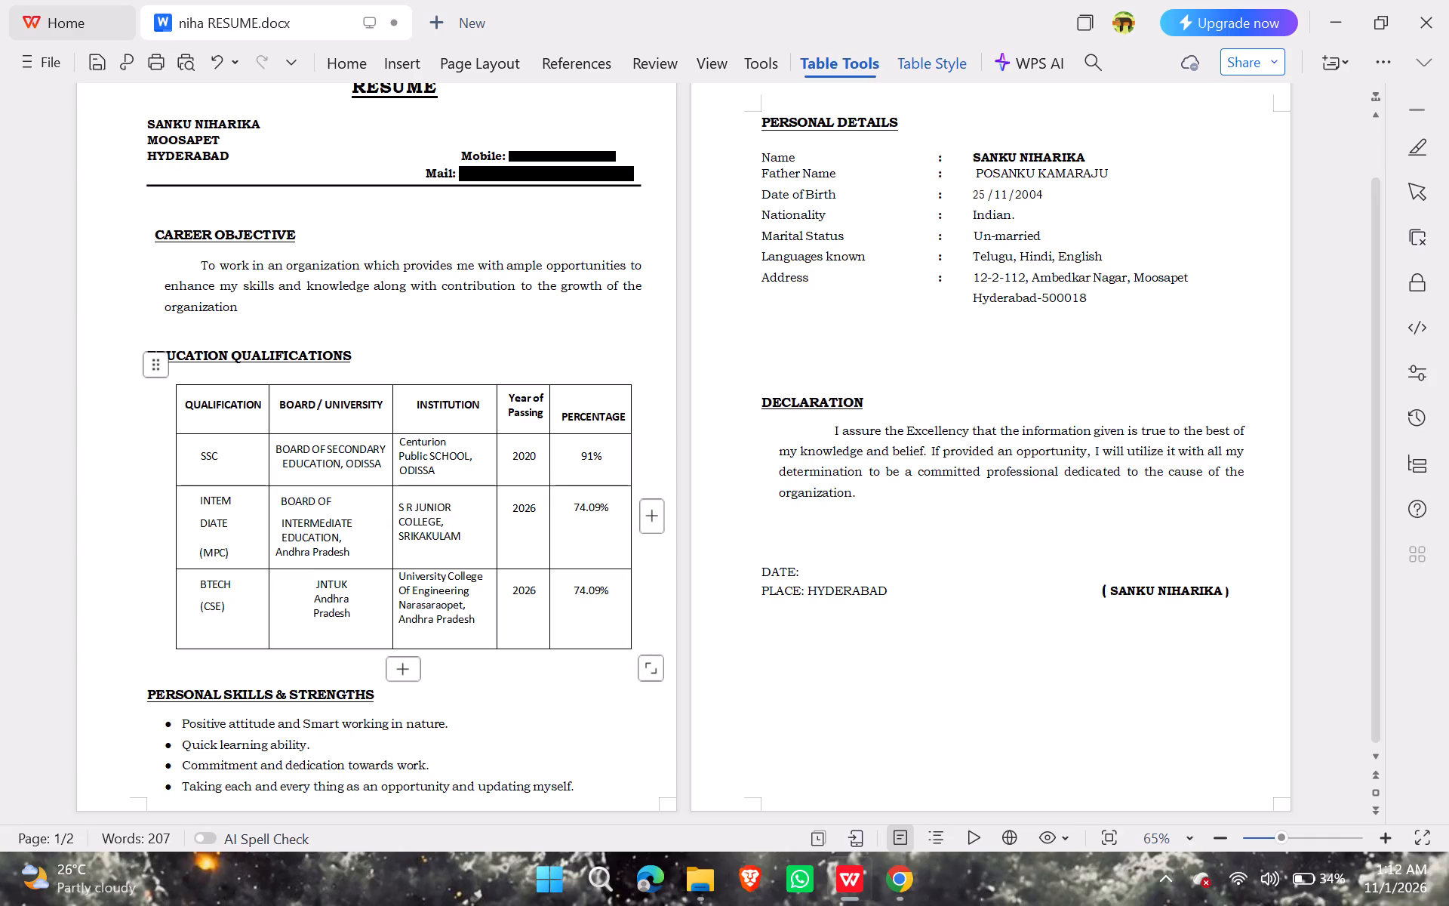
left_click(540, 338)
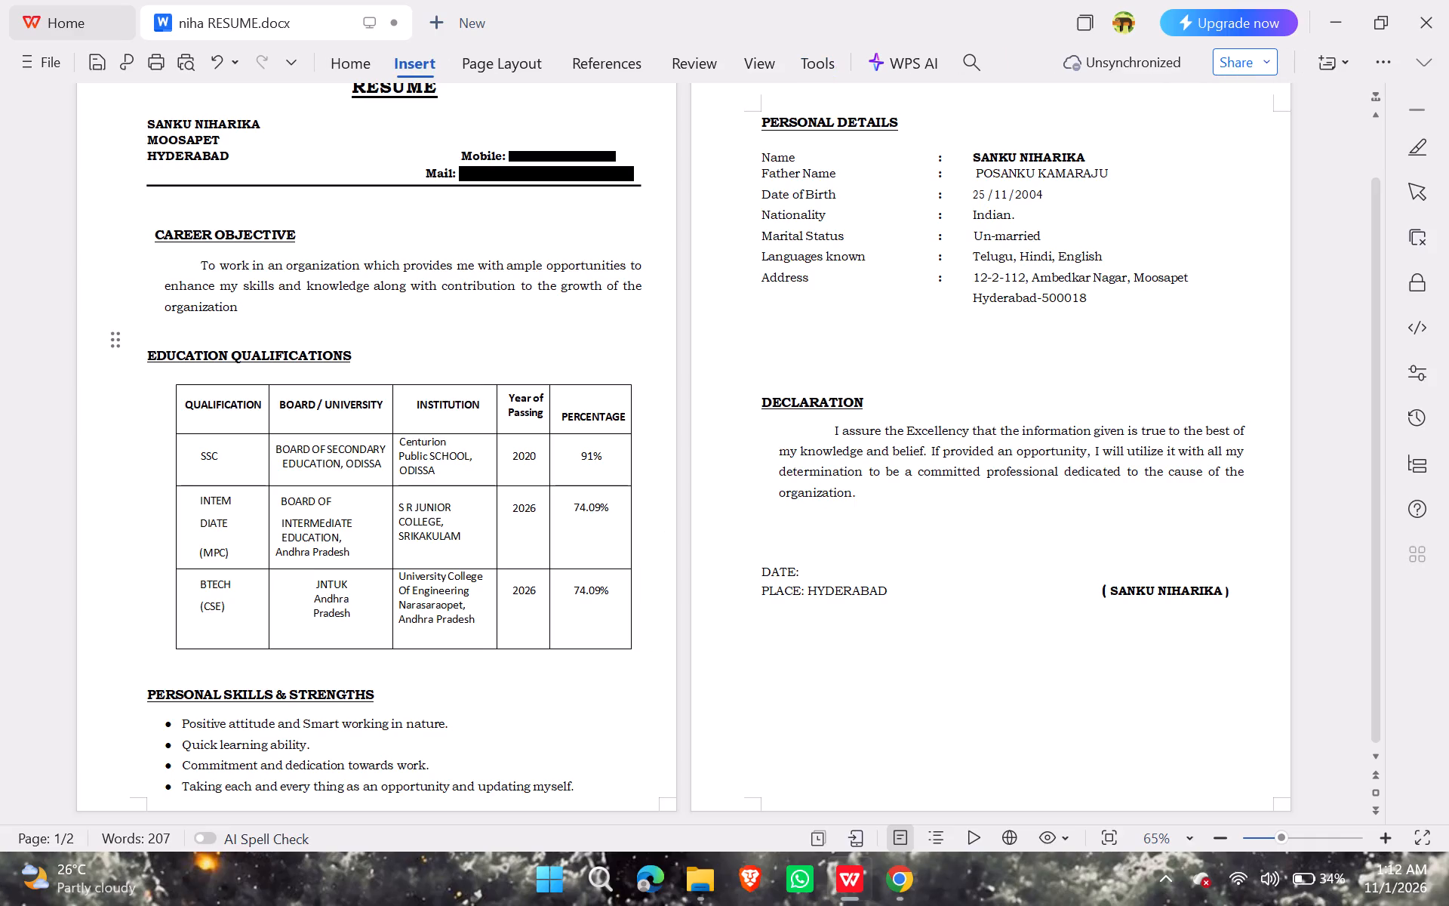
Set the Intermediate row's year of passing to 2022.
left_click(535, 510)
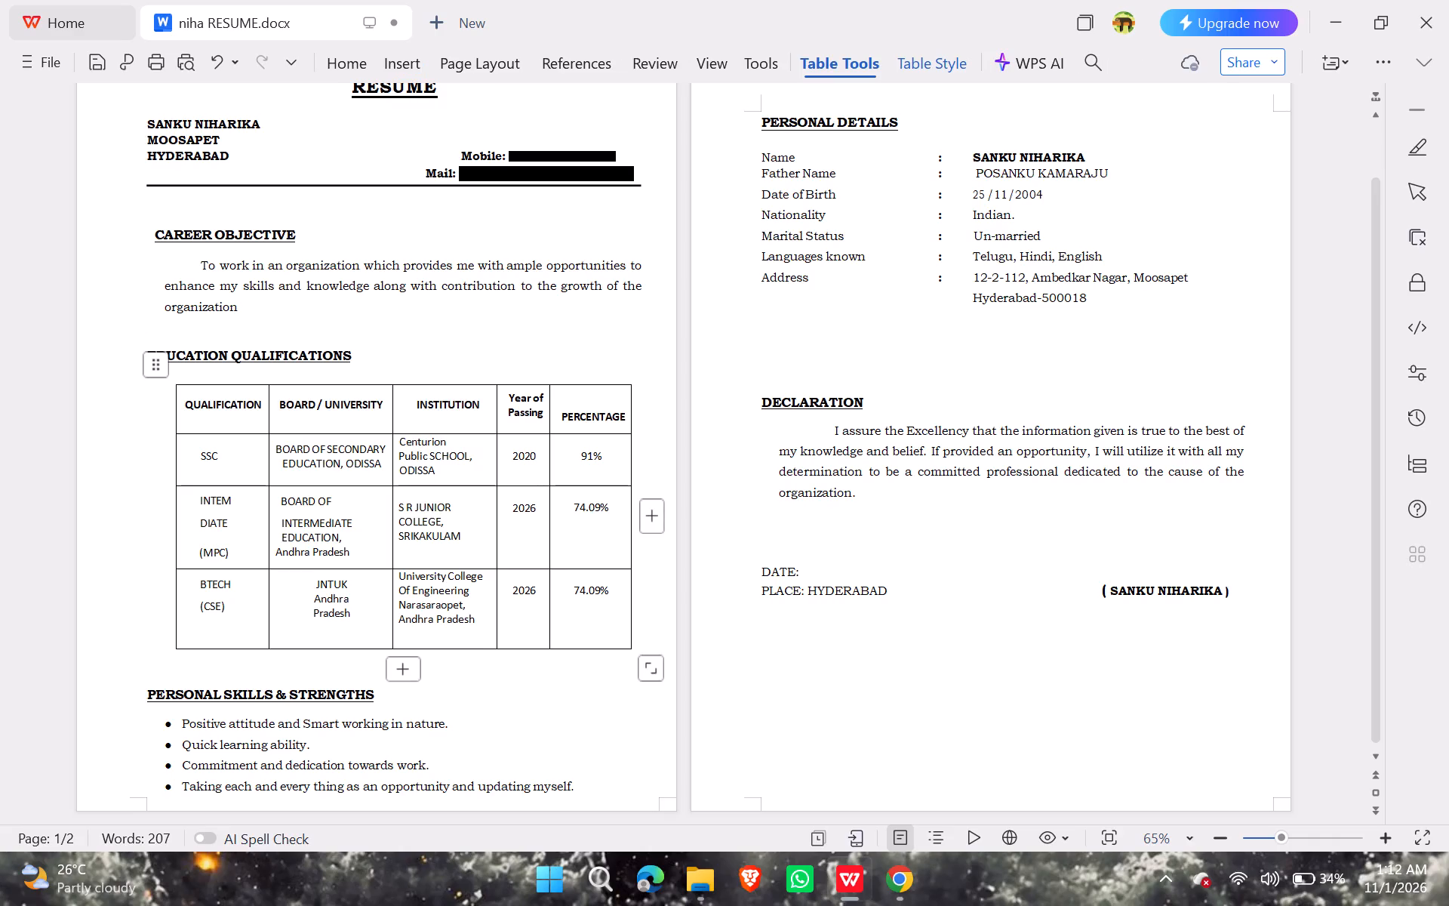
key("BackSpace")
key("2")
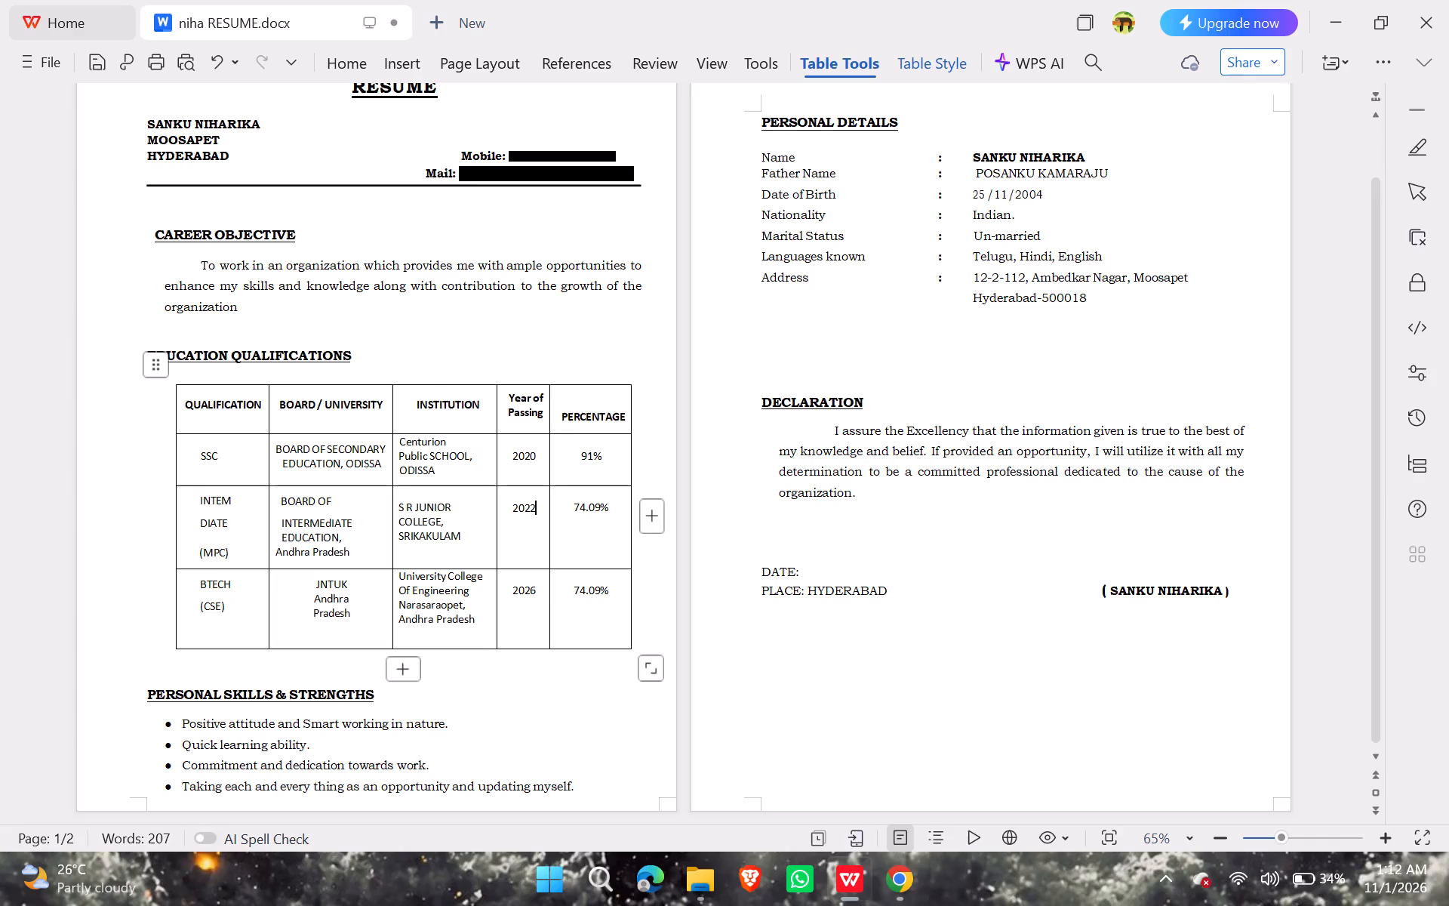
Set the Intermediate row's percentage to 94.20%.
left_click(583, 504)
key("BackSpace")
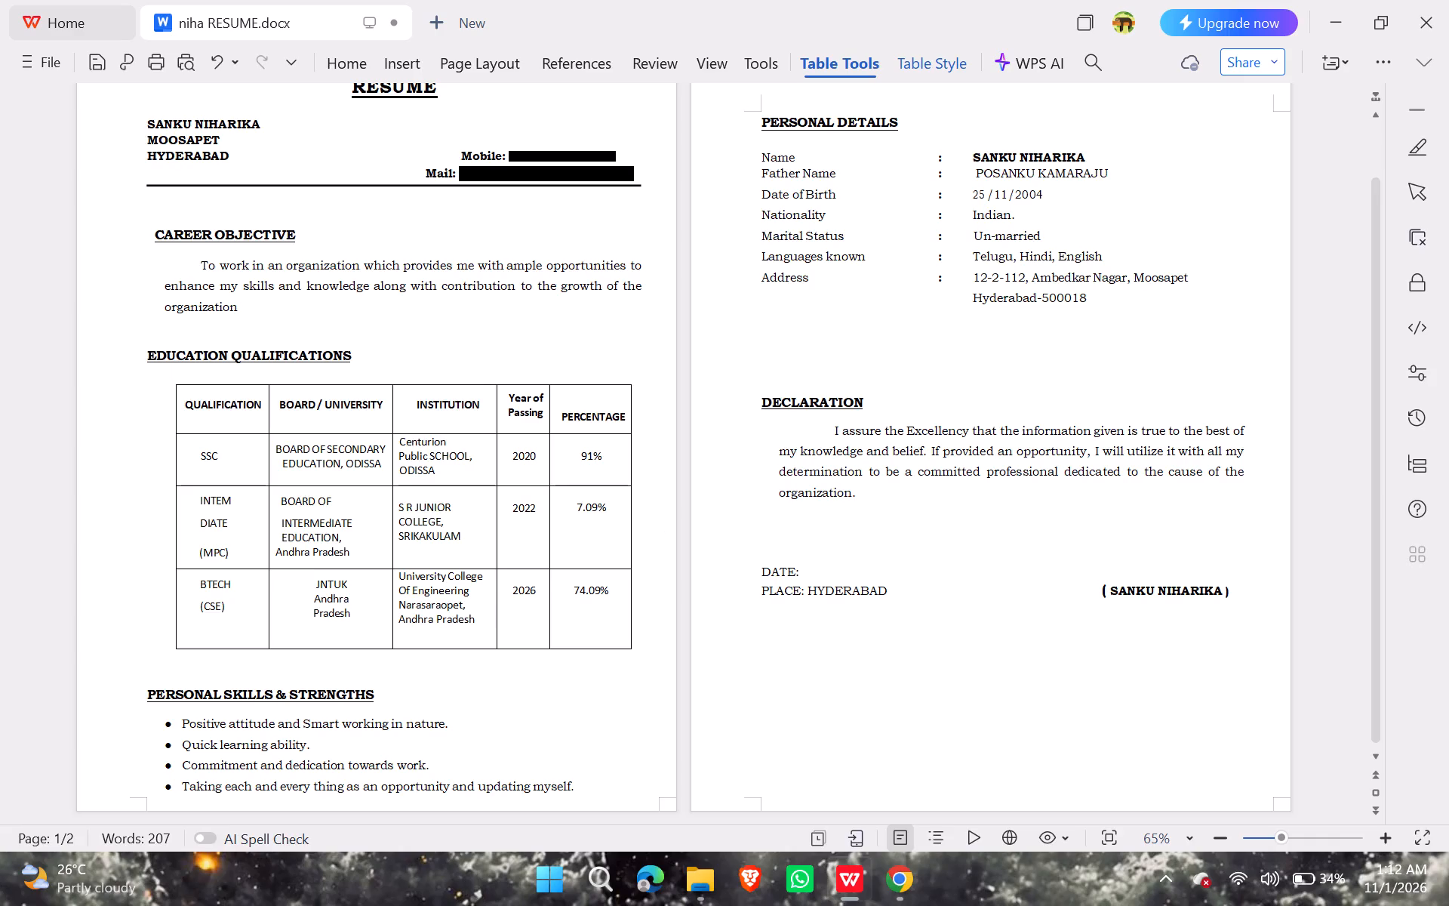
type("94")
key("Left")
key("Left")
key("BackSpace")
key("Right")
key("Right")
key("Right")
key("Right")
key("Right")
key("BackSpace")
key("BackSpace")
type("20")
left_click(584, 346)
Delete the leading letters PO from the father's name in the personal details.
scroll(528, 461, "down", 1)
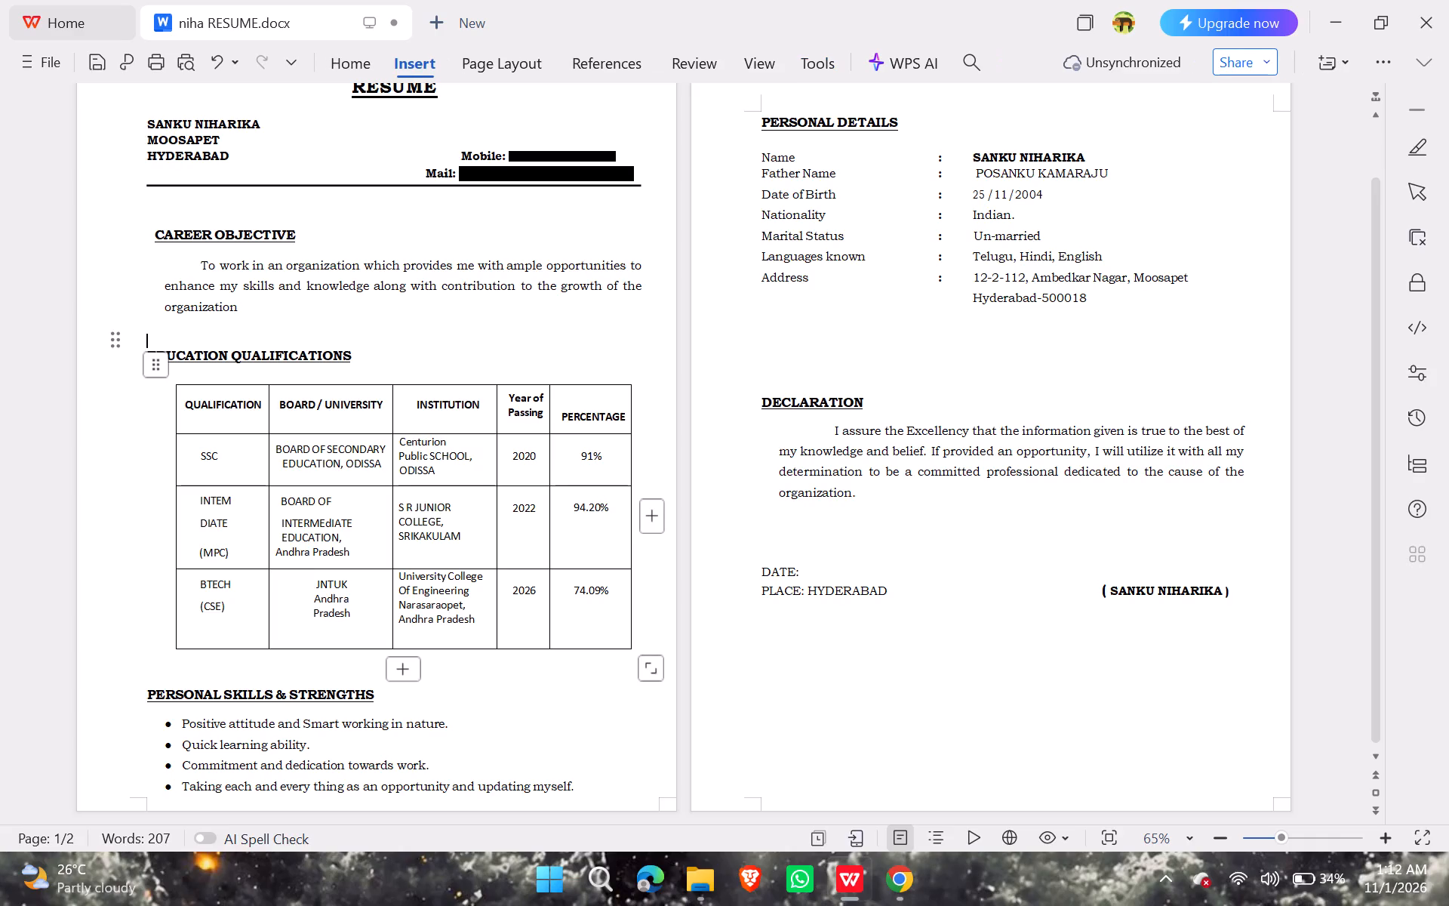
scroll(786, 341, "up", 2)
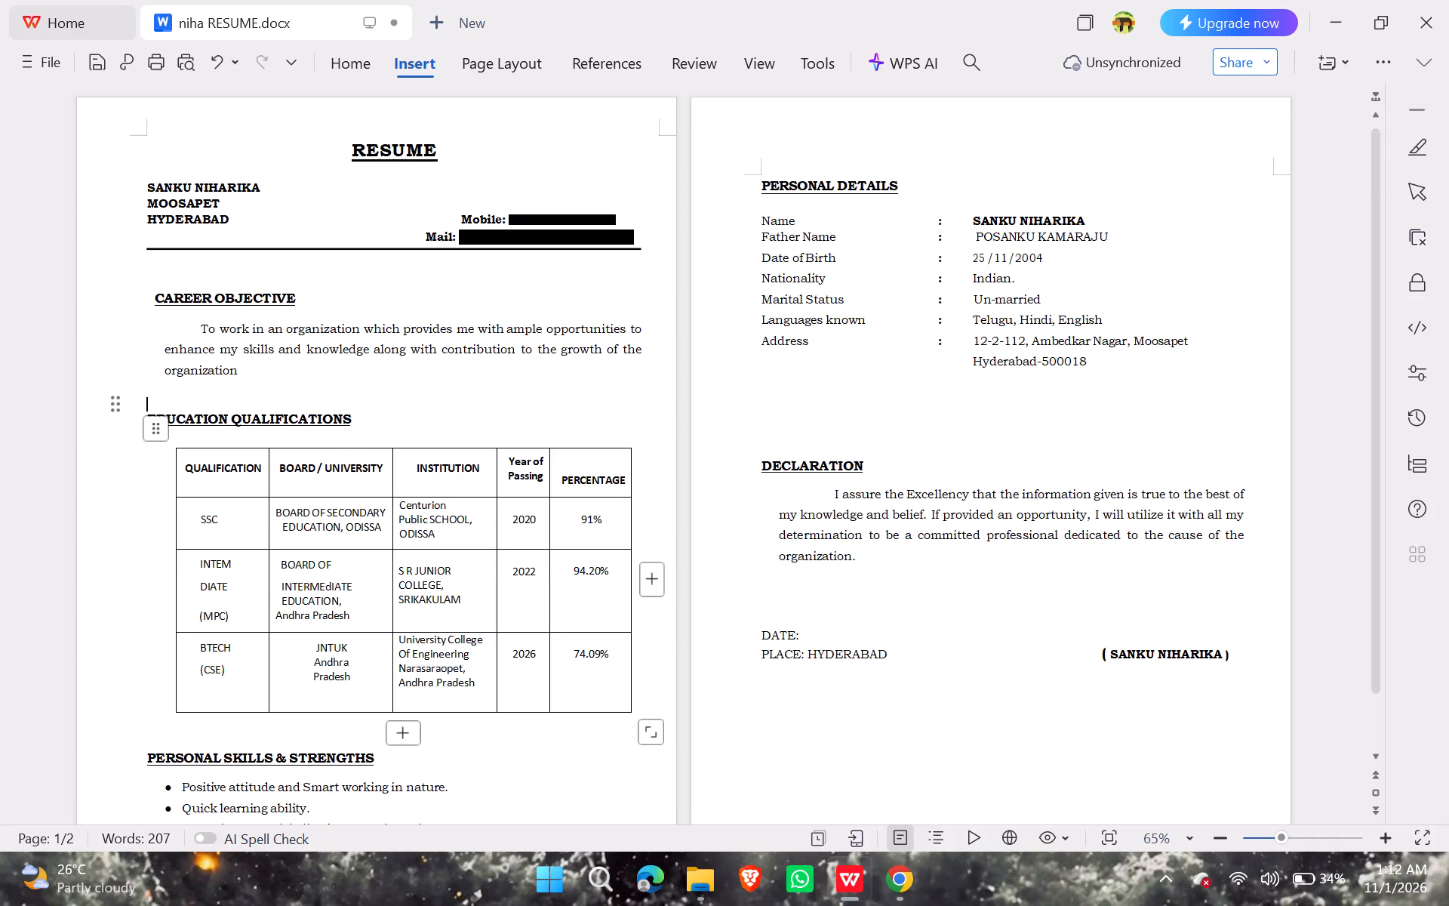
left_click(989, 235)
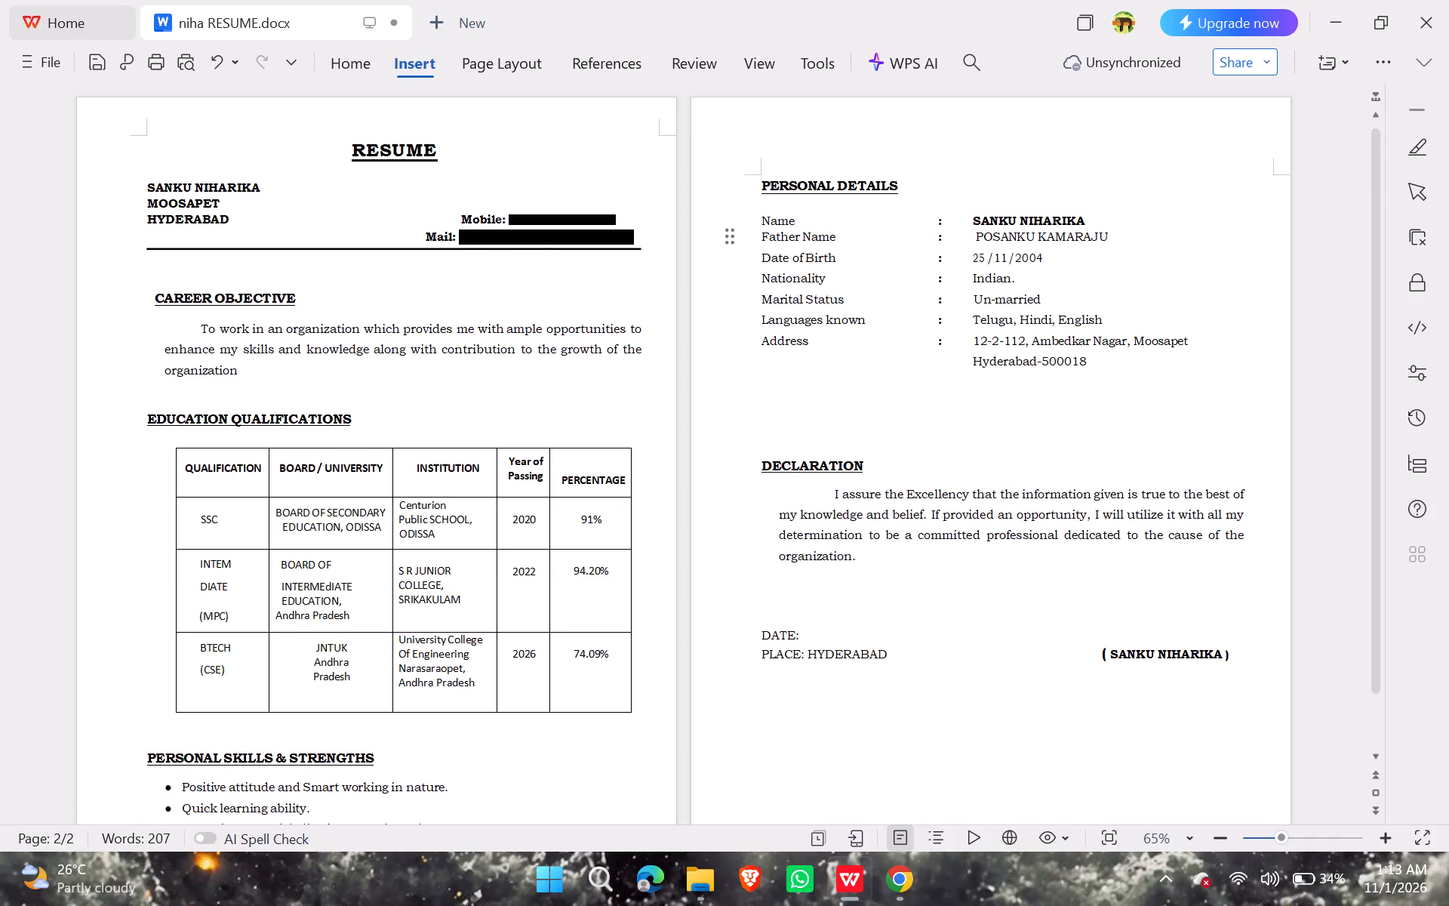
key("BackSpace")
key("BackSpace")
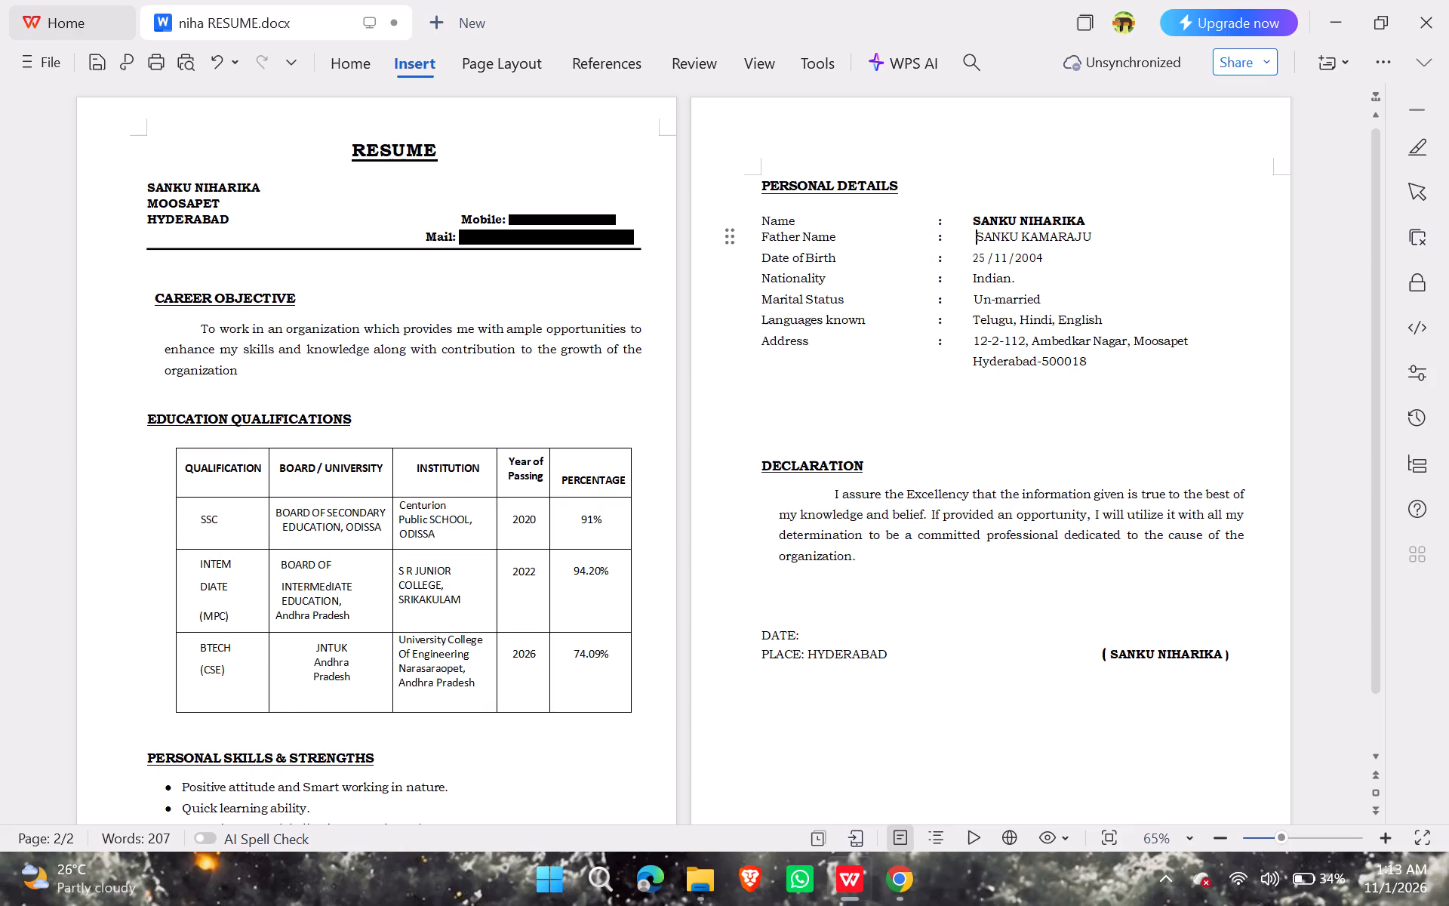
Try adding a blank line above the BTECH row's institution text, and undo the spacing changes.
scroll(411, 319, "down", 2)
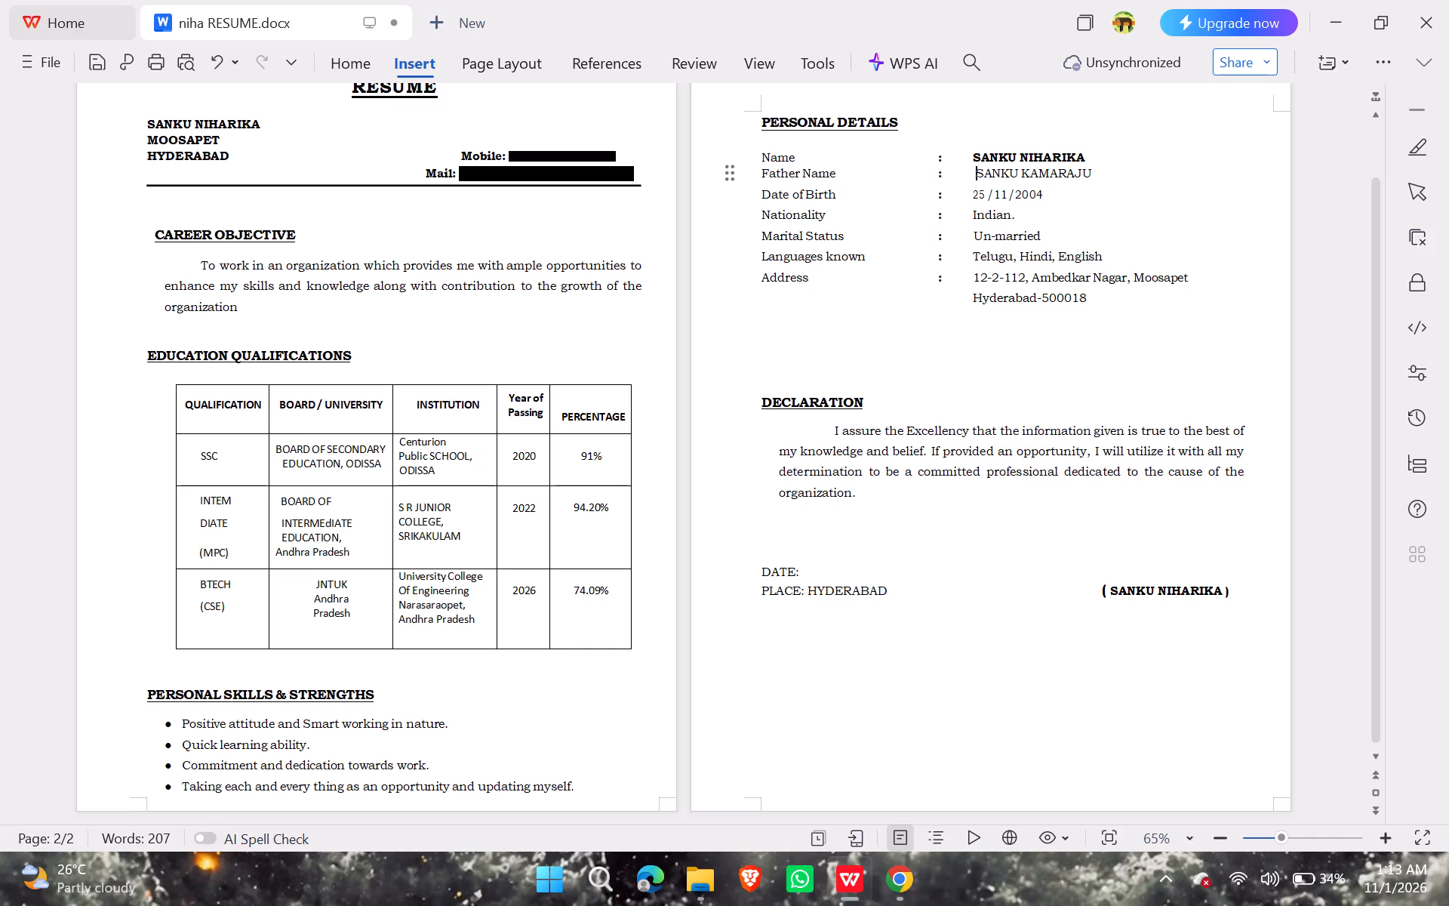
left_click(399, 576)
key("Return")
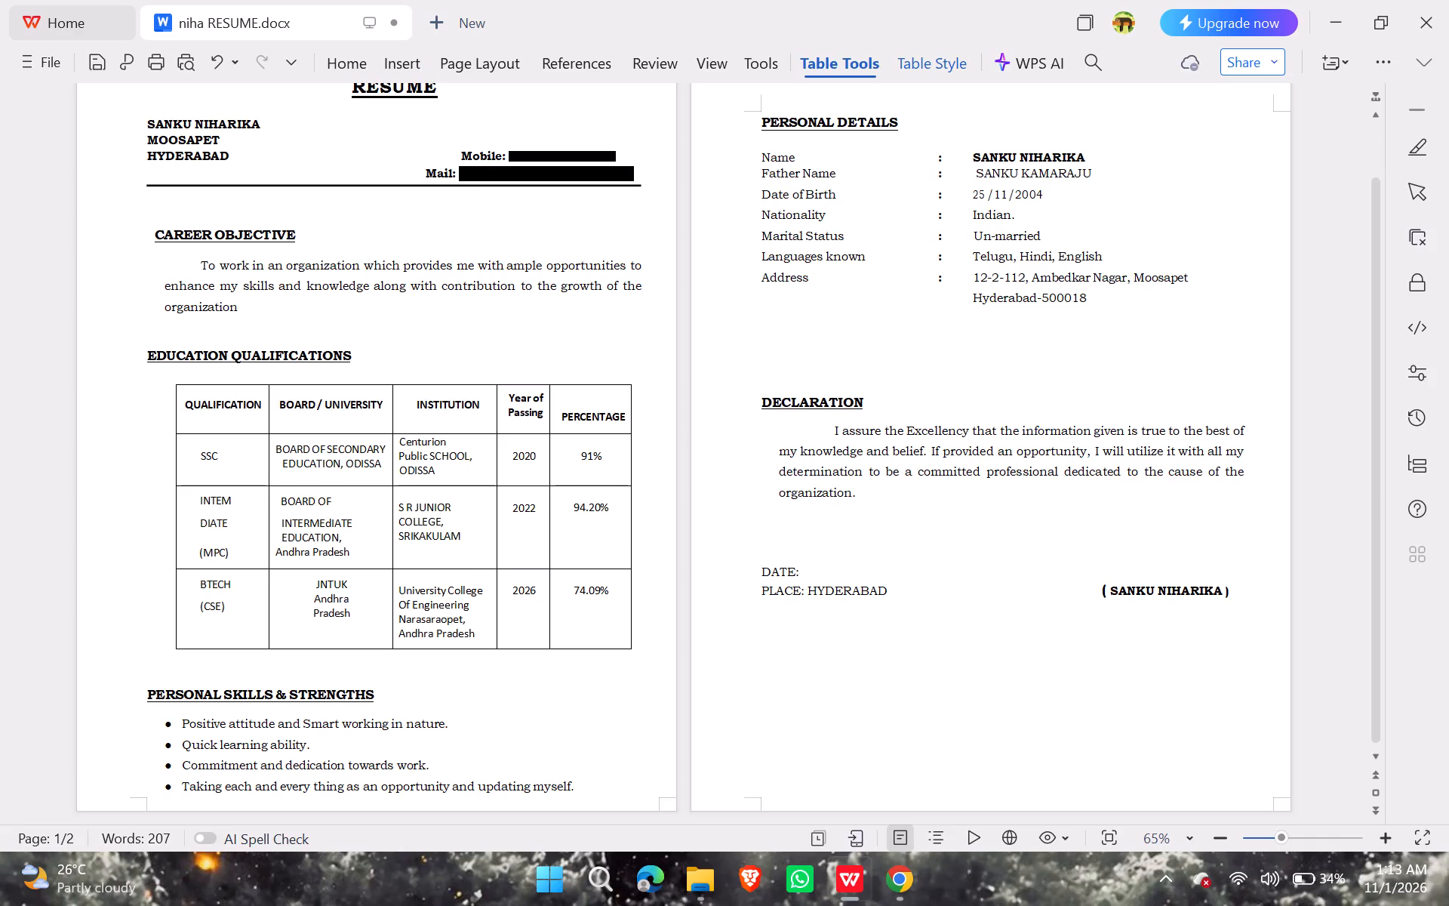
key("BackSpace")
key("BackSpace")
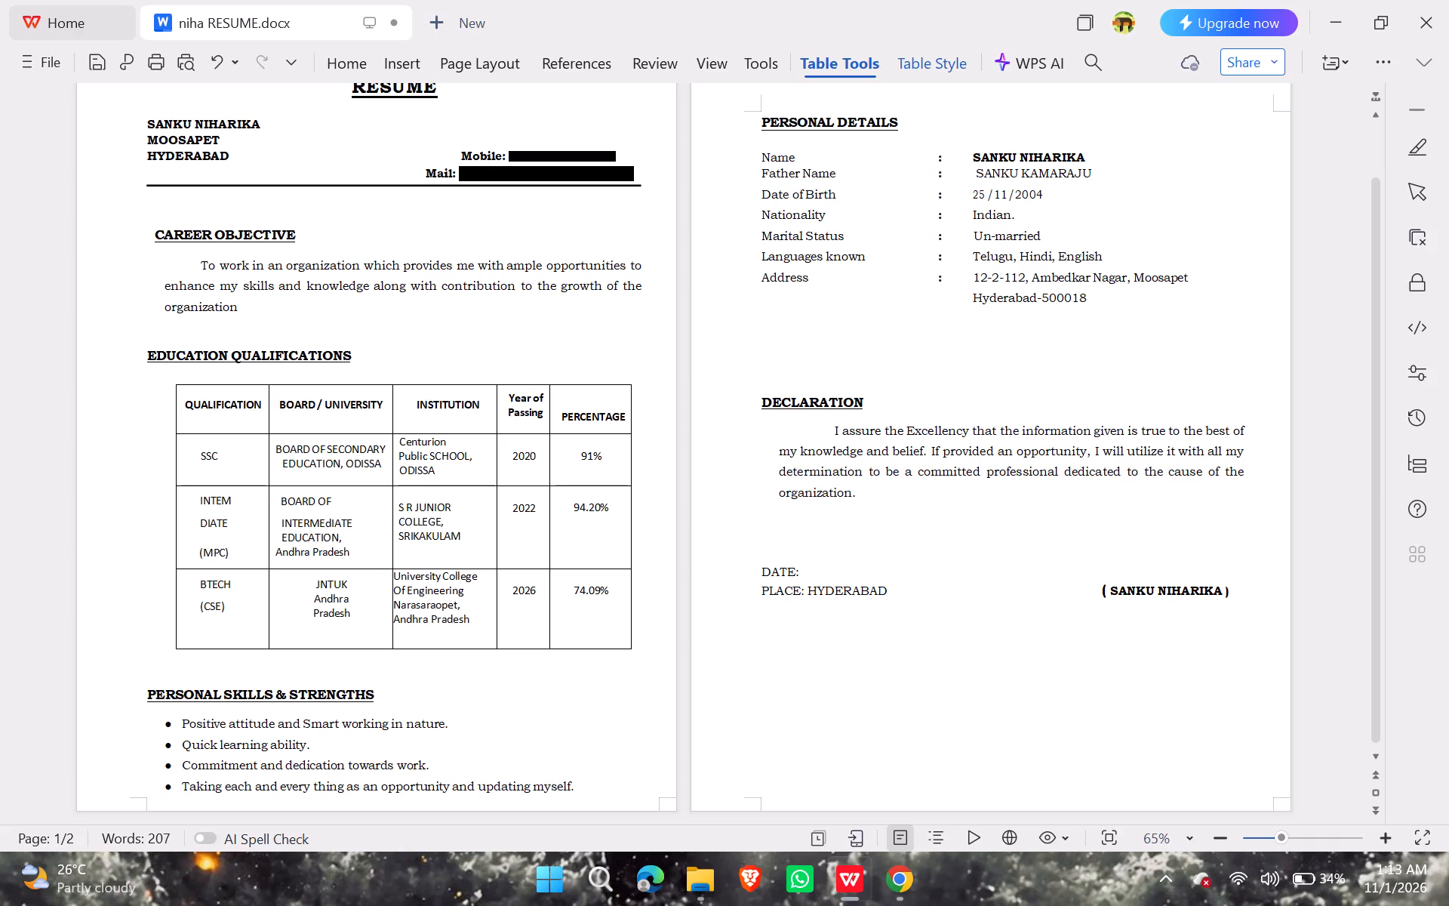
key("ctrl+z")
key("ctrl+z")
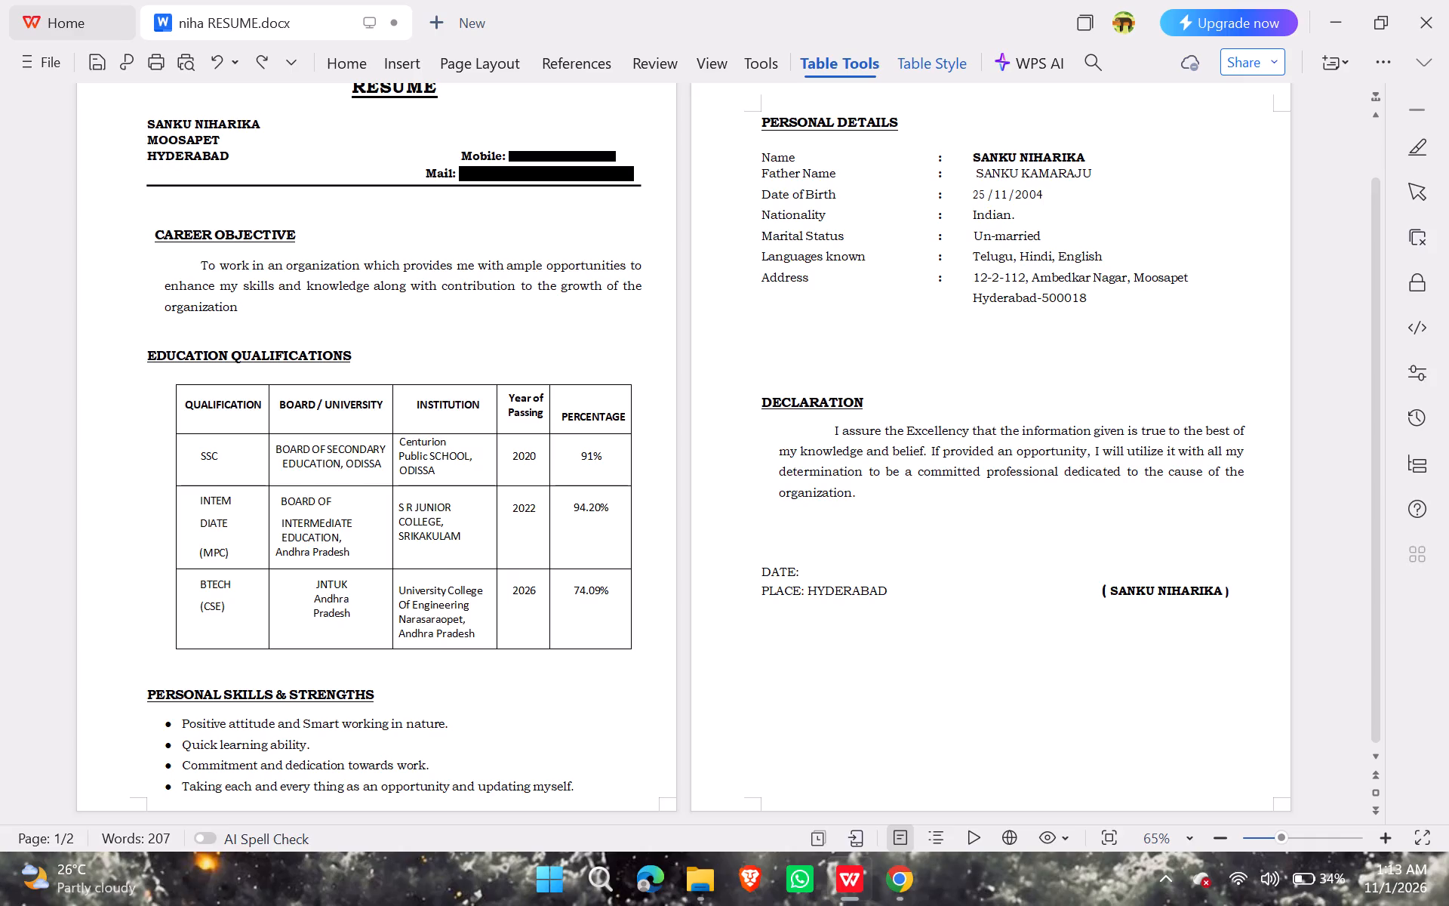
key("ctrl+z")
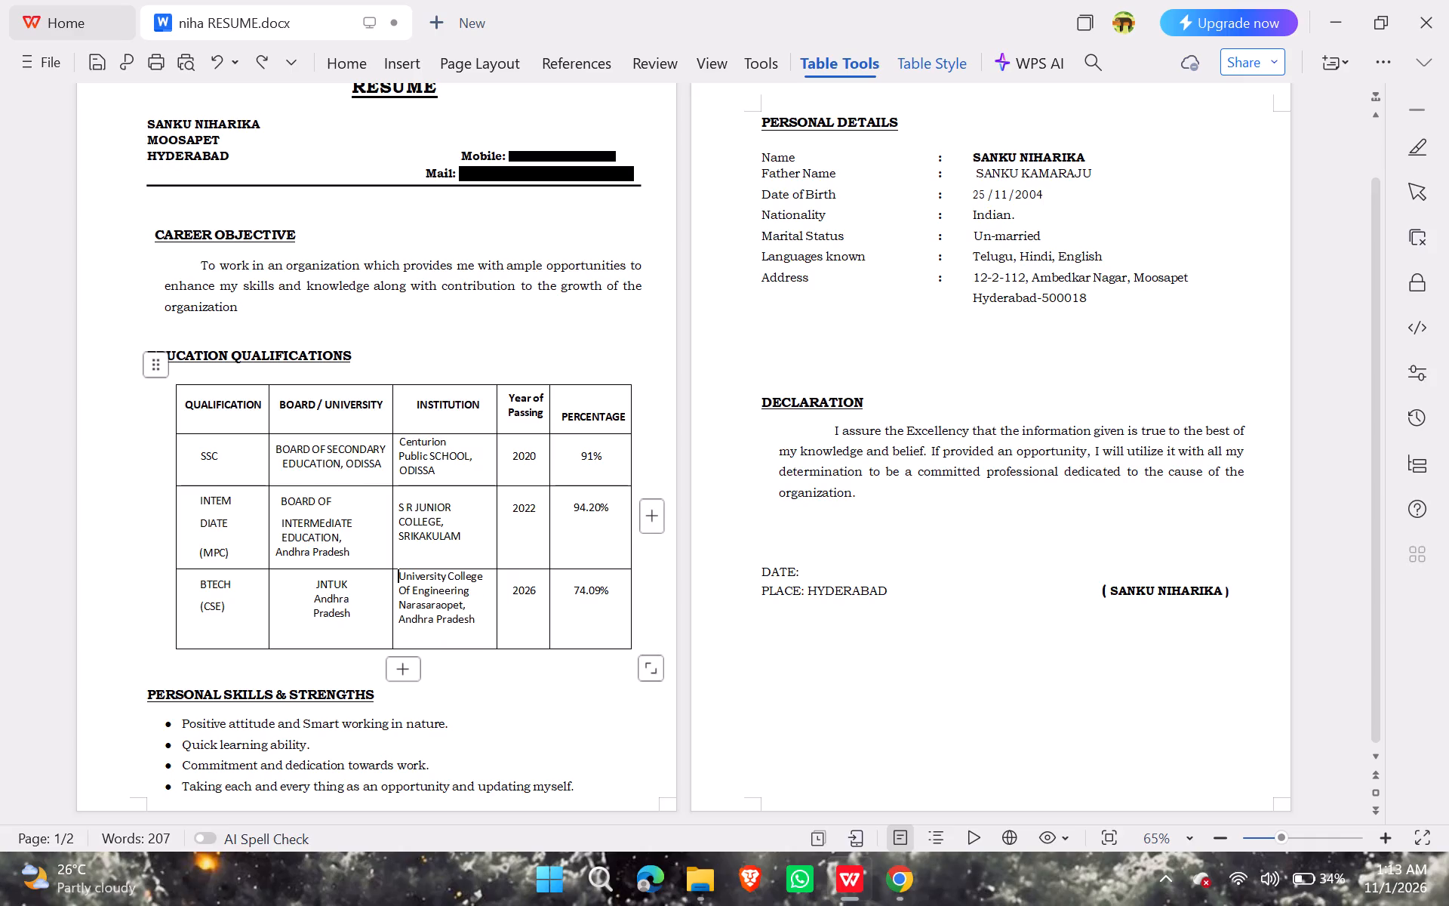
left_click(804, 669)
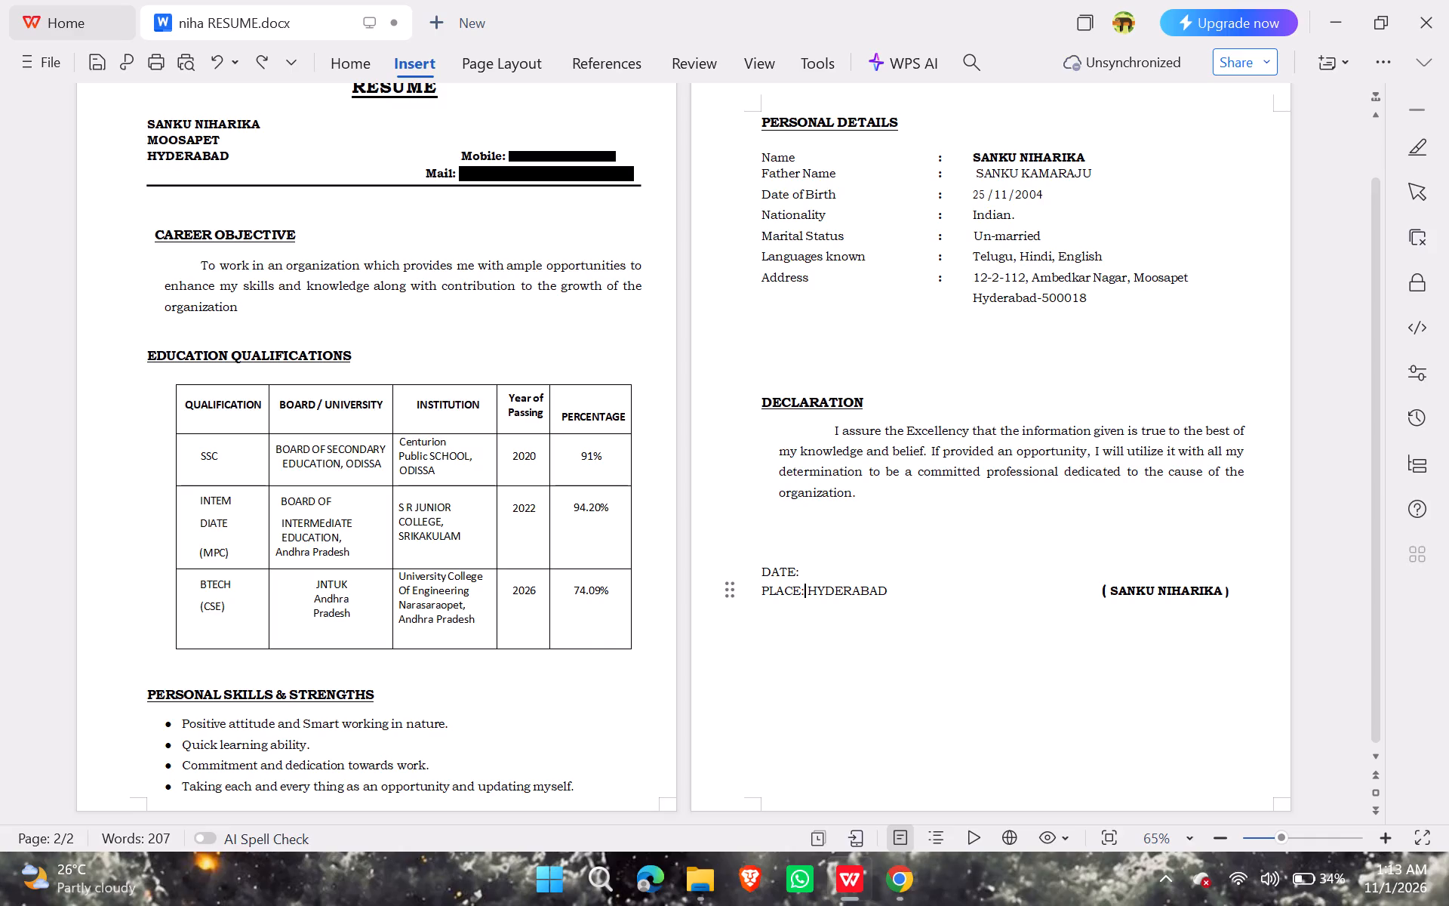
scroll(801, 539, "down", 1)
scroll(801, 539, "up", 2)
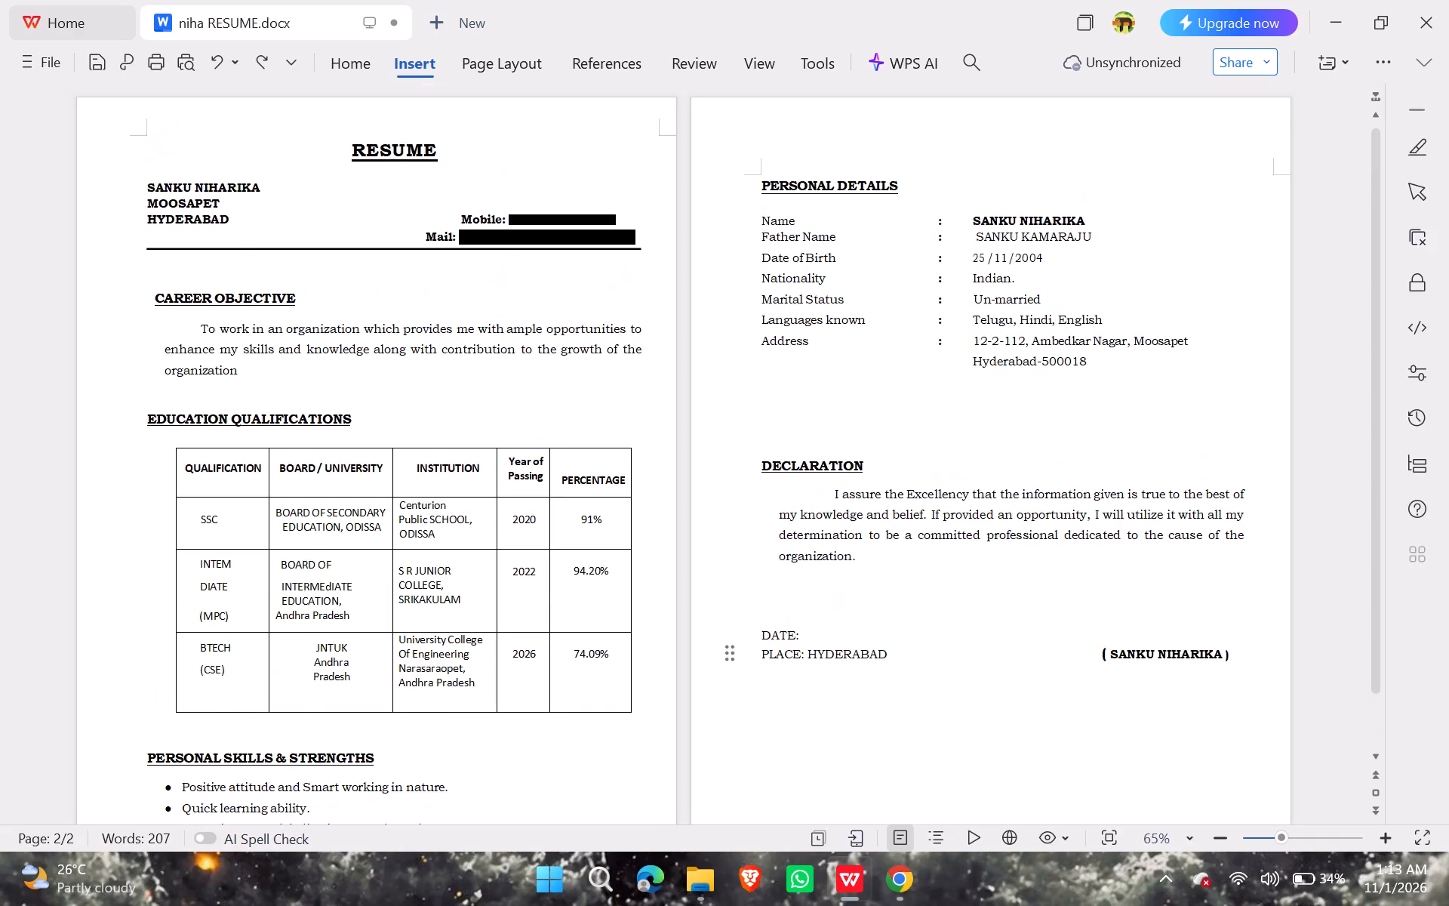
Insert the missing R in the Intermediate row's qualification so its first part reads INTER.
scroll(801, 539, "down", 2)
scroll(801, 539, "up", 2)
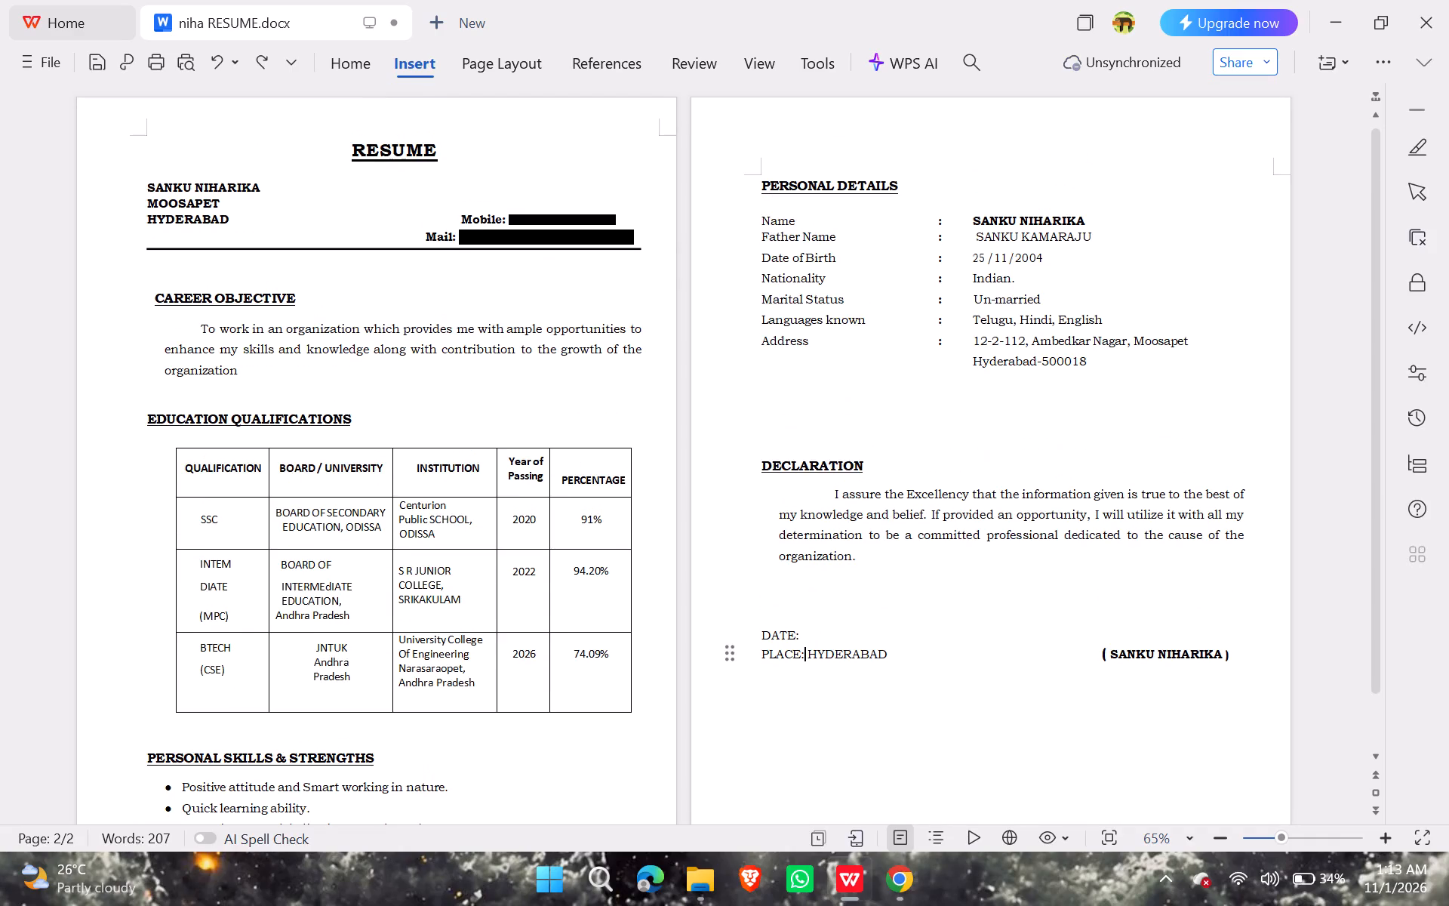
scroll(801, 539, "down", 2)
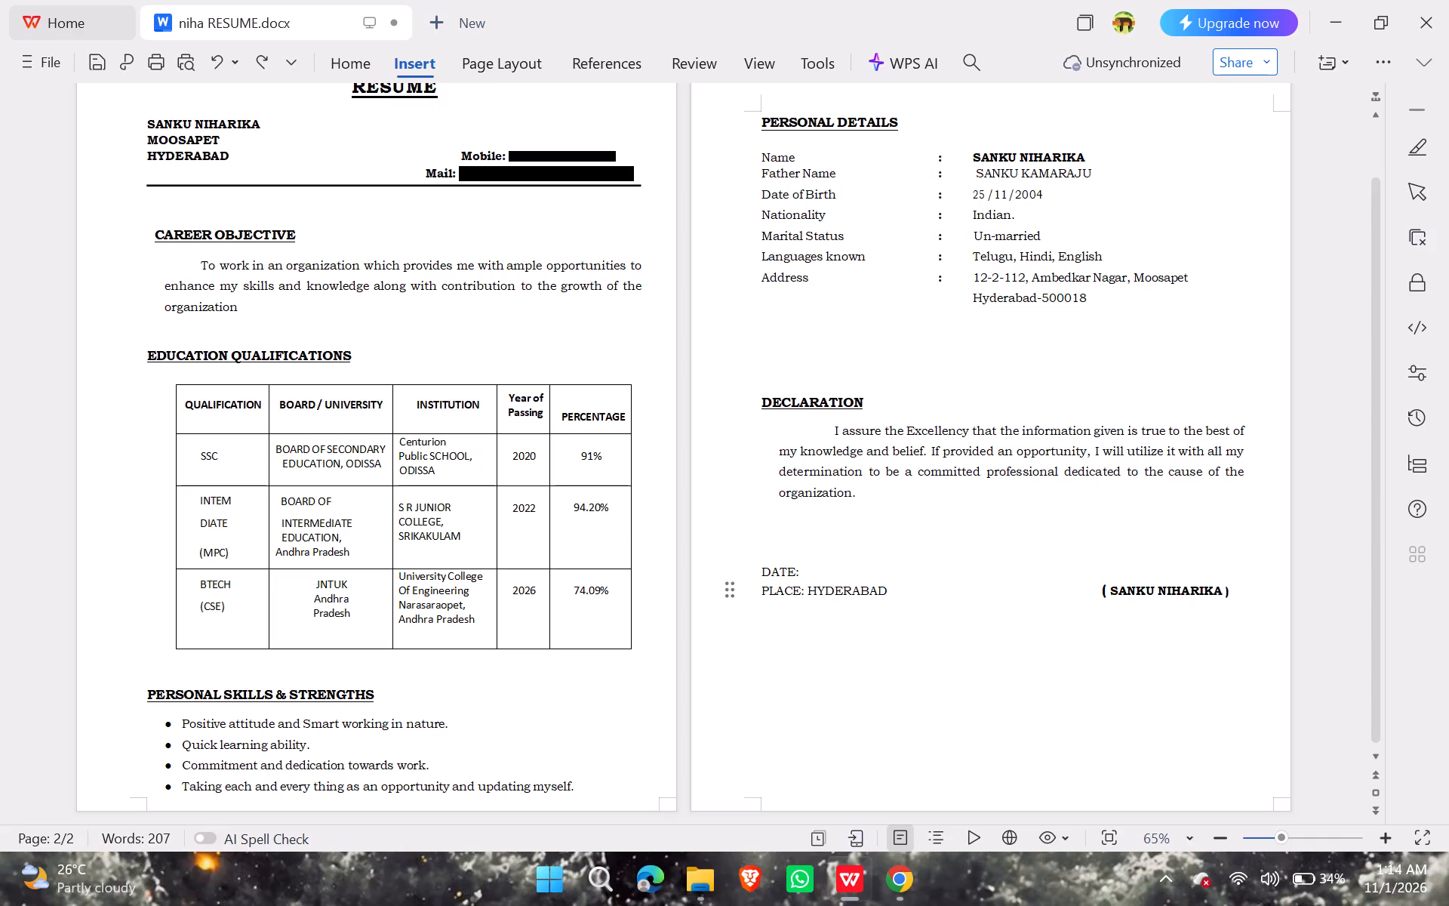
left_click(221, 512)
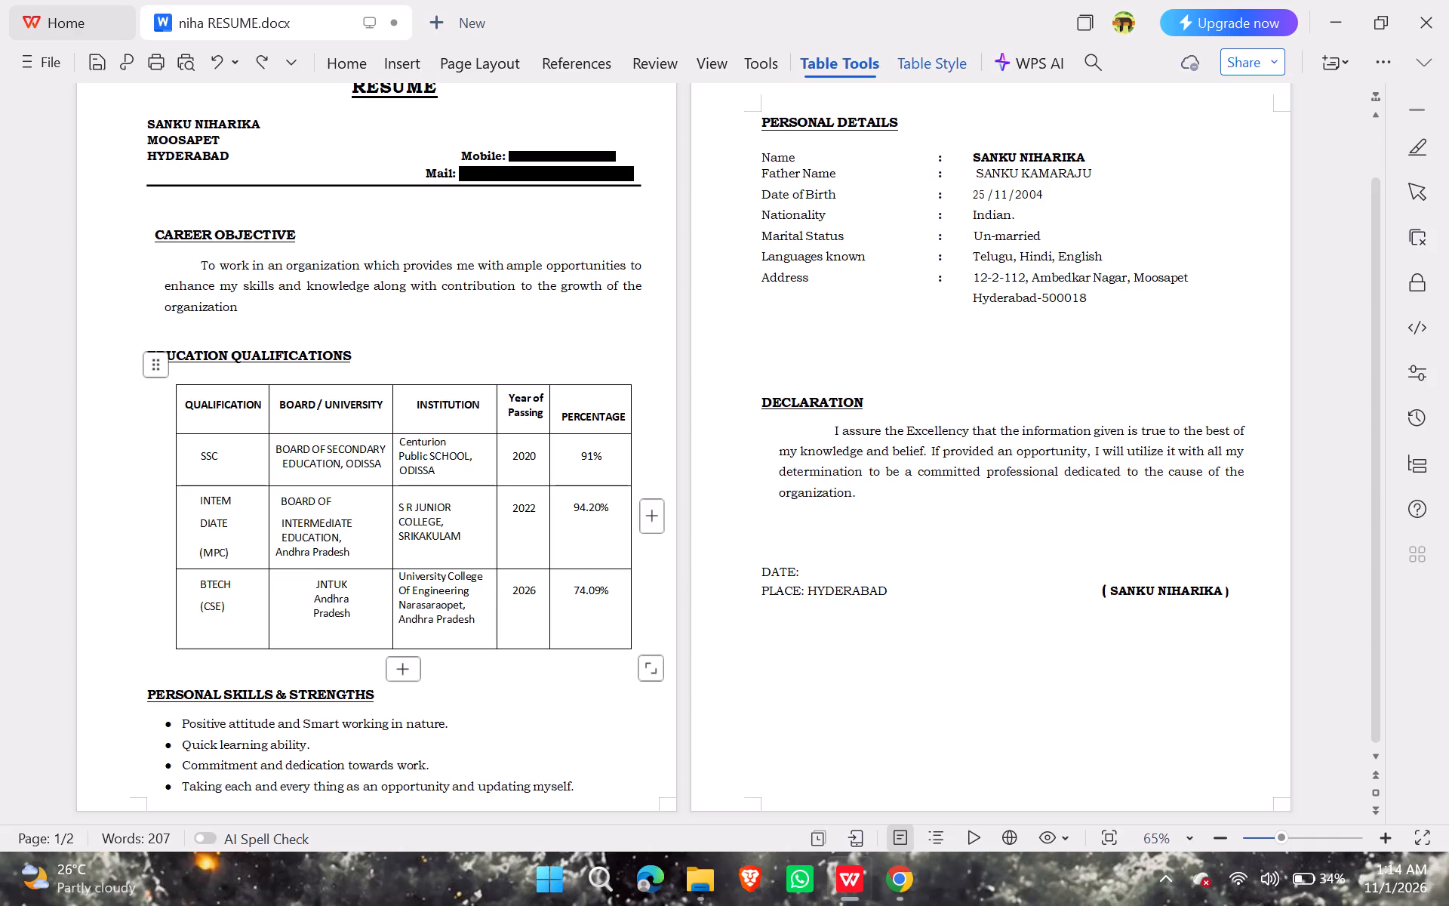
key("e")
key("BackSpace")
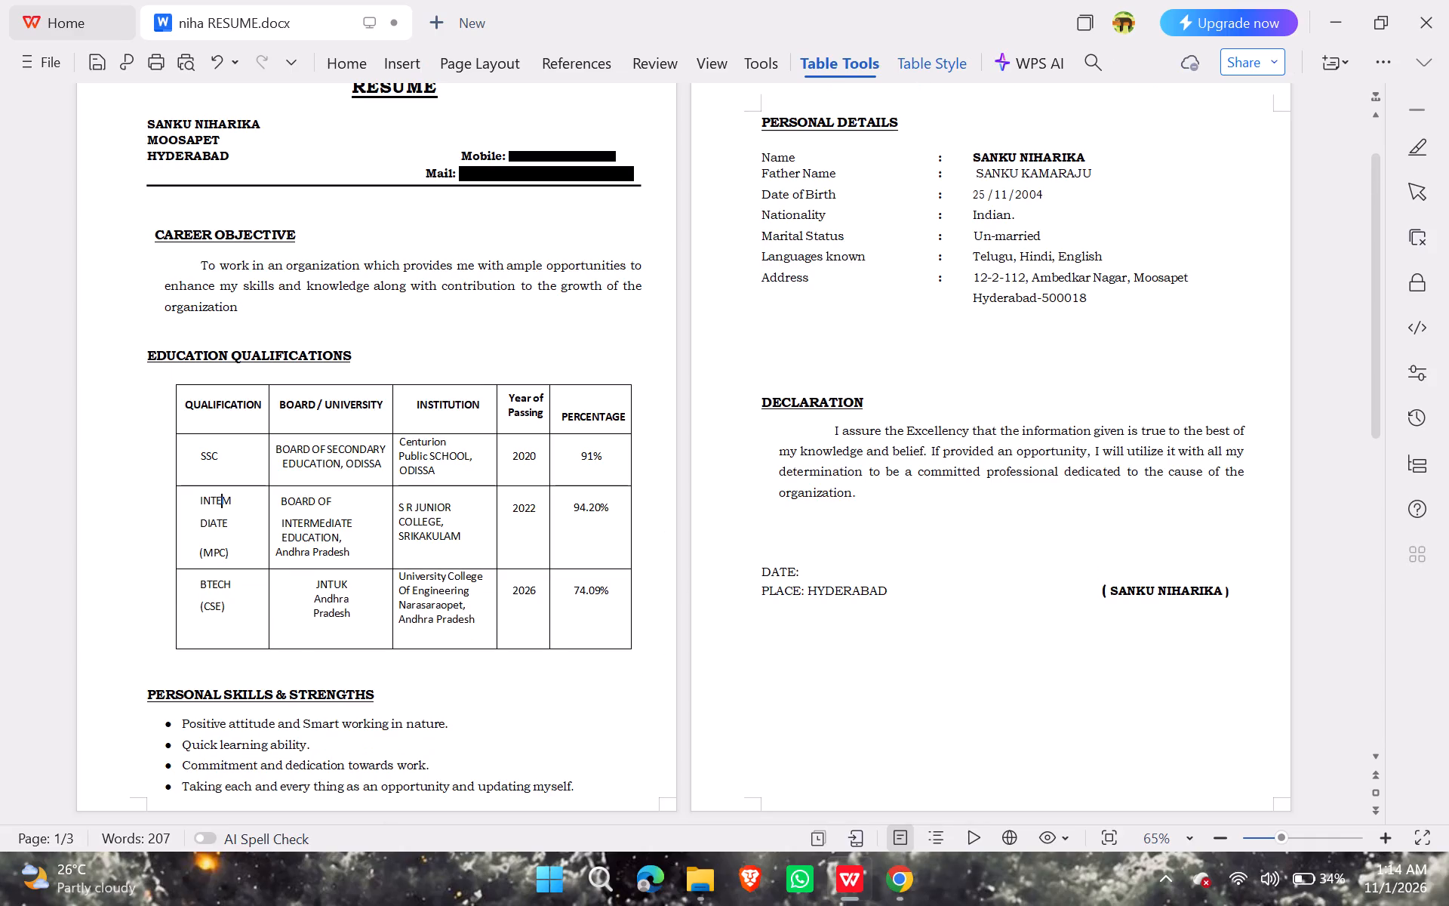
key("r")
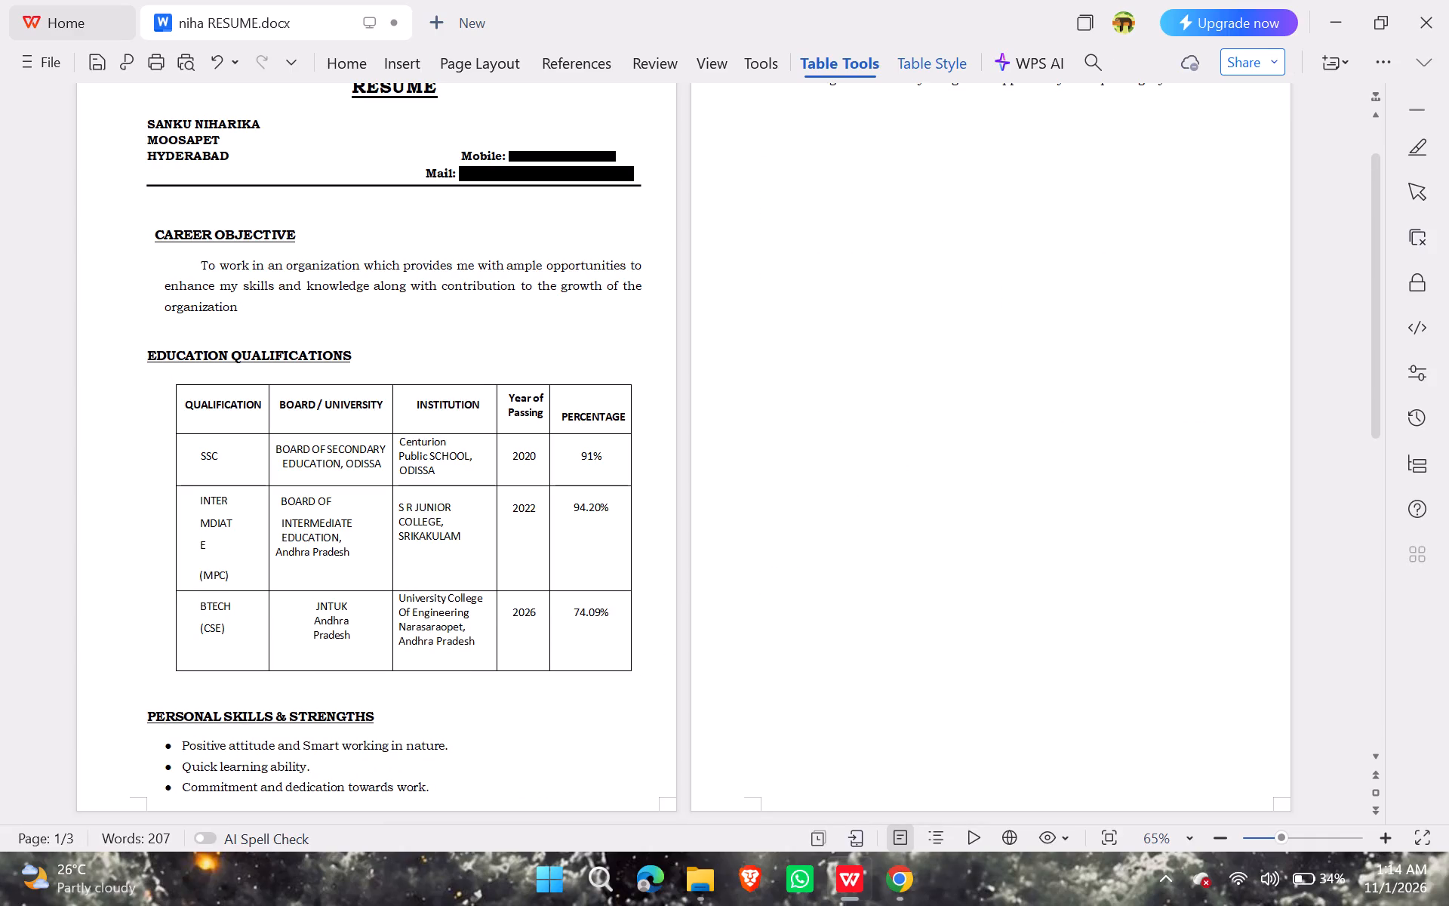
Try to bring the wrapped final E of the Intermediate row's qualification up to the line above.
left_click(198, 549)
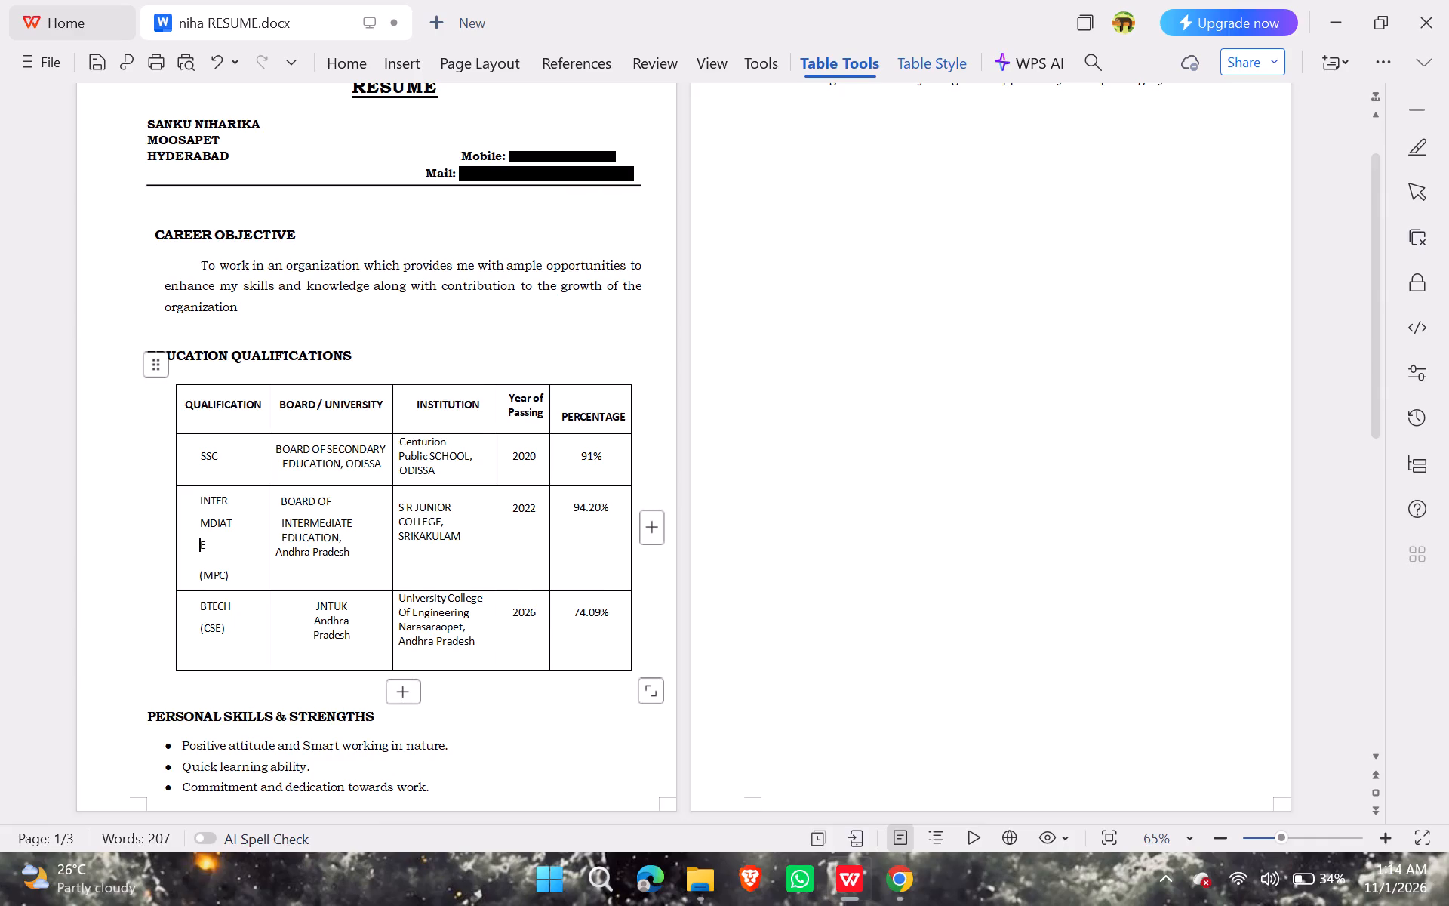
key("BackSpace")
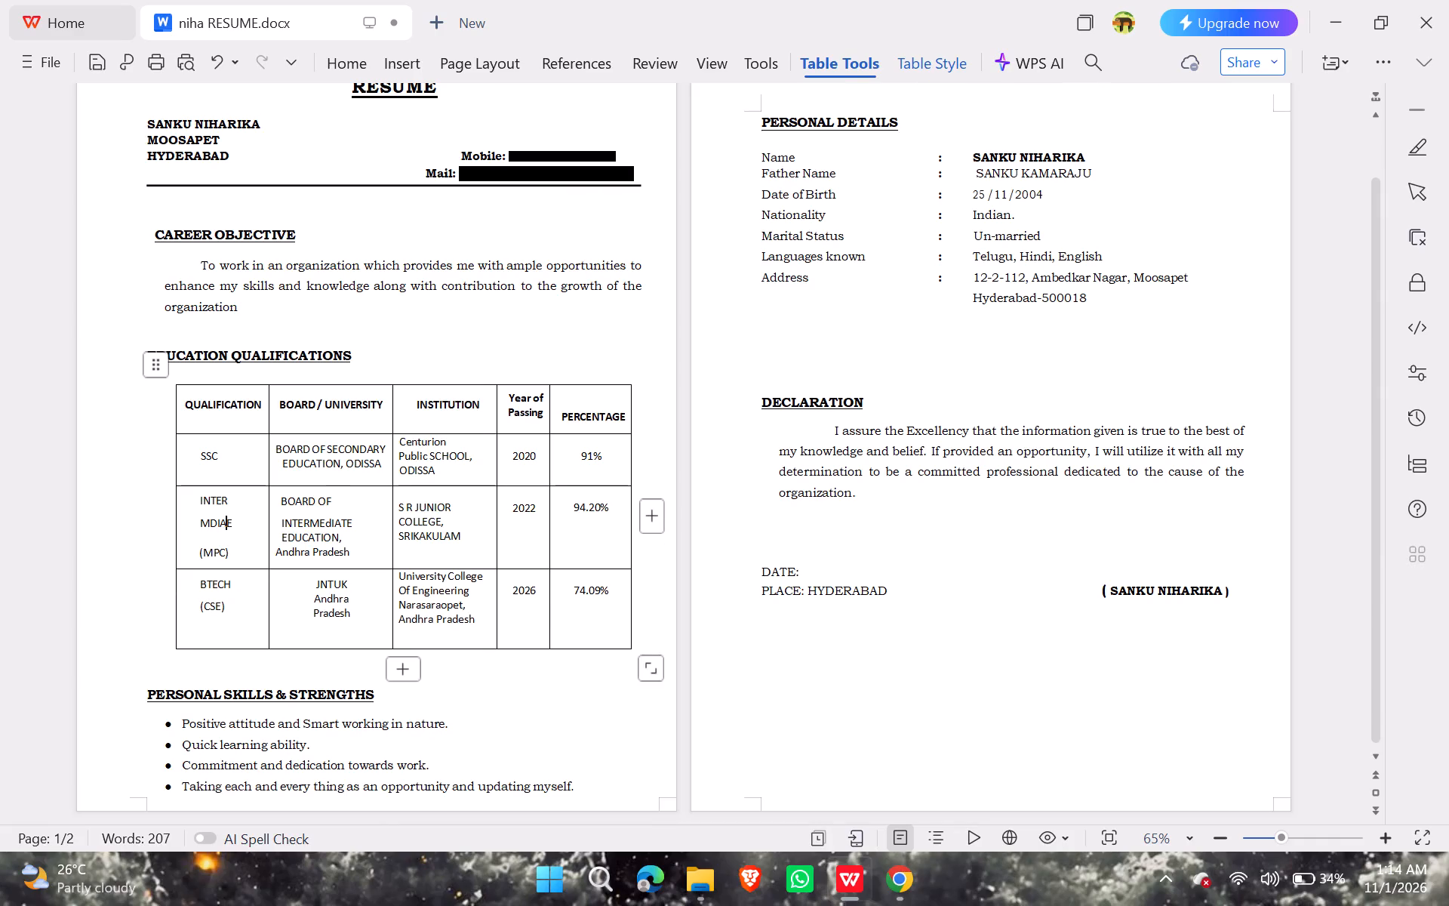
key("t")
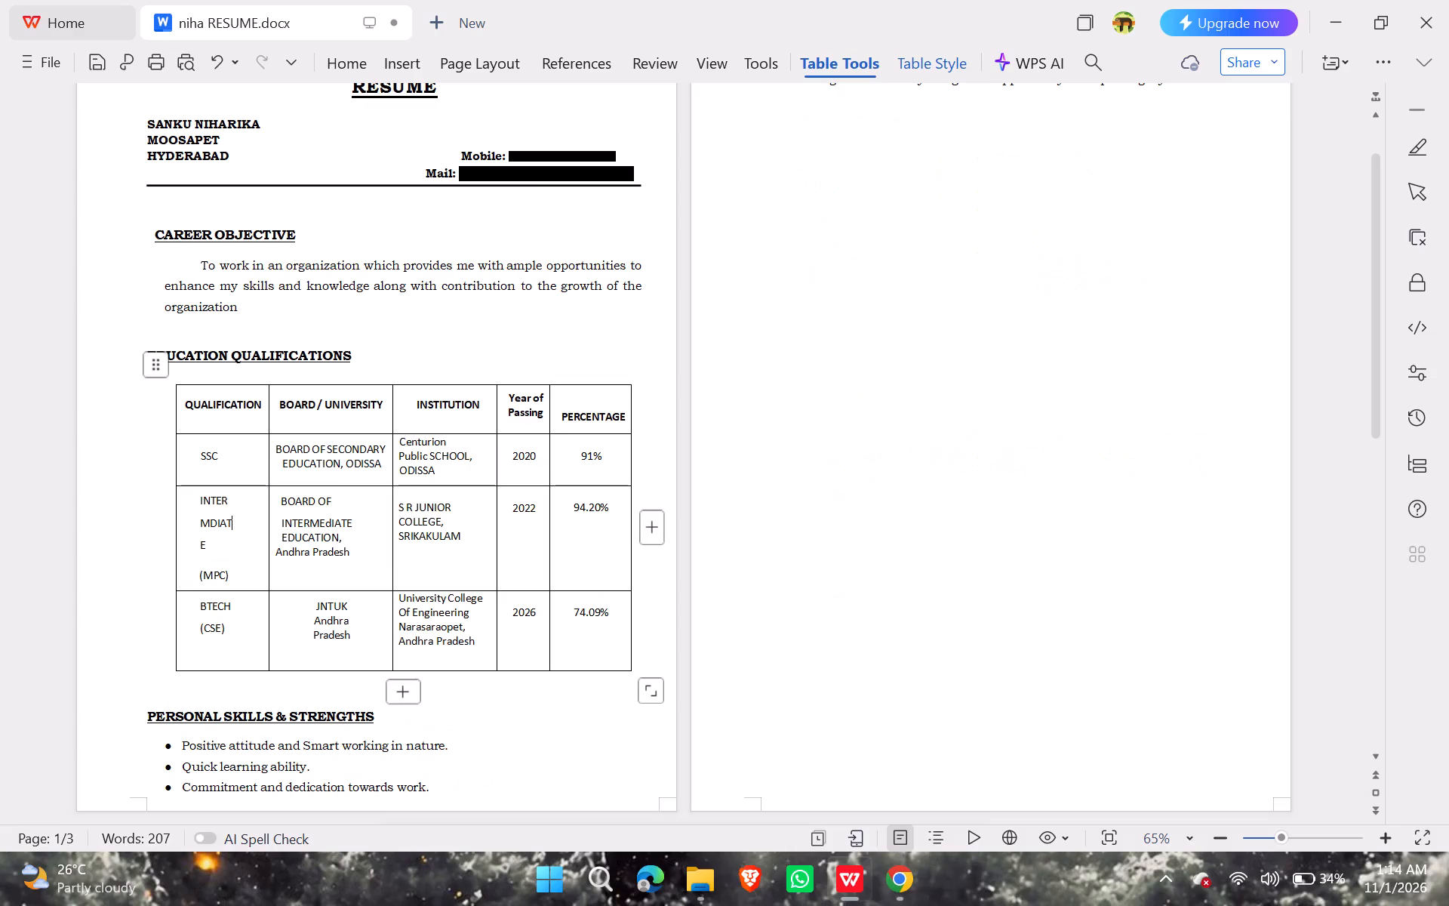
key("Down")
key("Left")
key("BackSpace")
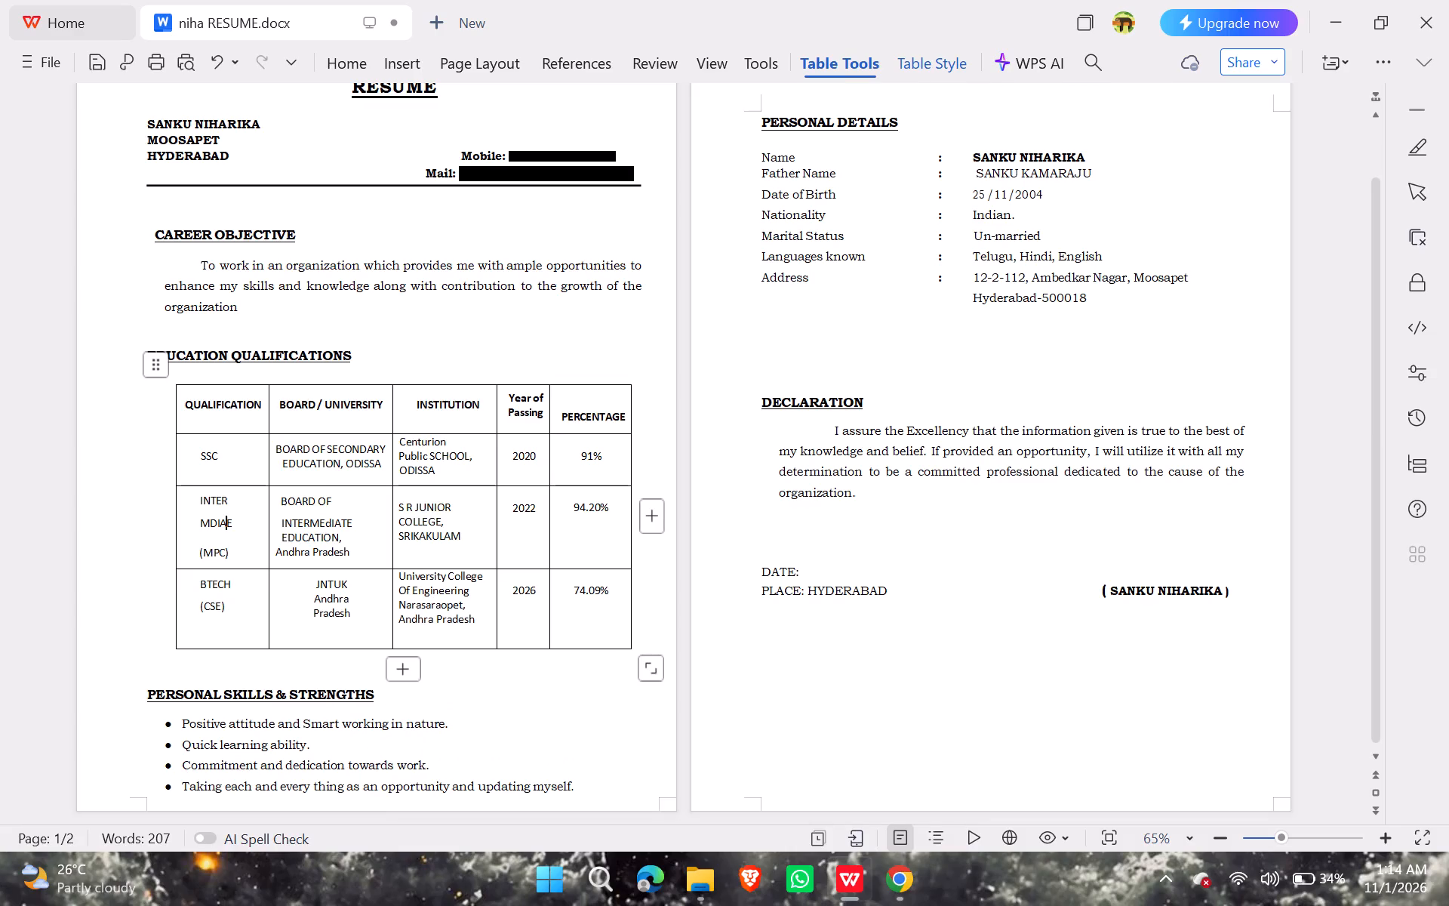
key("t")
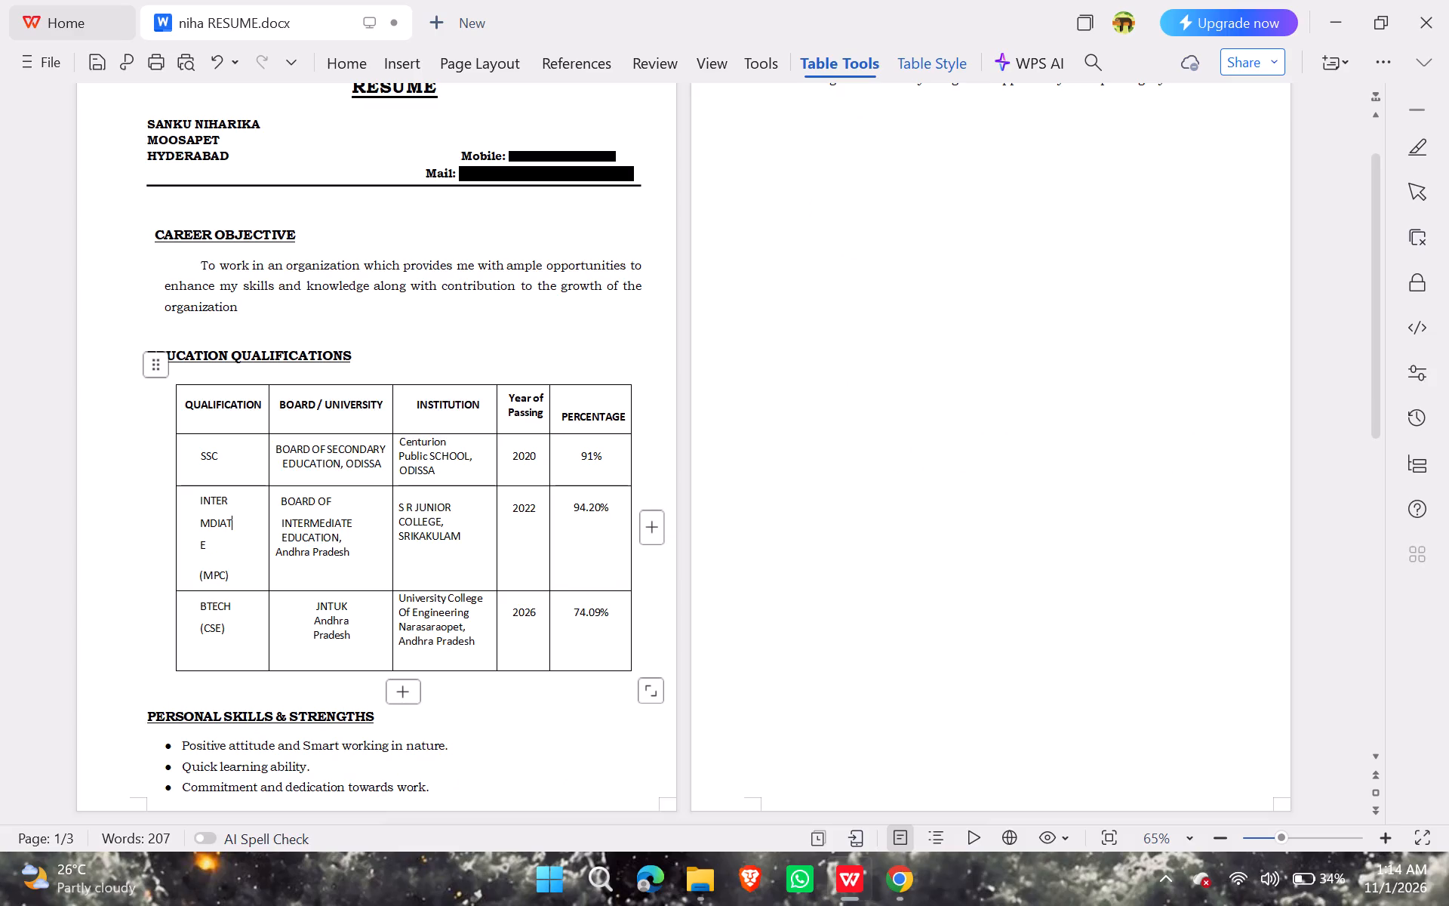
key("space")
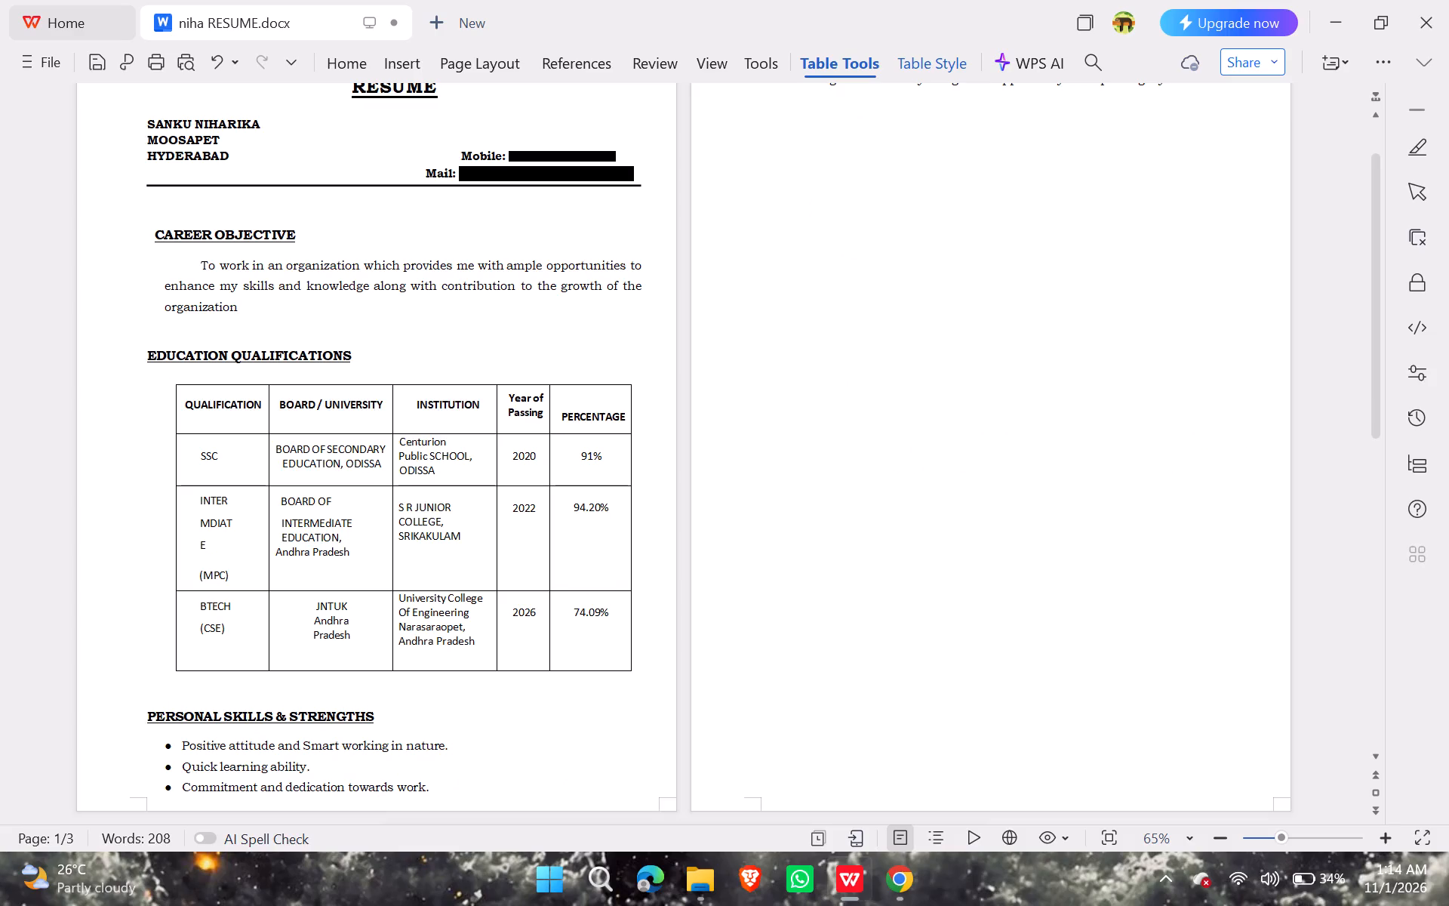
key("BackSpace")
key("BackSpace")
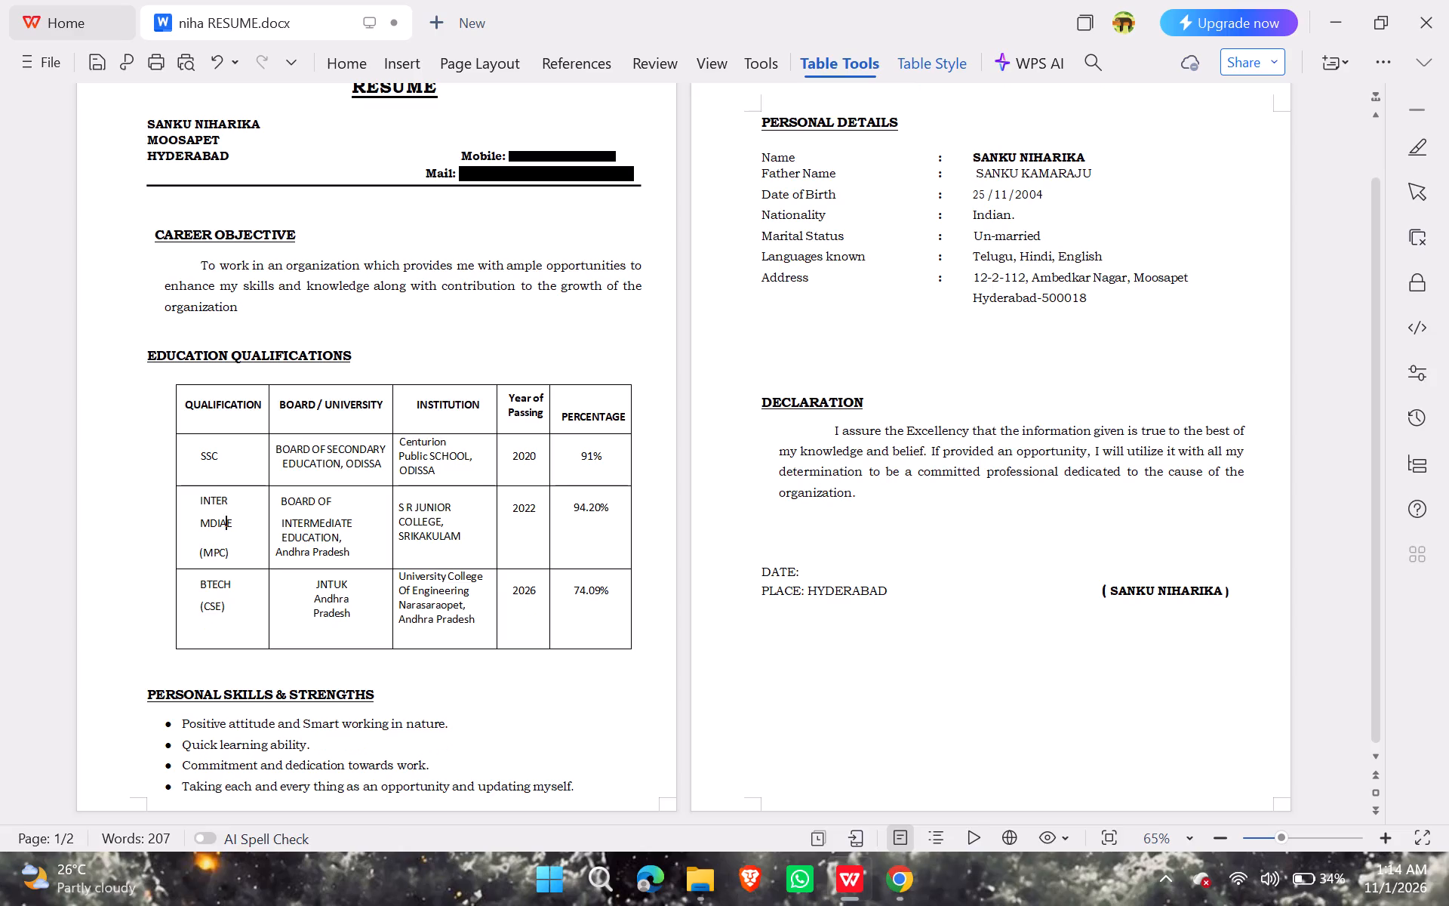
Delete INTER from the Intermediate row's qualification and enter INTERMEDIATE in its place.
key("Left")
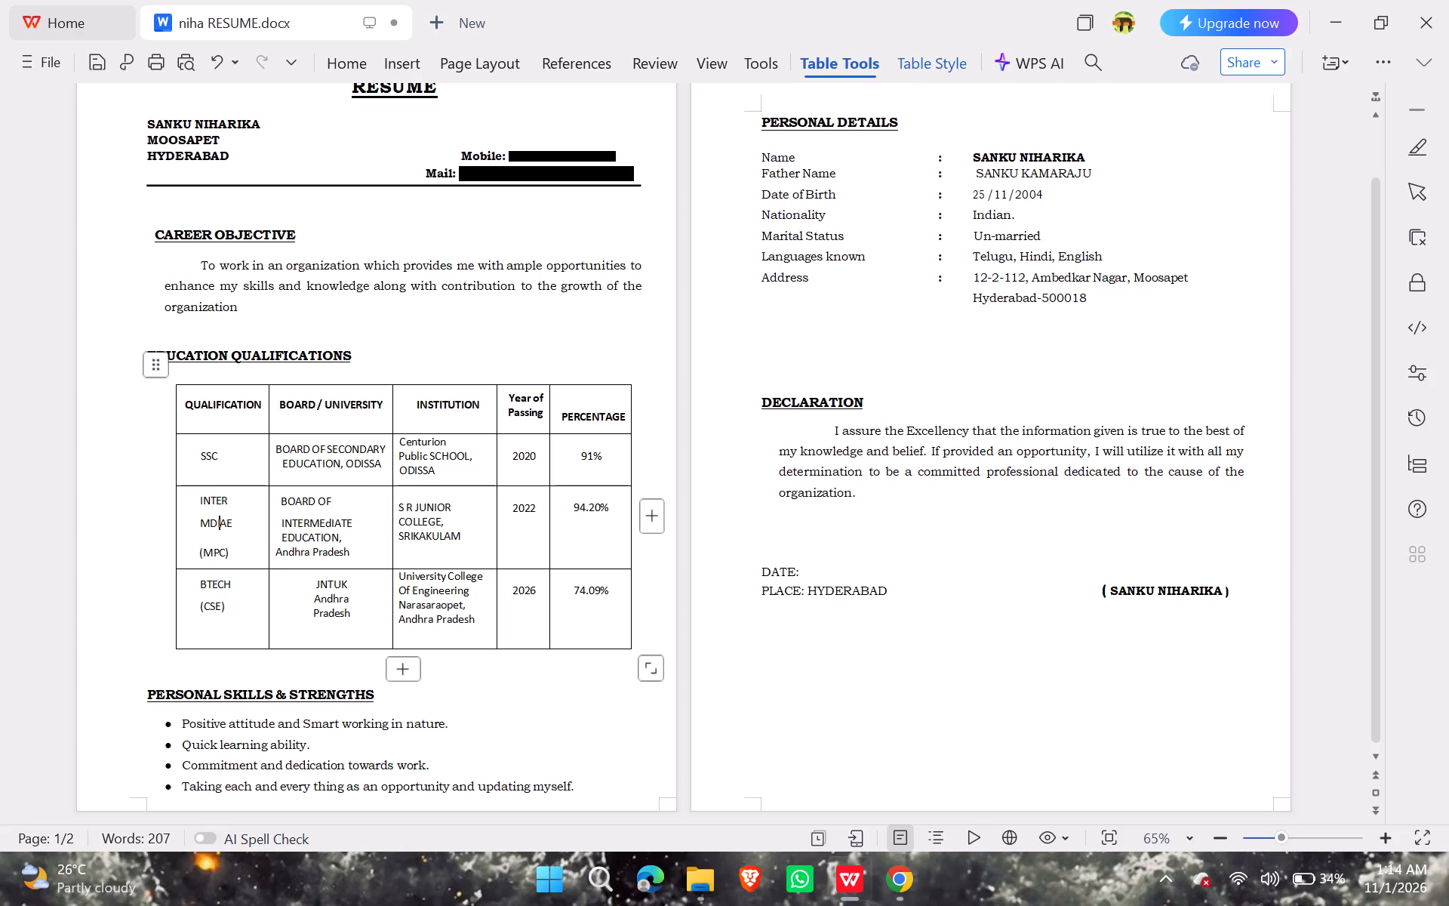
key("Left")
key("Left")
key("Left")
key("BackSpace")
key("BackSpace")
key("BackSpace")
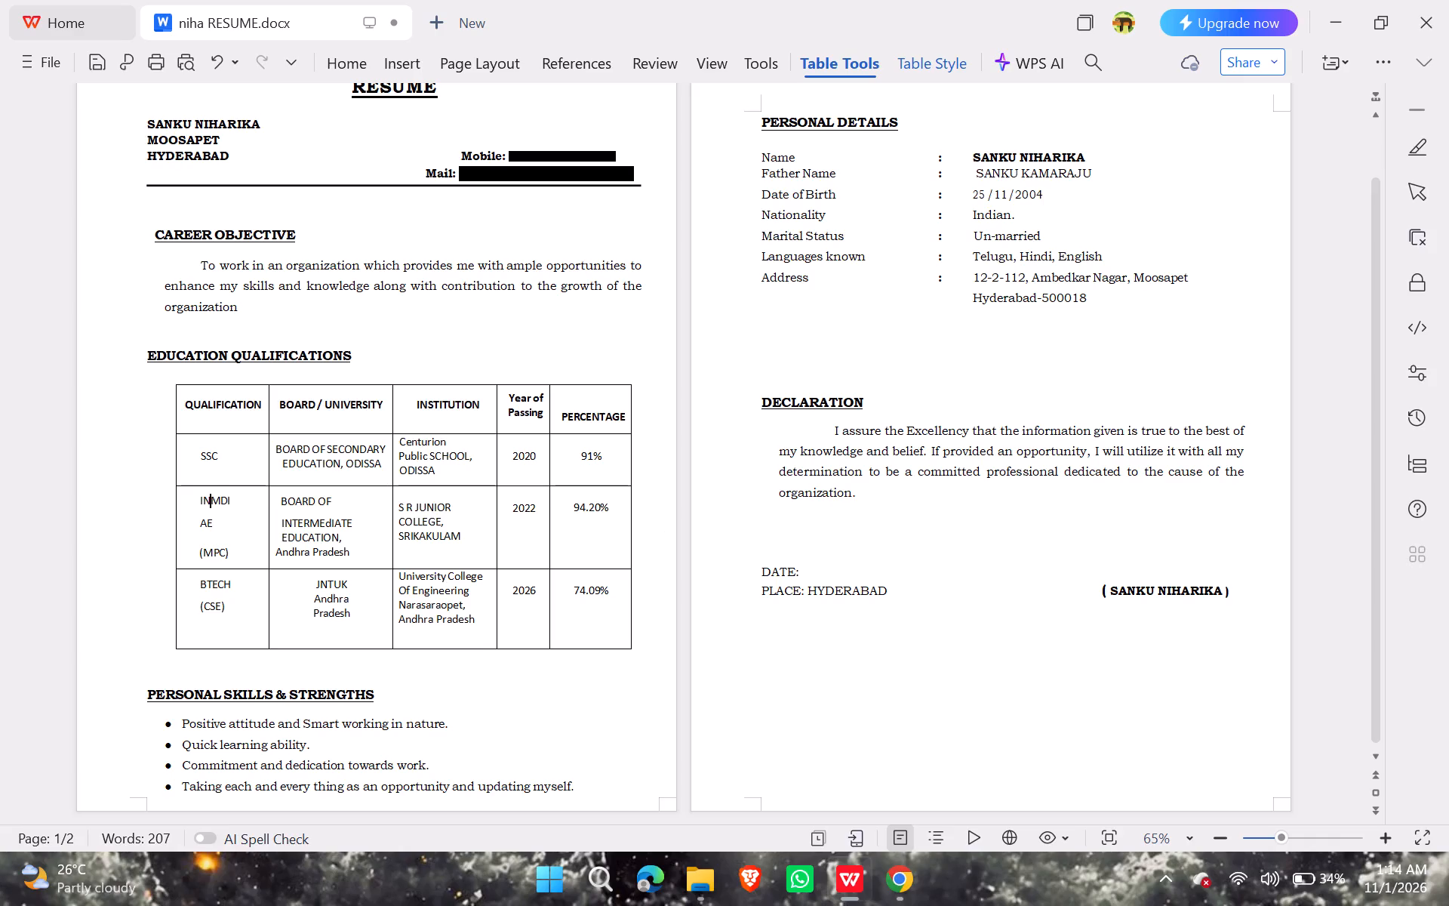
key("BackSpace")
type("NT")
type("ER")
type("MEDIATE")
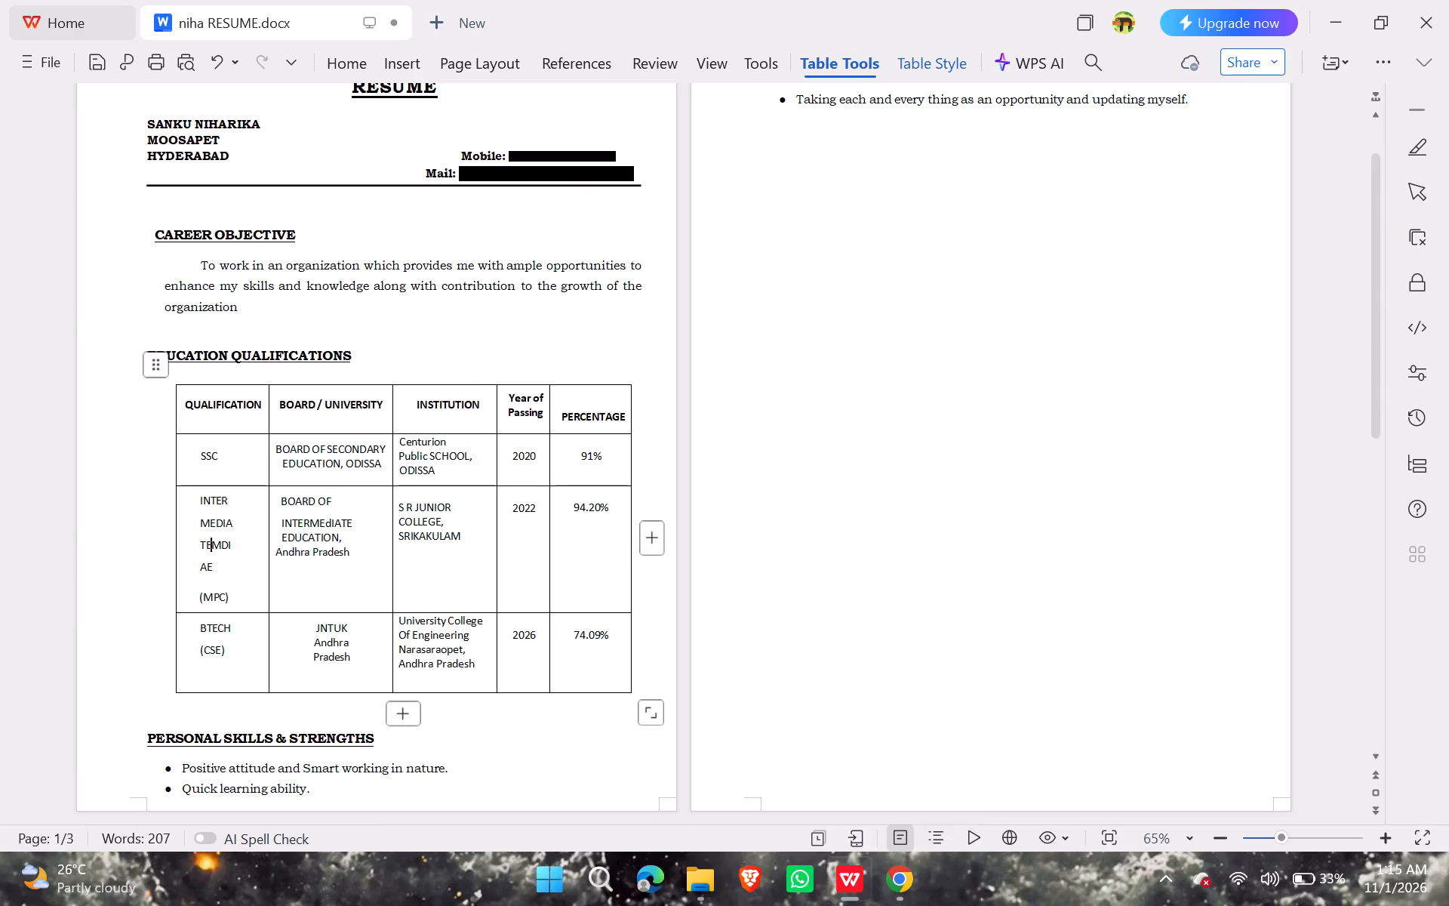
Remove the leftover letters MDIAE after INTERMEDIATE in the qualification cell, keeping the word's TE ending.
key("Right")
key("Right")
key("Right")
key("Right")
key("Right")
key("BackSpace")
key("BackSpace")
key("BackSpace")
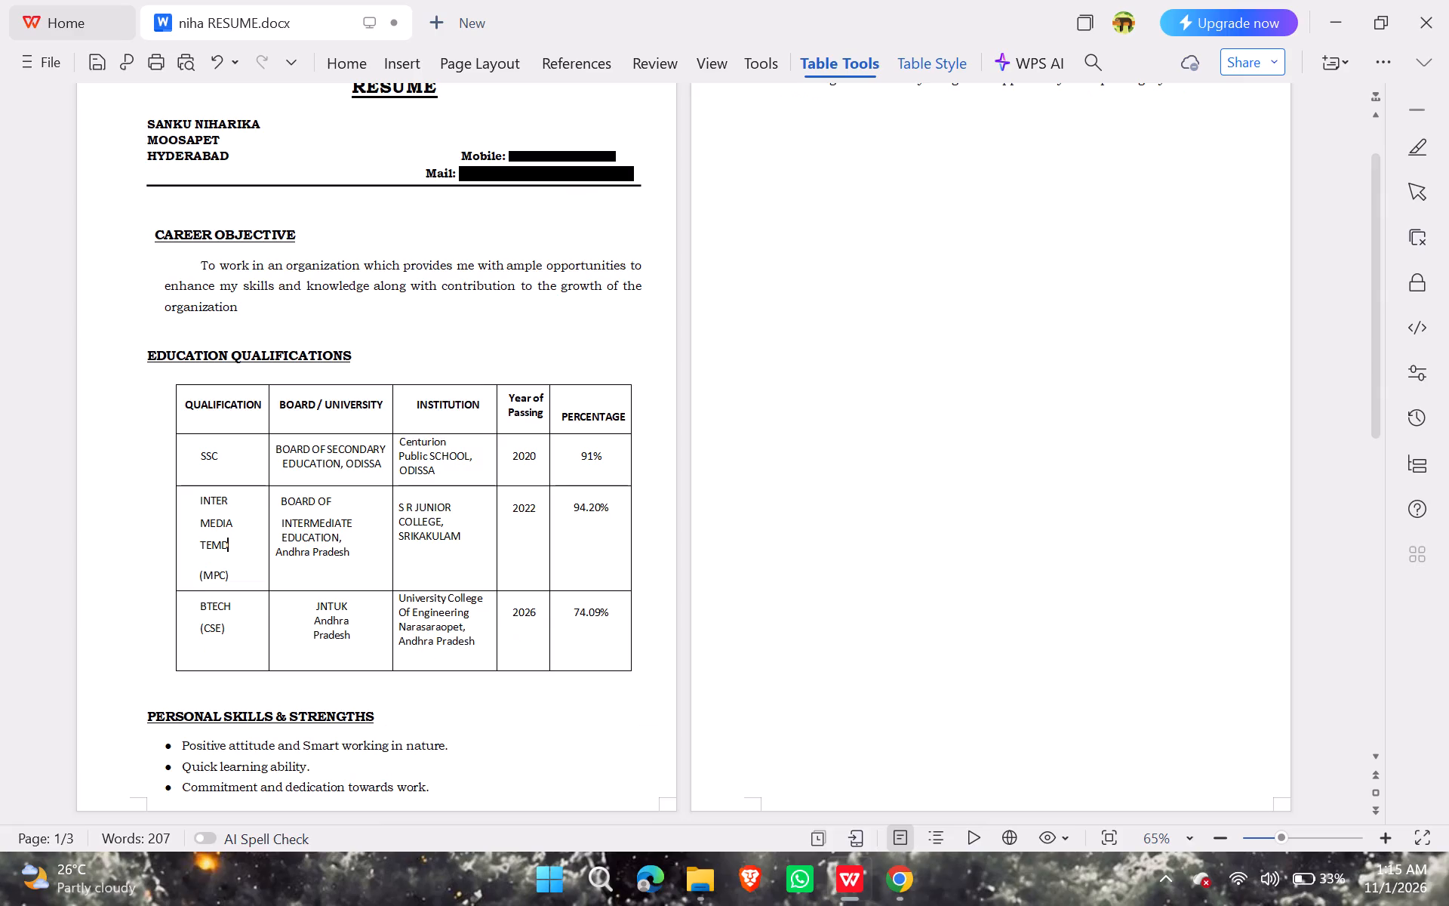
key("BackSpace")
key("BackSpace")
key("BackSpace")
key("BackSpace")
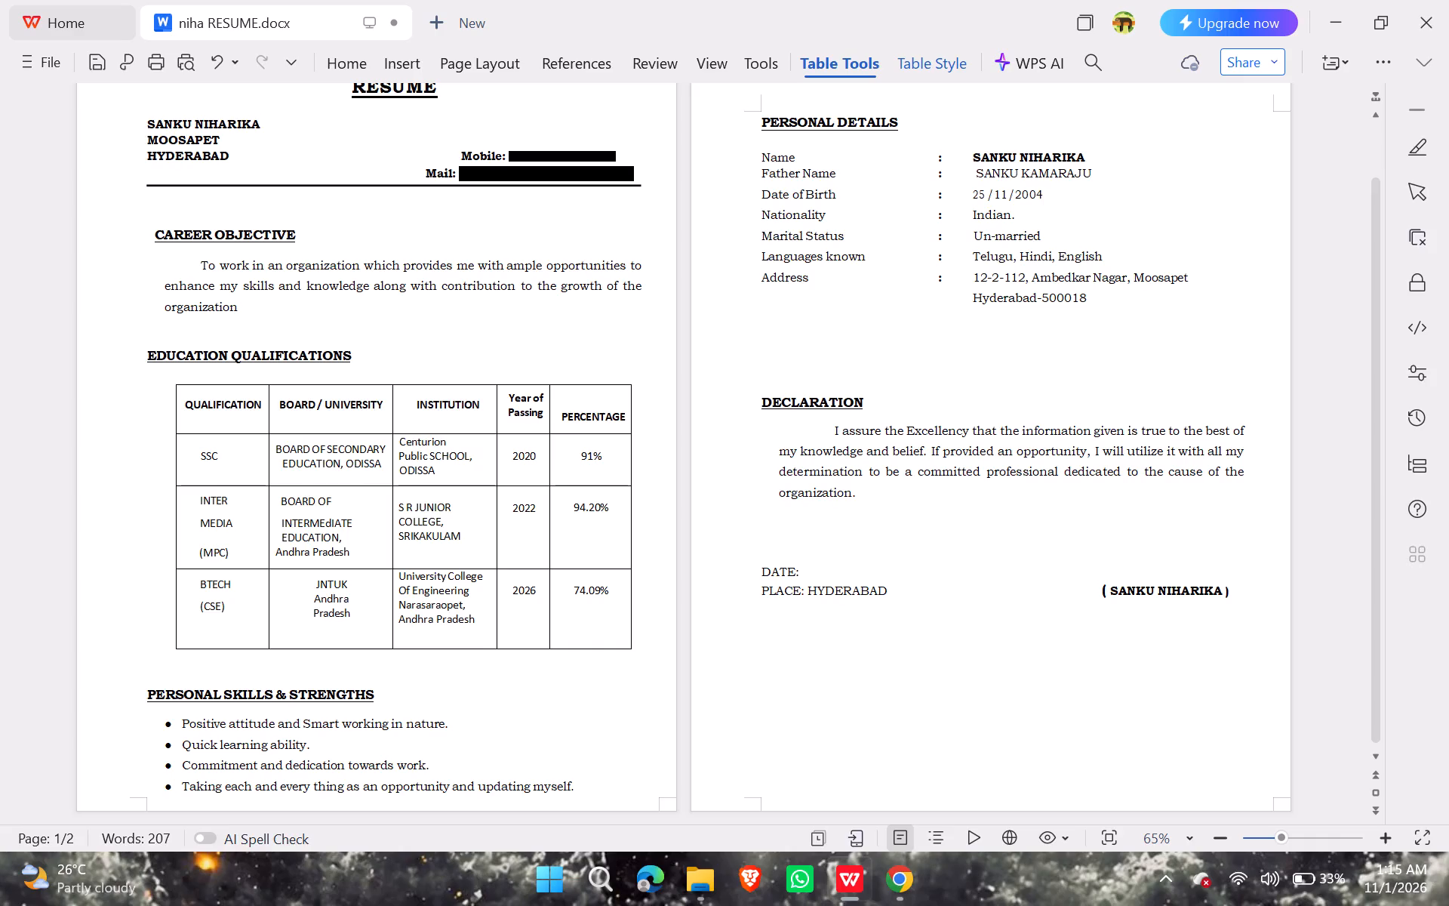
type("TE")
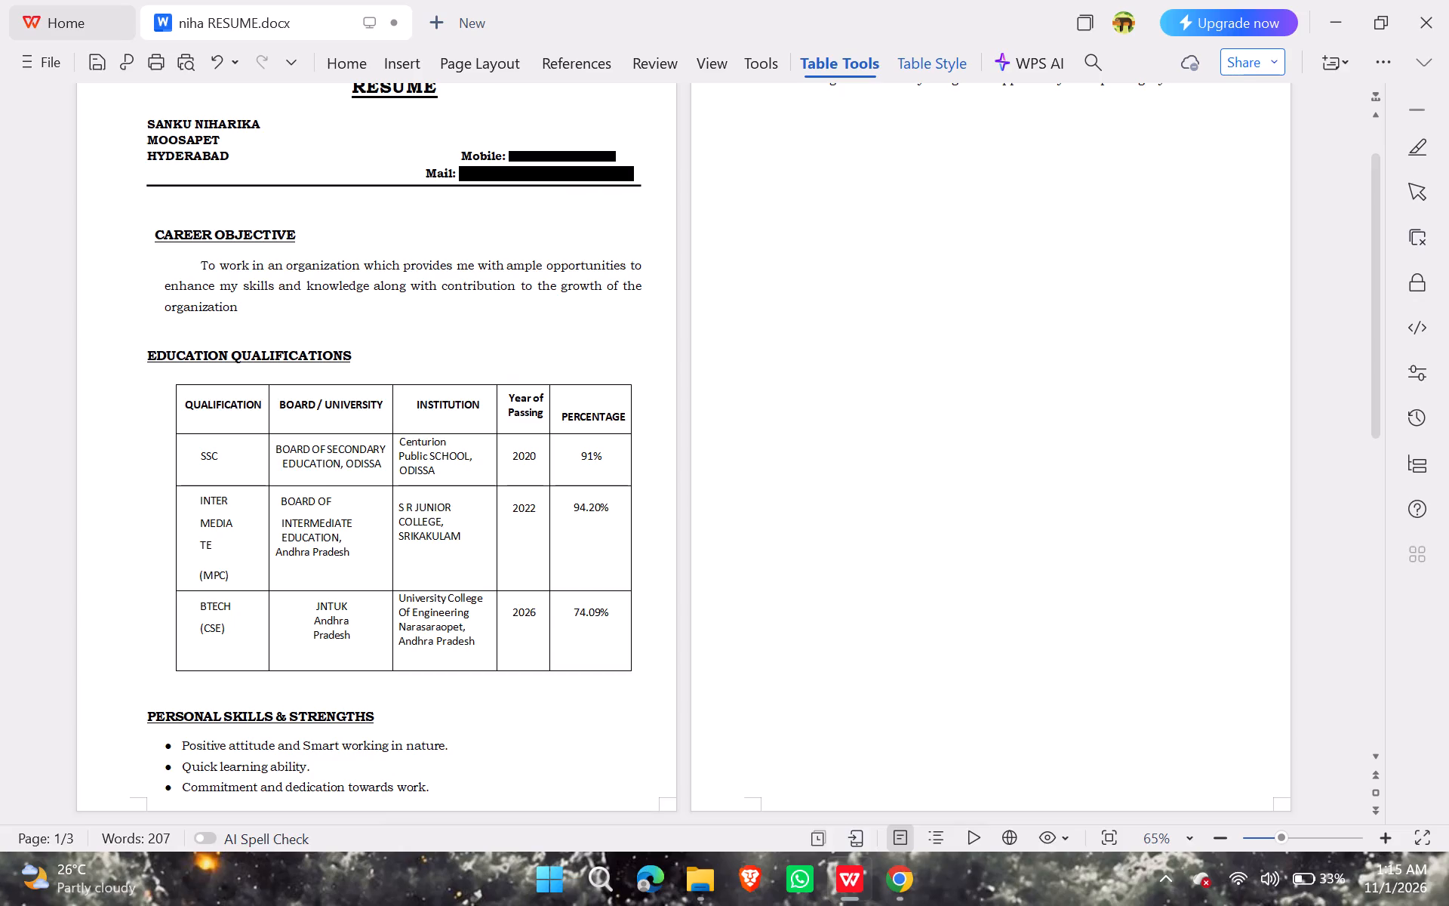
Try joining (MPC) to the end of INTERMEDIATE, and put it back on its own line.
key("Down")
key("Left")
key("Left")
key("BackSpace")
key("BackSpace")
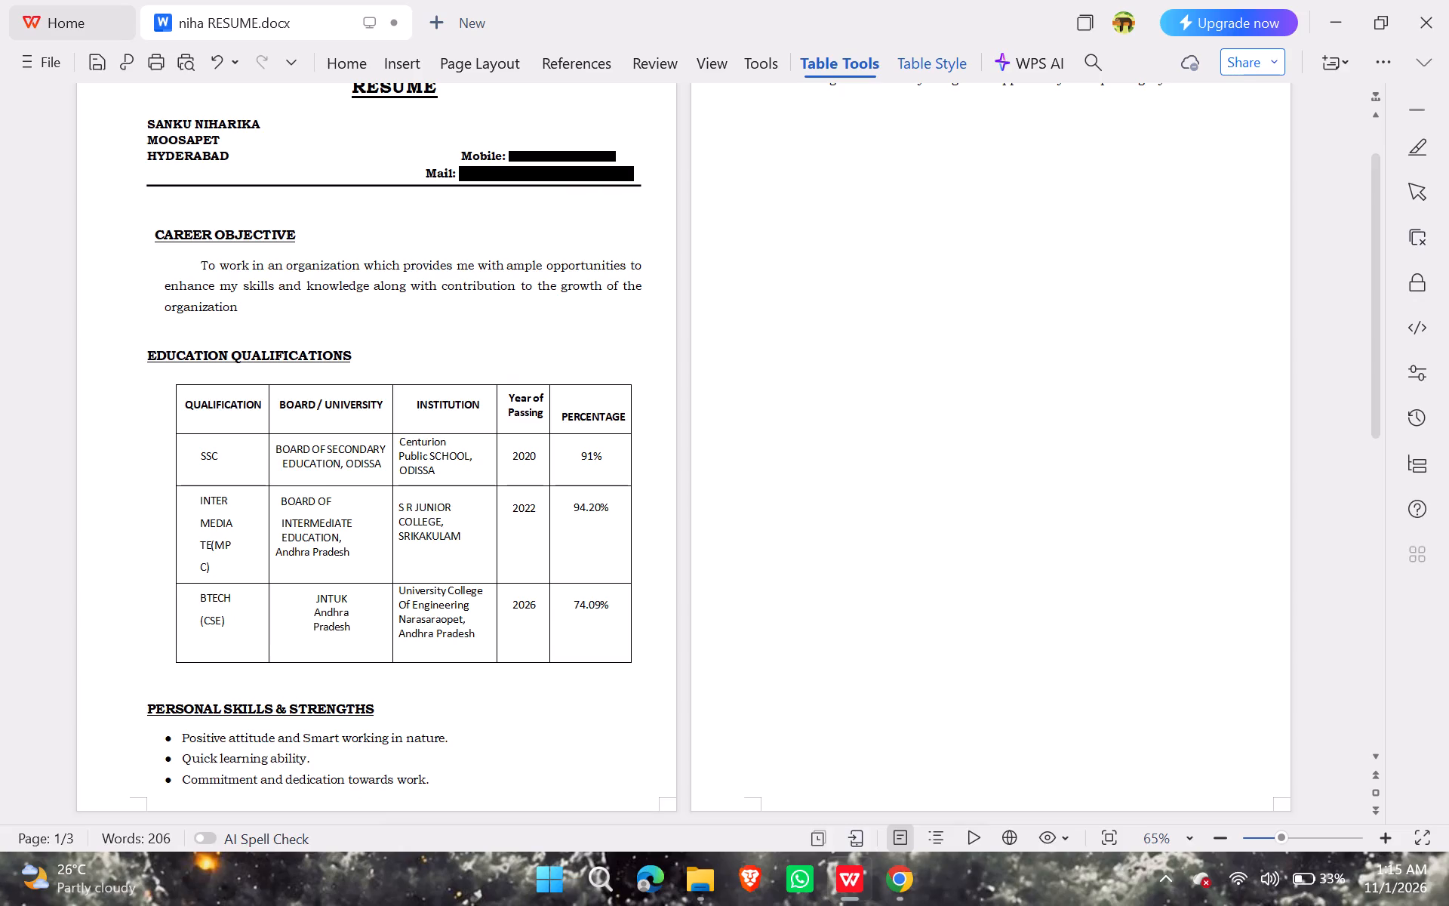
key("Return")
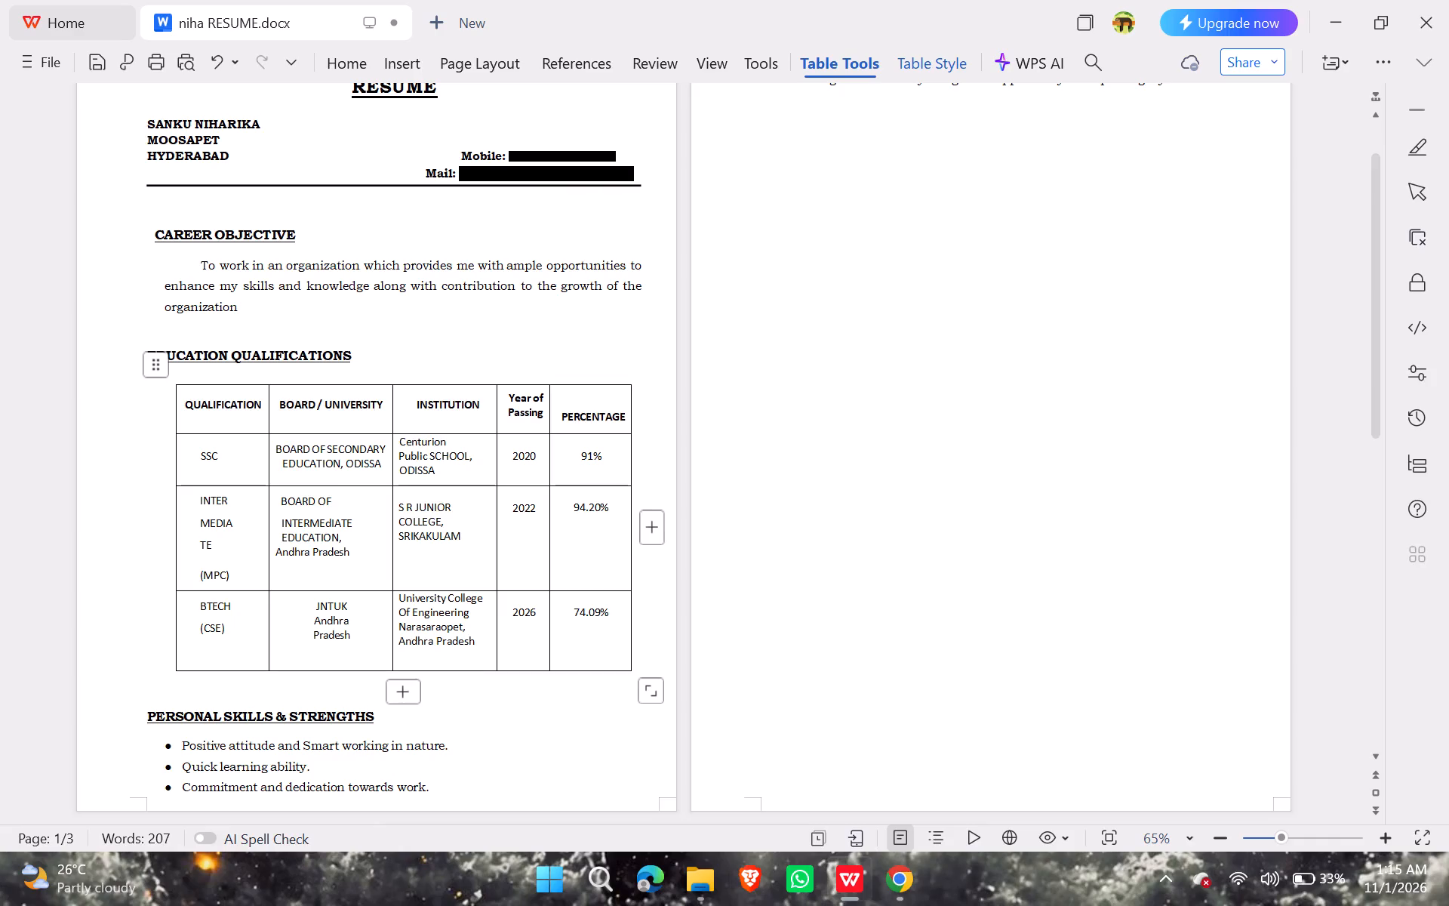
Review the resume's pages to check how the education table and skills list fit across the page breaks.
scroll(290, 594, "down", 1)
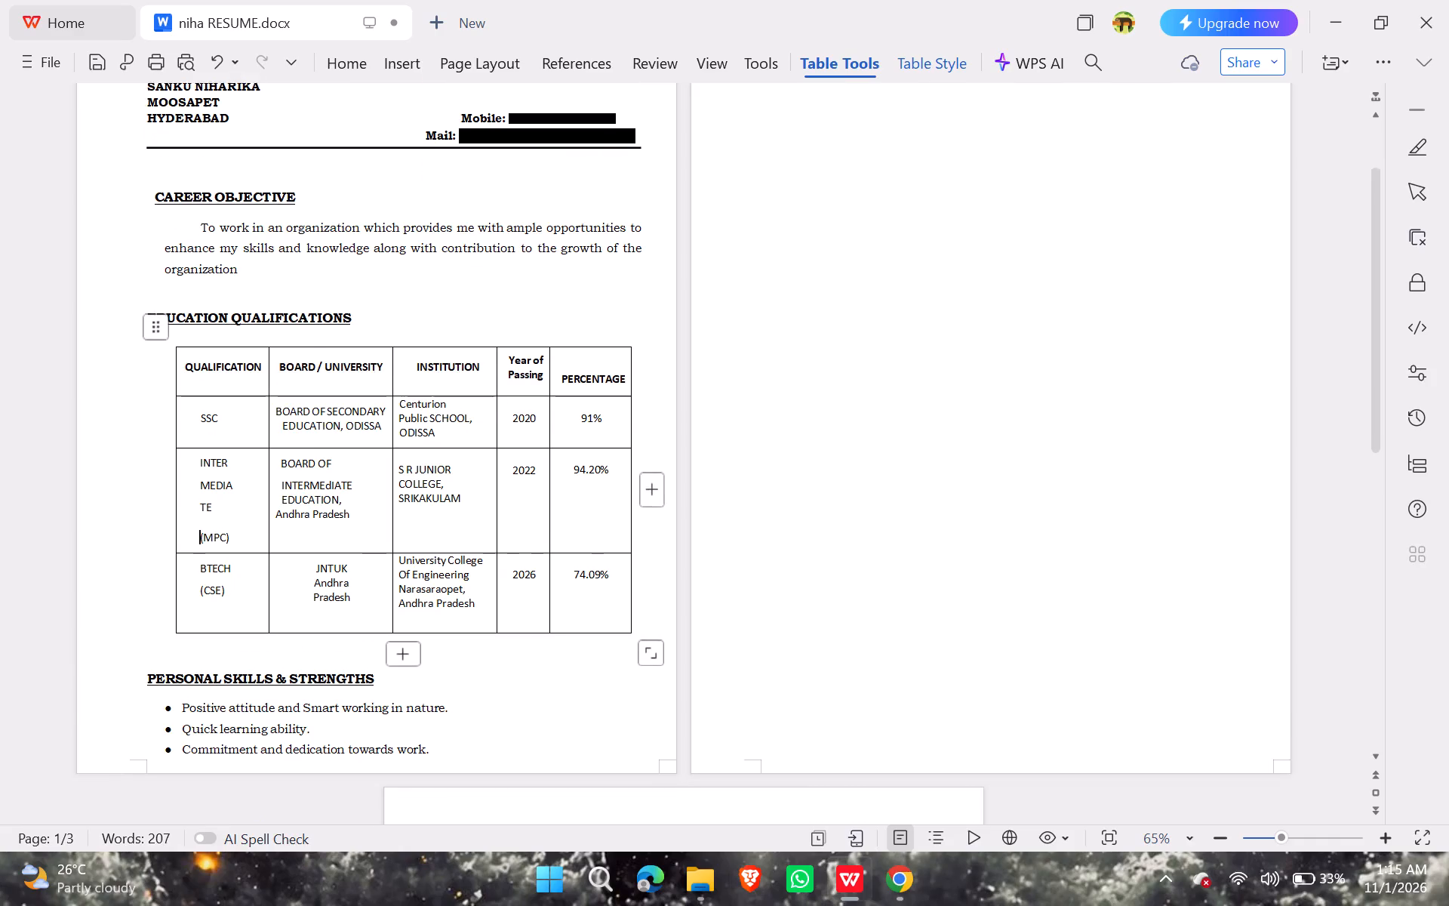
scroll(290, 594, "down", 1)
scroll(290, 594, "up", 6)
scroll(290, 594, "down", 2)
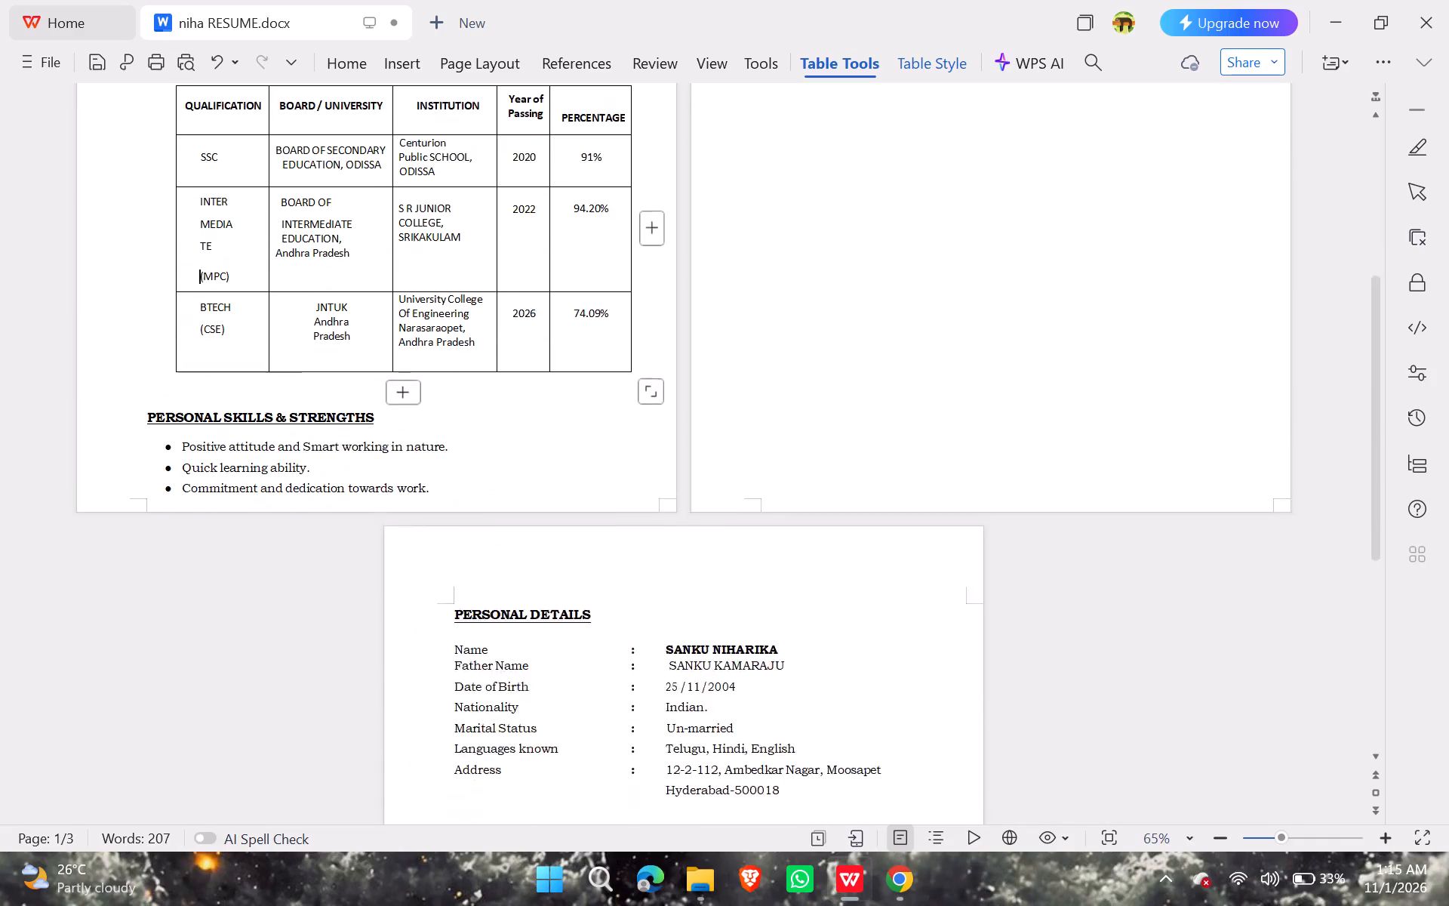
scroll(290, 594, "up", 5)
scroll(290, 594, "down", 2)
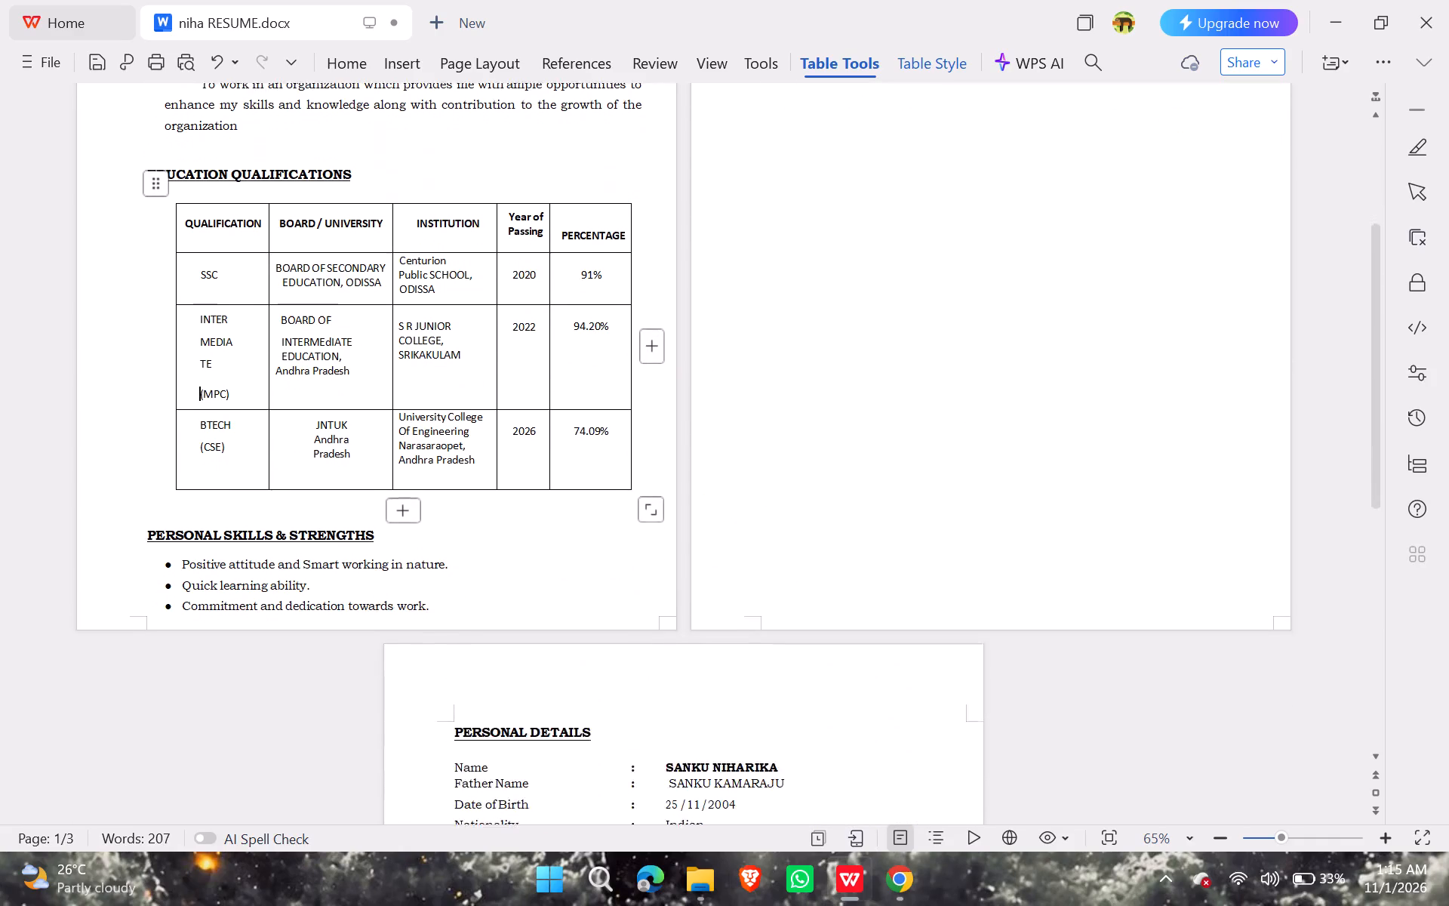
scroll(290, 594, "up", 4)
scroll(290, 594, "down", 1)
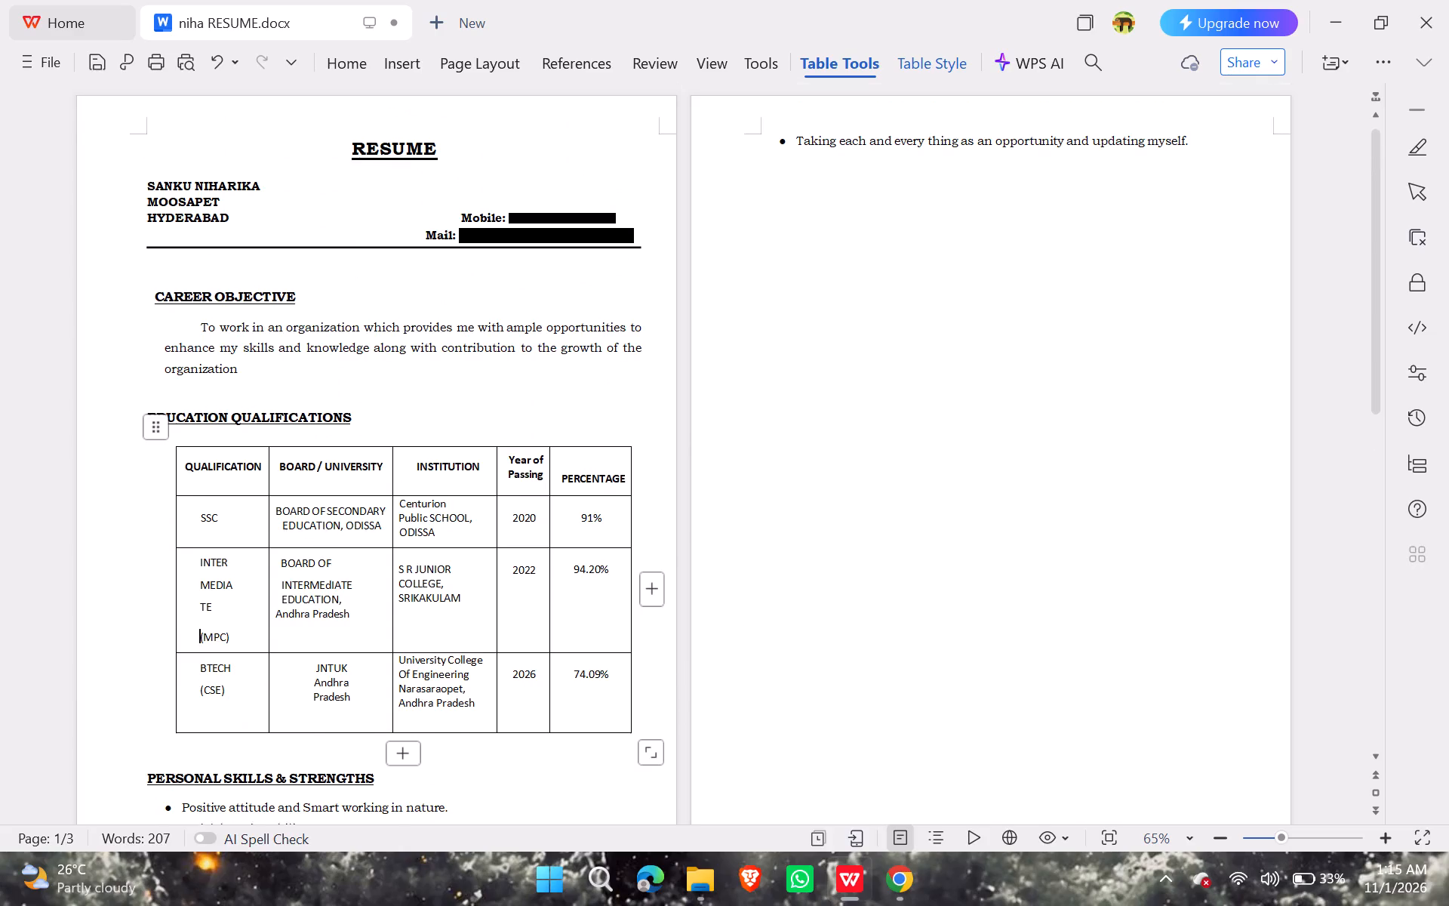
scroll(290, 594, "down", 1)
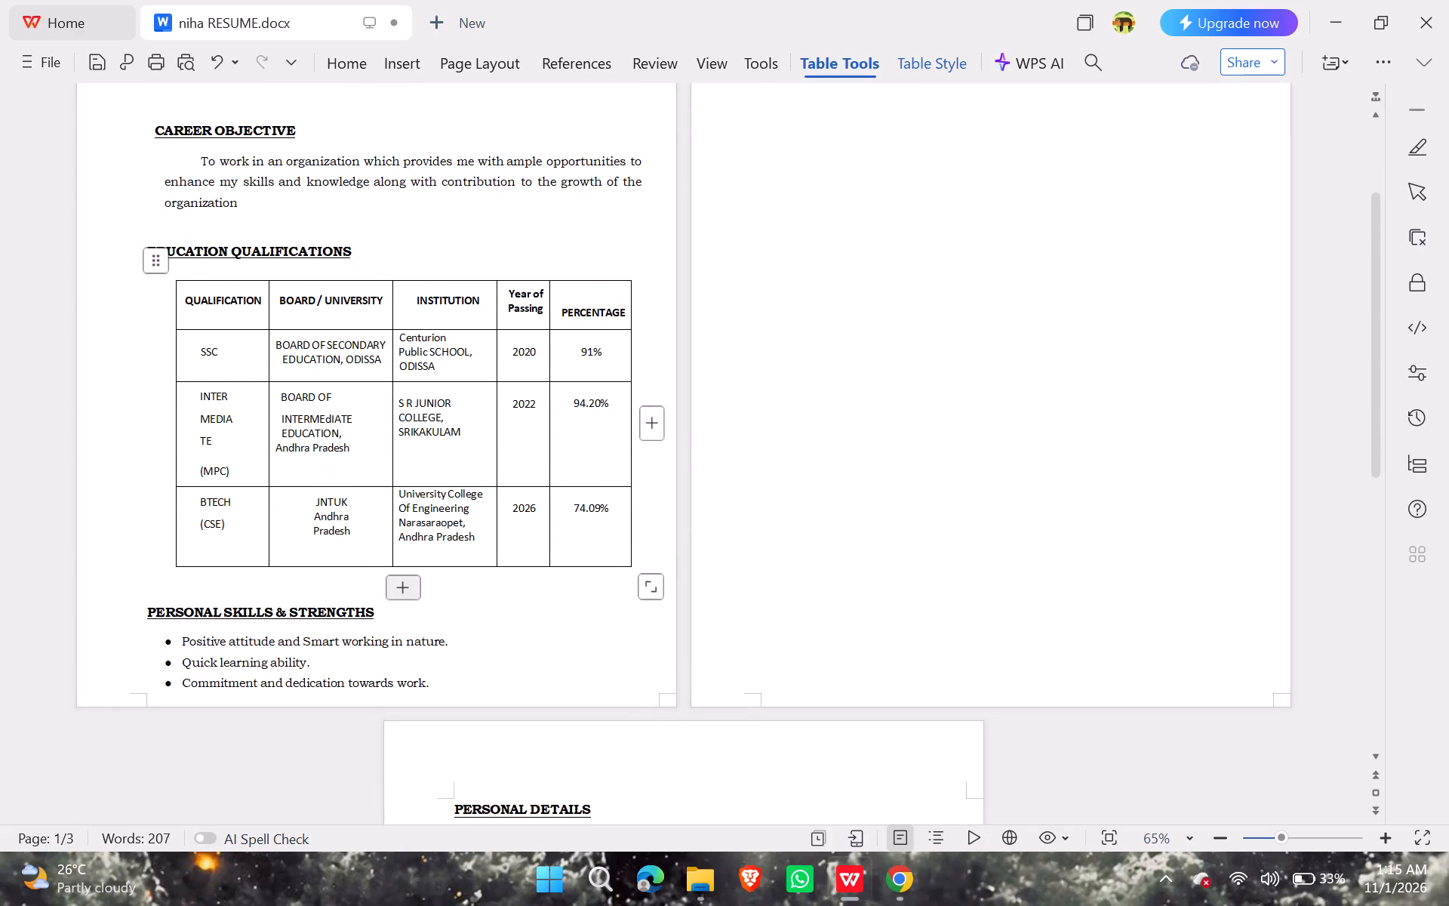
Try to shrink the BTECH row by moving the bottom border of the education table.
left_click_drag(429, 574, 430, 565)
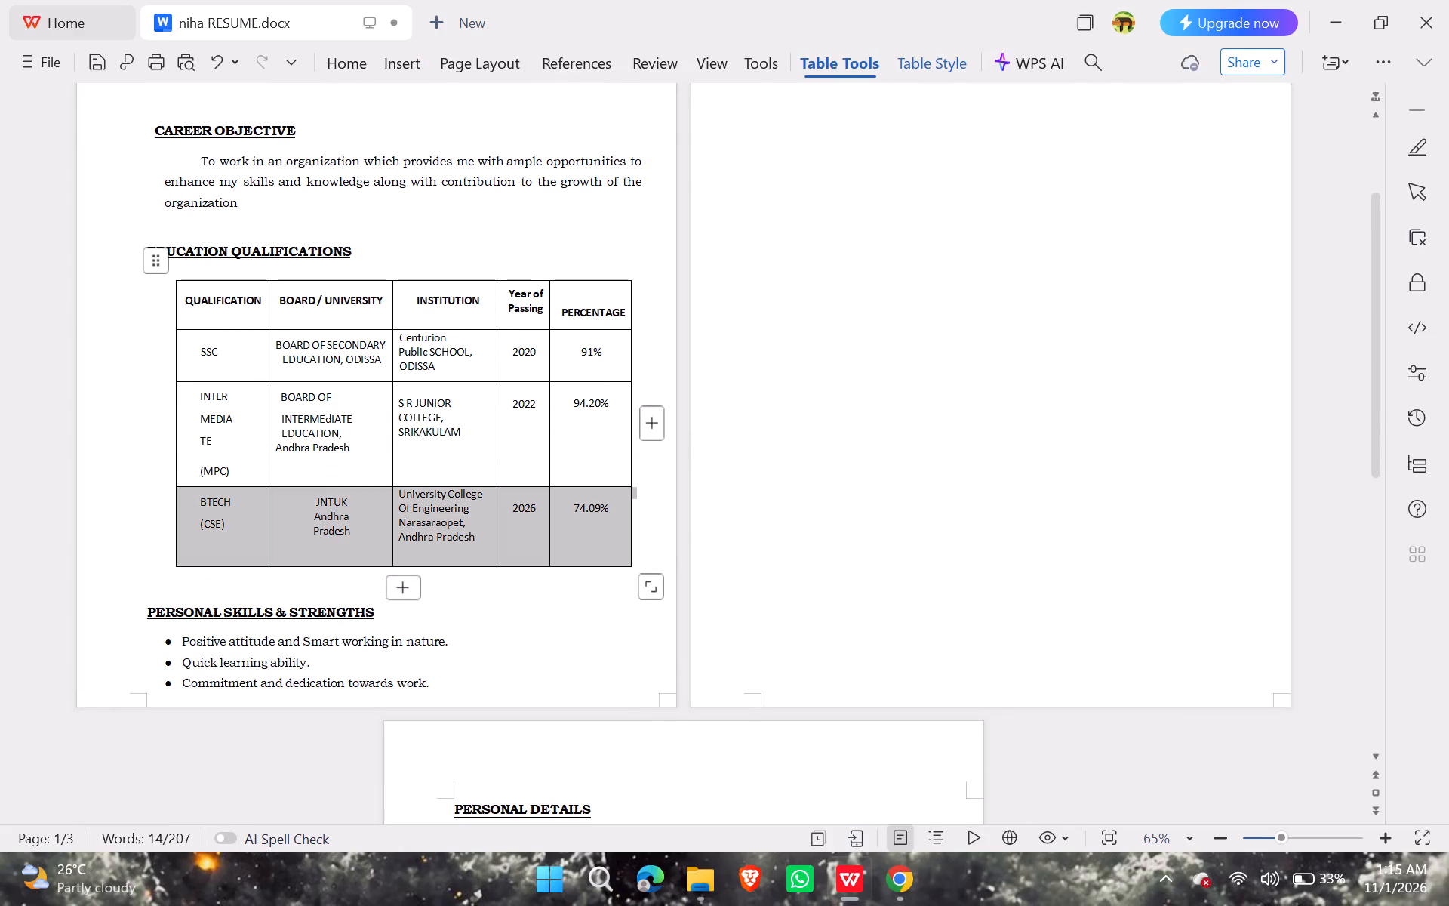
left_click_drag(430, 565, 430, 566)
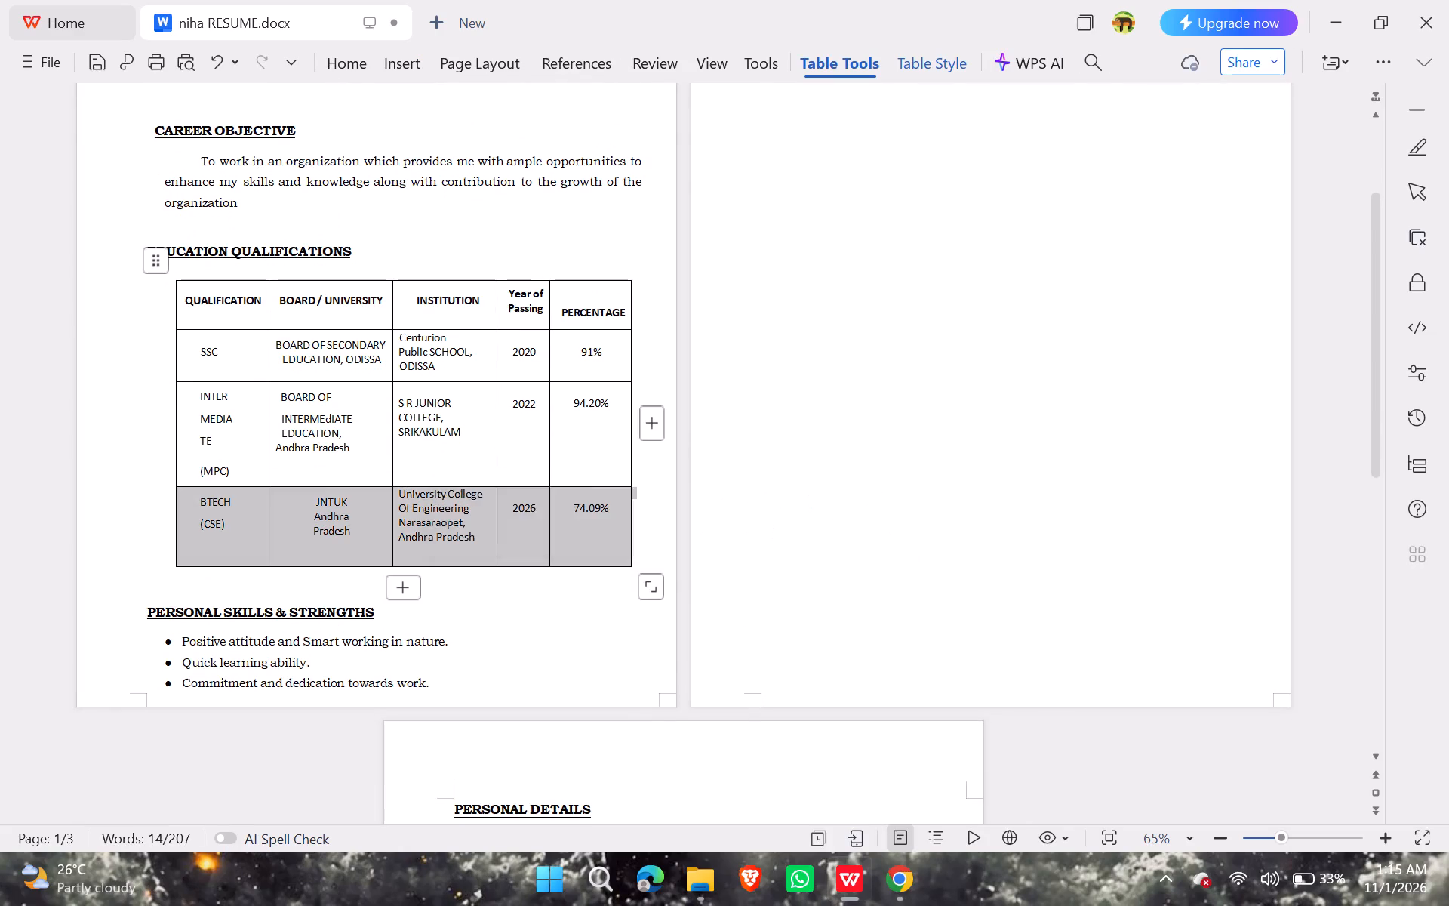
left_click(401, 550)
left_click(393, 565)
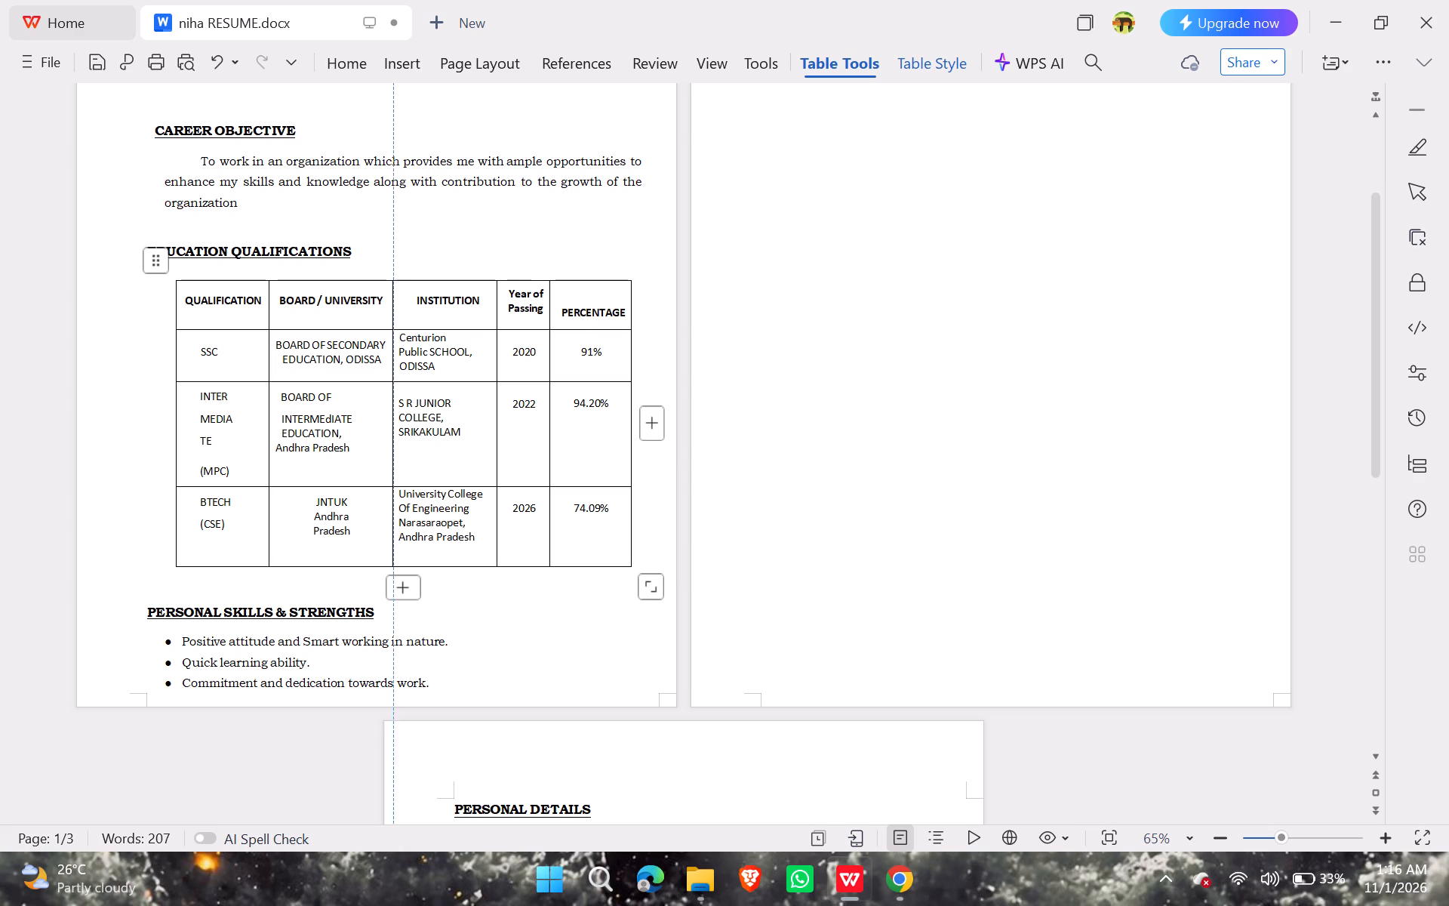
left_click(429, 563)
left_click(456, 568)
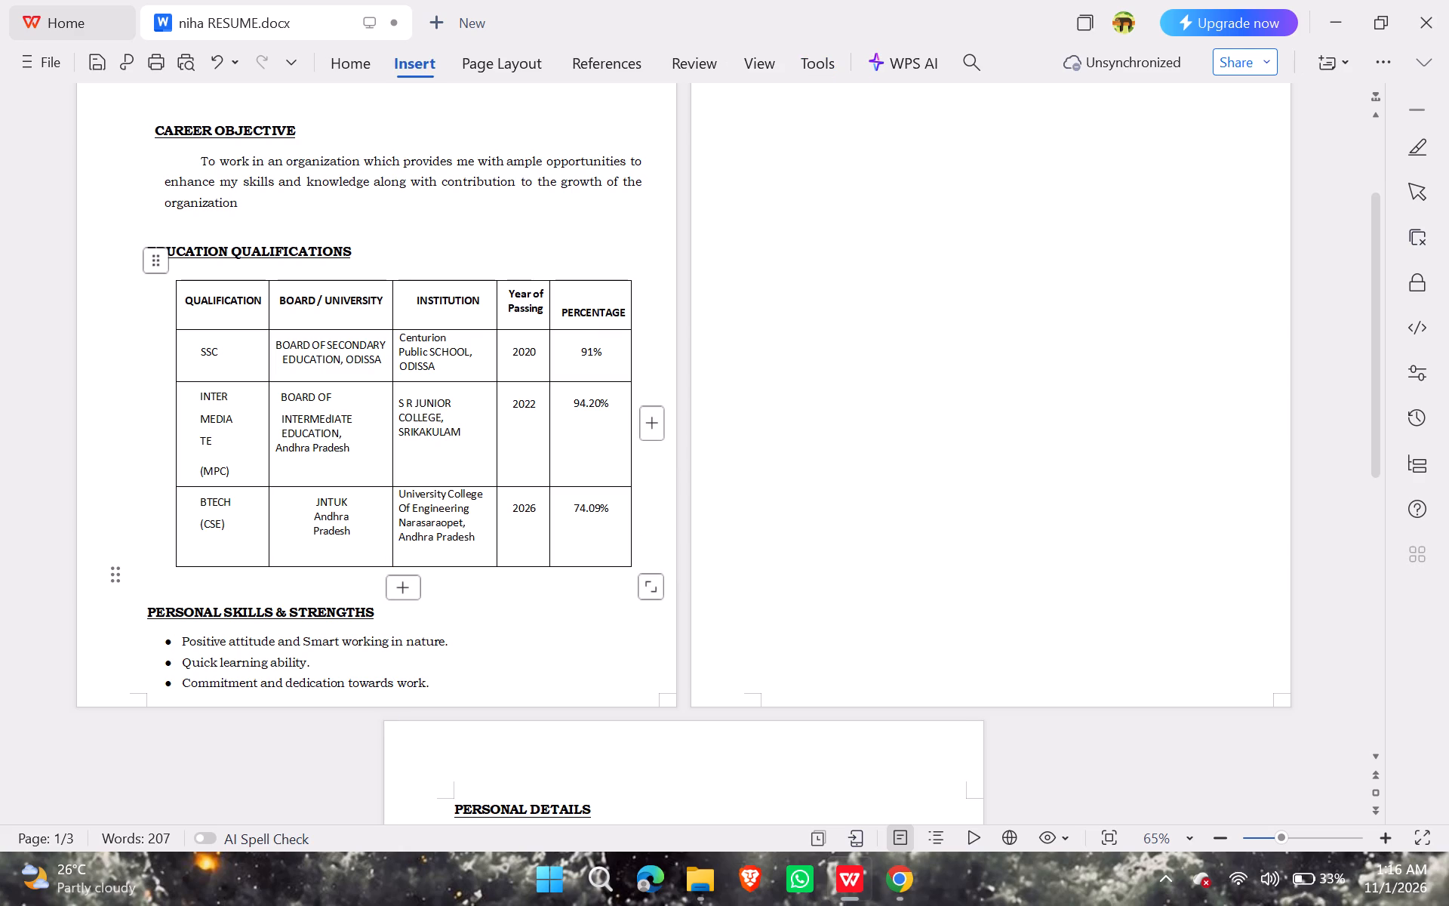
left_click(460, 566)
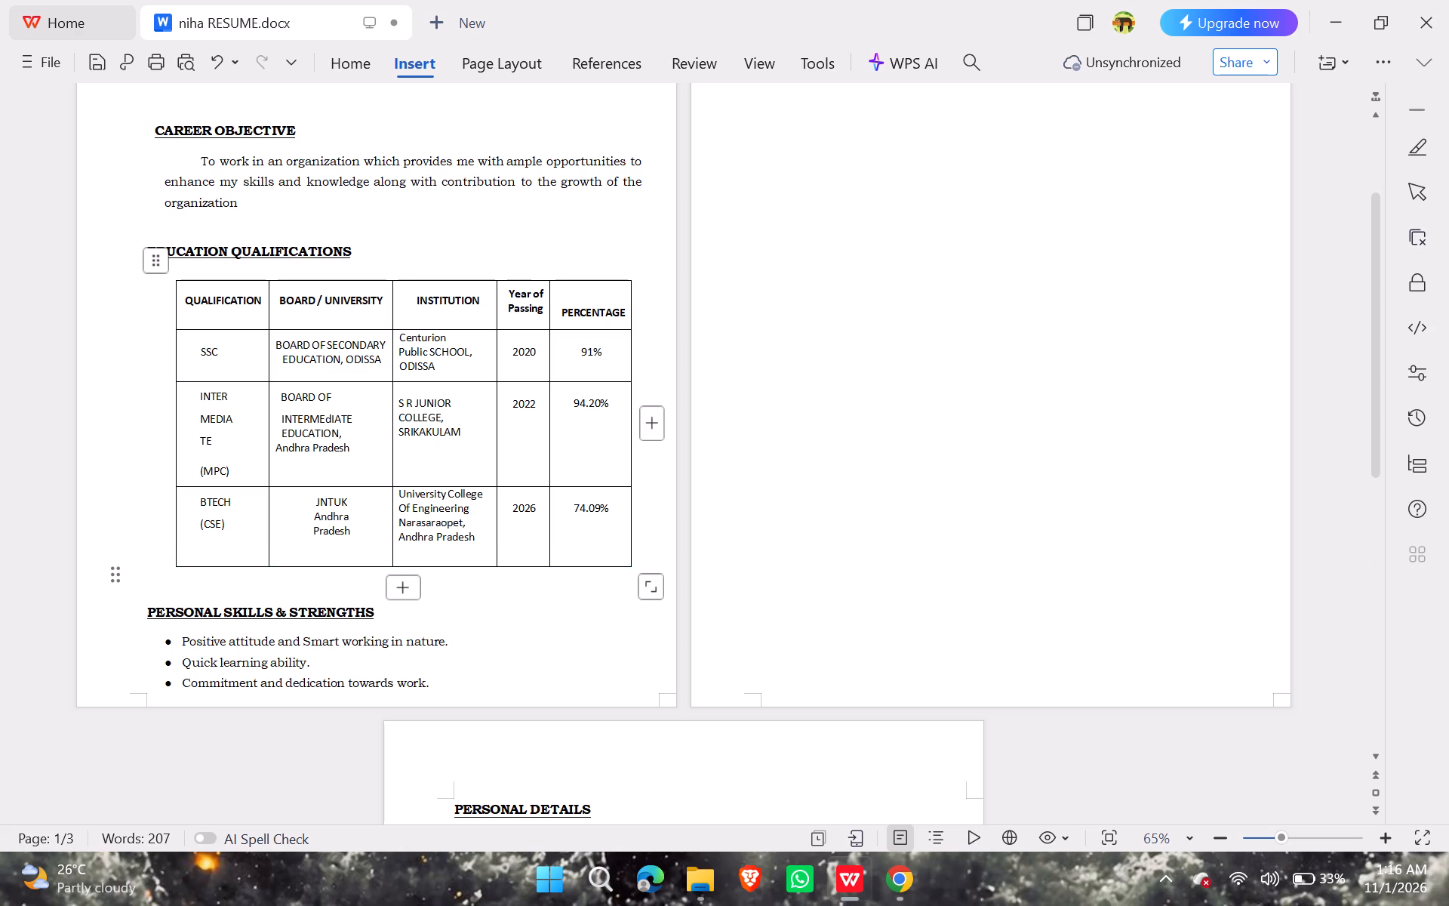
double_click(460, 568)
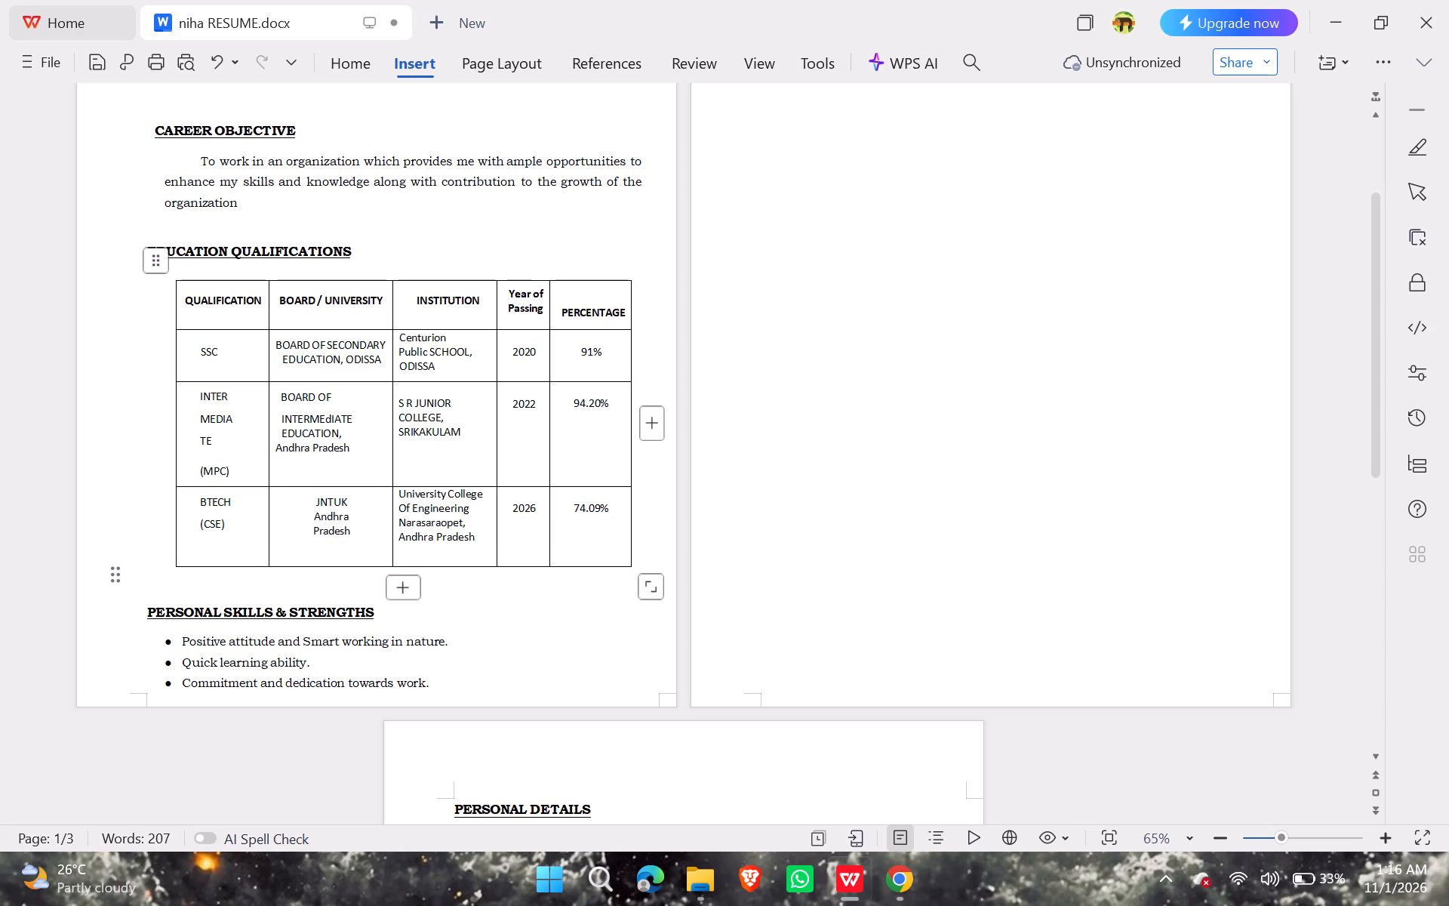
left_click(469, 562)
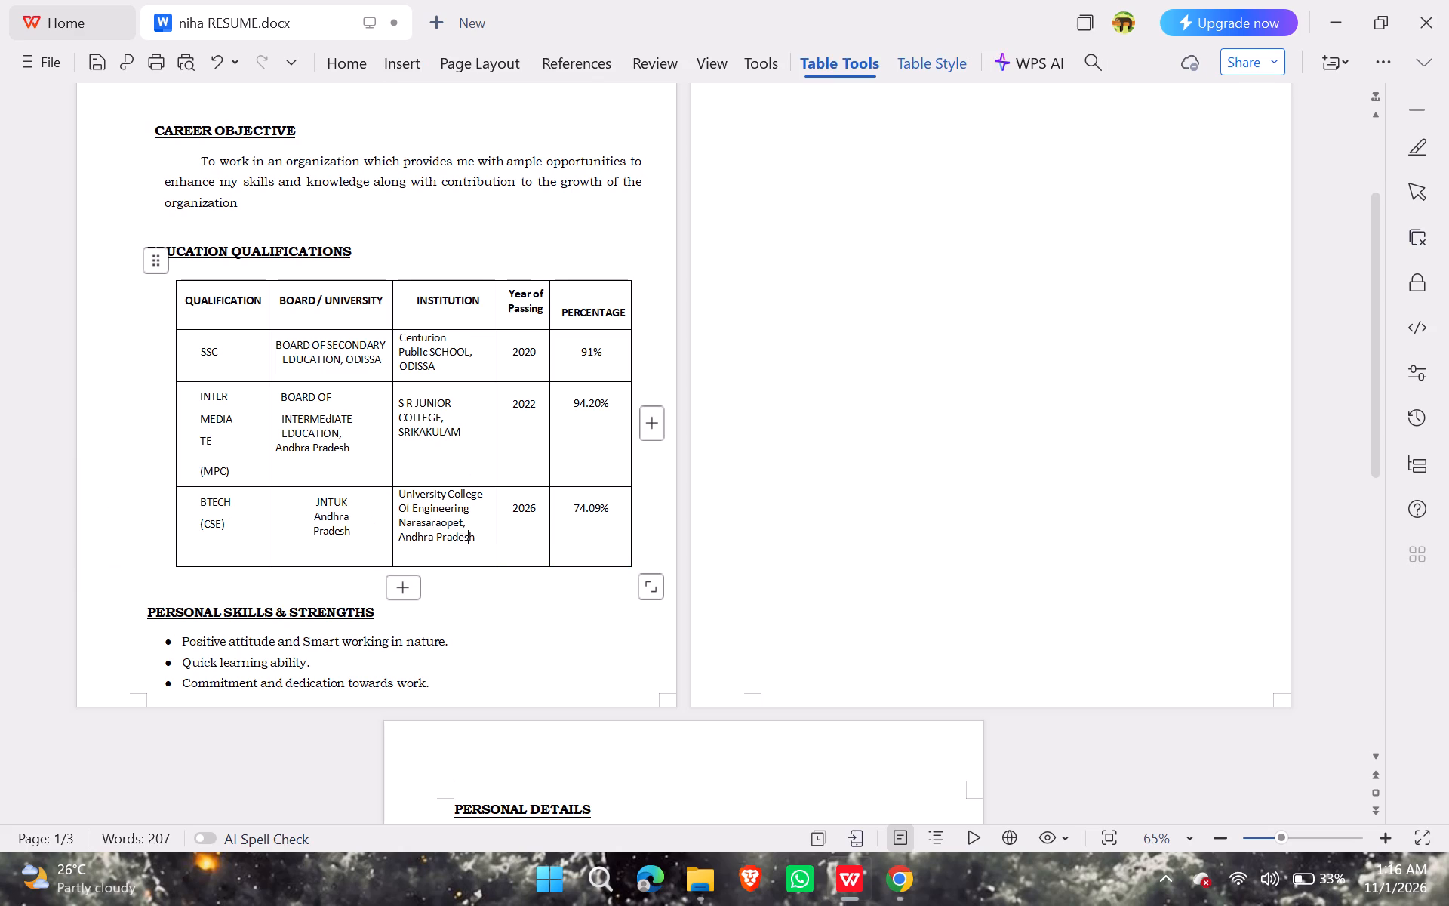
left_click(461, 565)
Delete the TE ending from INTERMEDIATE in the Intermediate row's qualification cell.
left_click(219, 443)
key("BackSpace")
key("BackSpace")
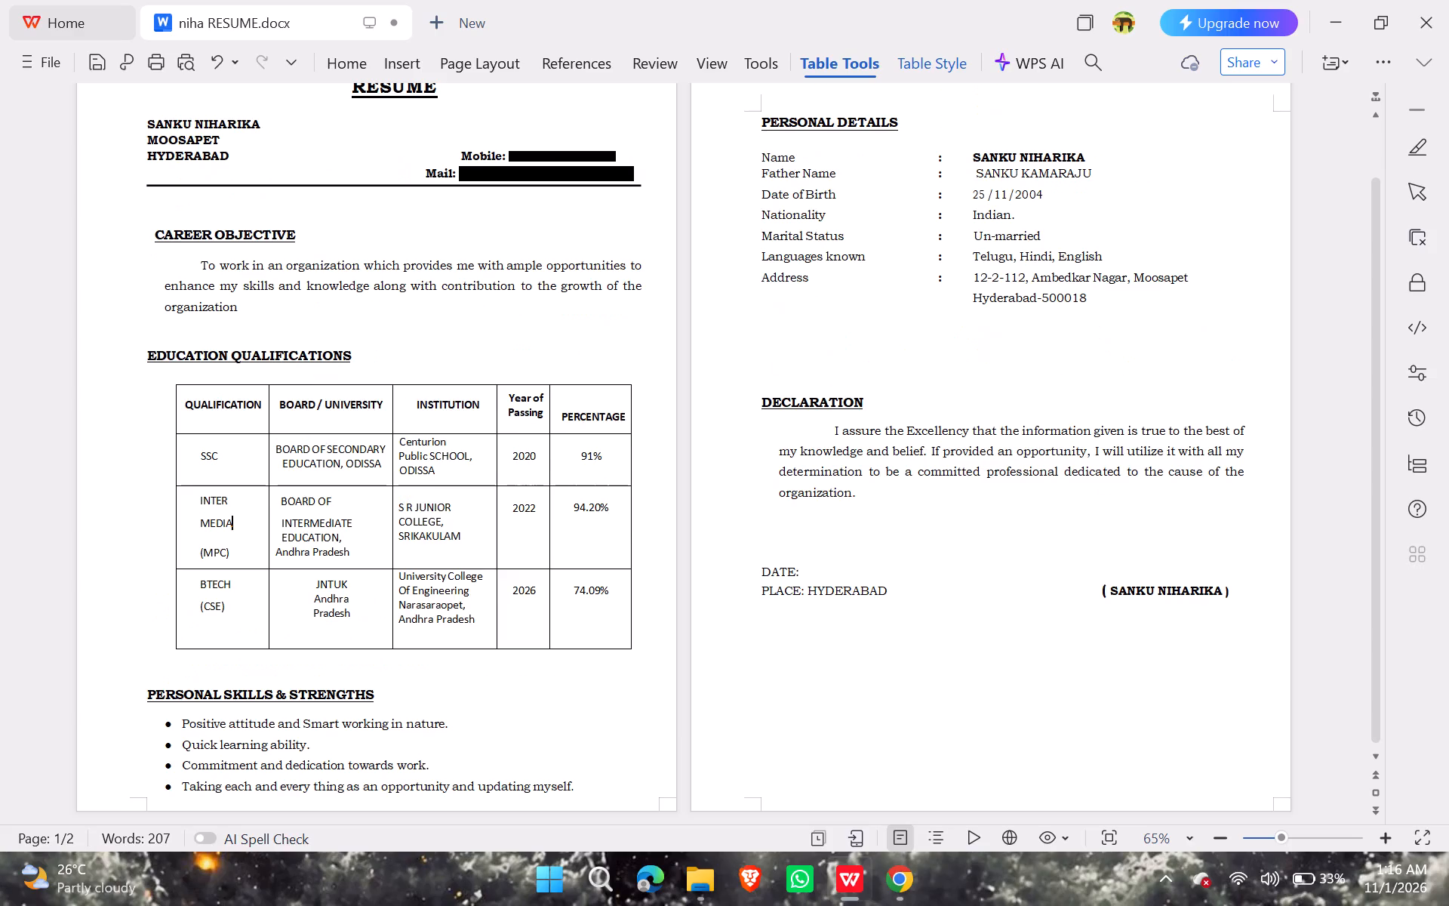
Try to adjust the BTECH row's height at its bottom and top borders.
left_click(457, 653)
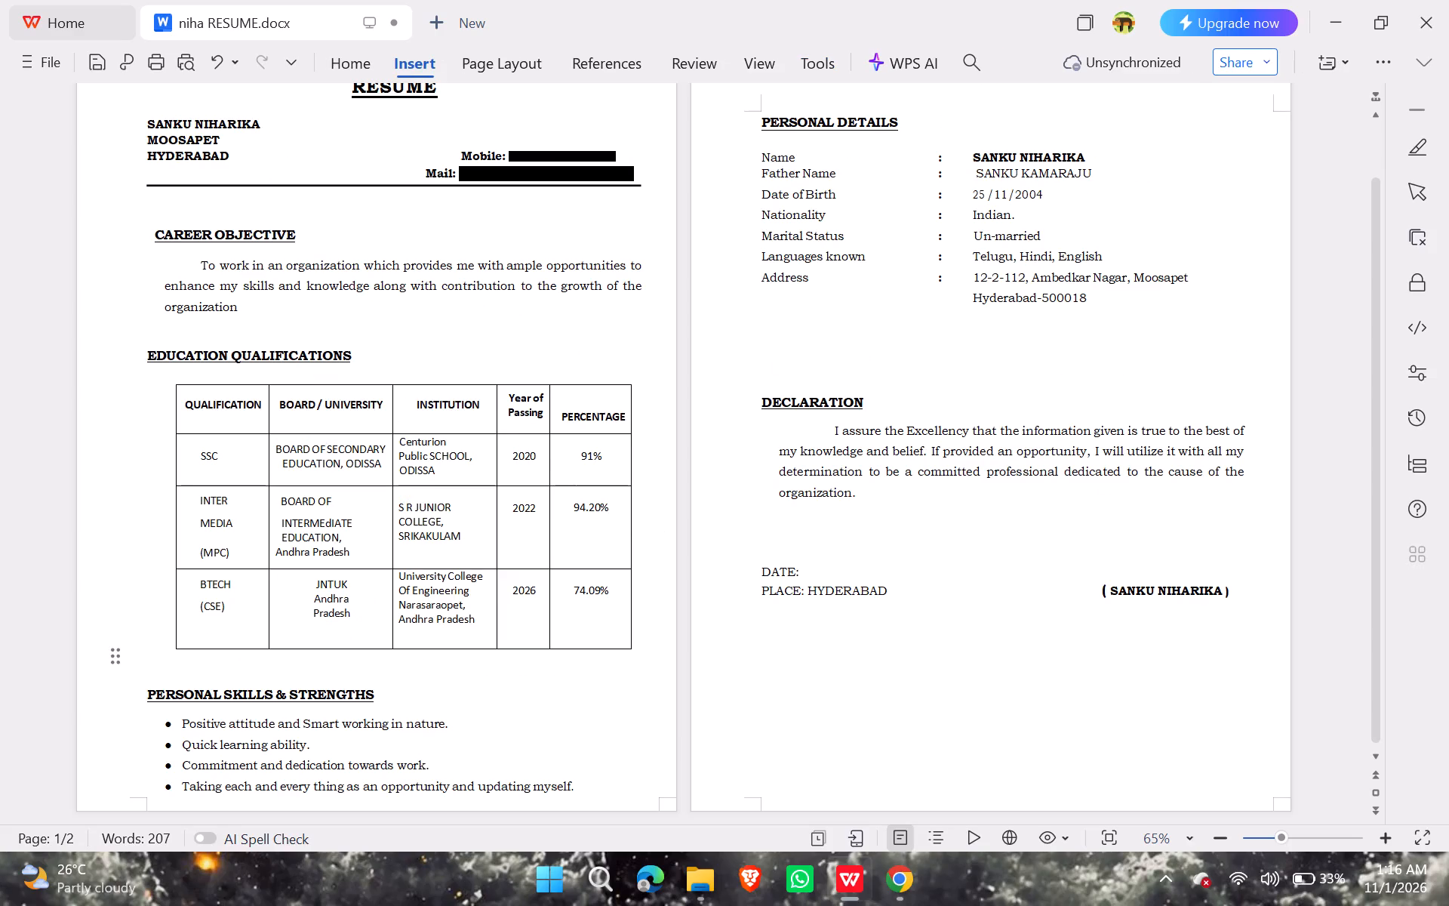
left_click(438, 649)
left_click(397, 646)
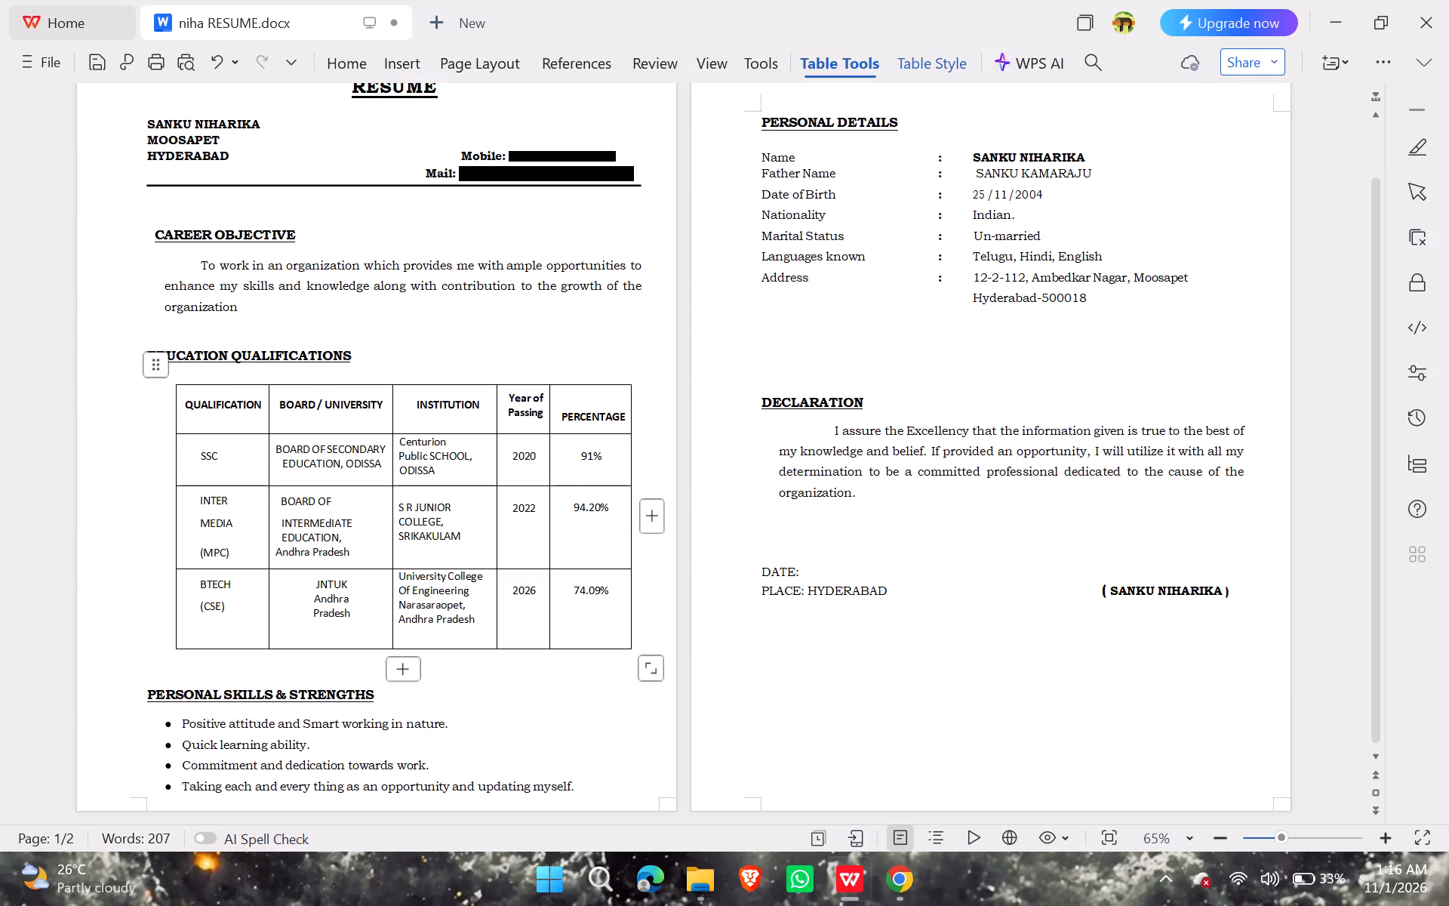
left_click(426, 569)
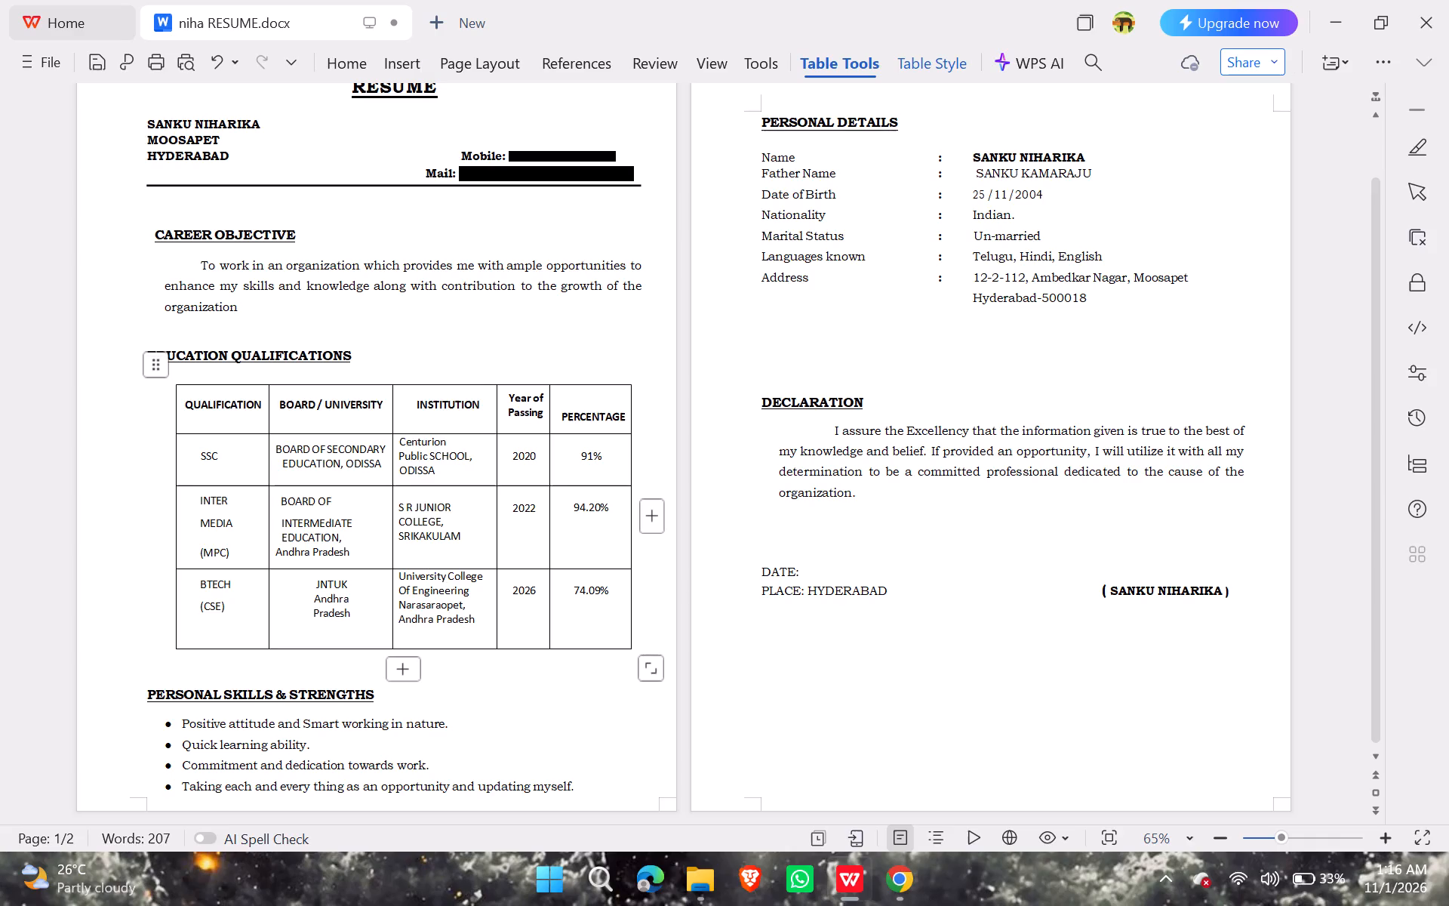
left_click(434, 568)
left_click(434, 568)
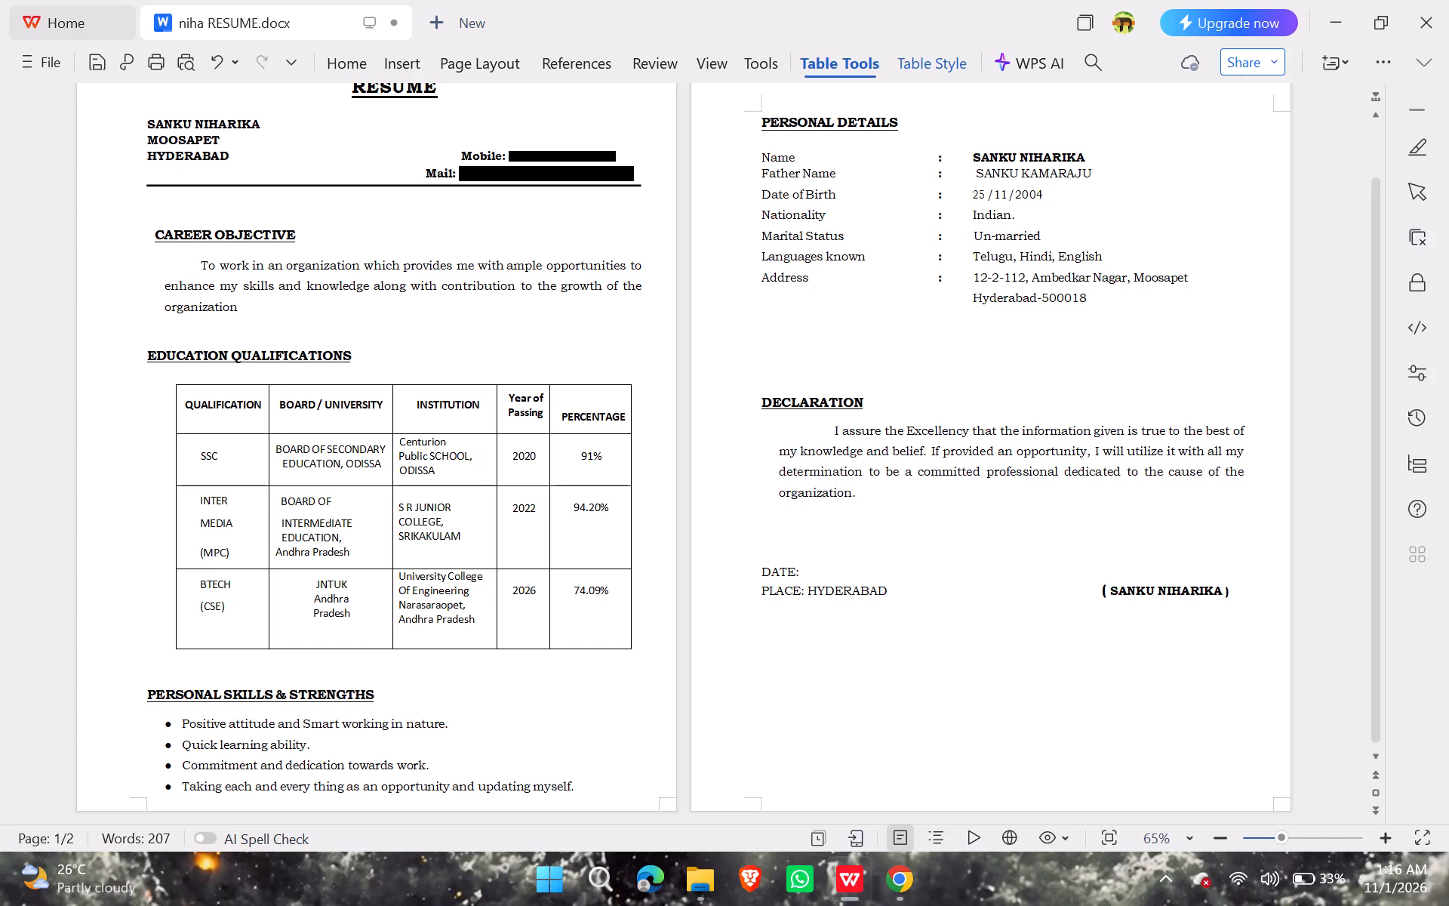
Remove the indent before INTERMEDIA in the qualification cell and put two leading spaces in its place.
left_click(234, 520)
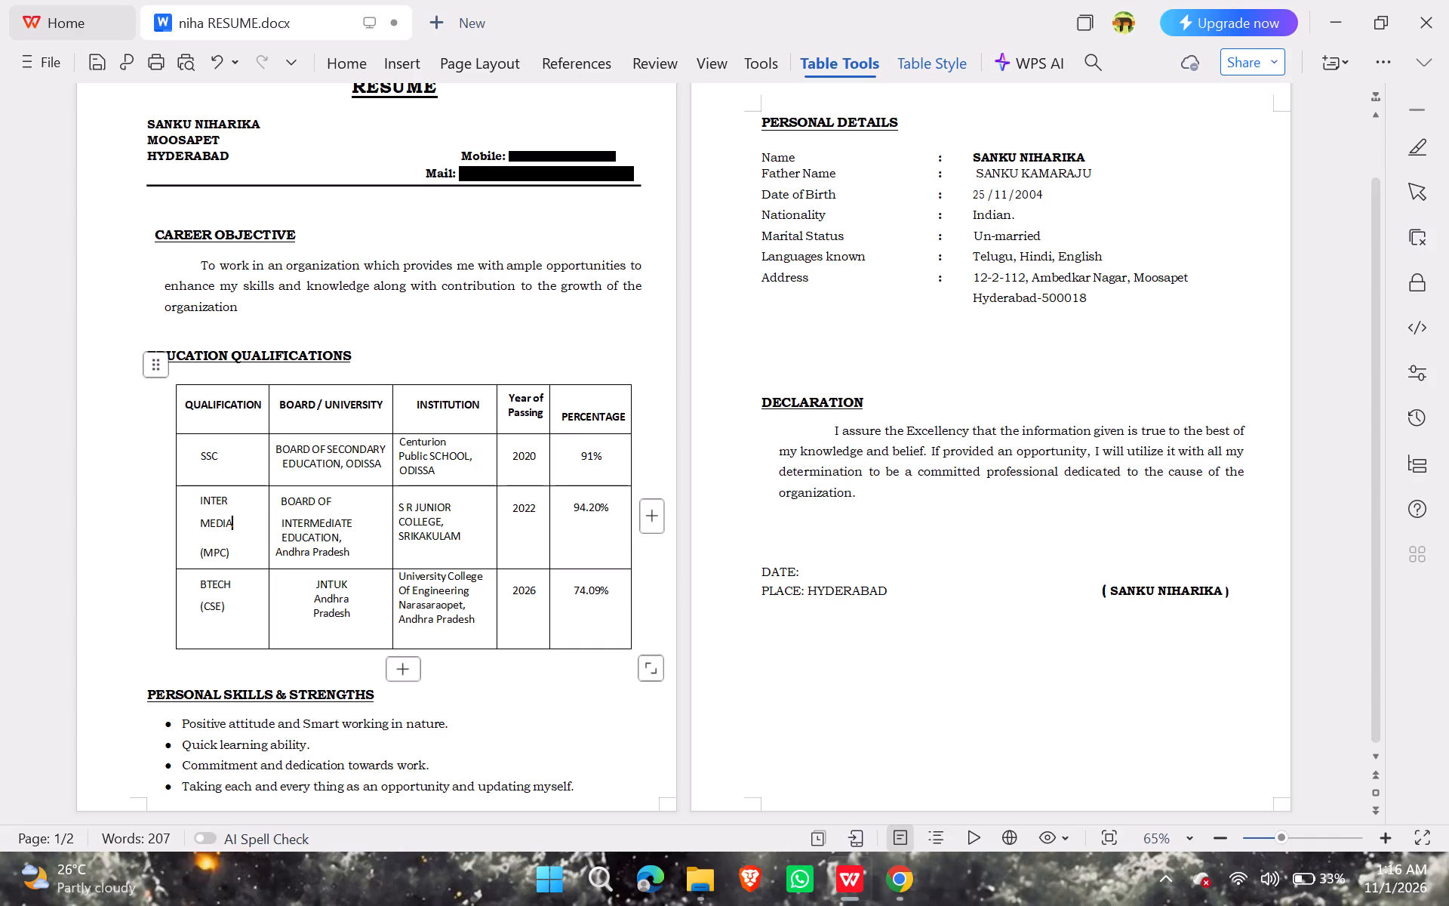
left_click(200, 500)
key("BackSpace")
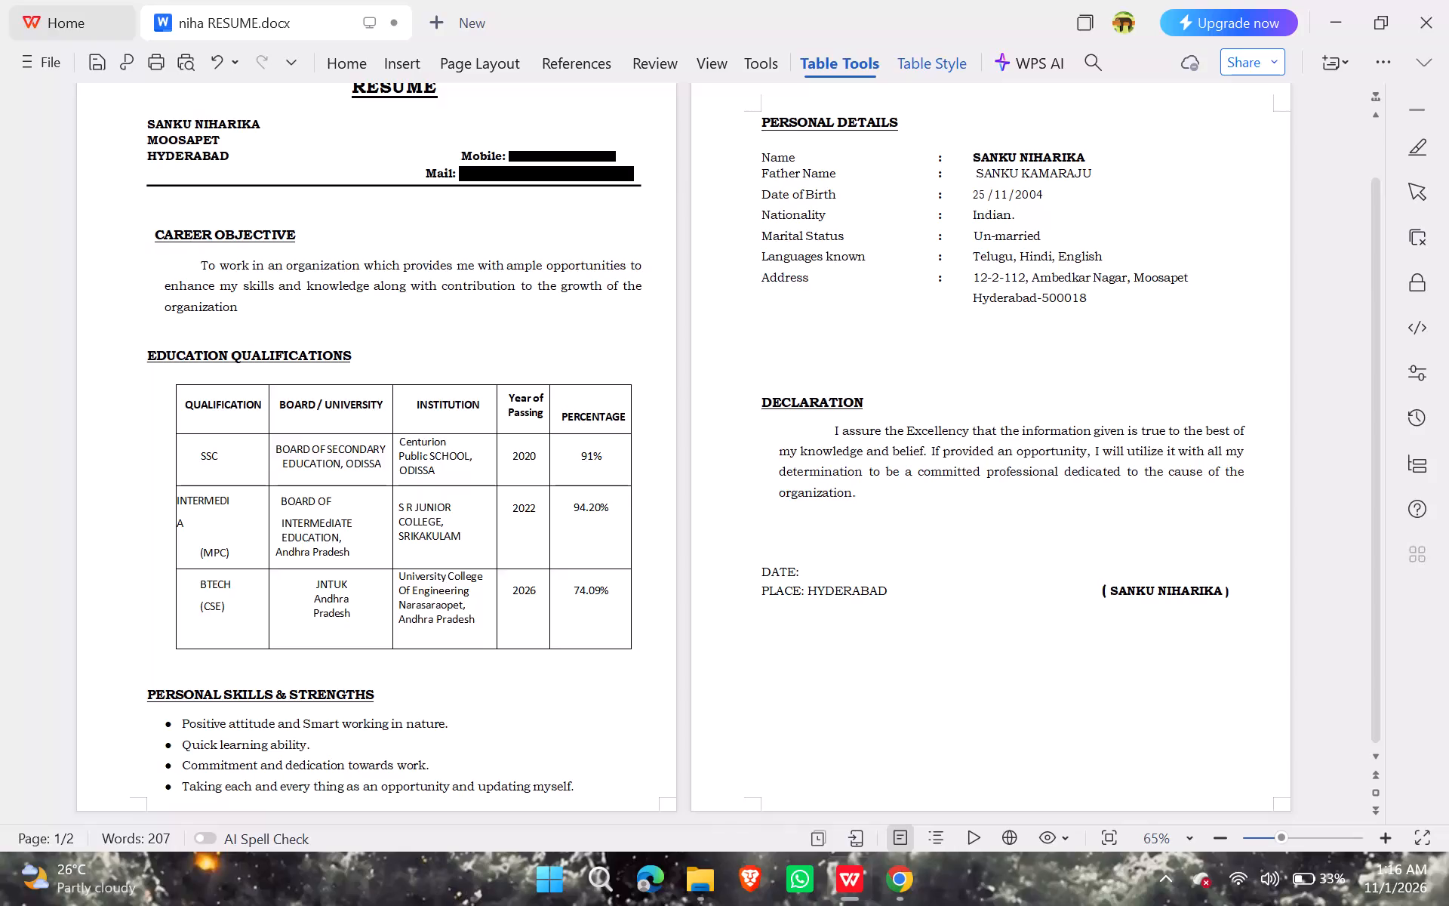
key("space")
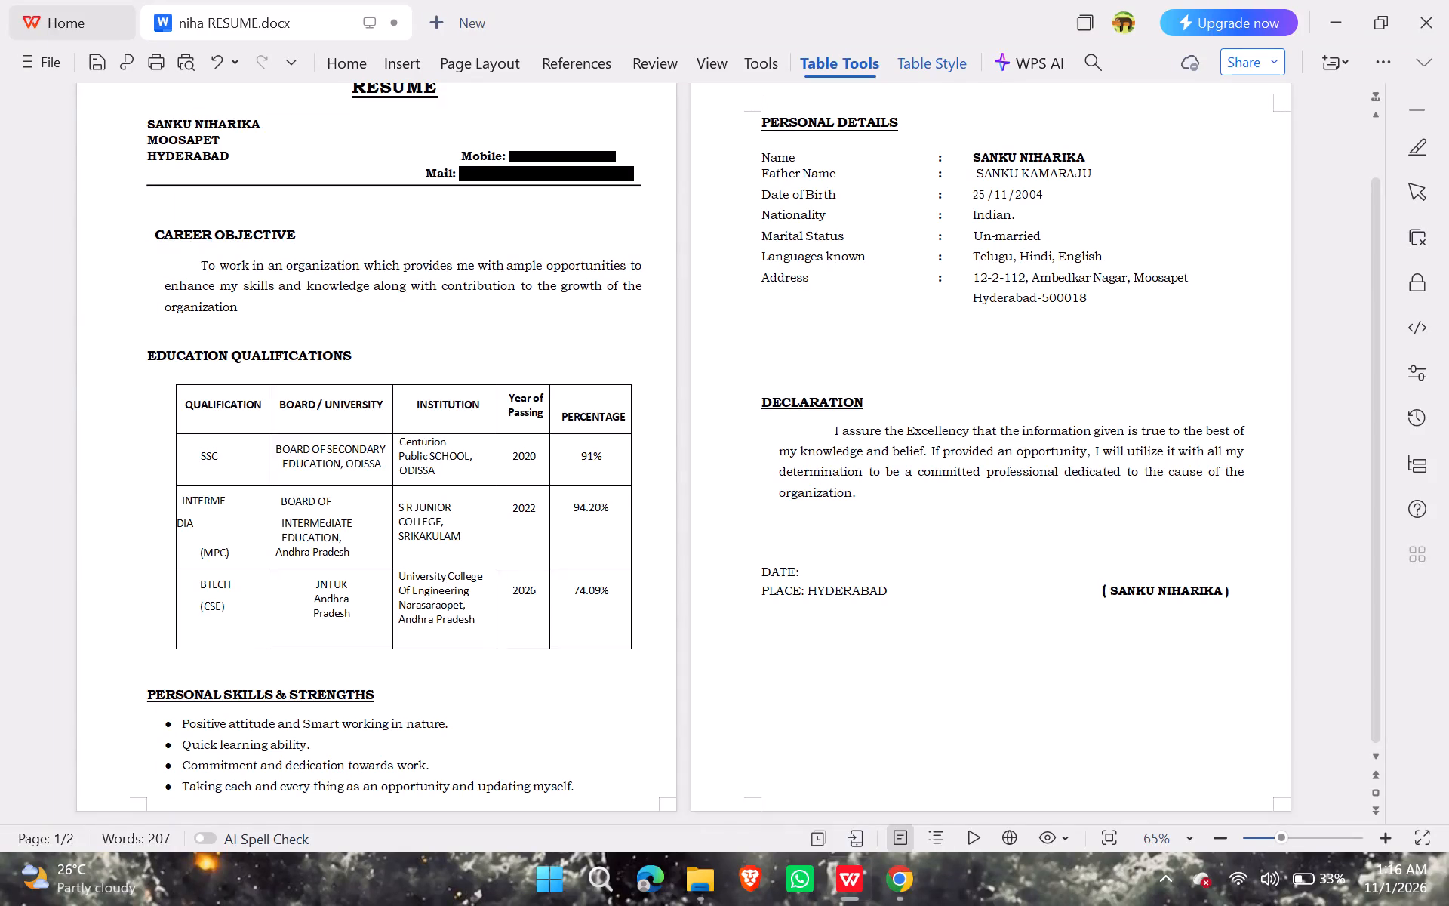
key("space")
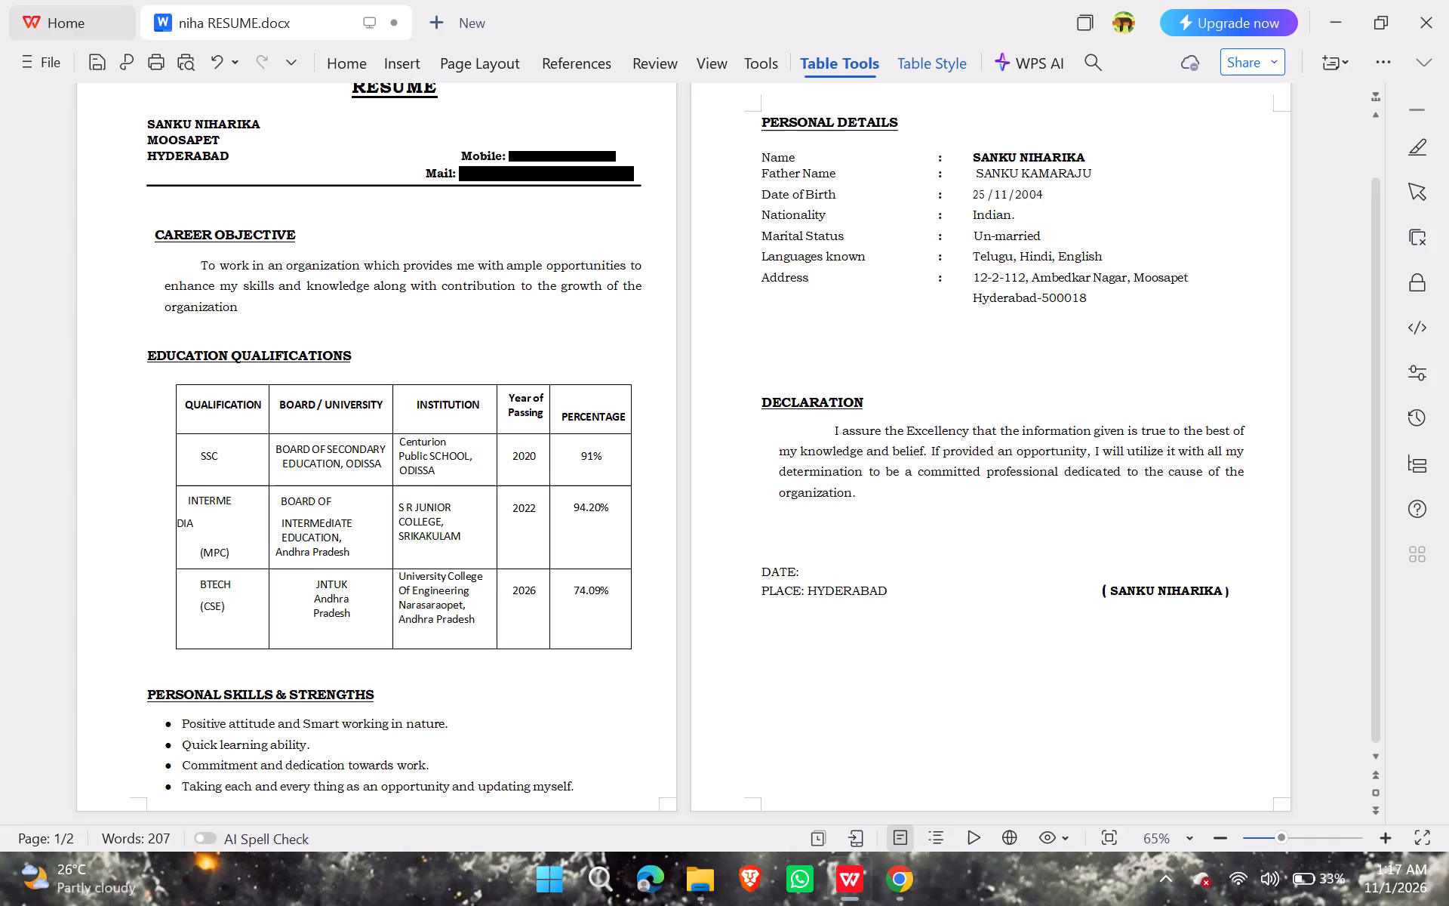
Adjust the spacing before DIA in the Intermediate qualification, removing the E after INTERM so the word breaks as INTER and MDIA.
left_click(203, 522)
key("Left")
key("Left")
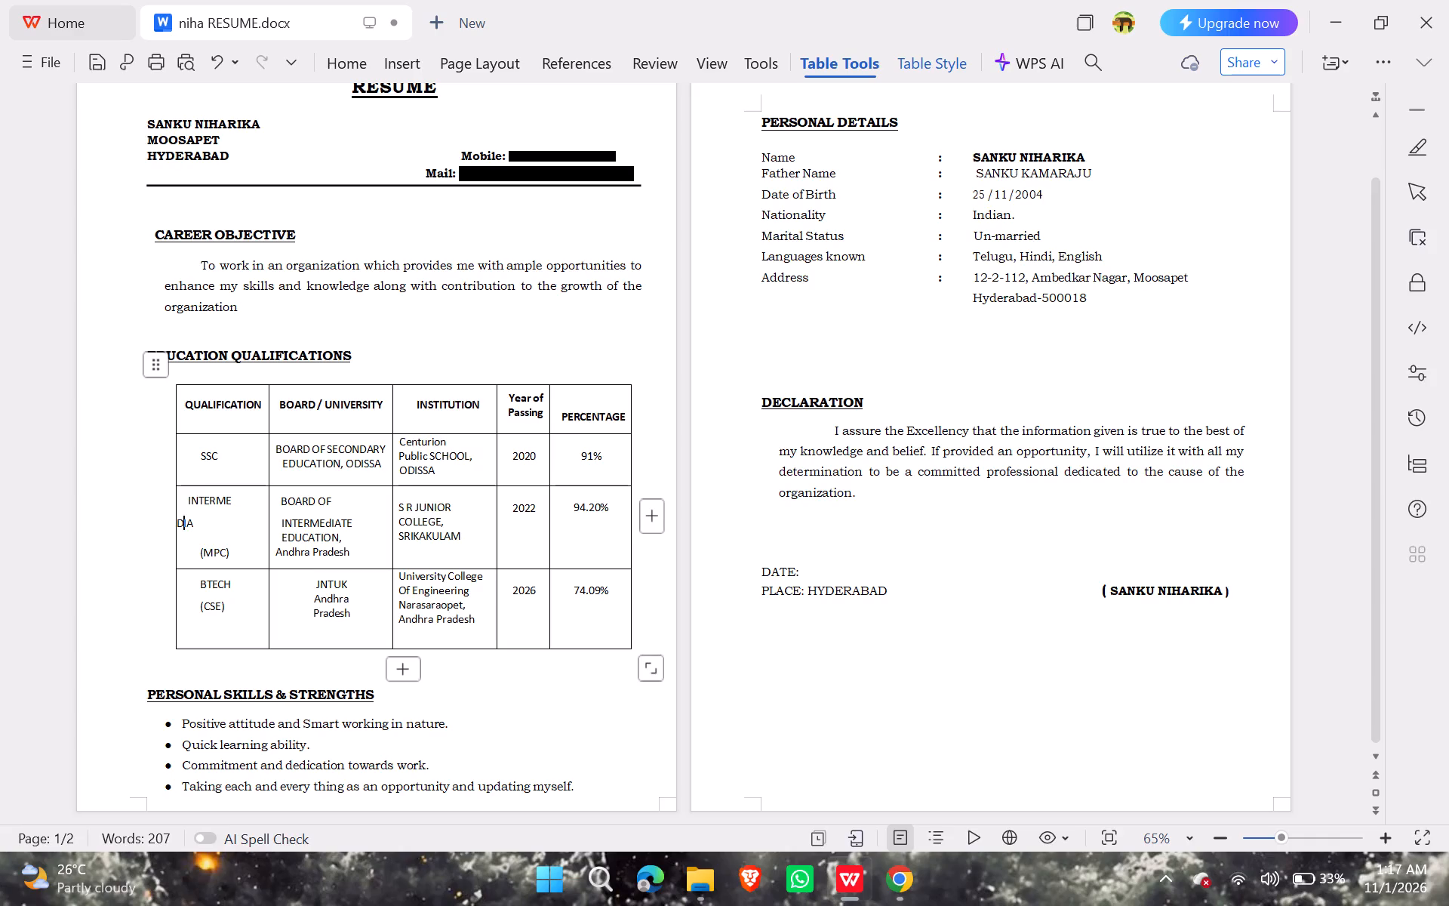
key("Left")
key("space")
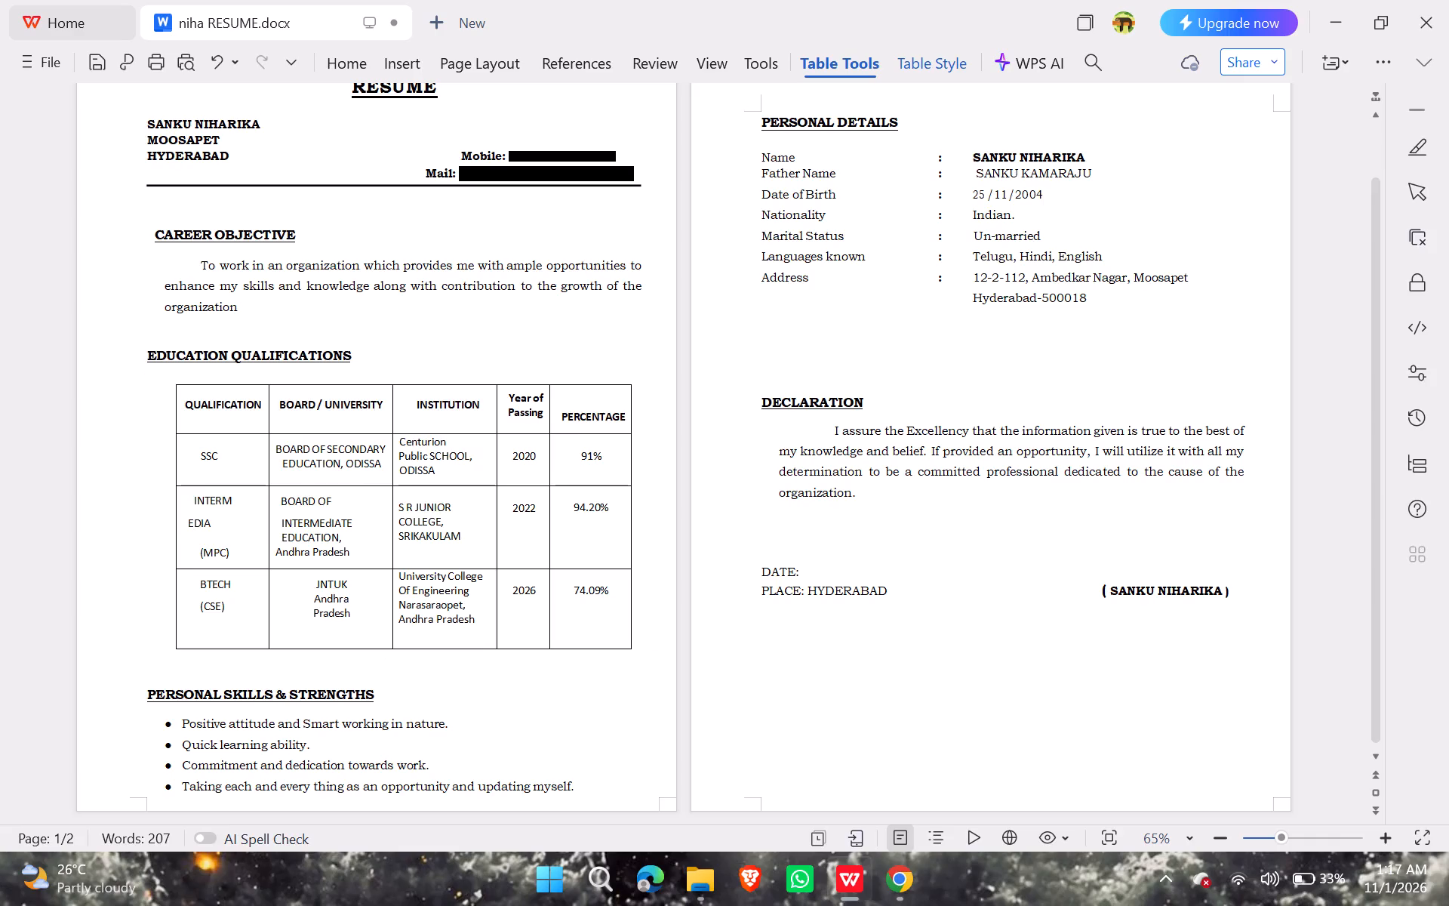
key("BackSpace")
key("Left")
key("Right")
key("space")
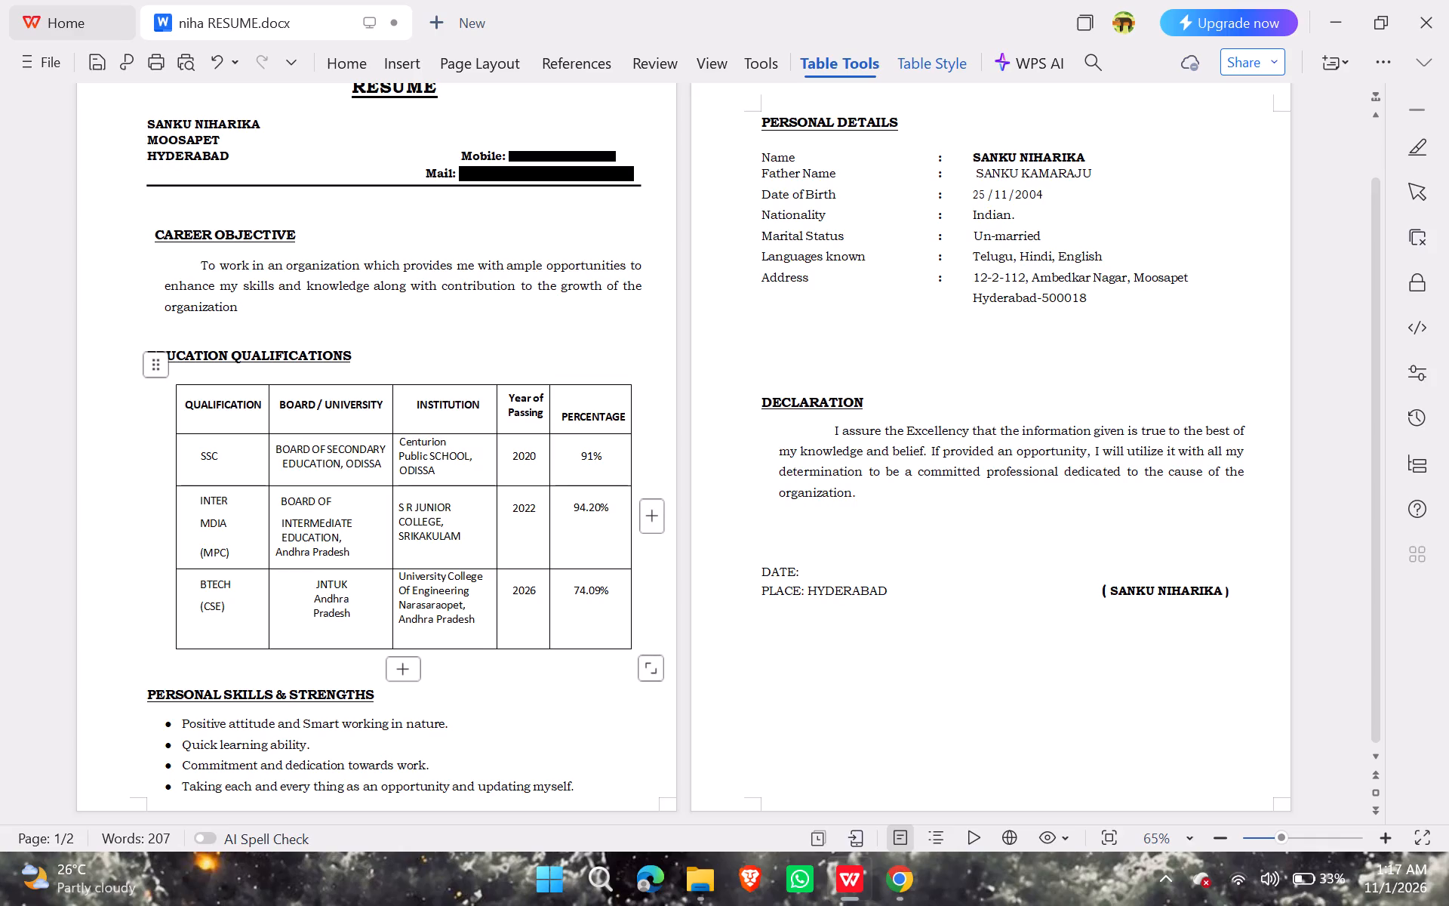
Add TE to the end of MDIA in the Intermediate row's qualification cell.
left_click(232, 520)
key("t")
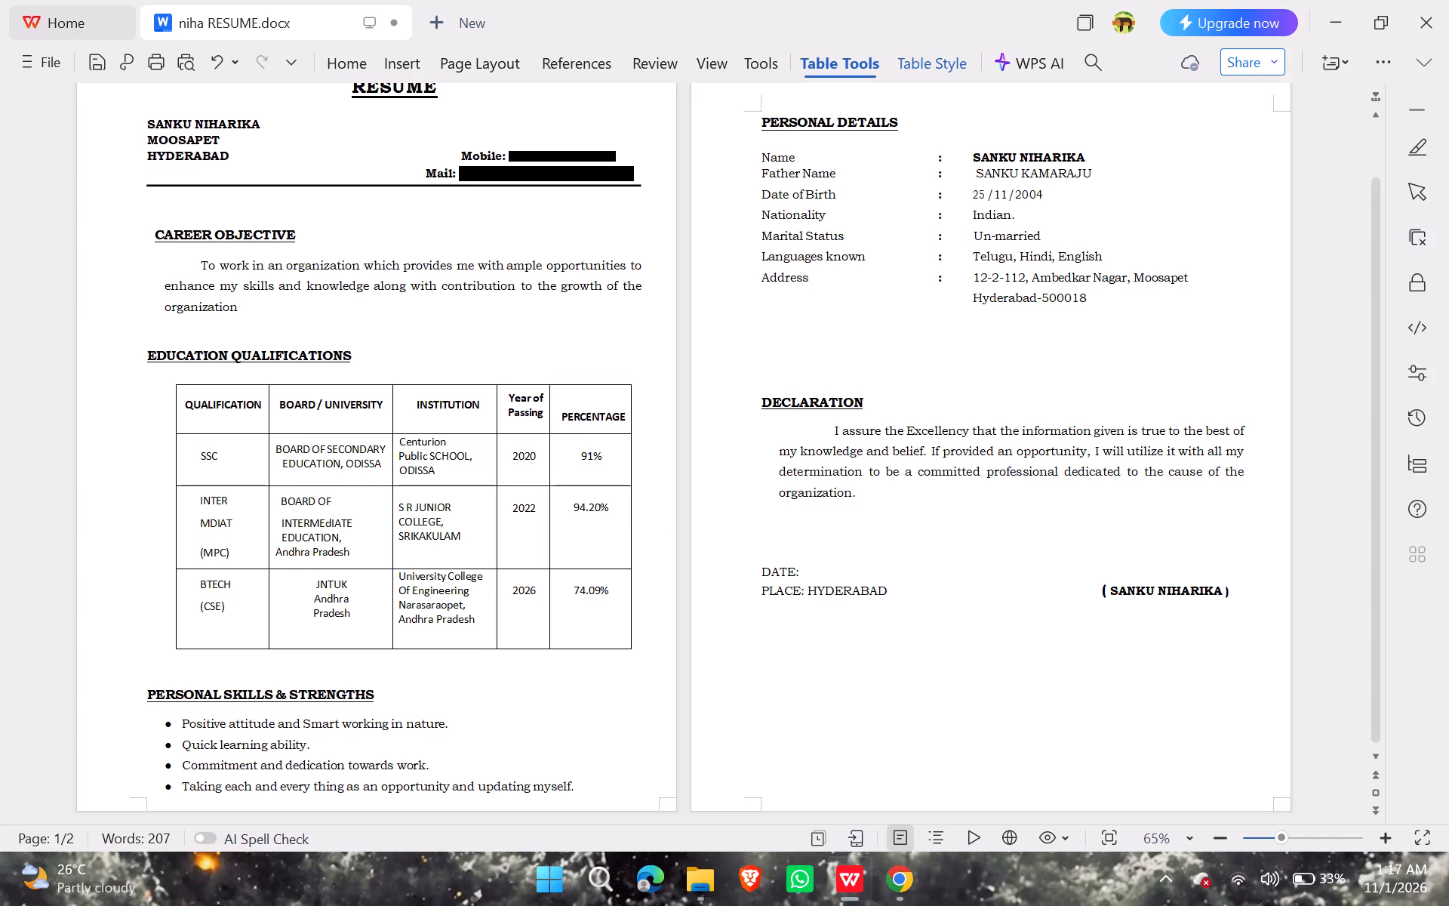
key("e")
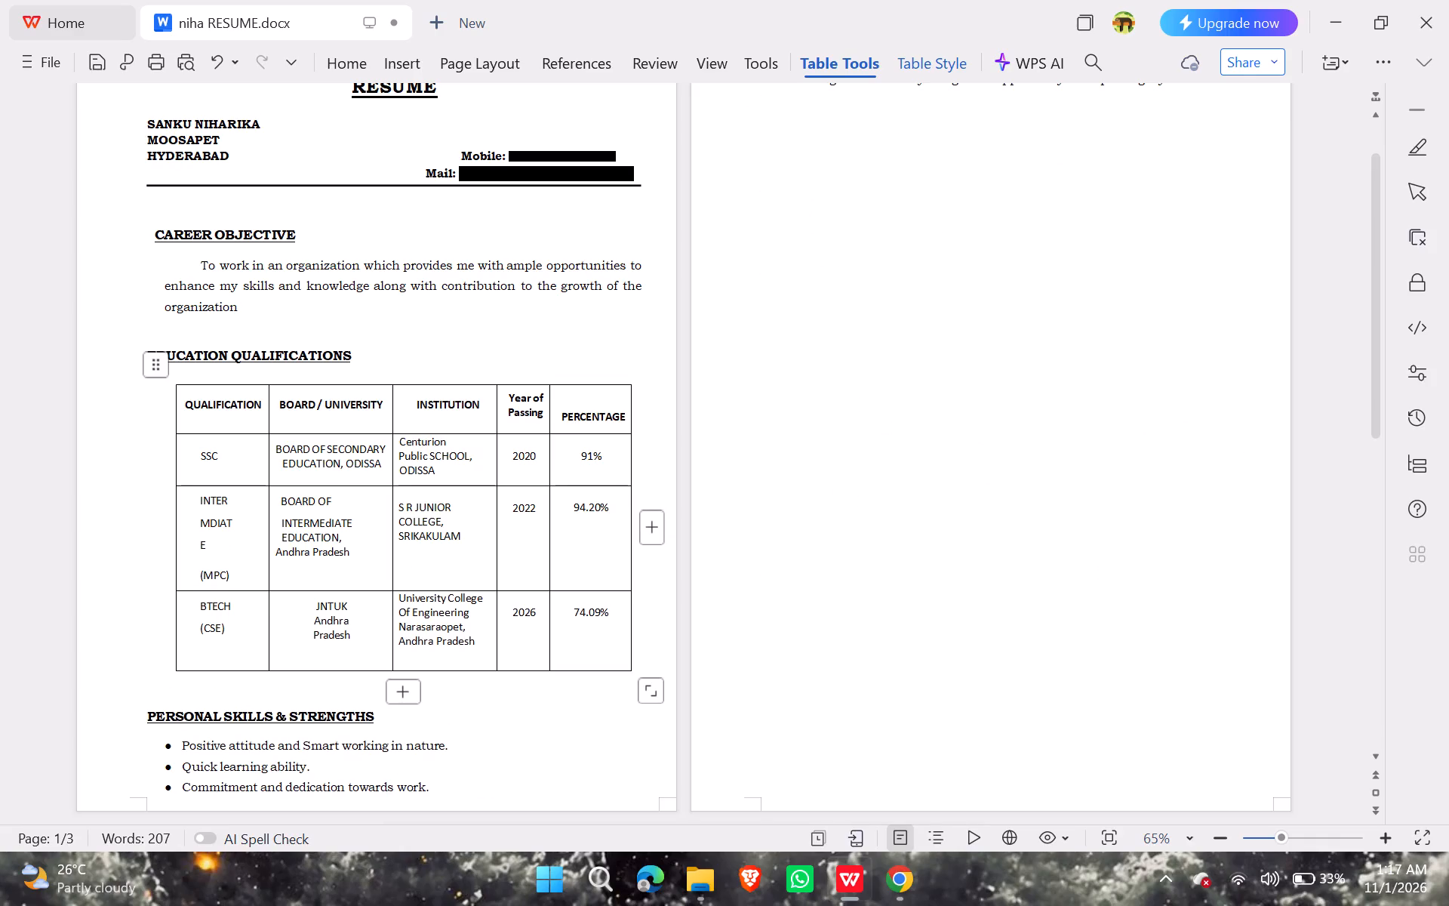
Delete the R after INTE in the Intermediate qualification, and replace the word's indent with one leading space.
left_click(200, 528)
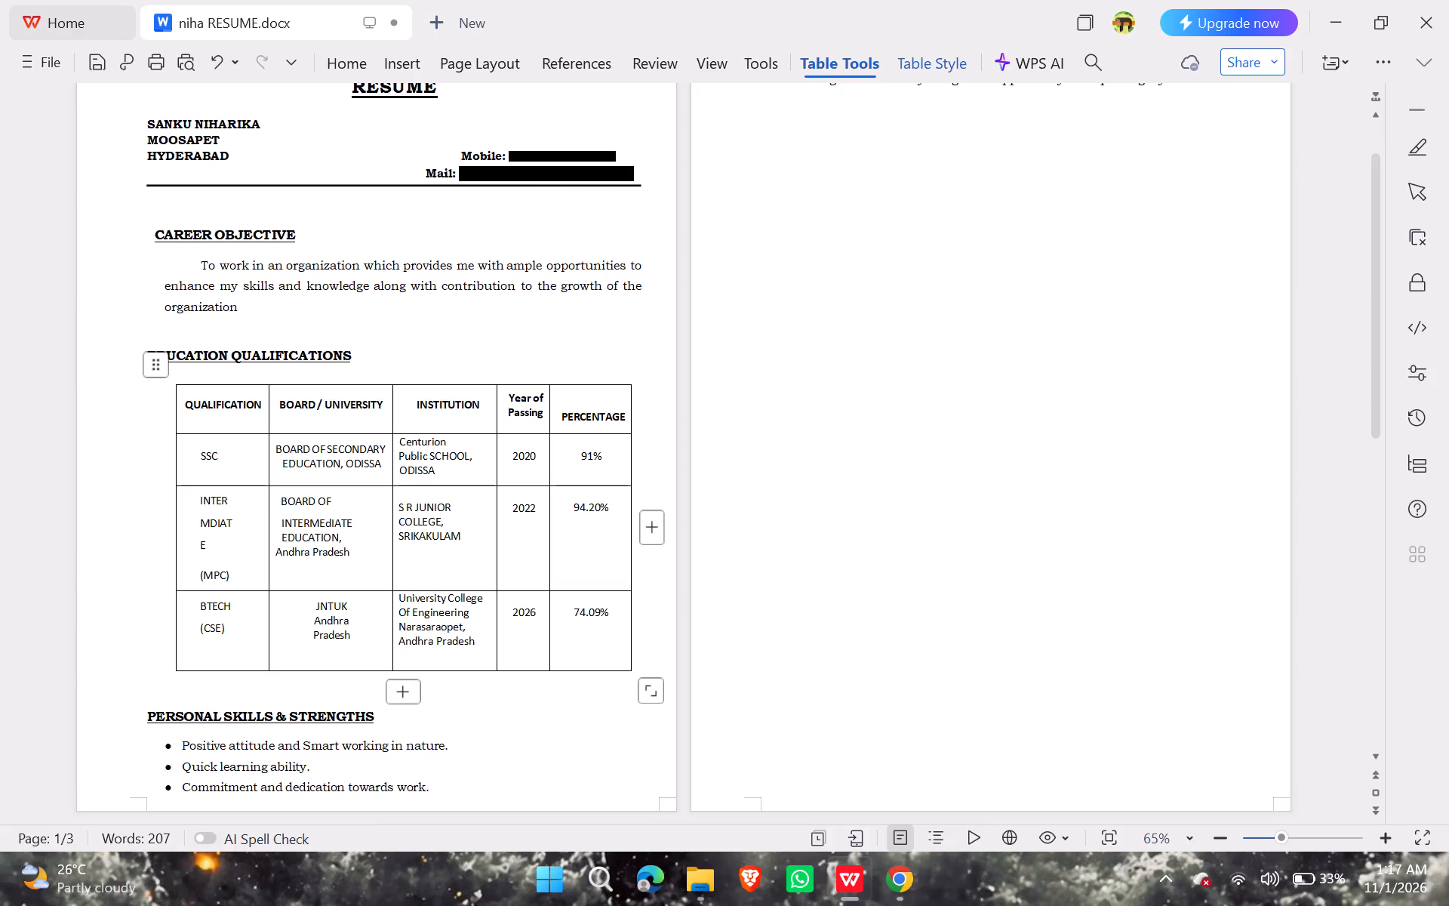
key("BackSpace")
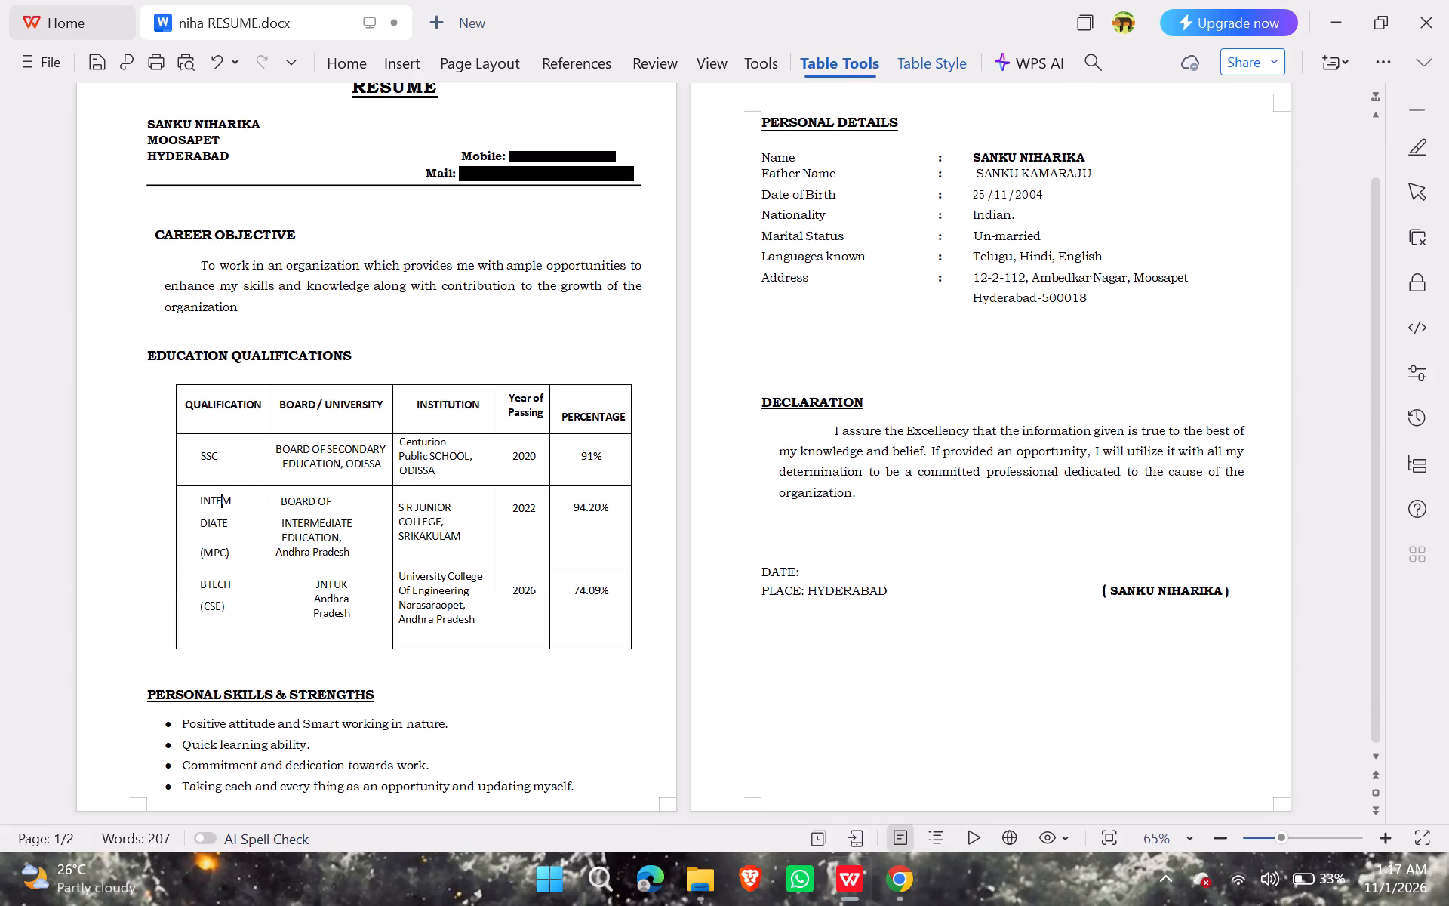
key("Left")
key("Left")
key("Left")
key("Left")
key("BackSpace")
key("space")
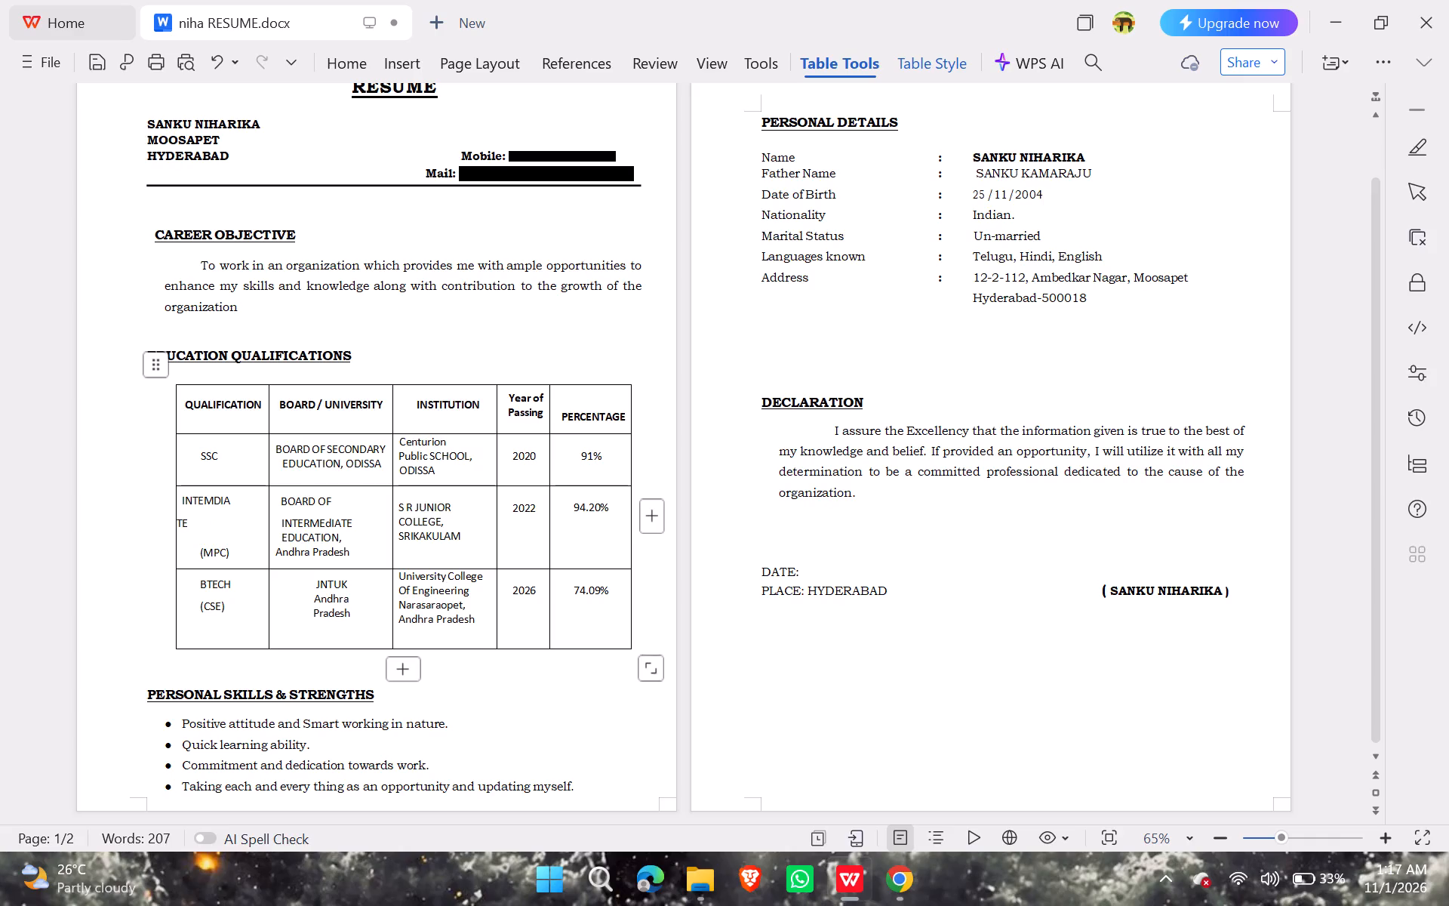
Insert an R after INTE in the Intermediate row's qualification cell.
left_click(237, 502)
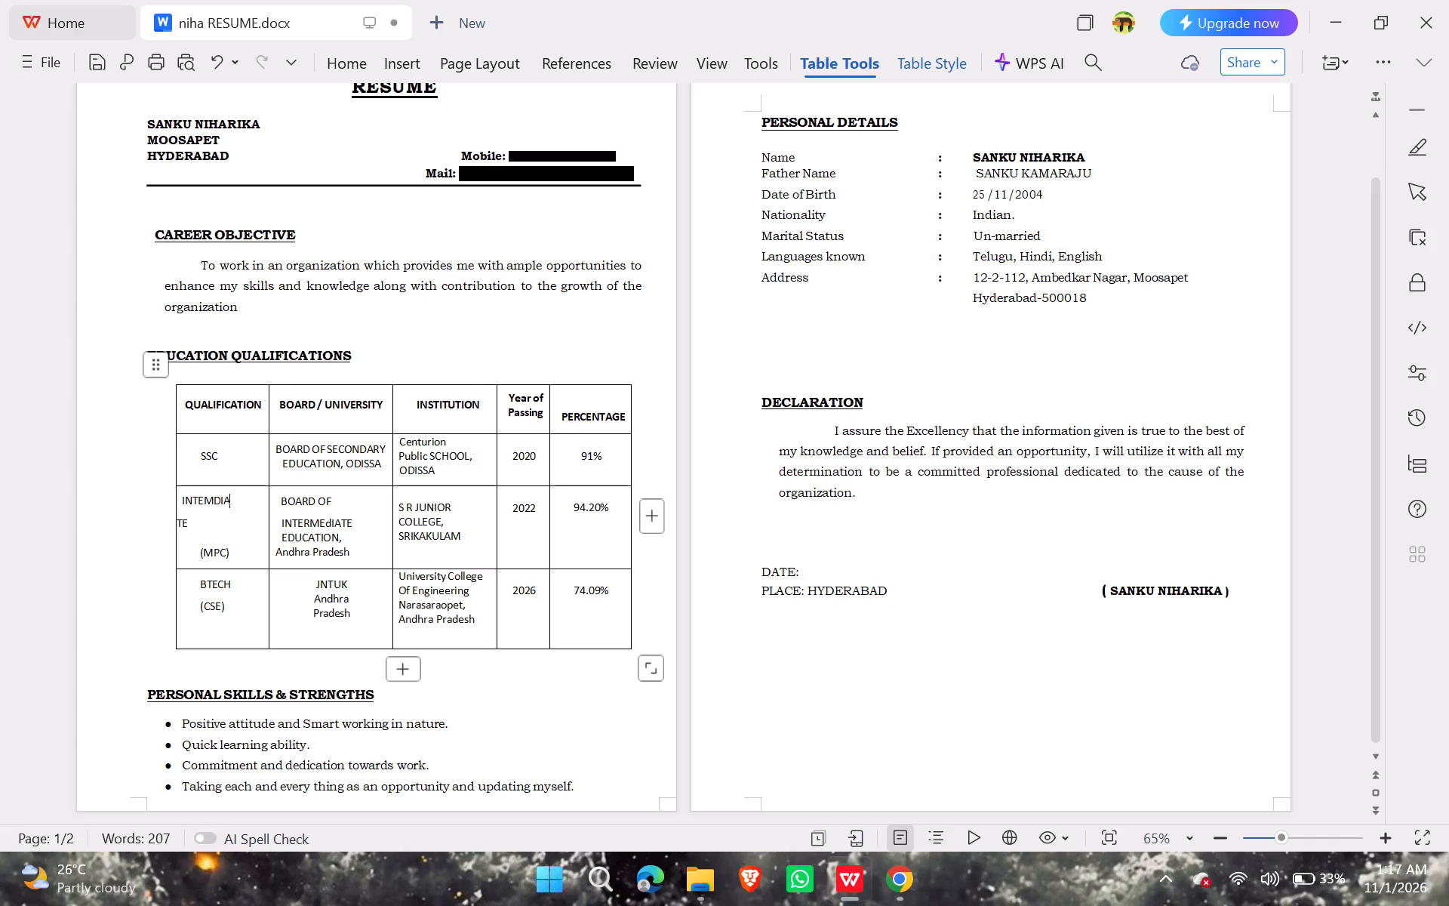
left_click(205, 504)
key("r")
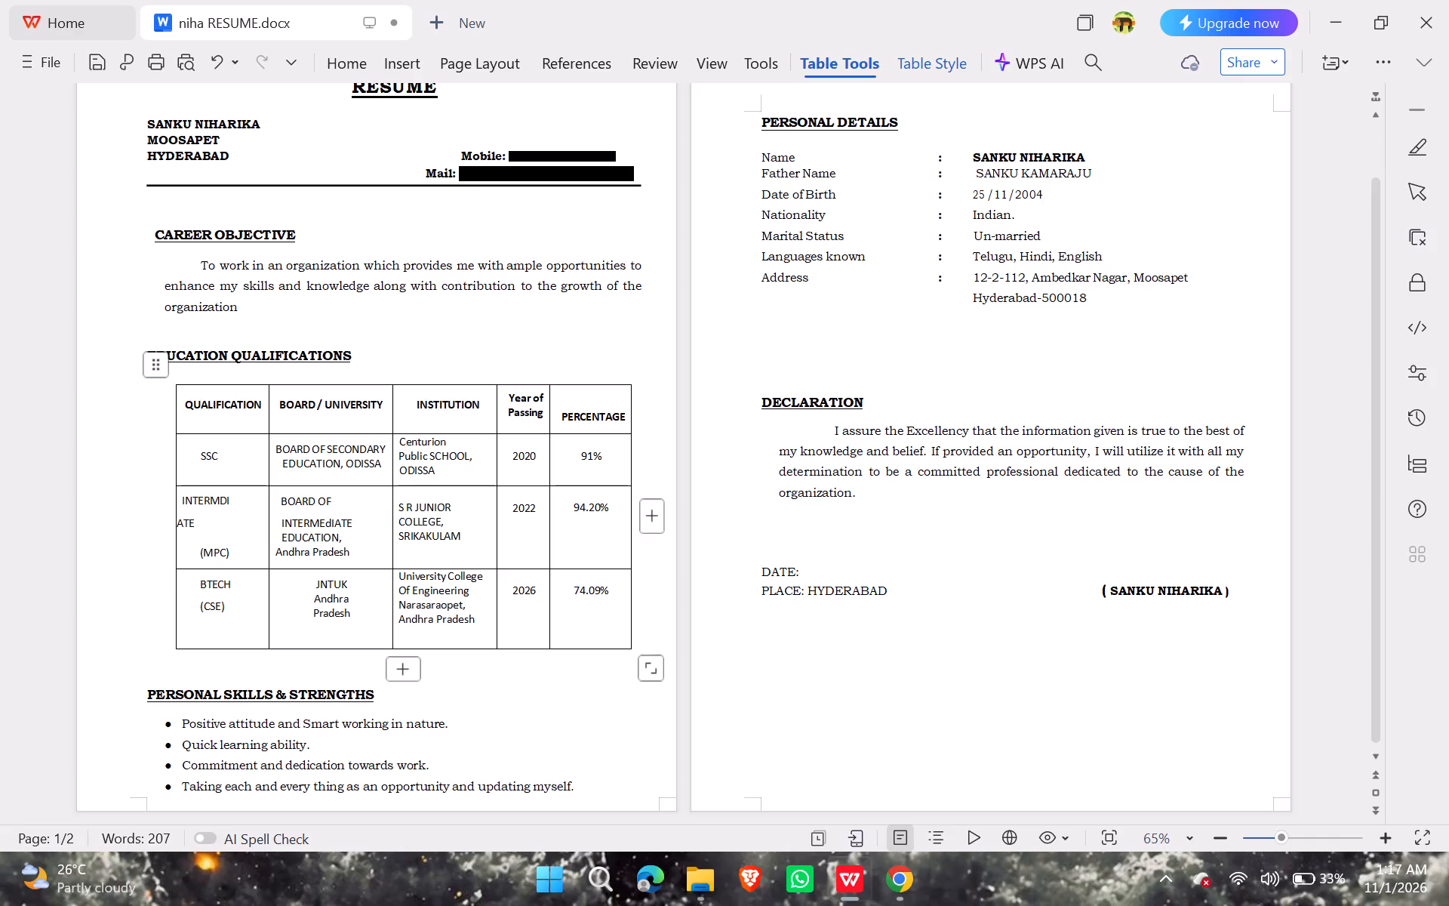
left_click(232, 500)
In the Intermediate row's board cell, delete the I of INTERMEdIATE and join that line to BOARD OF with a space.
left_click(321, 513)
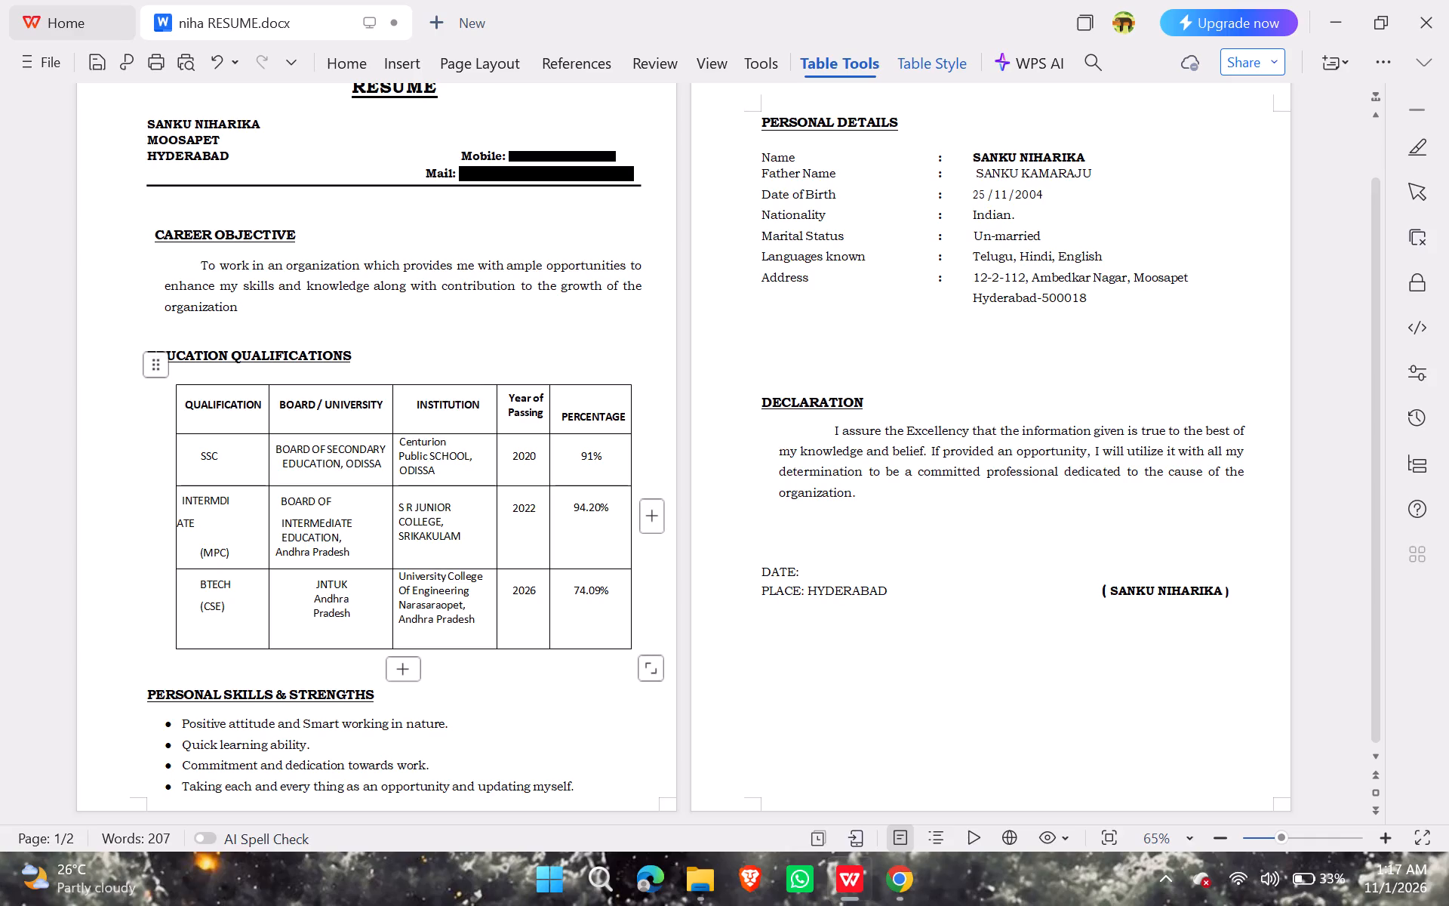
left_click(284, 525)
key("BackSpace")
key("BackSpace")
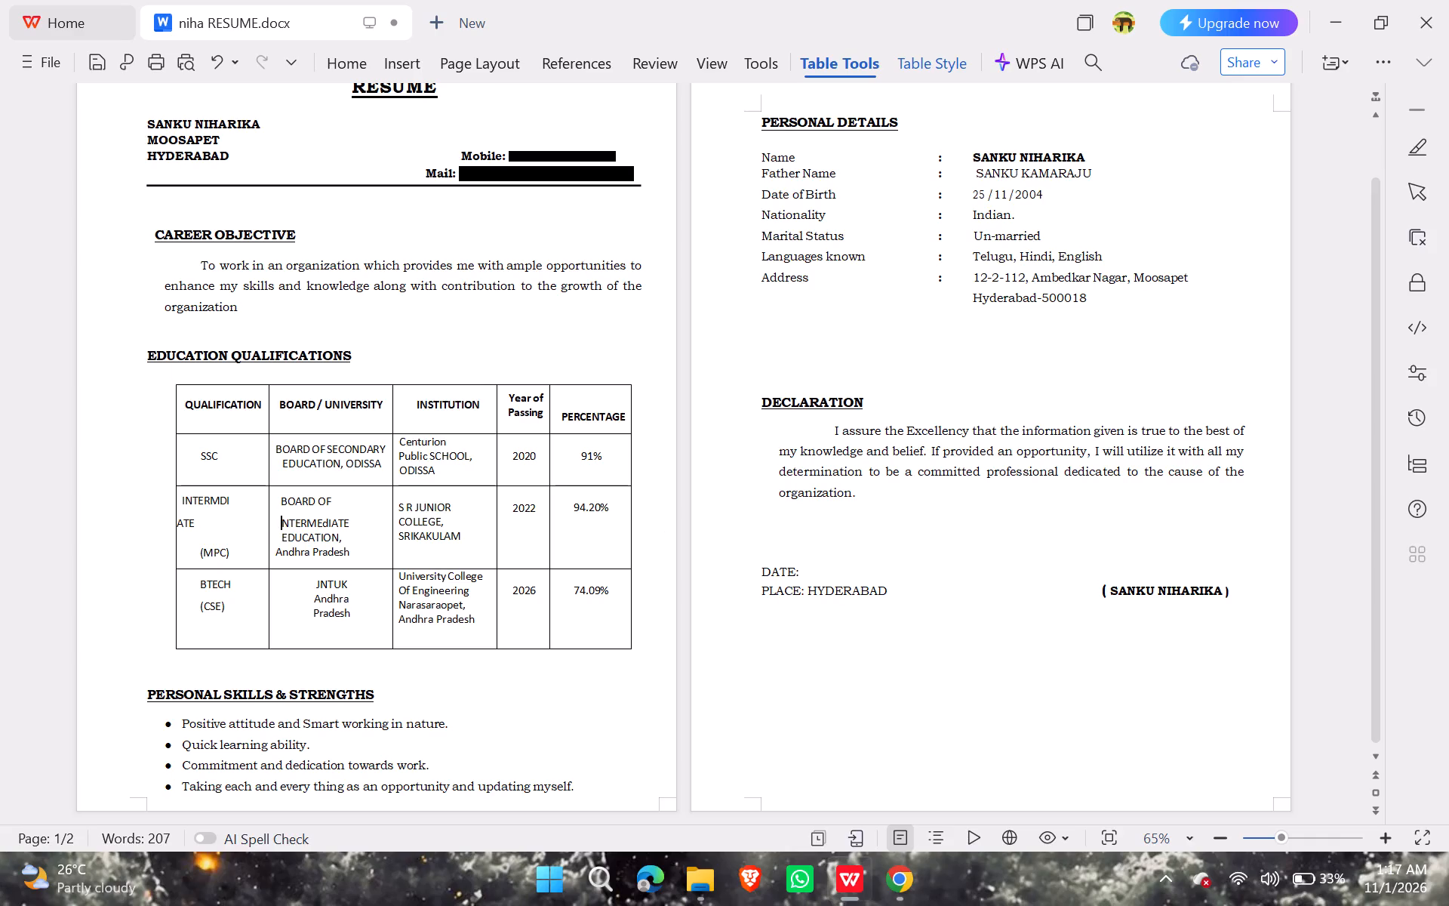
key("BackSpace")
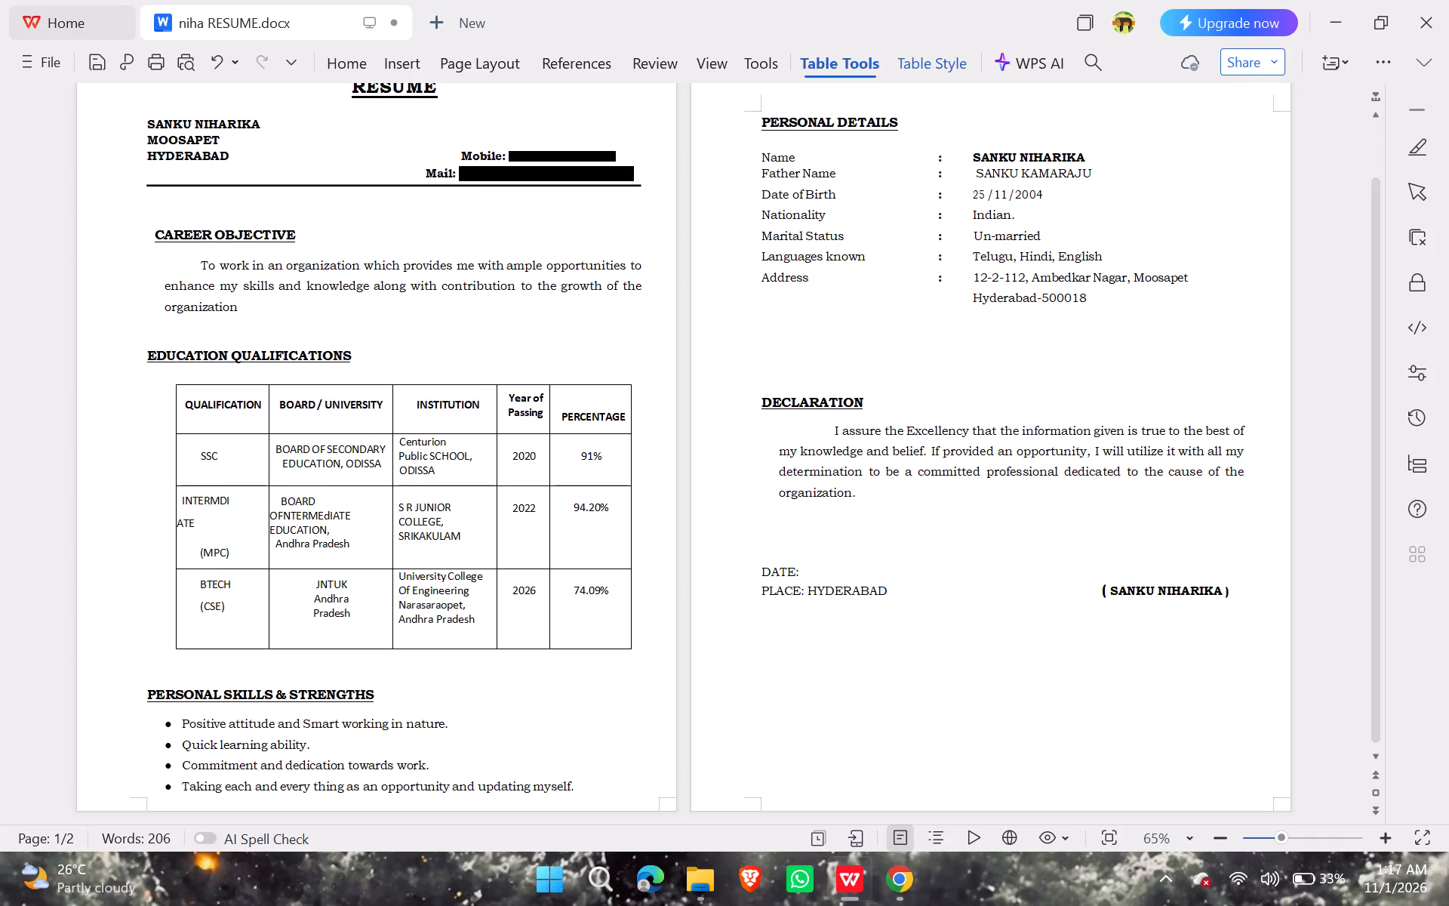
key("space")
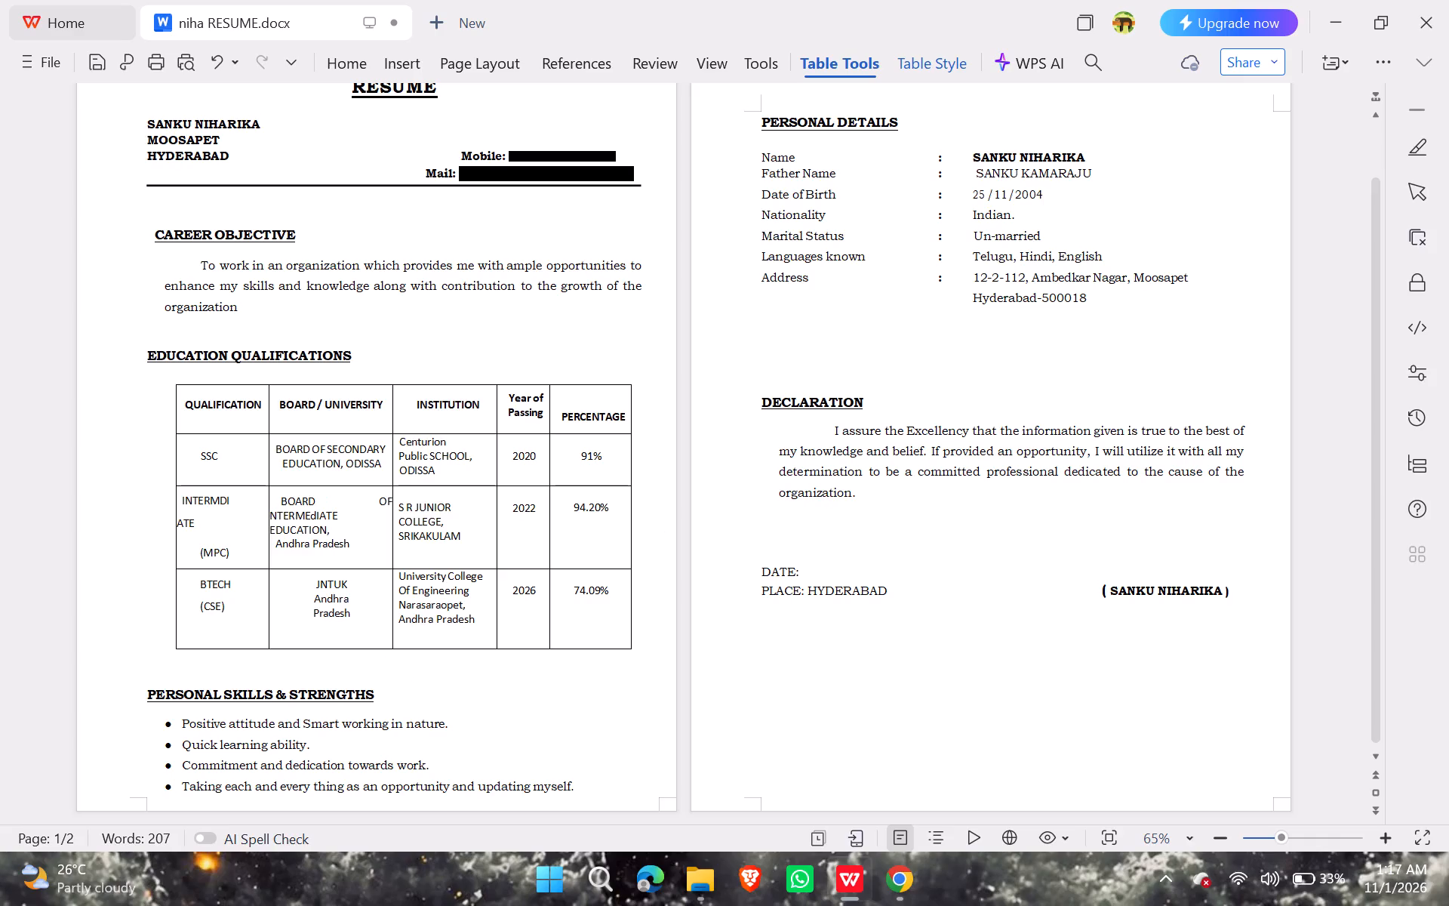
Undo the recent Intermediate row edits back to the indented INTEM and DIATE lines in the qualification cell.
key("ctrl+z")
key("ctrl+z")
key("ctrl+z")
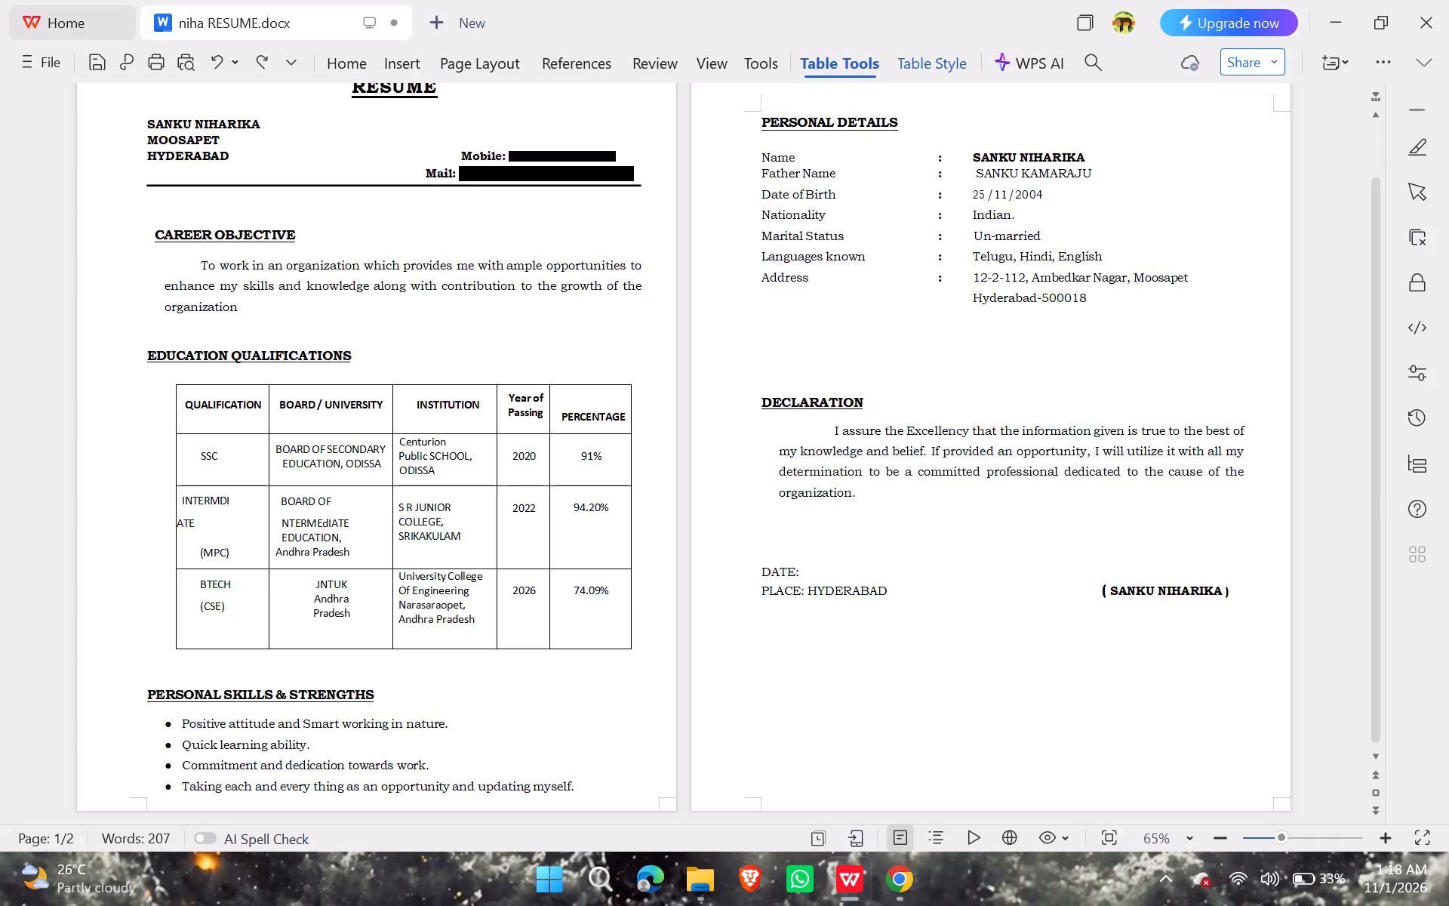
key("ctrl+z")
key("ctrl+z")
key("ctrl+z")
key("ctrl+z")
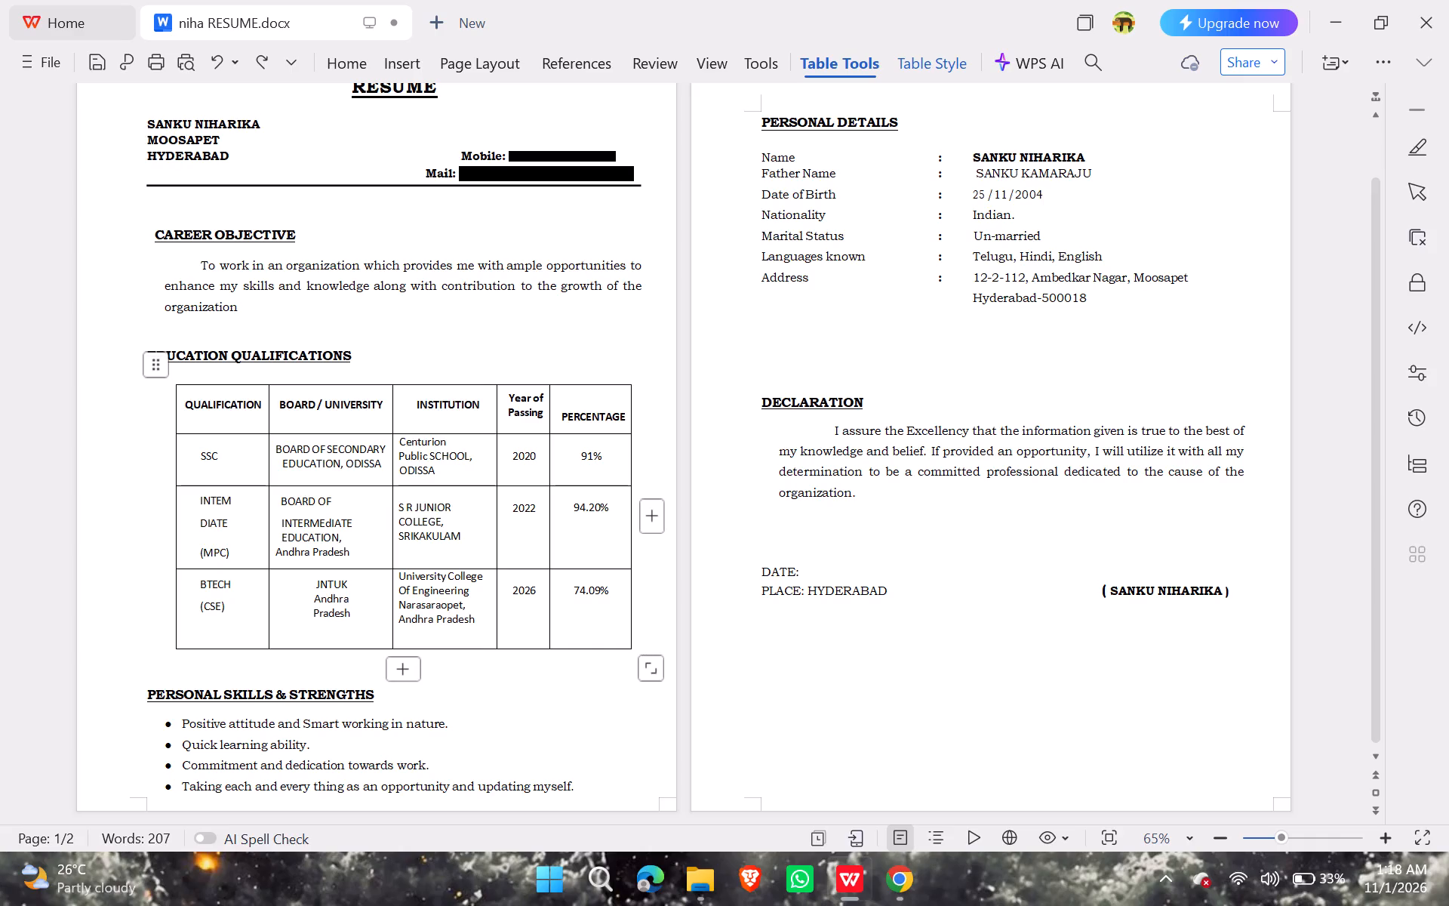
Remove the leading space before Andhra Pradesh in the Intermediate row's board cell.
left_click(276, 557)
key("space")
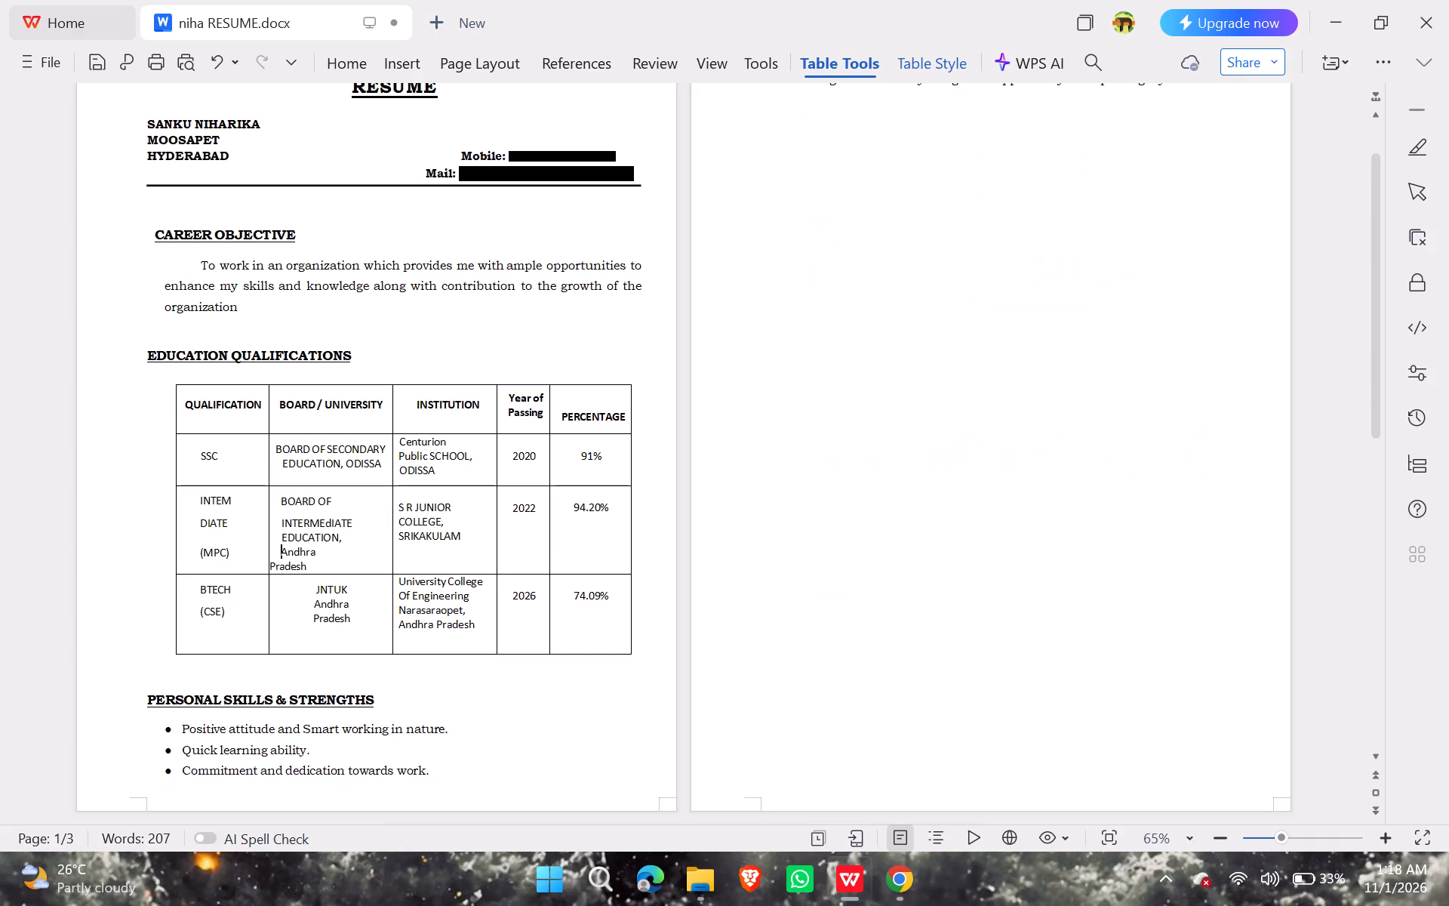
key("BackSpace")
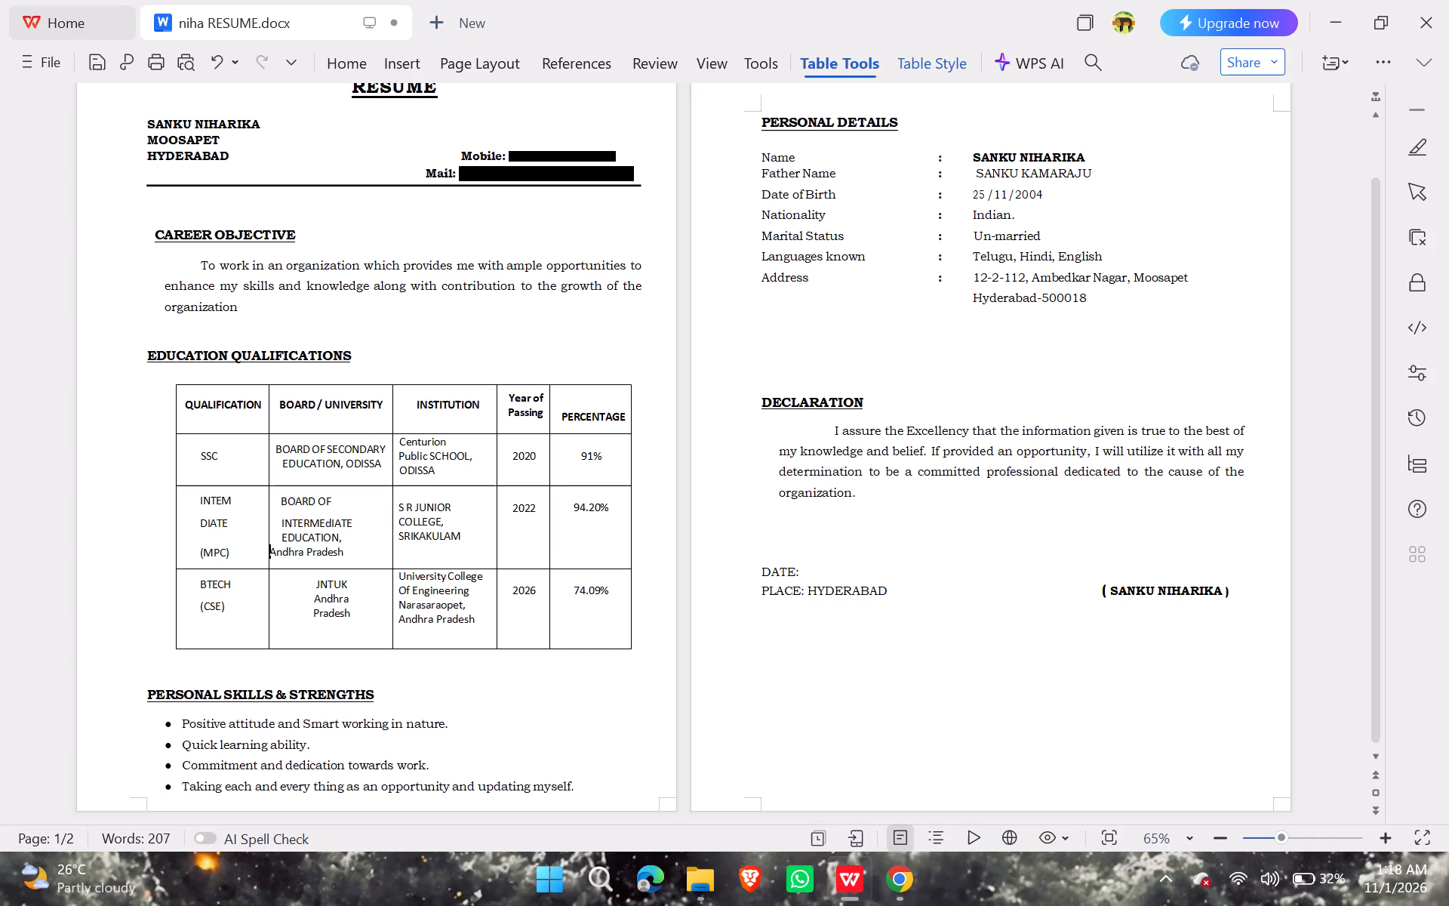
Replace the indent before BOARD OF in the Intermediate row with two leading spaces.
left_click(339, 499)
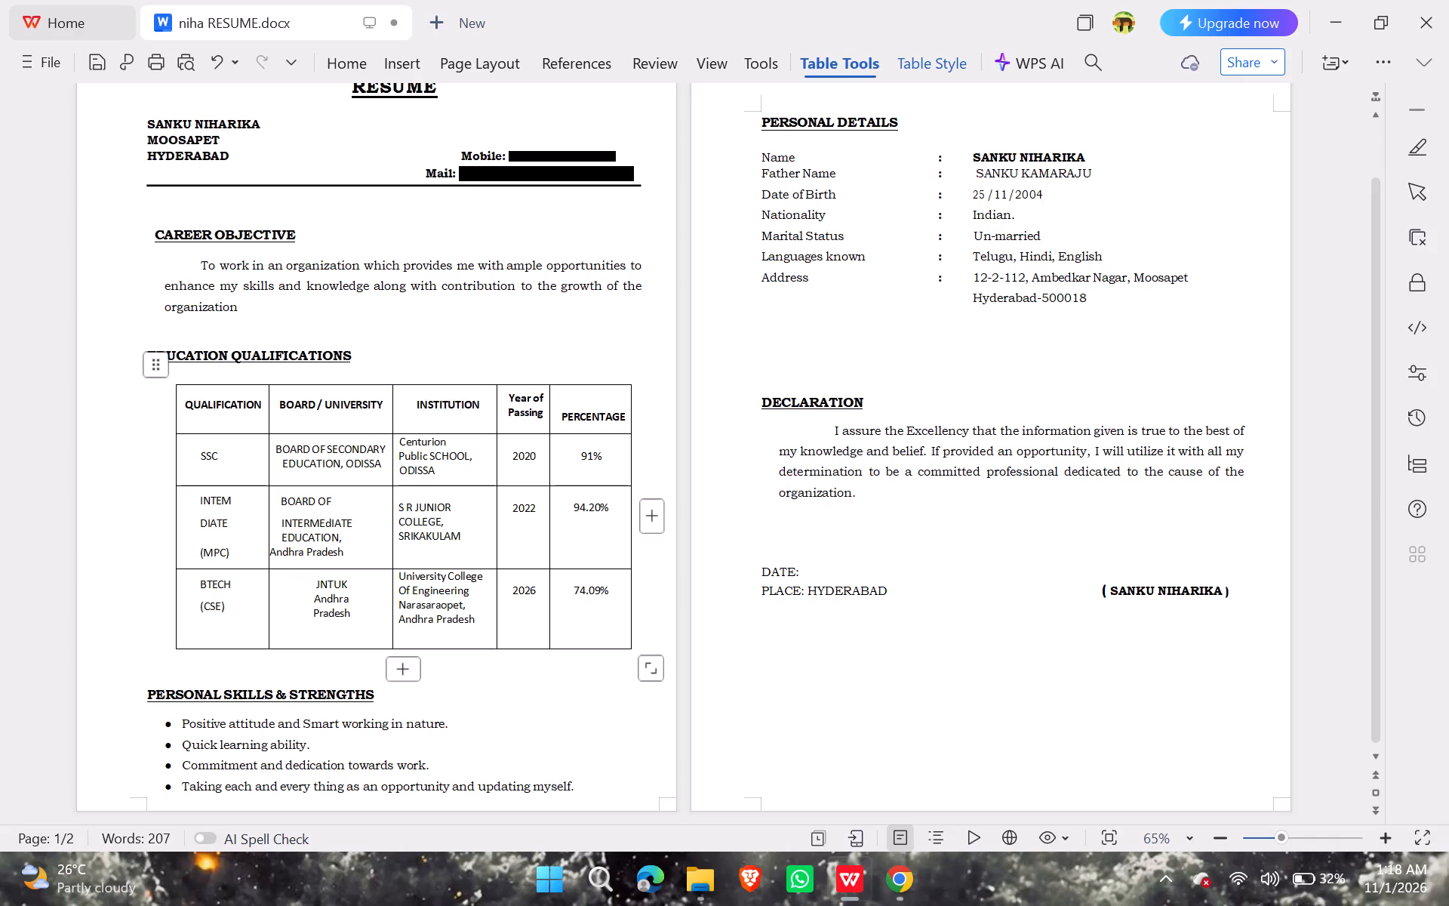
left_click(280, 501)
key("Return")
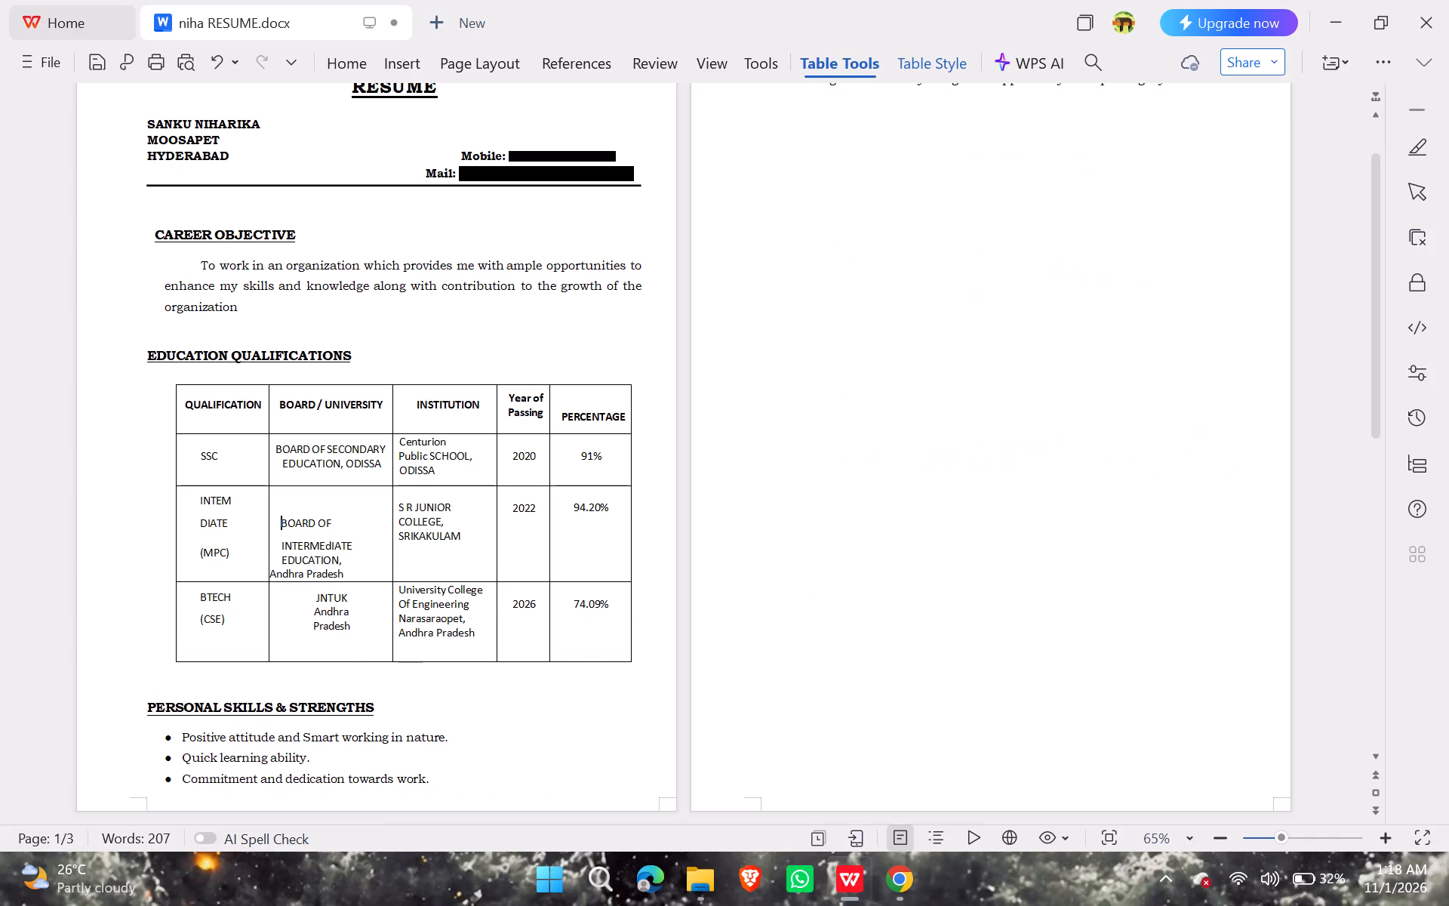
key("BackSpace")
key("BackSpace")
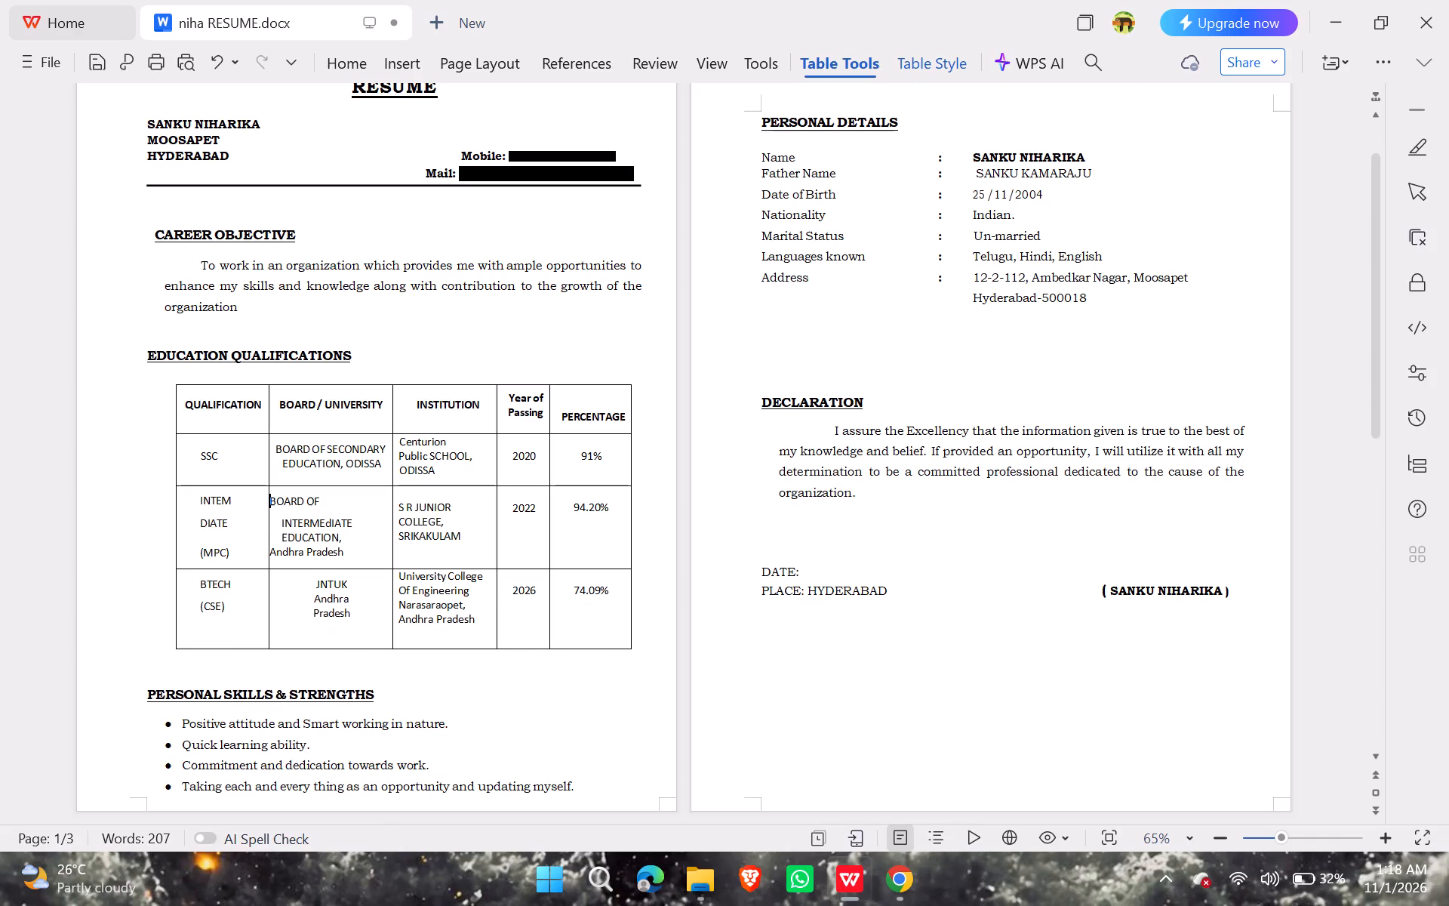
key("space")
key("space")
key("space")
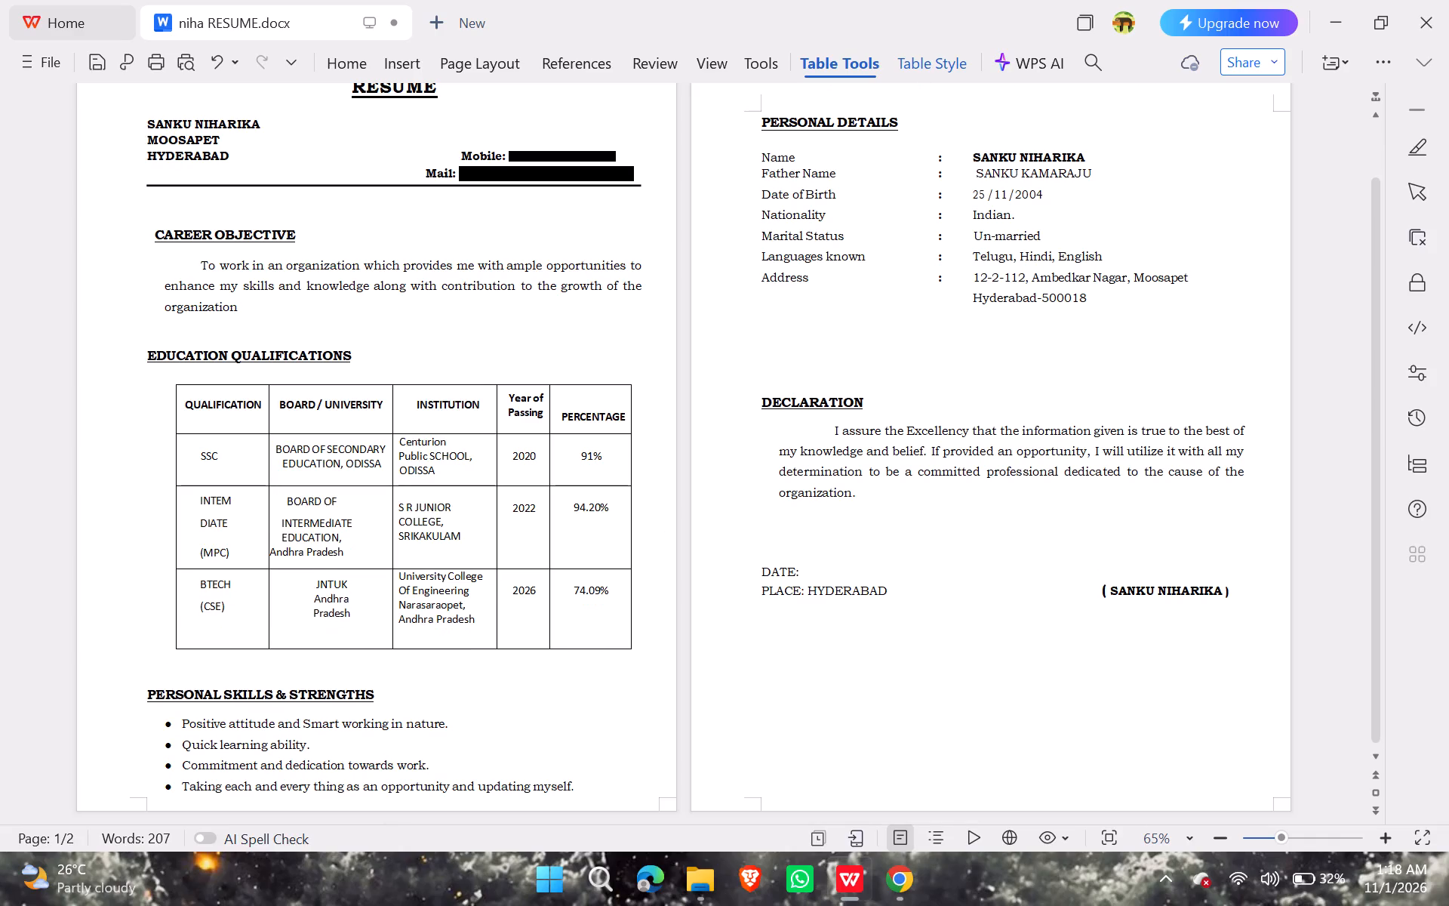
key("BackSpace")
key("space")
key("space")
key("space")
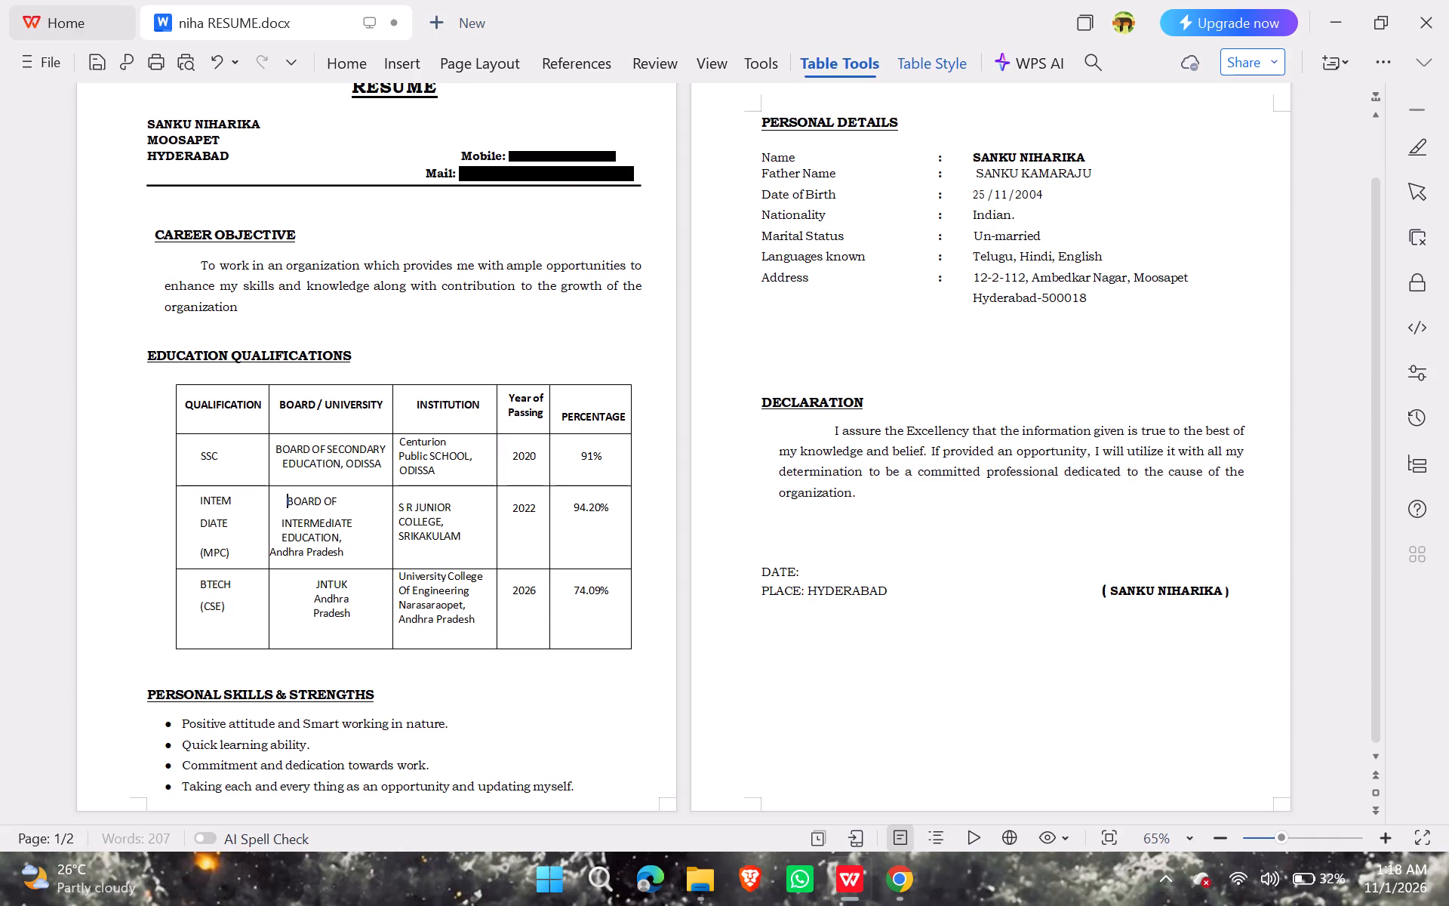
key("BackSpace")
key("space")
key("space")
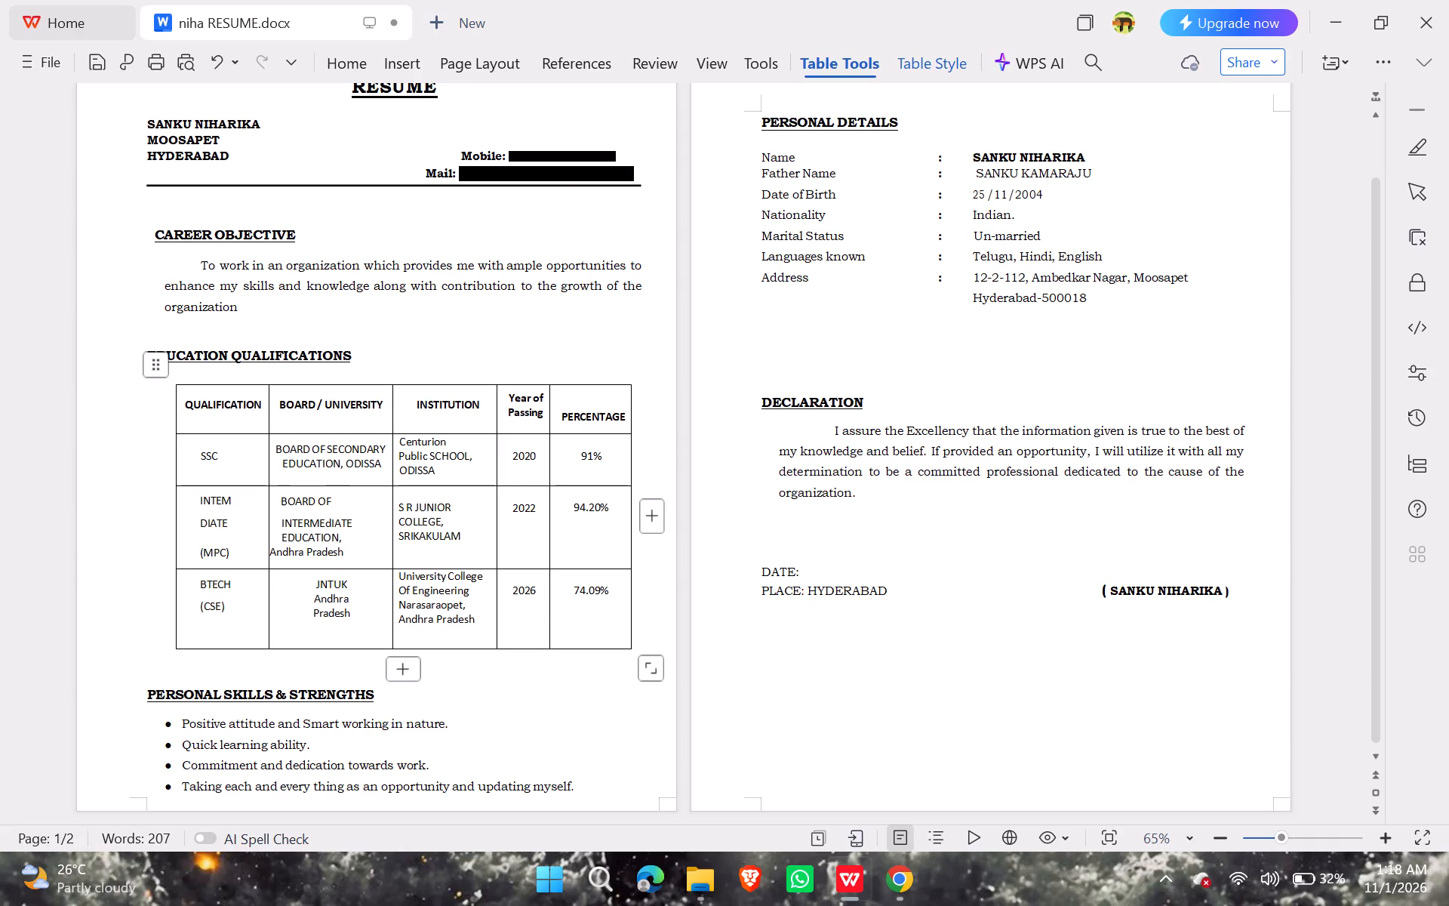
Insert one leading space before Andhra Pradesh in the Intermediate row's board cell.
left_click(275, 550)
key("Left")
key("space")
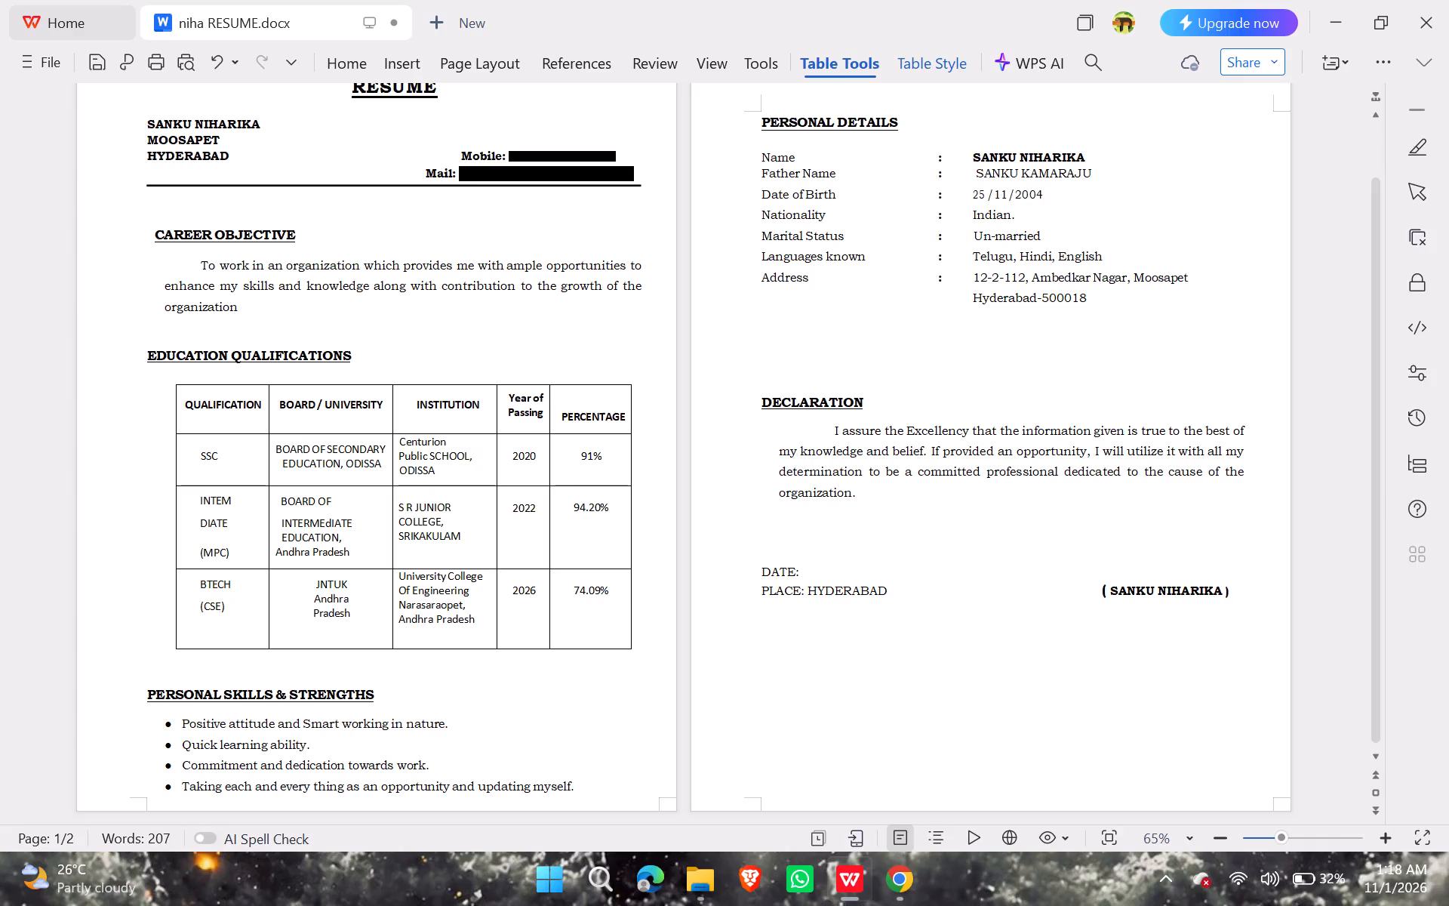
Replace INTEM DIATE in the Intermediate row's qualification cell with INTER on its own line above (MPC).
left_click(234, 501)
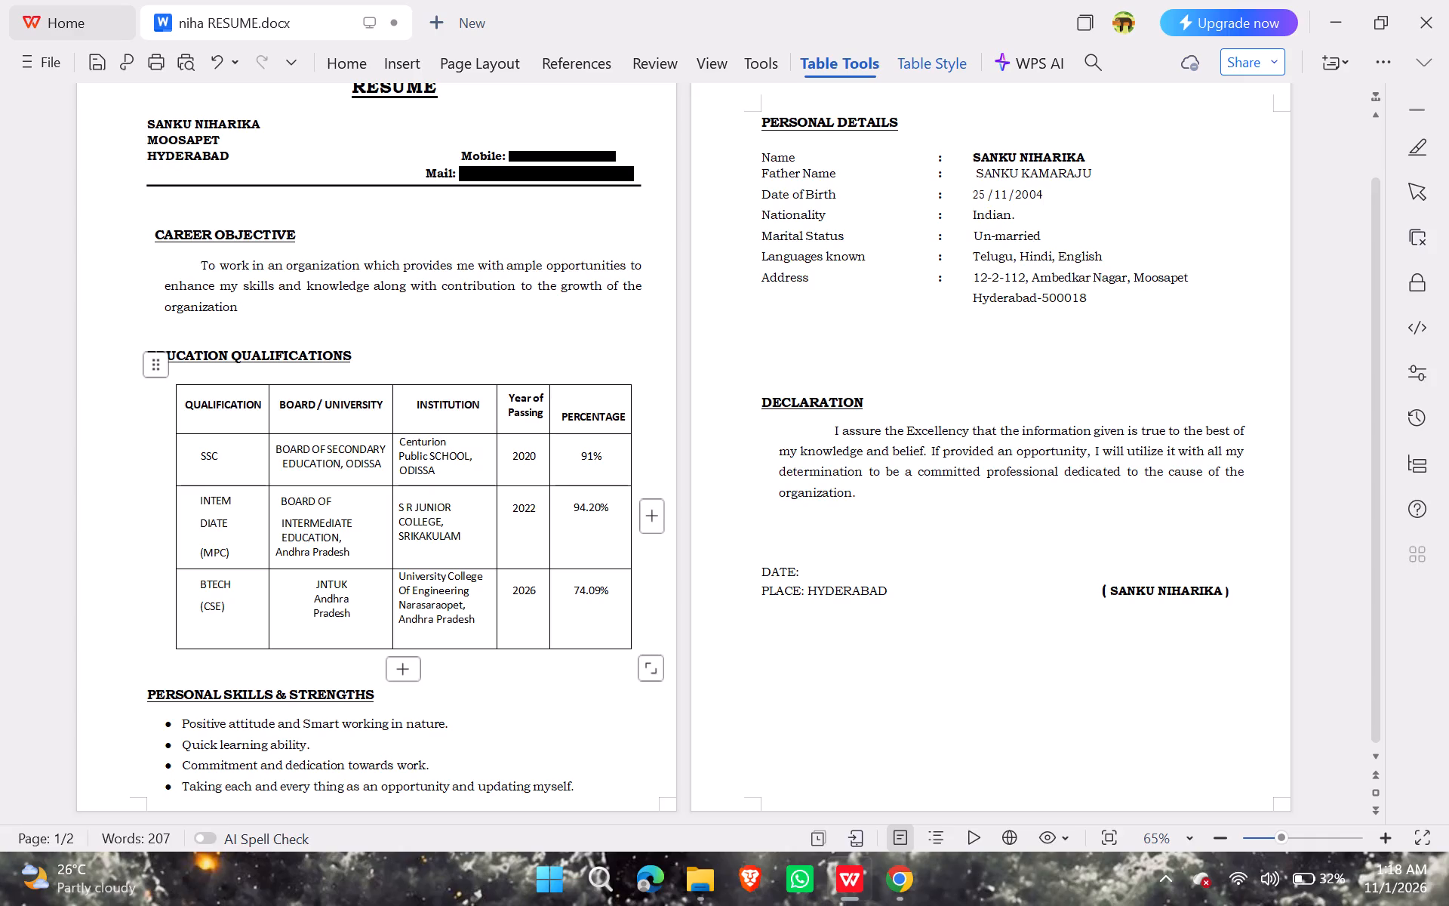
left_click_drag(233, 541, 218, 532)
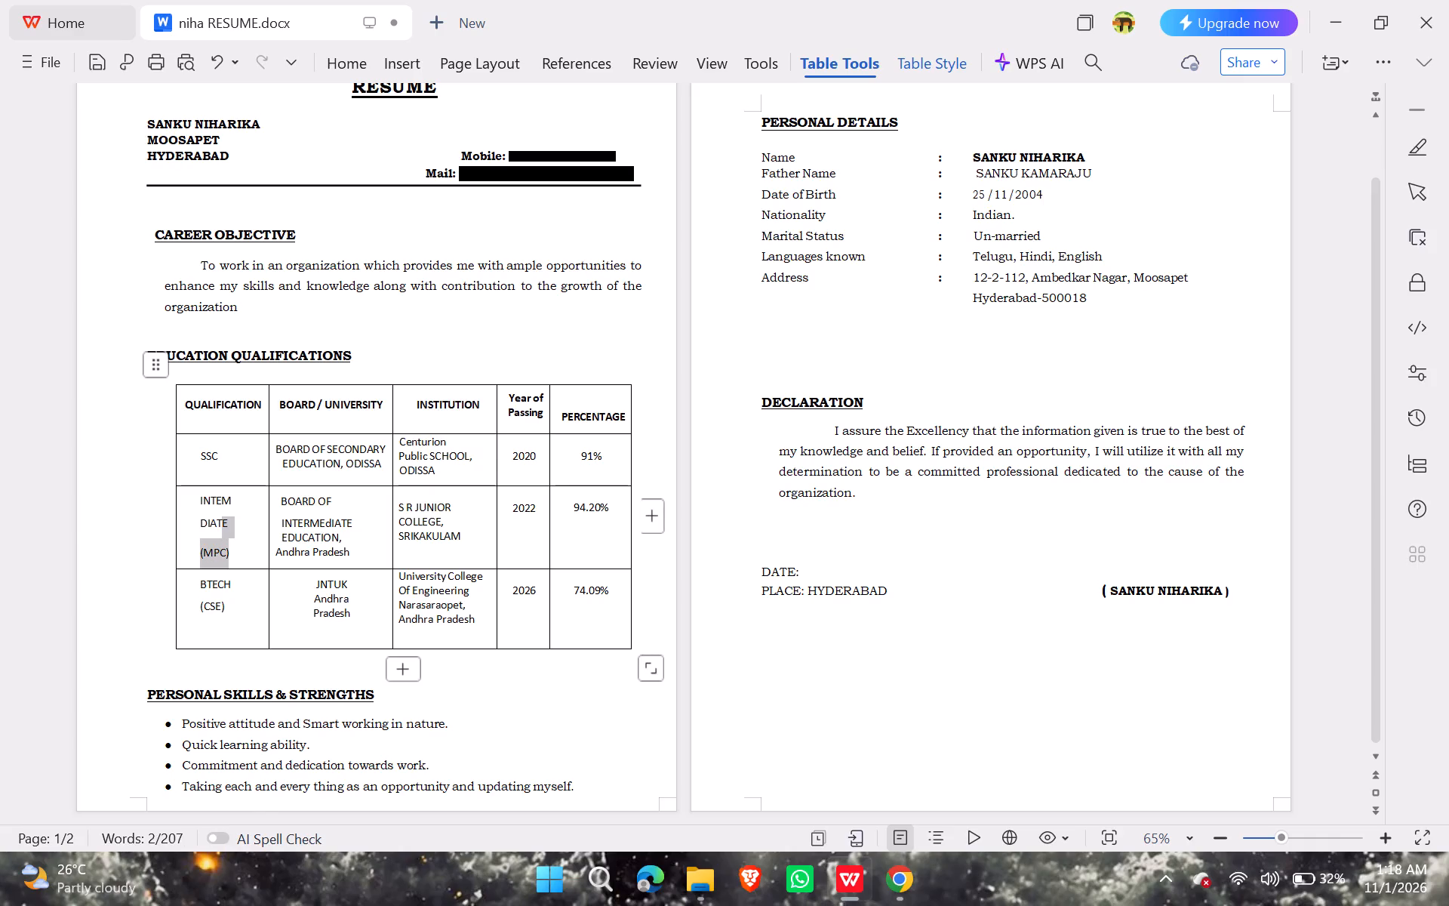
left_click_drag(218, 532, 218, 531)
left_click(246, 531)
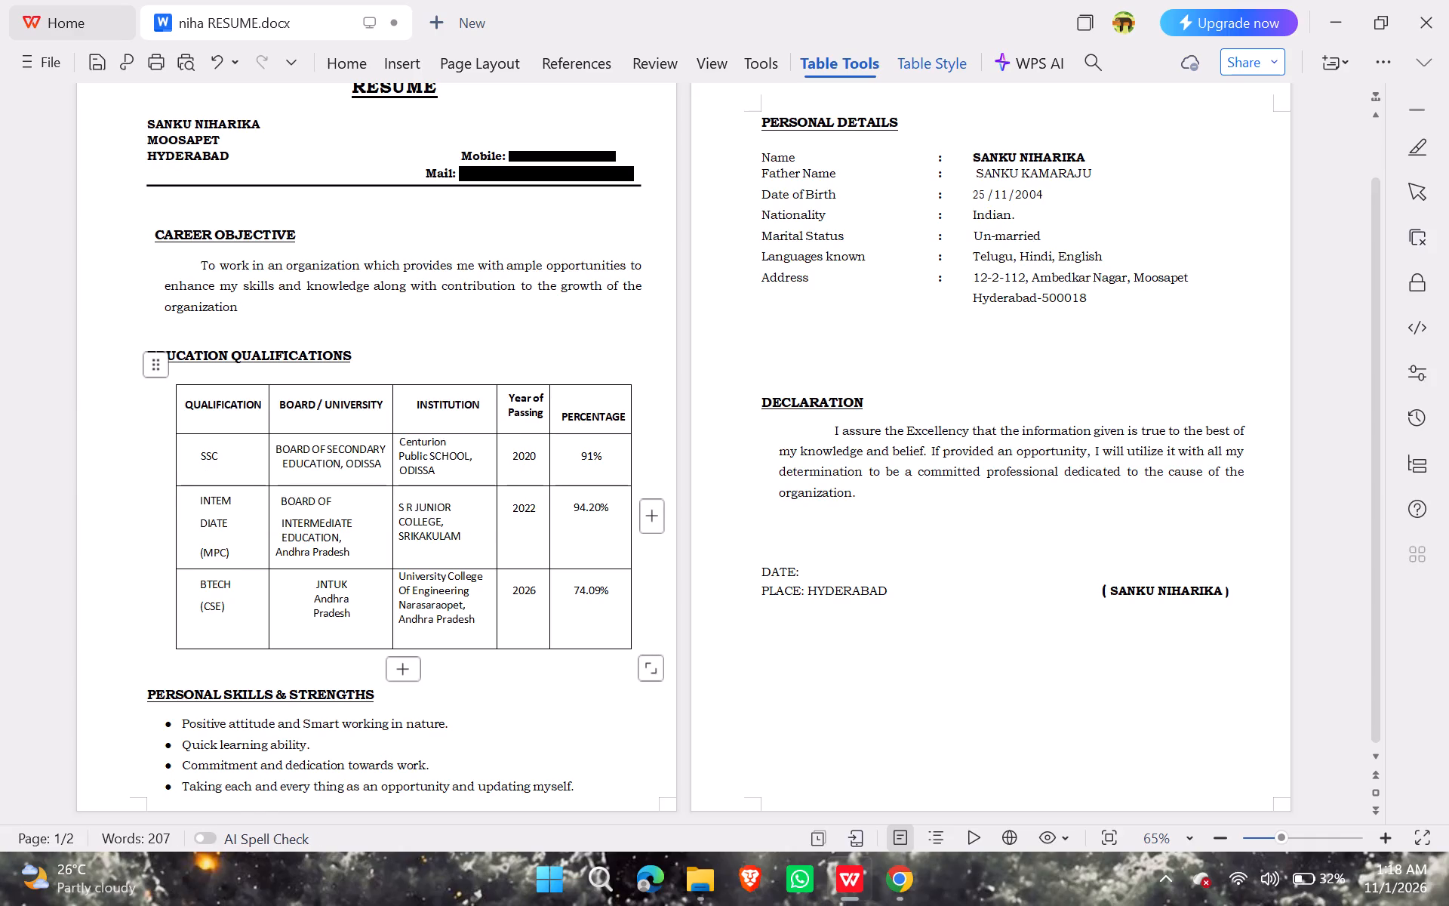
left_click_drag(238, 534, 193, 502)
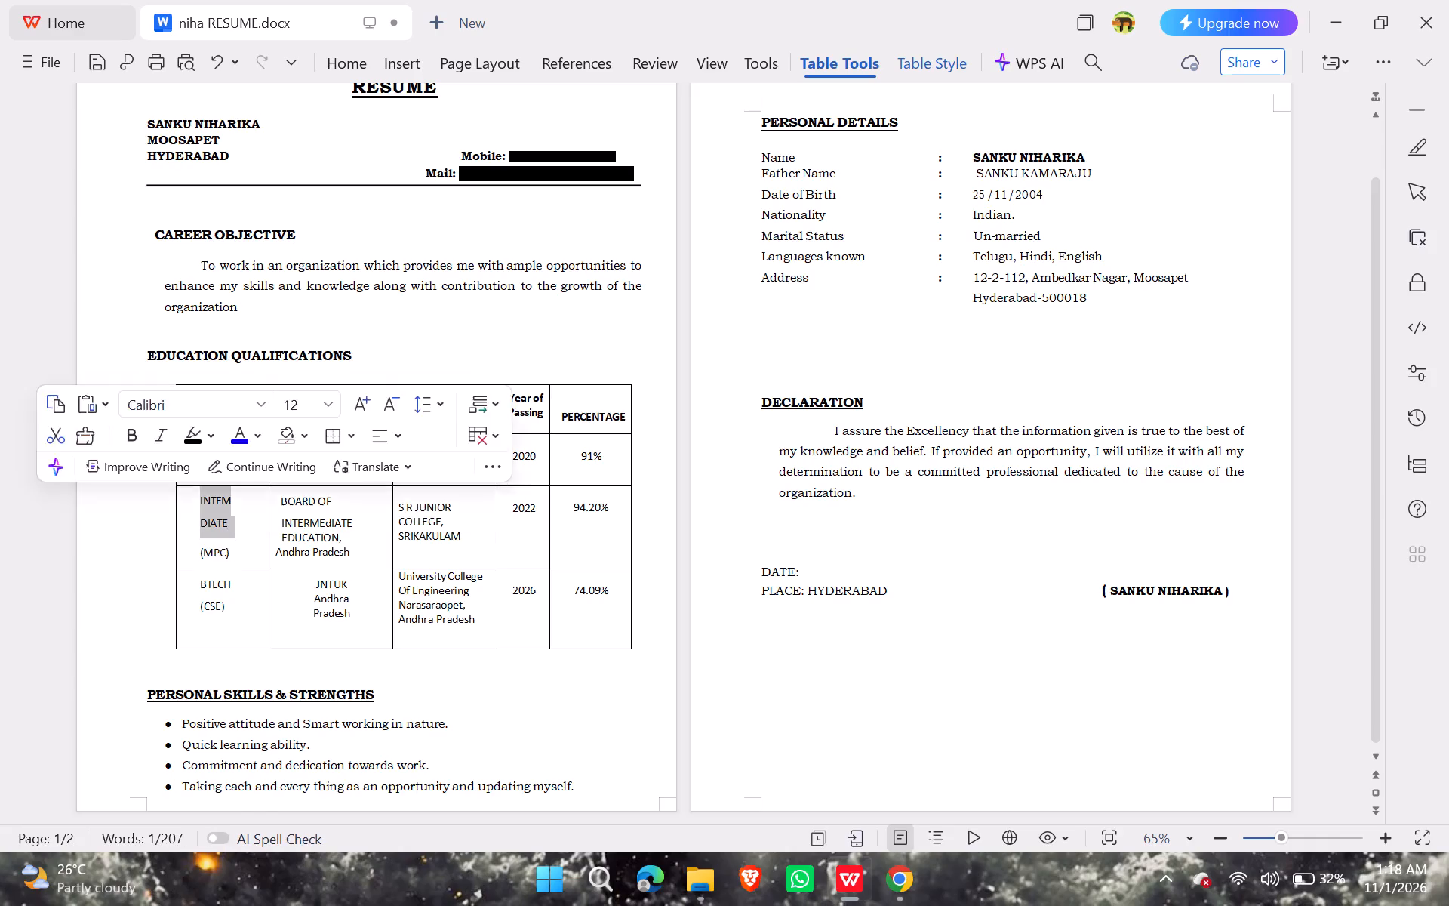
key("BackSpace")
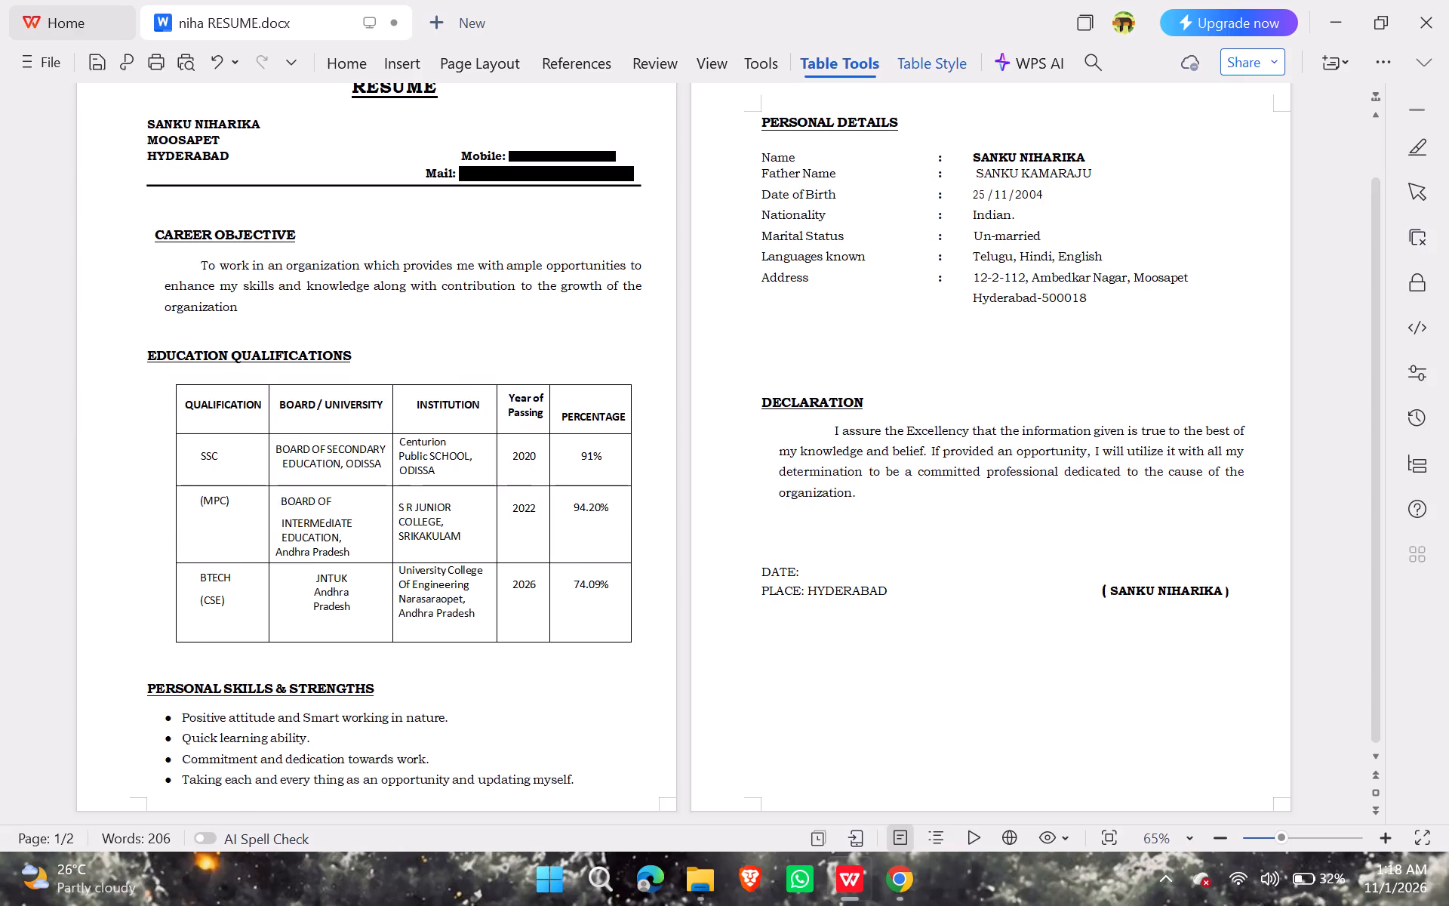
type("in")
key("BackSpace")
key("BackSpace")
type("INTER")
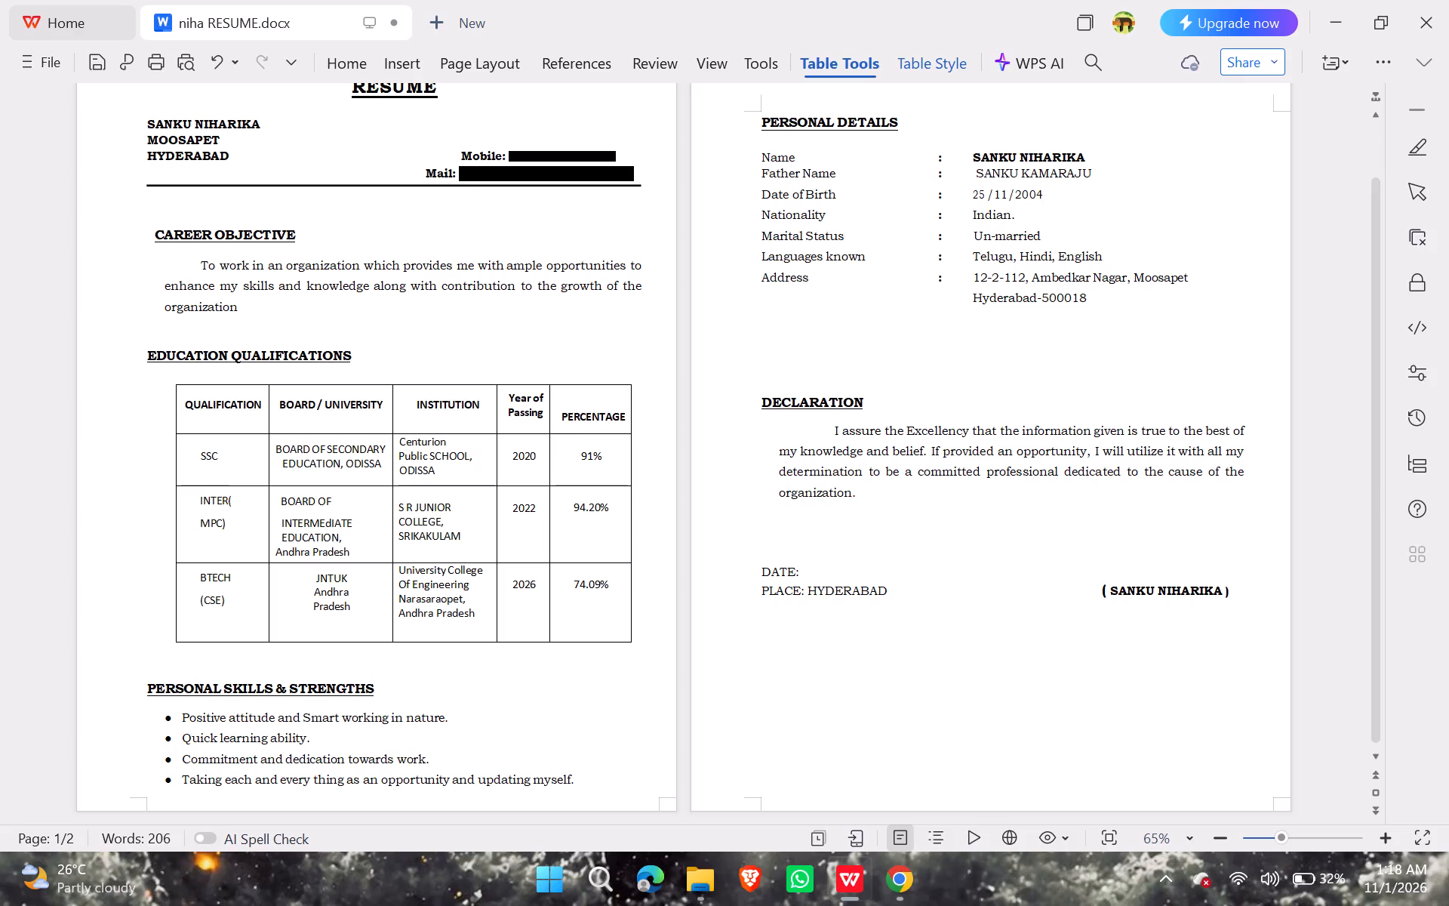
key("Return")
Enter MEDIATE directly before (MPC) on the line below INTER in the qualification cell.
key("m")
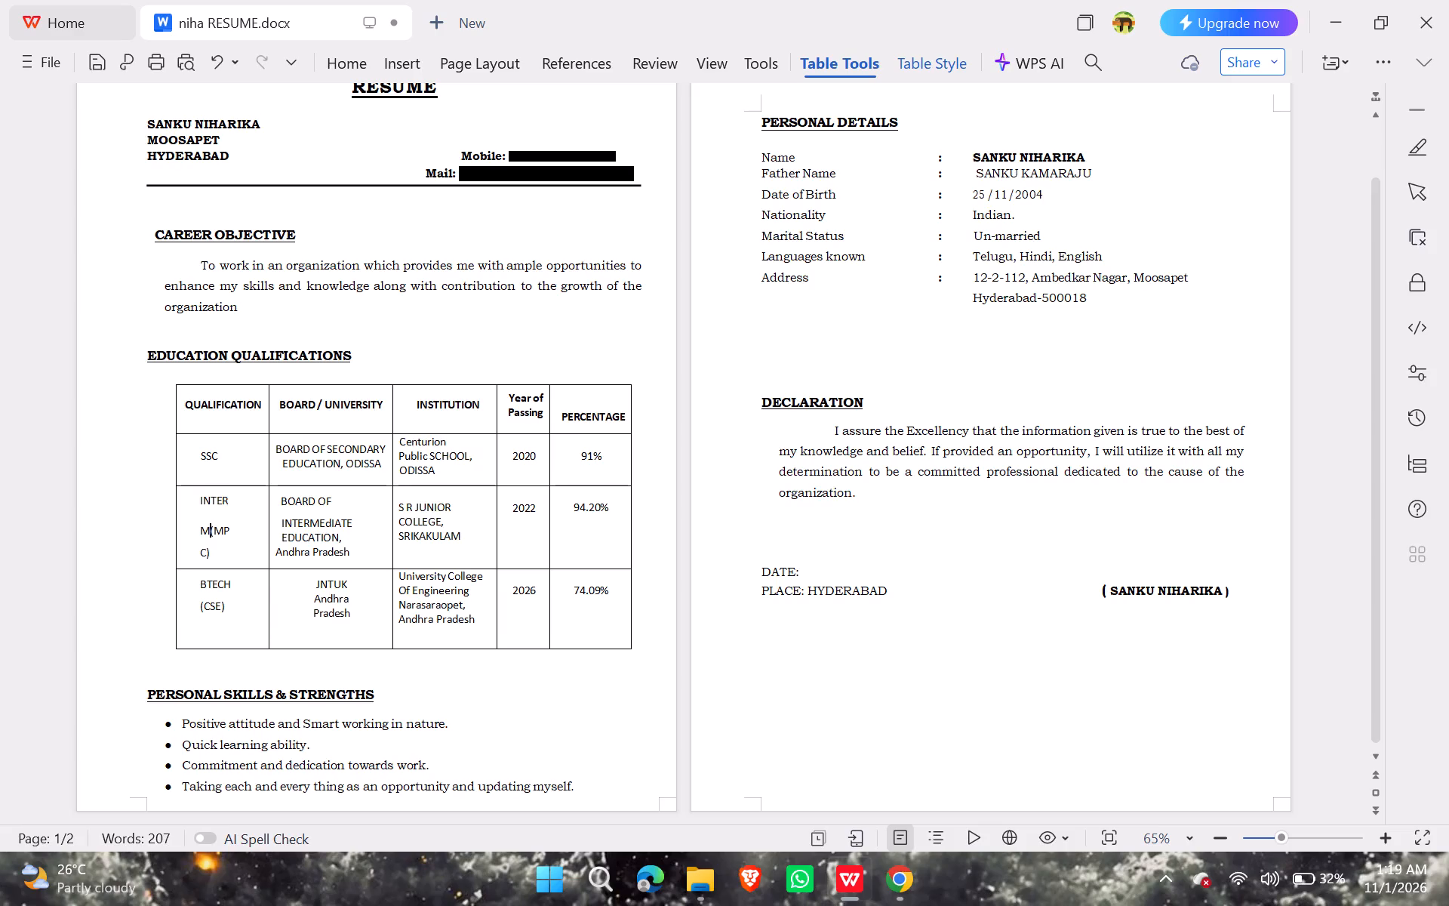
key("e")
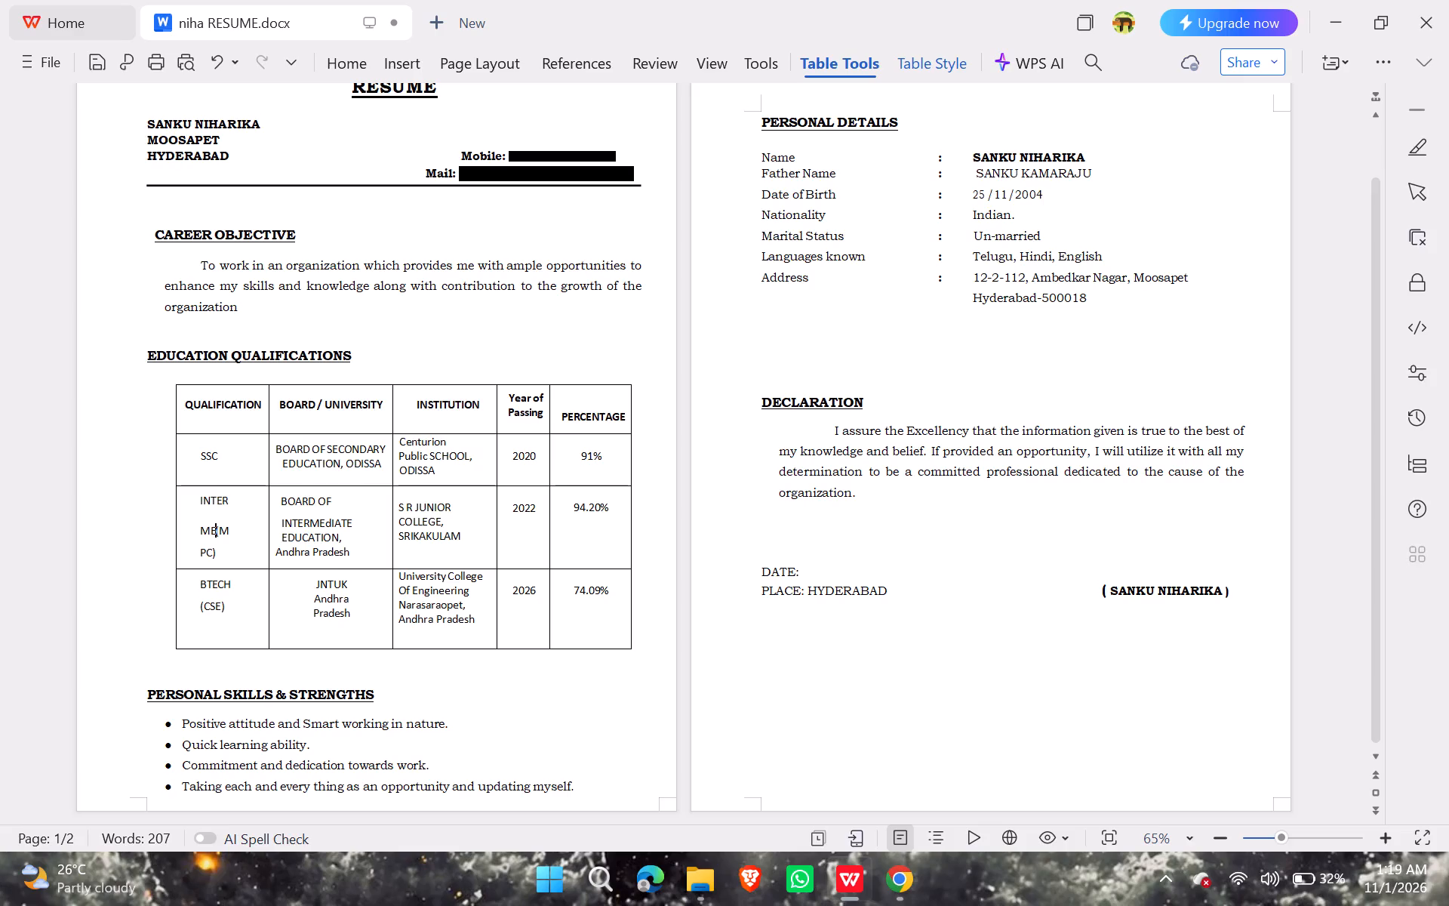
type("DI")
type("ATE")
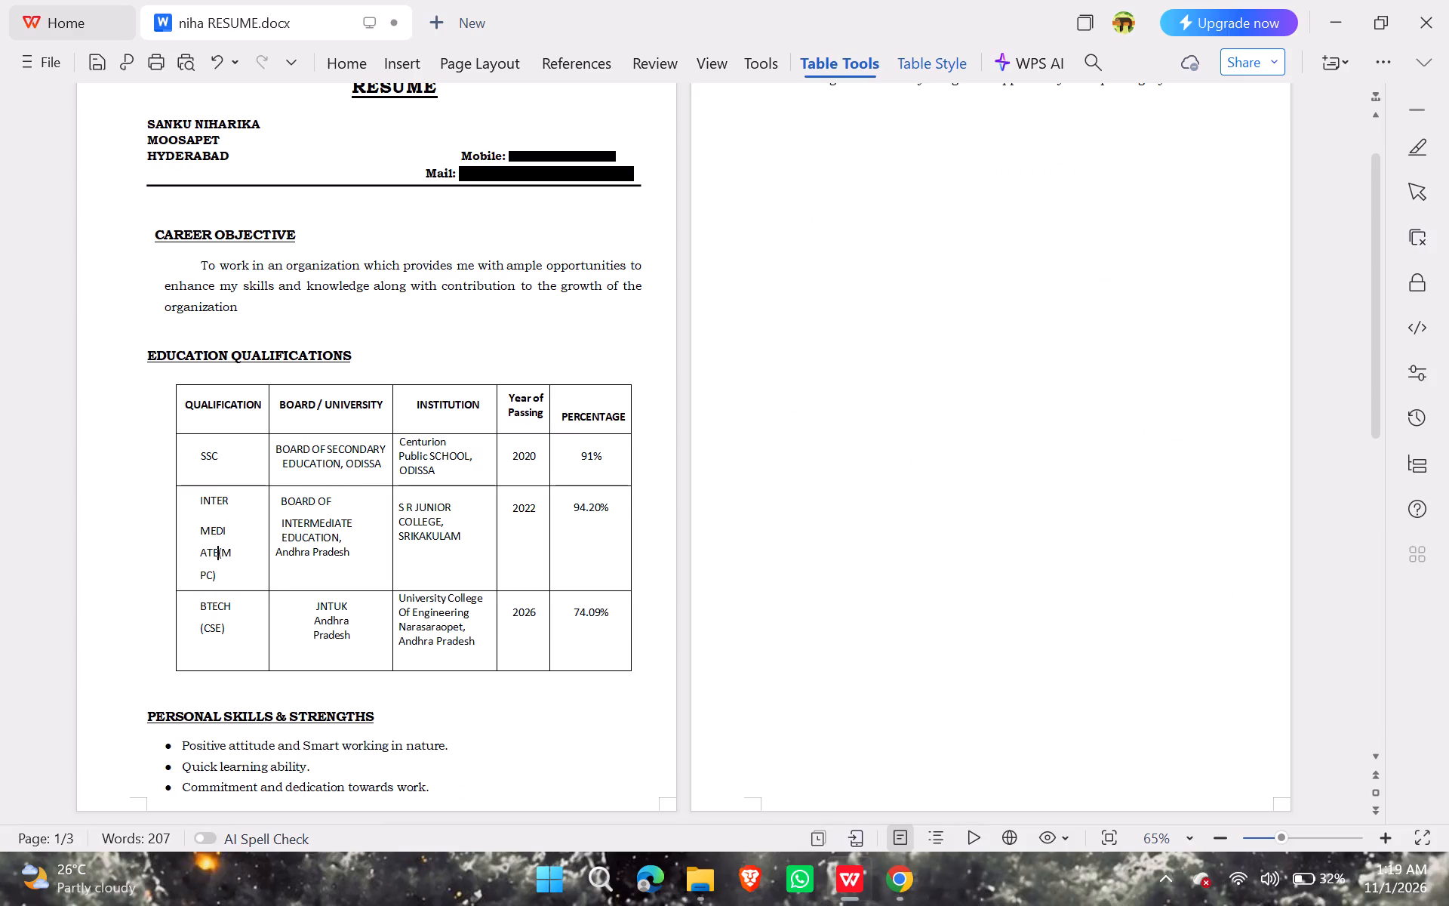
Remove the indent before MEDIATE in the Intermediate row's qualification cell.
left_click(198, 533)
key("BackSpace")
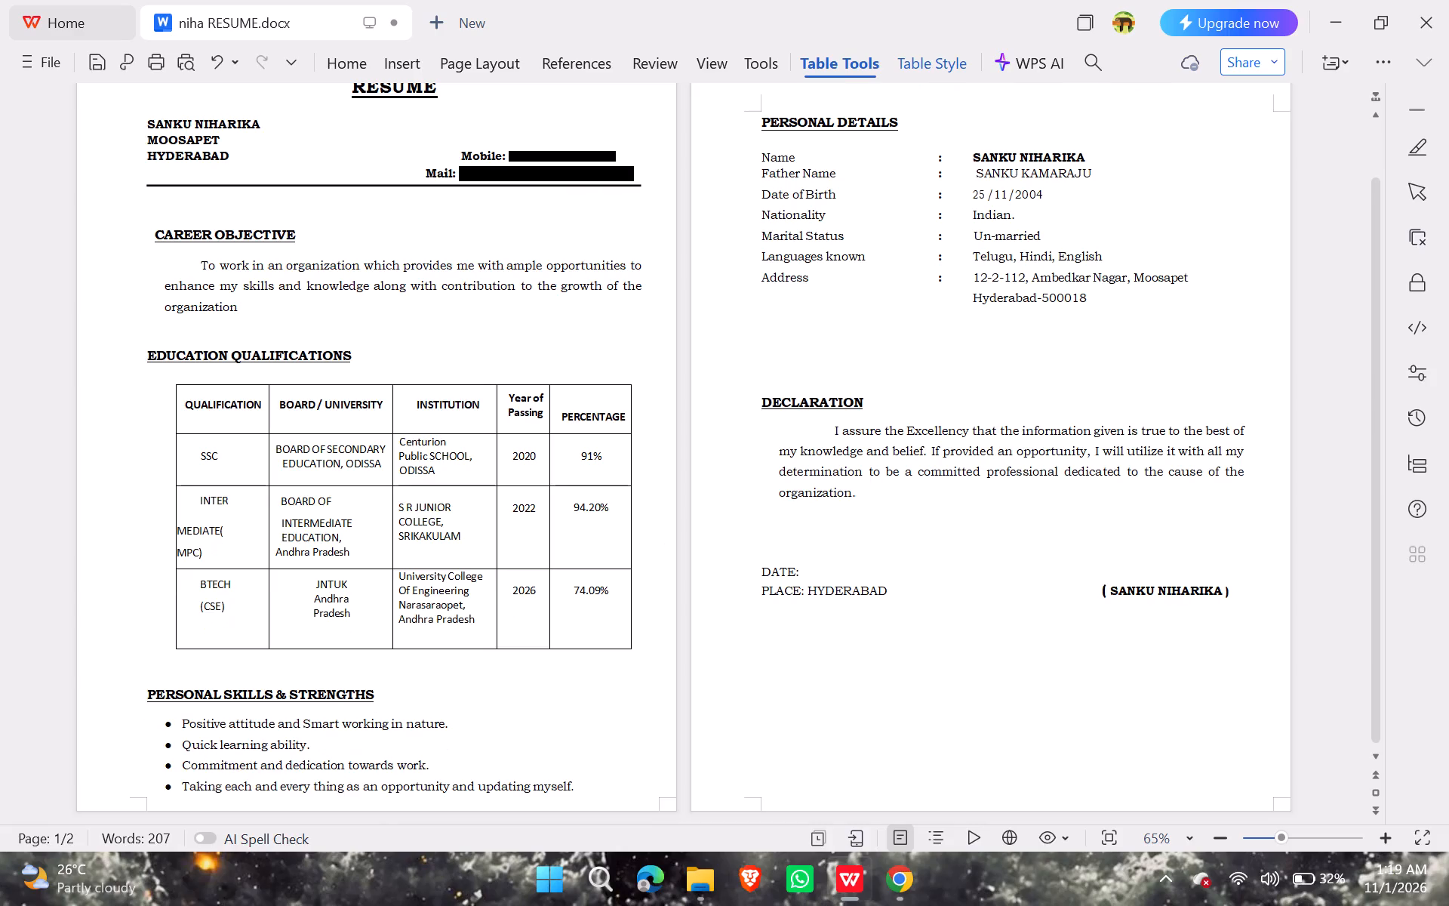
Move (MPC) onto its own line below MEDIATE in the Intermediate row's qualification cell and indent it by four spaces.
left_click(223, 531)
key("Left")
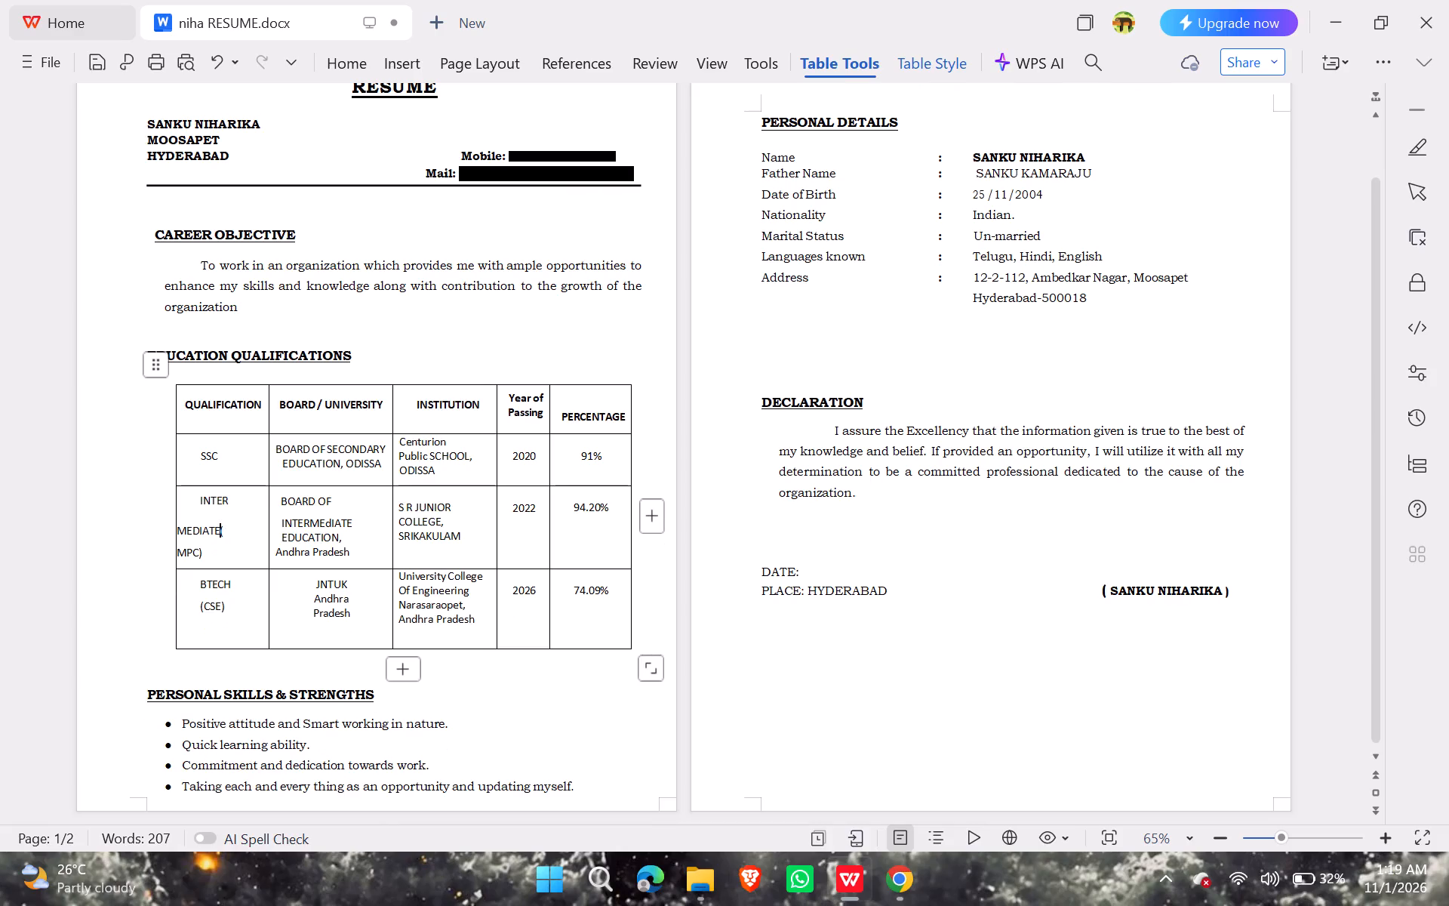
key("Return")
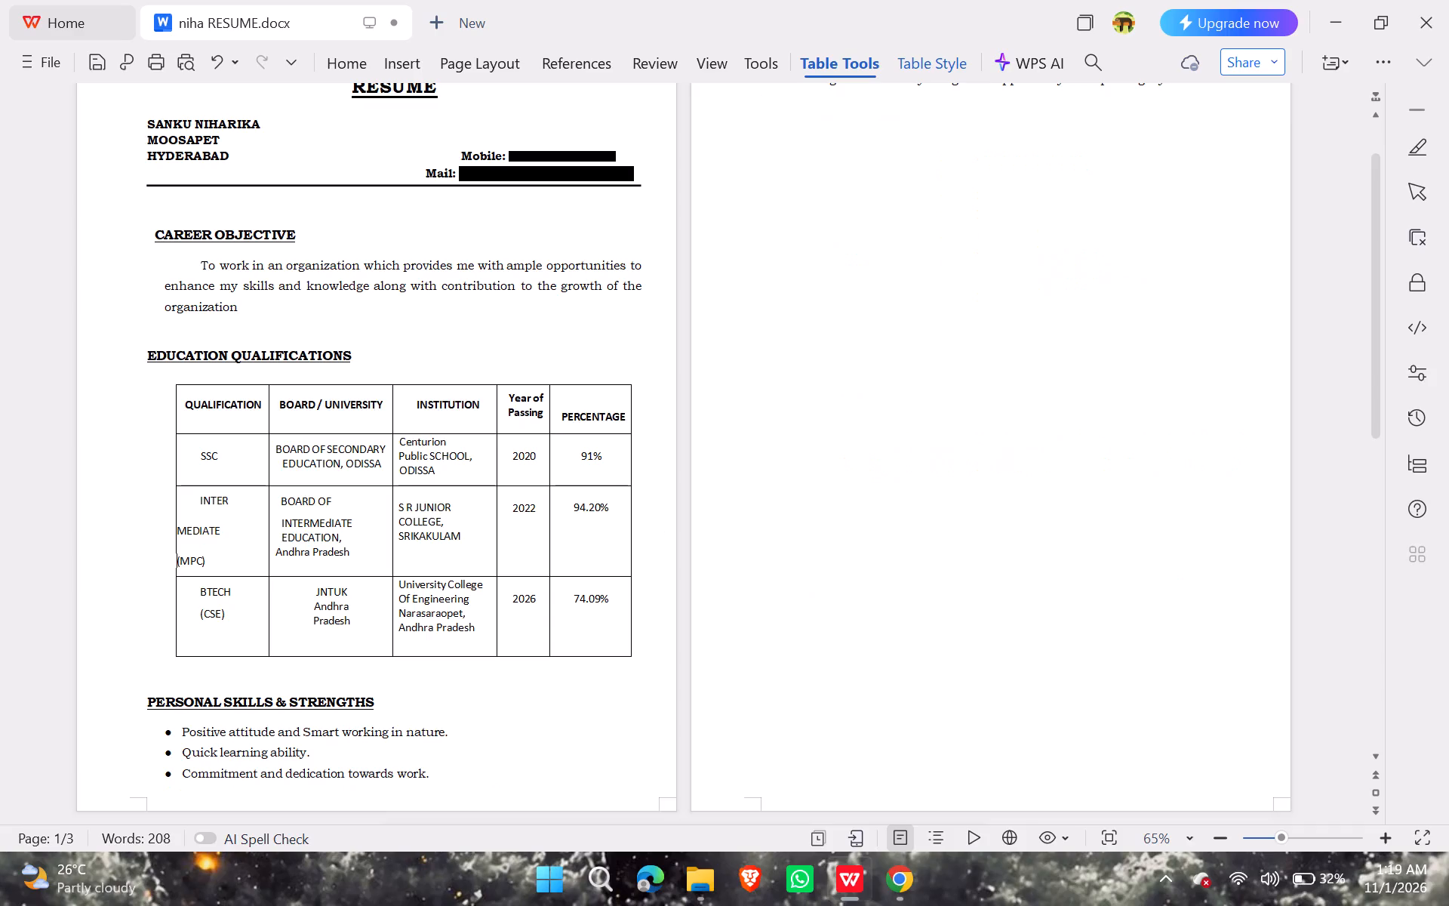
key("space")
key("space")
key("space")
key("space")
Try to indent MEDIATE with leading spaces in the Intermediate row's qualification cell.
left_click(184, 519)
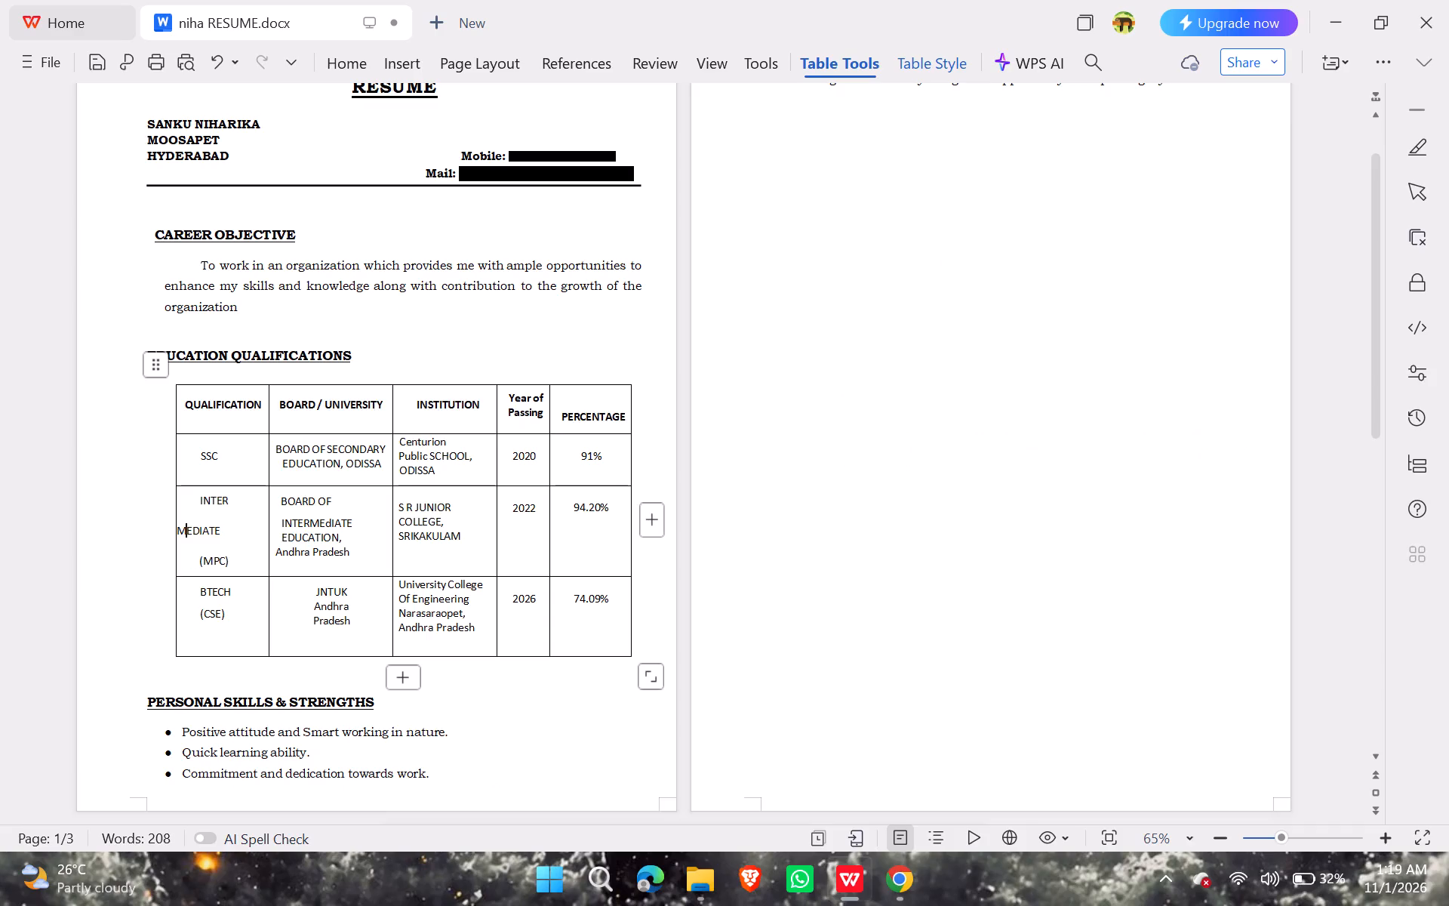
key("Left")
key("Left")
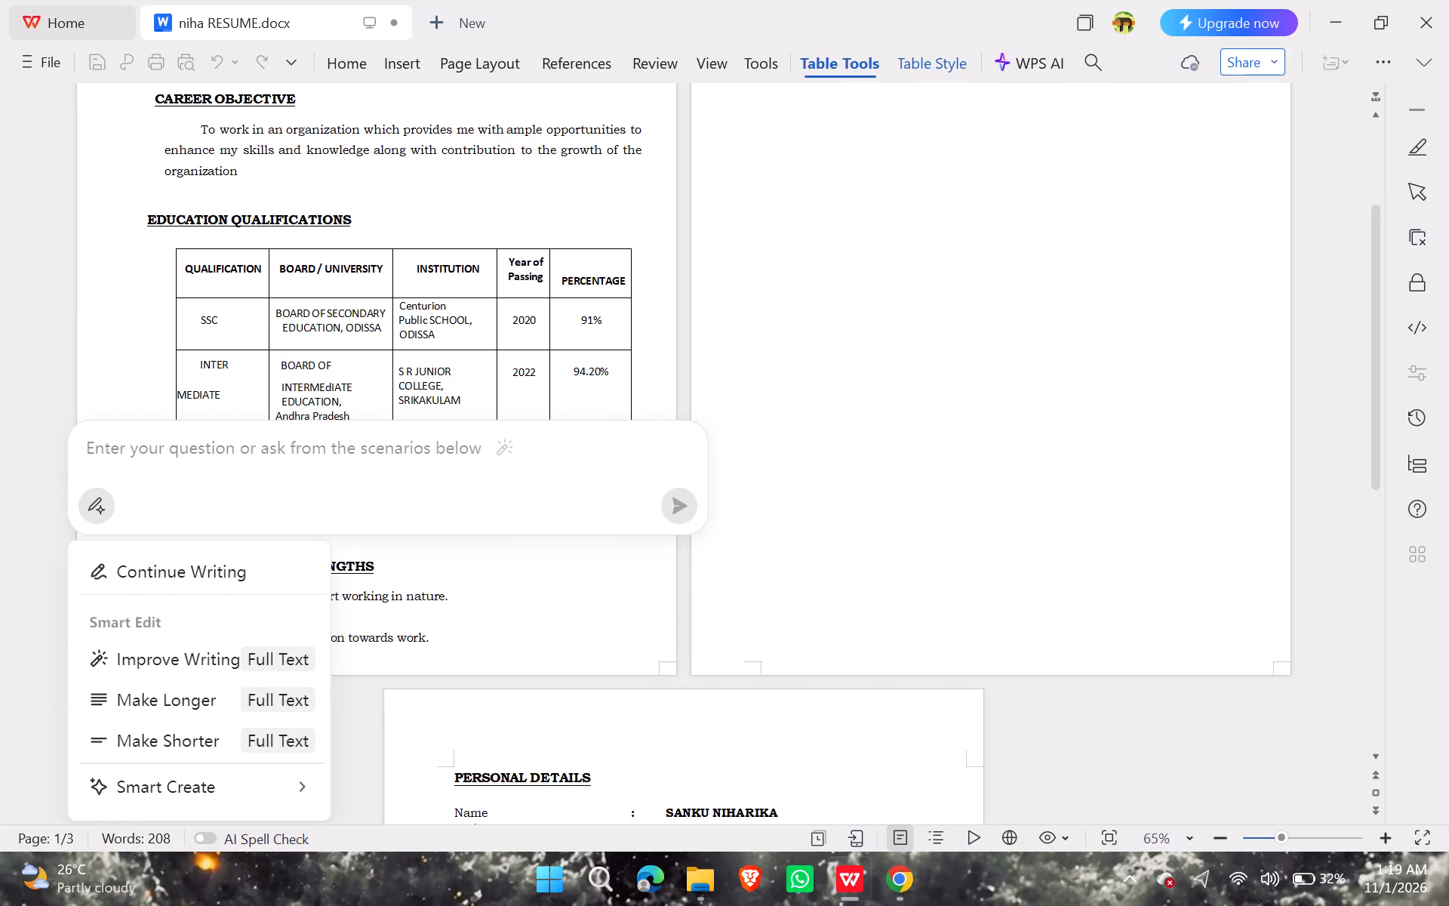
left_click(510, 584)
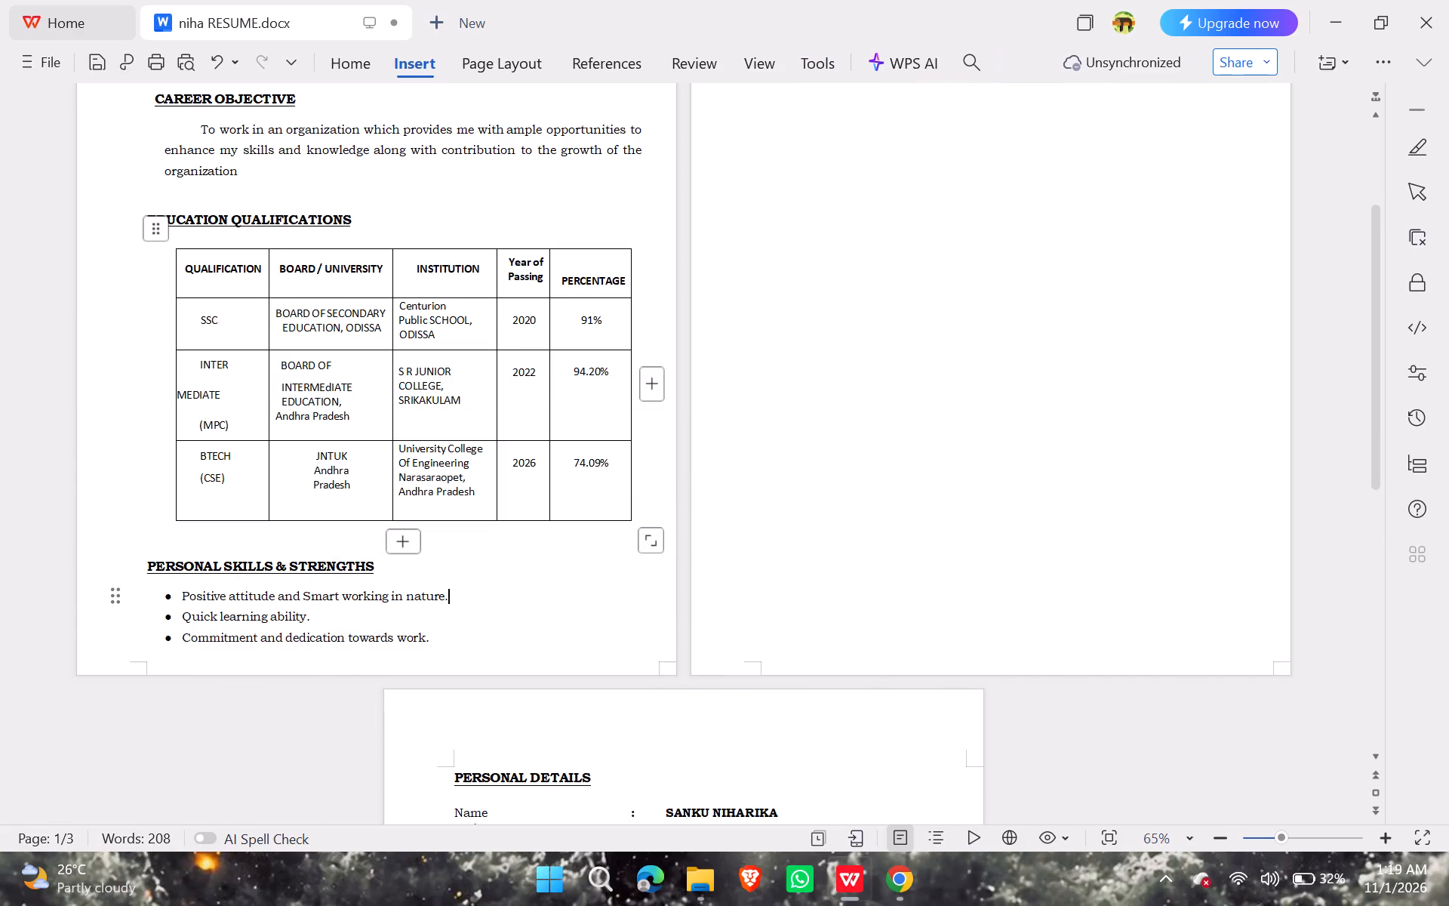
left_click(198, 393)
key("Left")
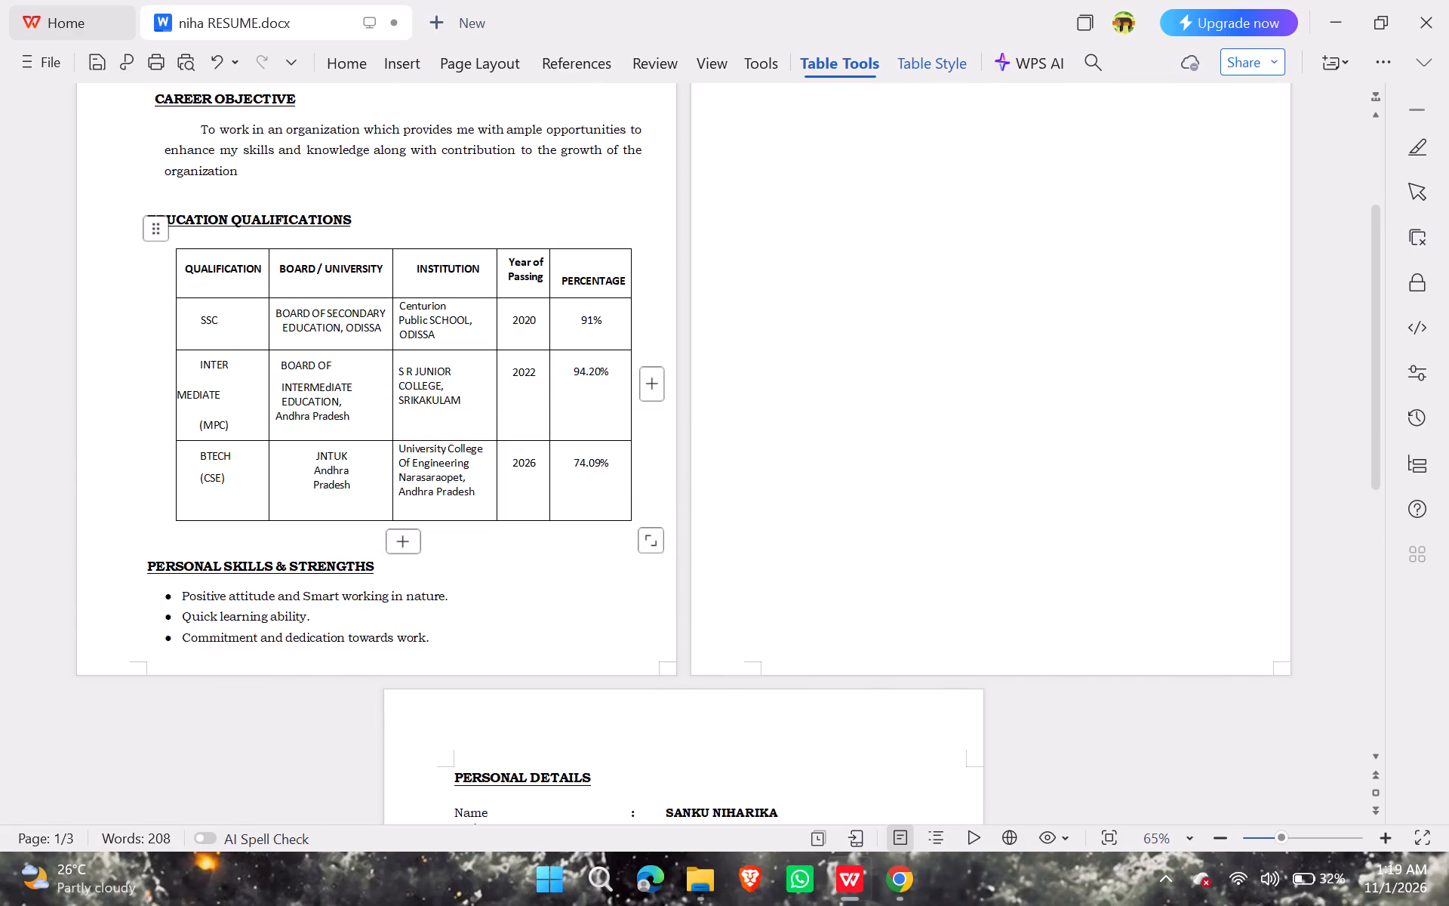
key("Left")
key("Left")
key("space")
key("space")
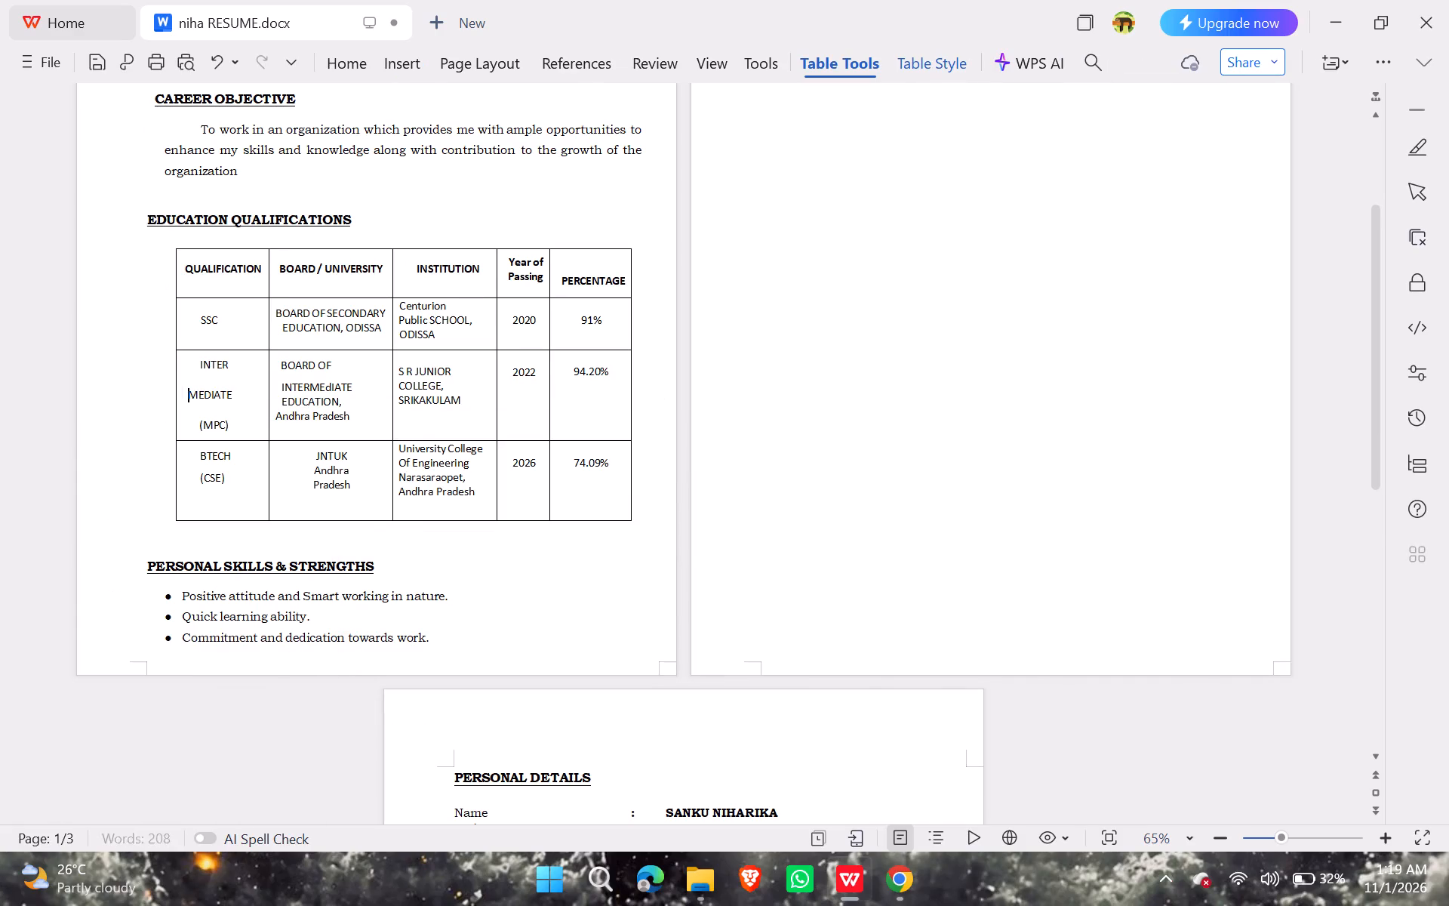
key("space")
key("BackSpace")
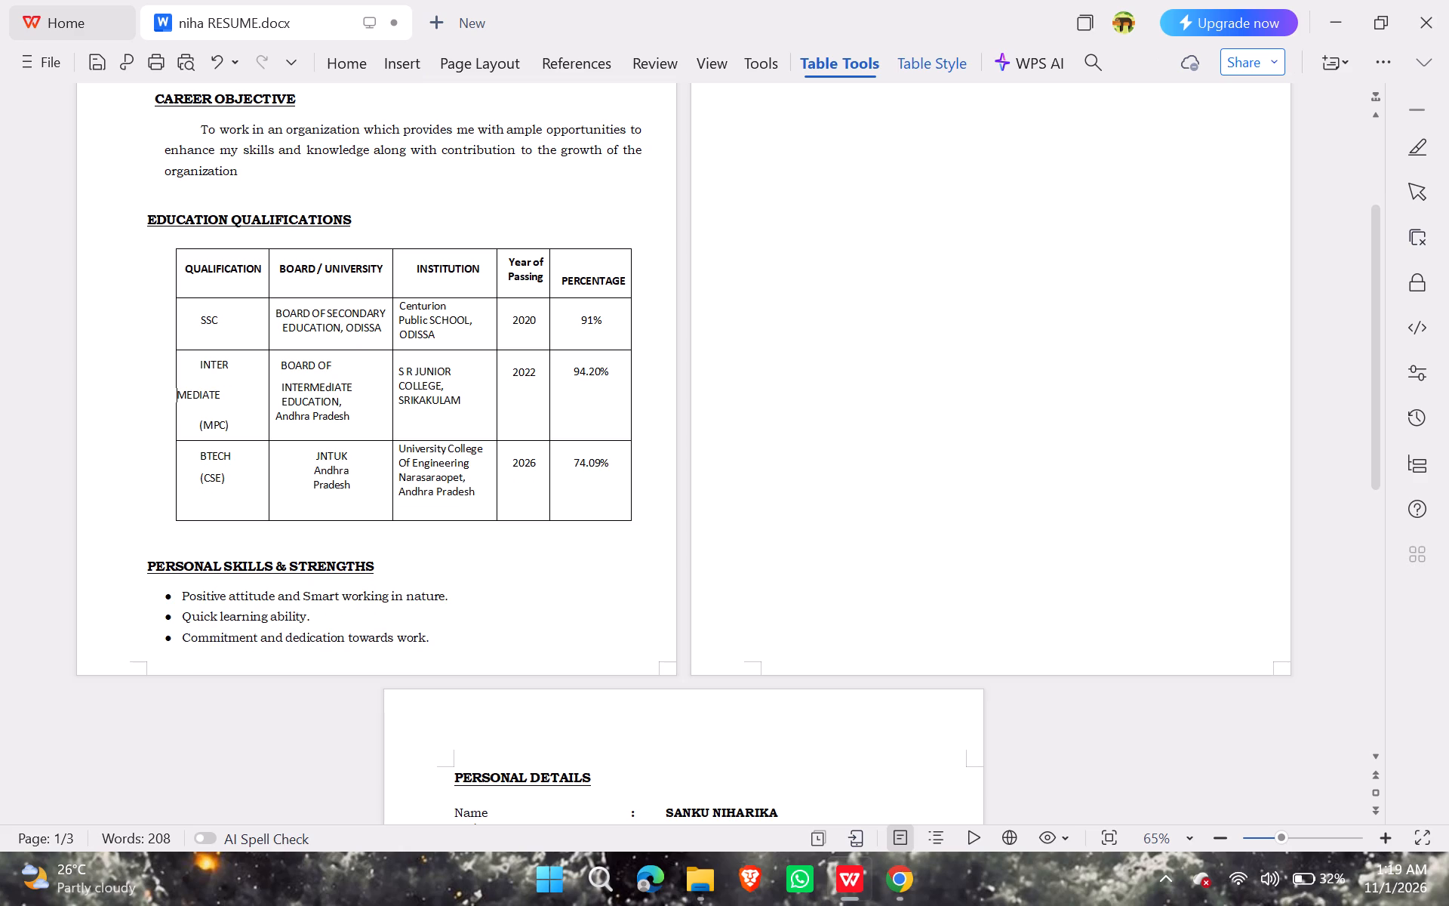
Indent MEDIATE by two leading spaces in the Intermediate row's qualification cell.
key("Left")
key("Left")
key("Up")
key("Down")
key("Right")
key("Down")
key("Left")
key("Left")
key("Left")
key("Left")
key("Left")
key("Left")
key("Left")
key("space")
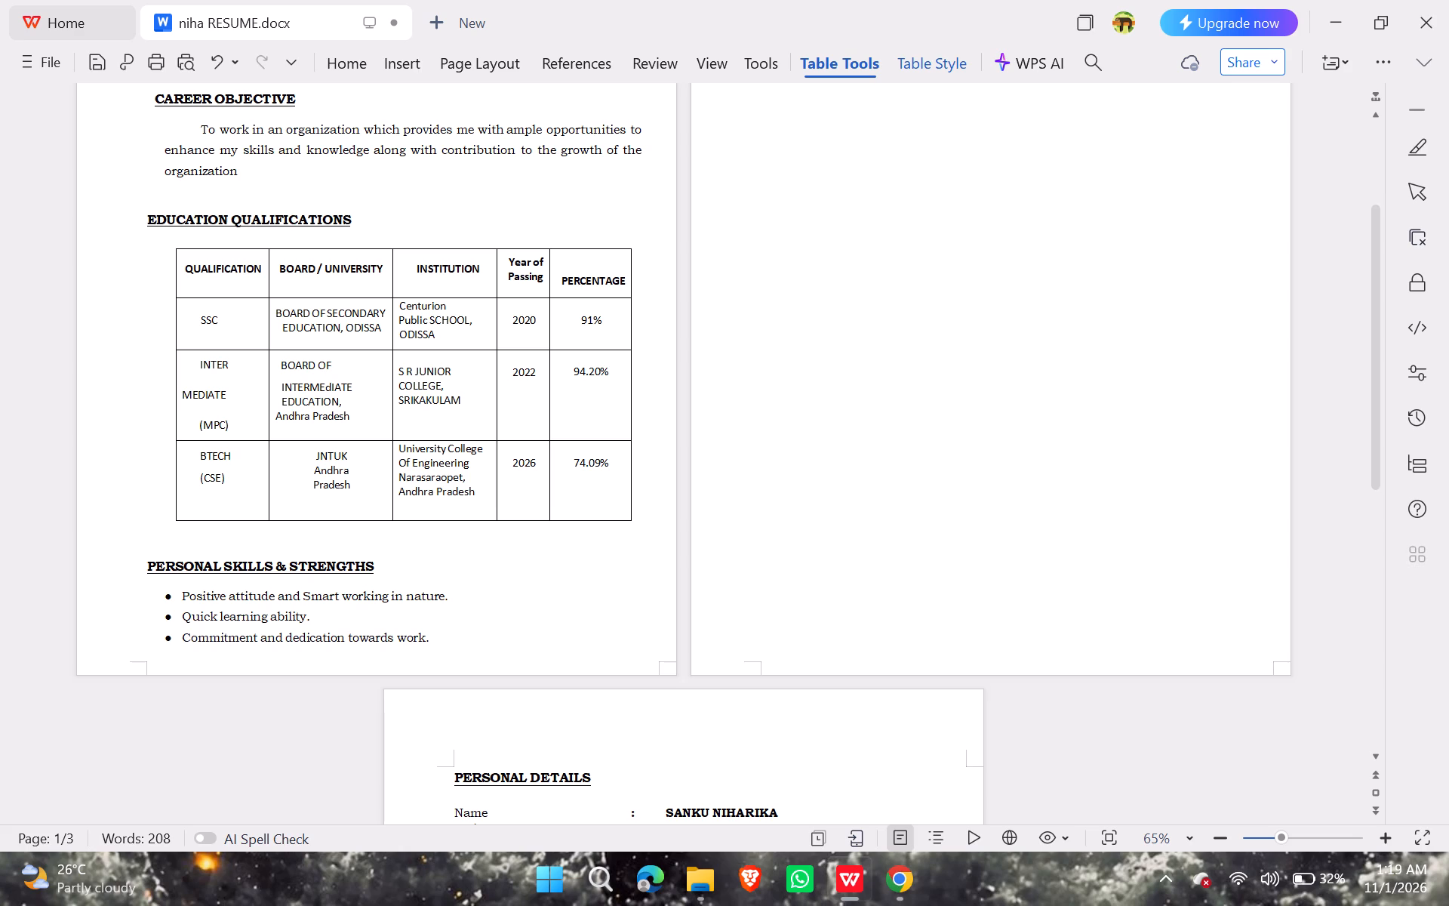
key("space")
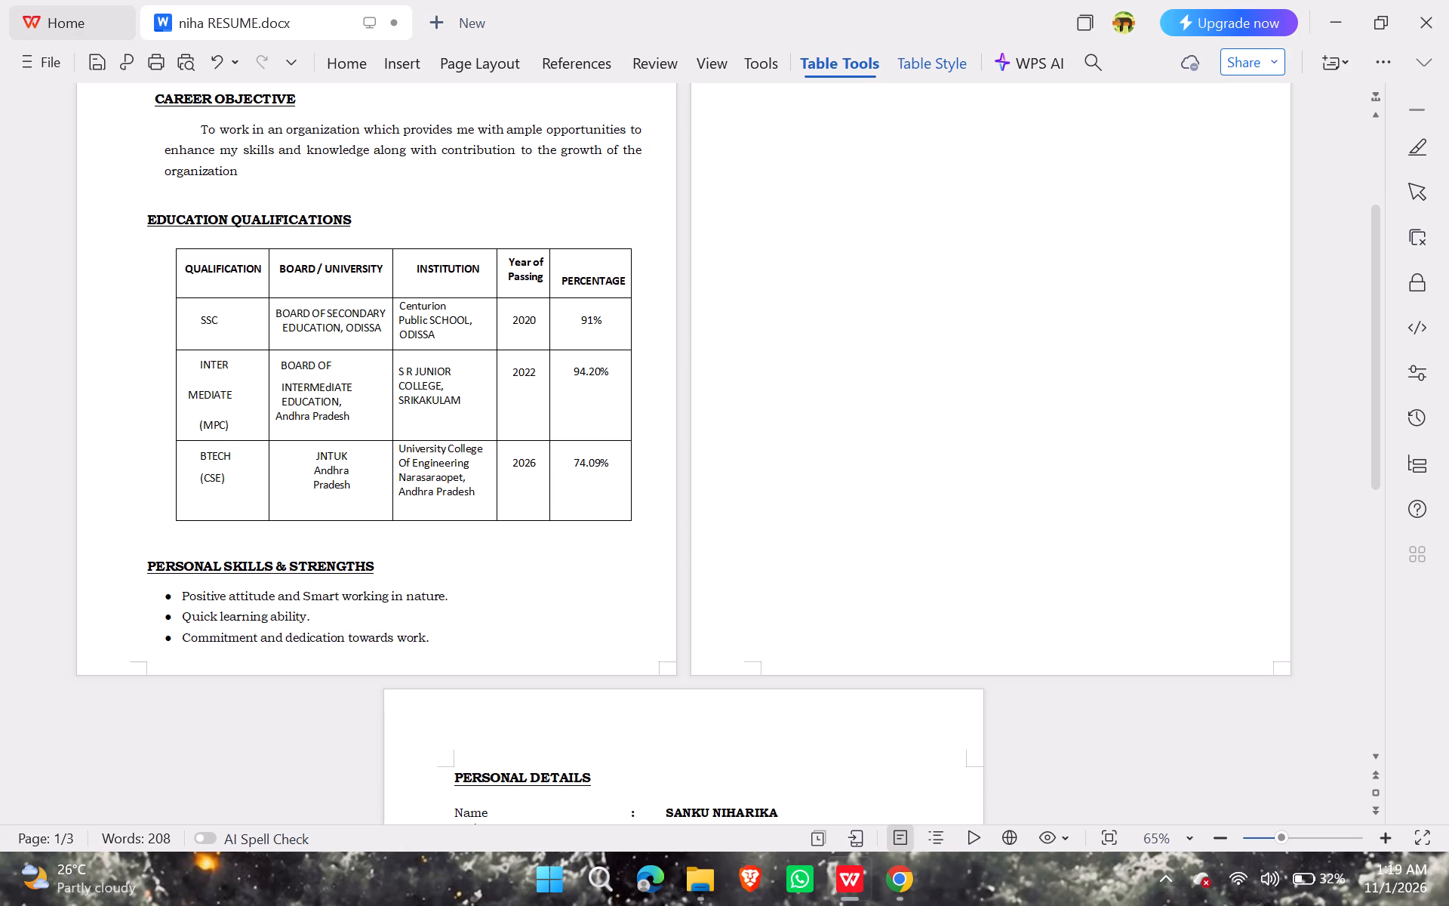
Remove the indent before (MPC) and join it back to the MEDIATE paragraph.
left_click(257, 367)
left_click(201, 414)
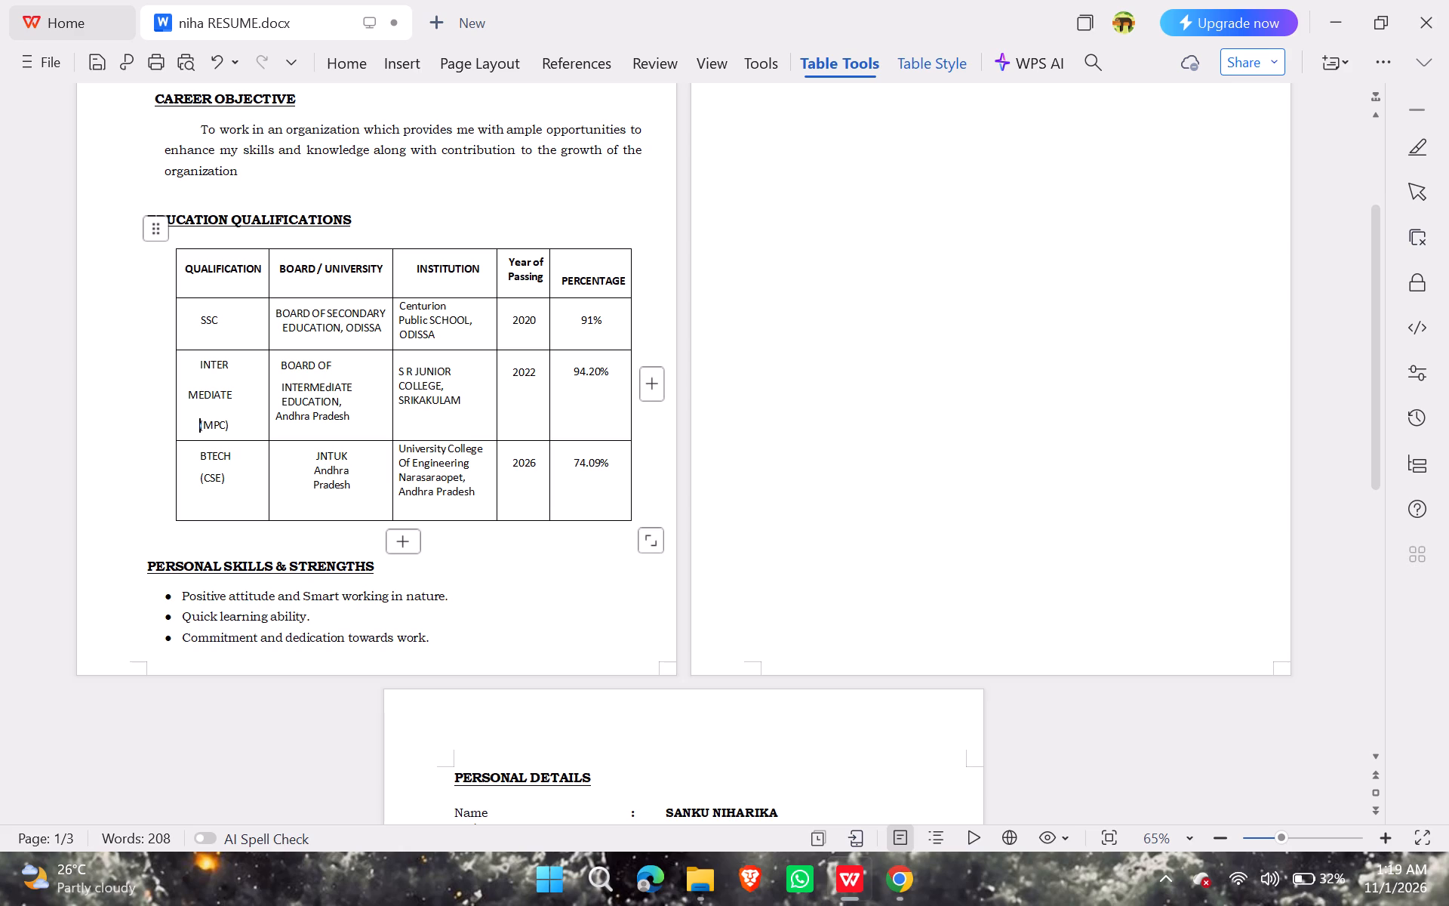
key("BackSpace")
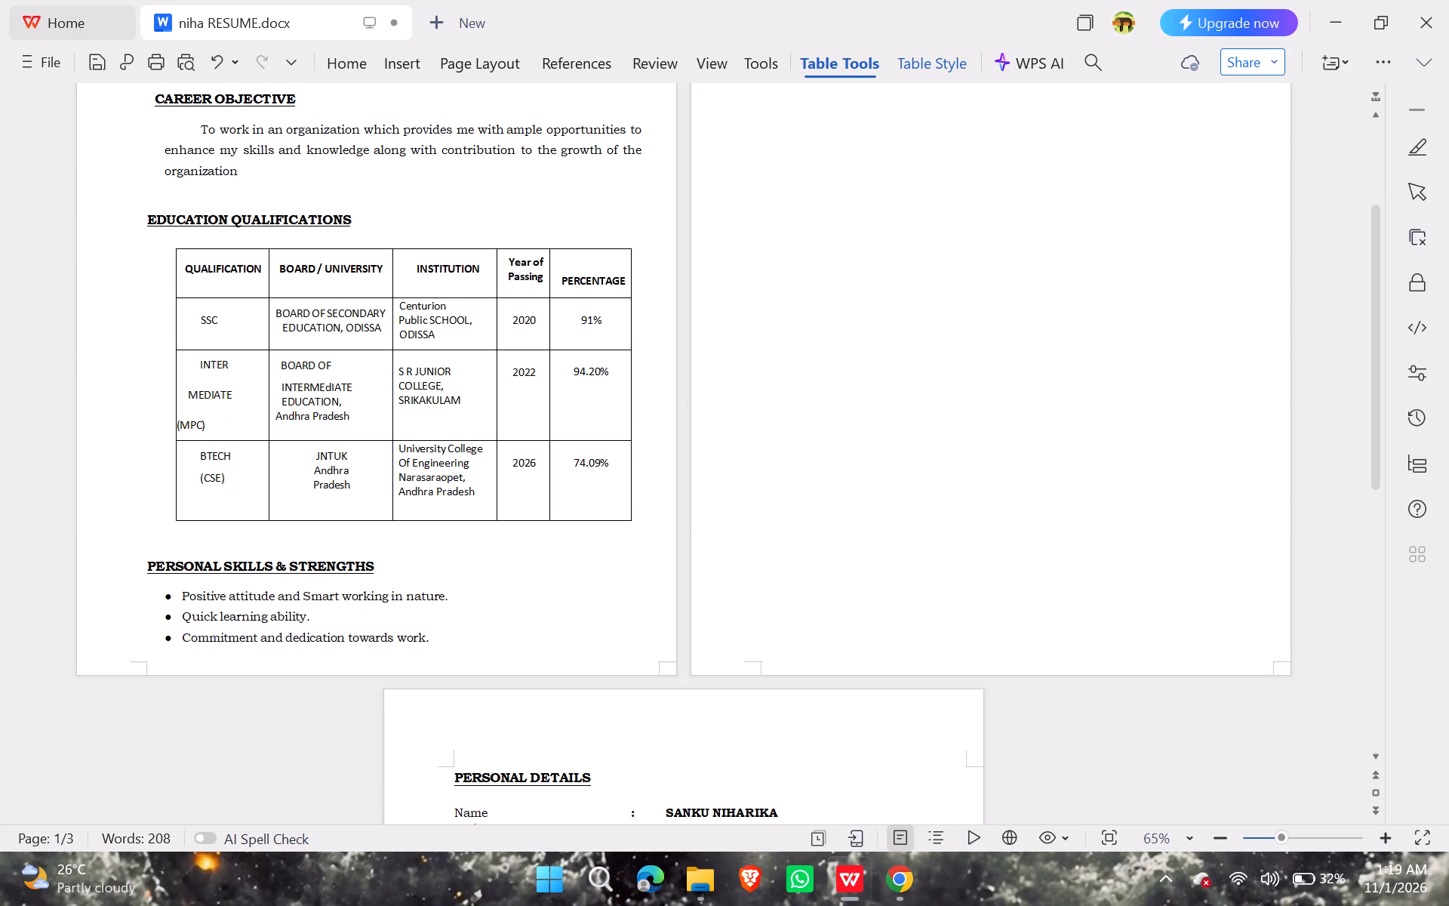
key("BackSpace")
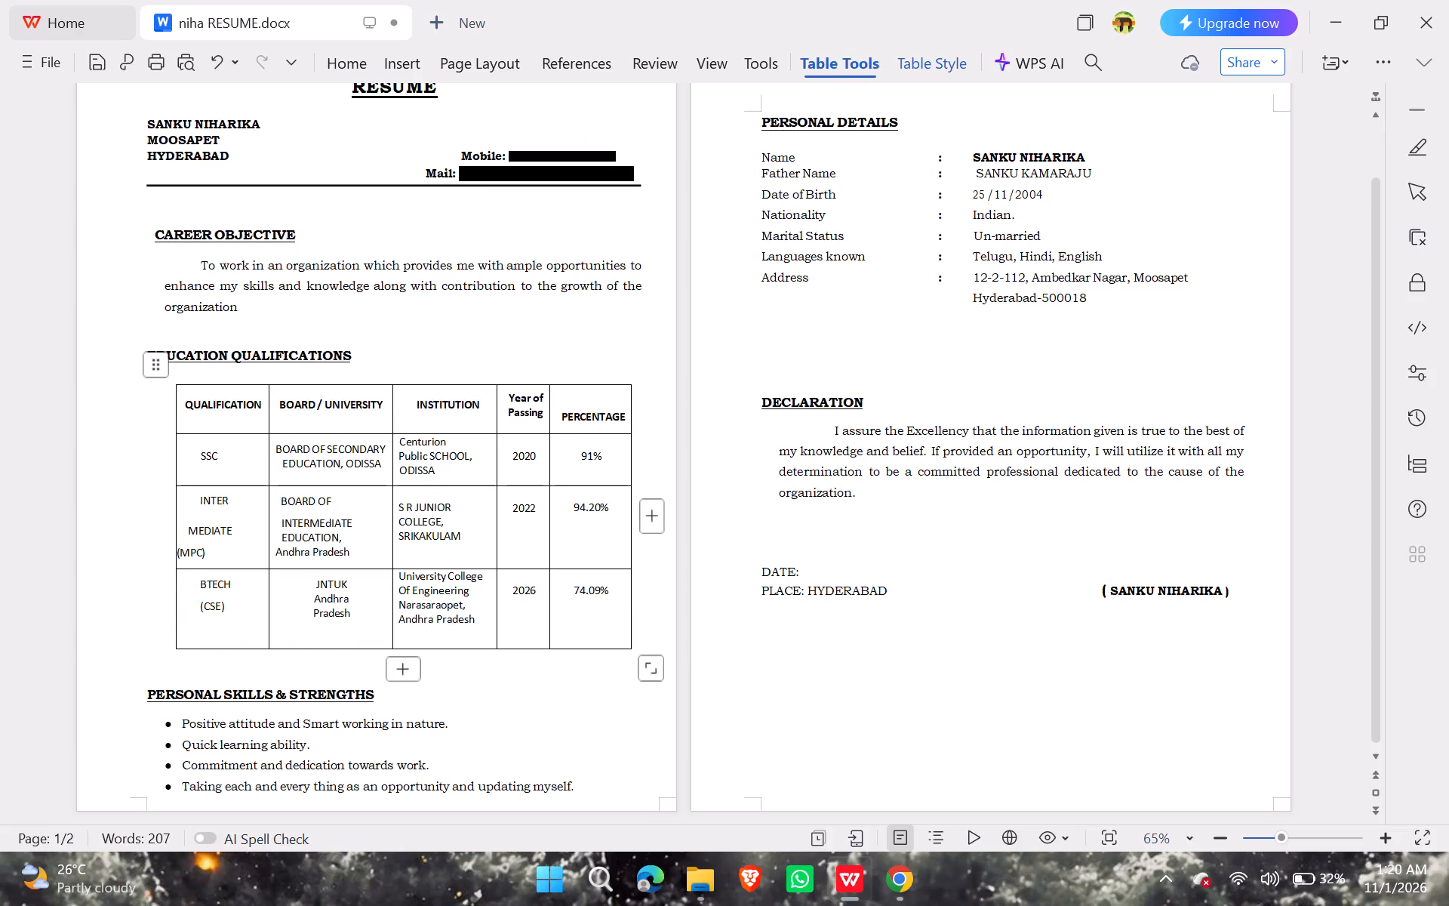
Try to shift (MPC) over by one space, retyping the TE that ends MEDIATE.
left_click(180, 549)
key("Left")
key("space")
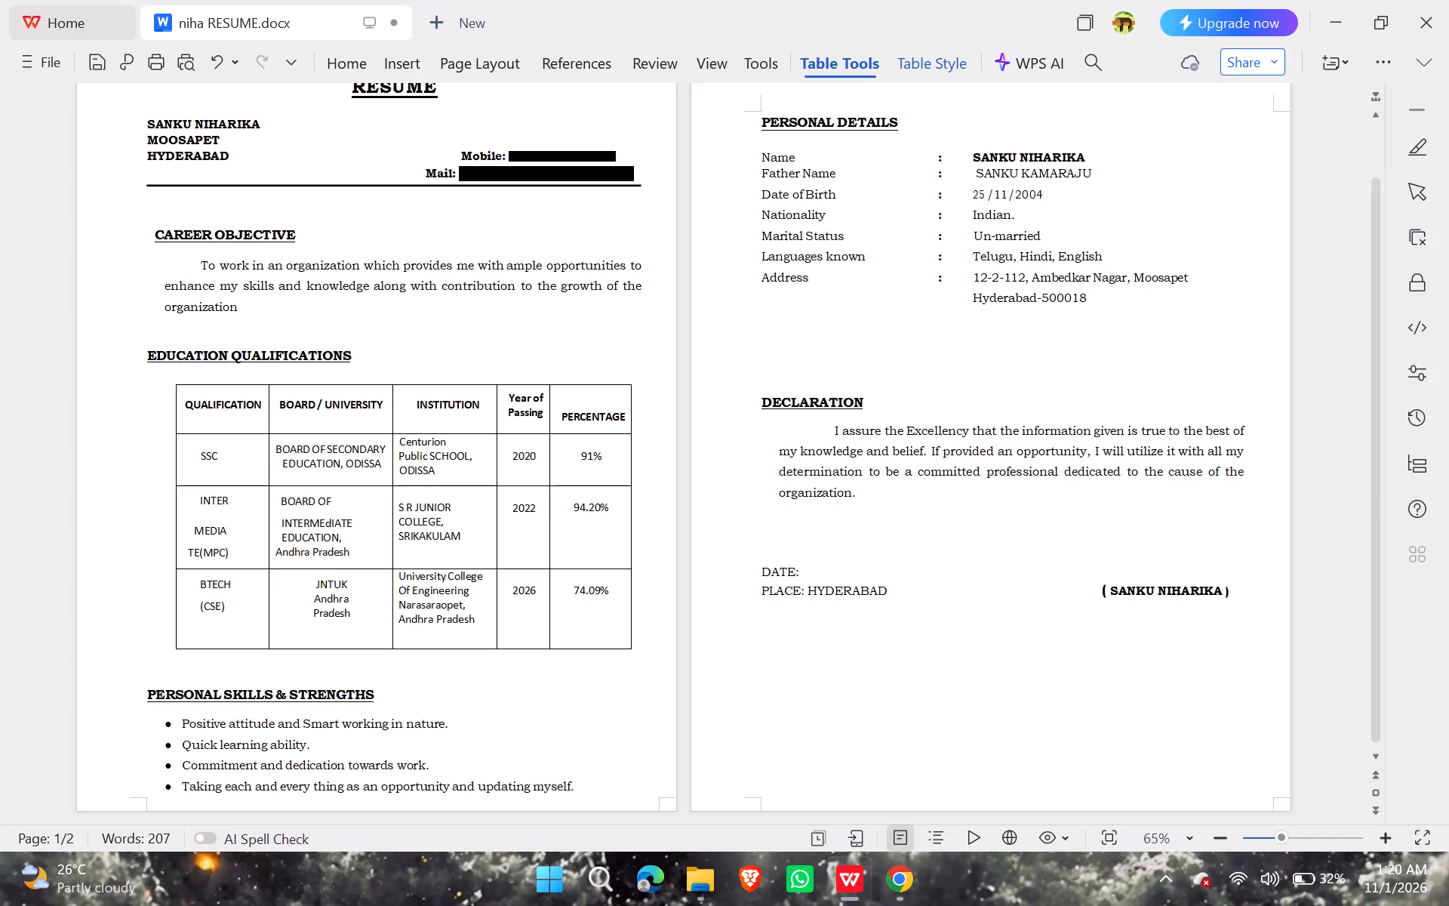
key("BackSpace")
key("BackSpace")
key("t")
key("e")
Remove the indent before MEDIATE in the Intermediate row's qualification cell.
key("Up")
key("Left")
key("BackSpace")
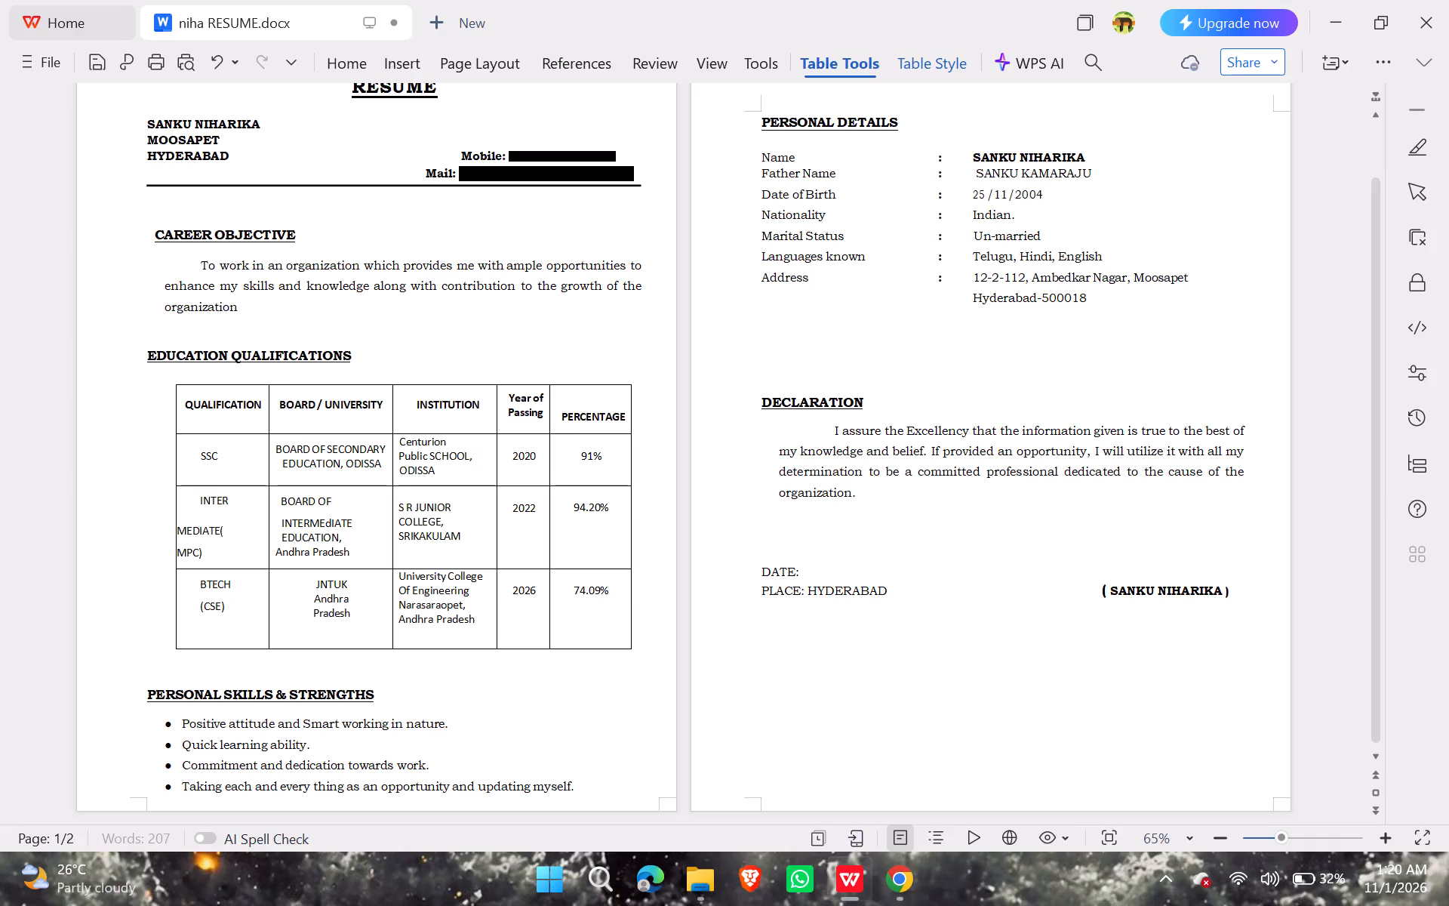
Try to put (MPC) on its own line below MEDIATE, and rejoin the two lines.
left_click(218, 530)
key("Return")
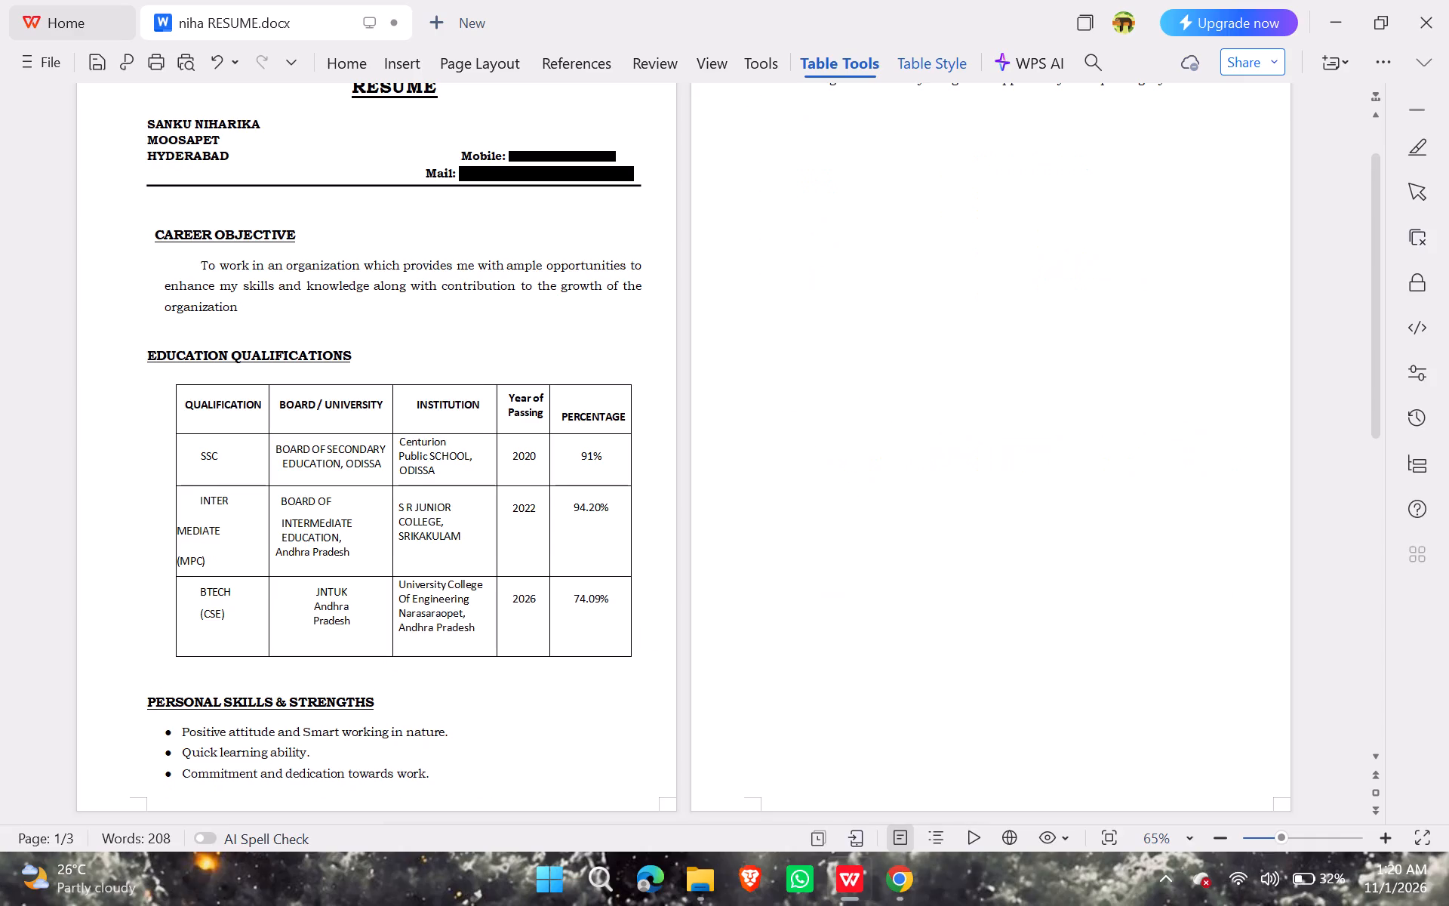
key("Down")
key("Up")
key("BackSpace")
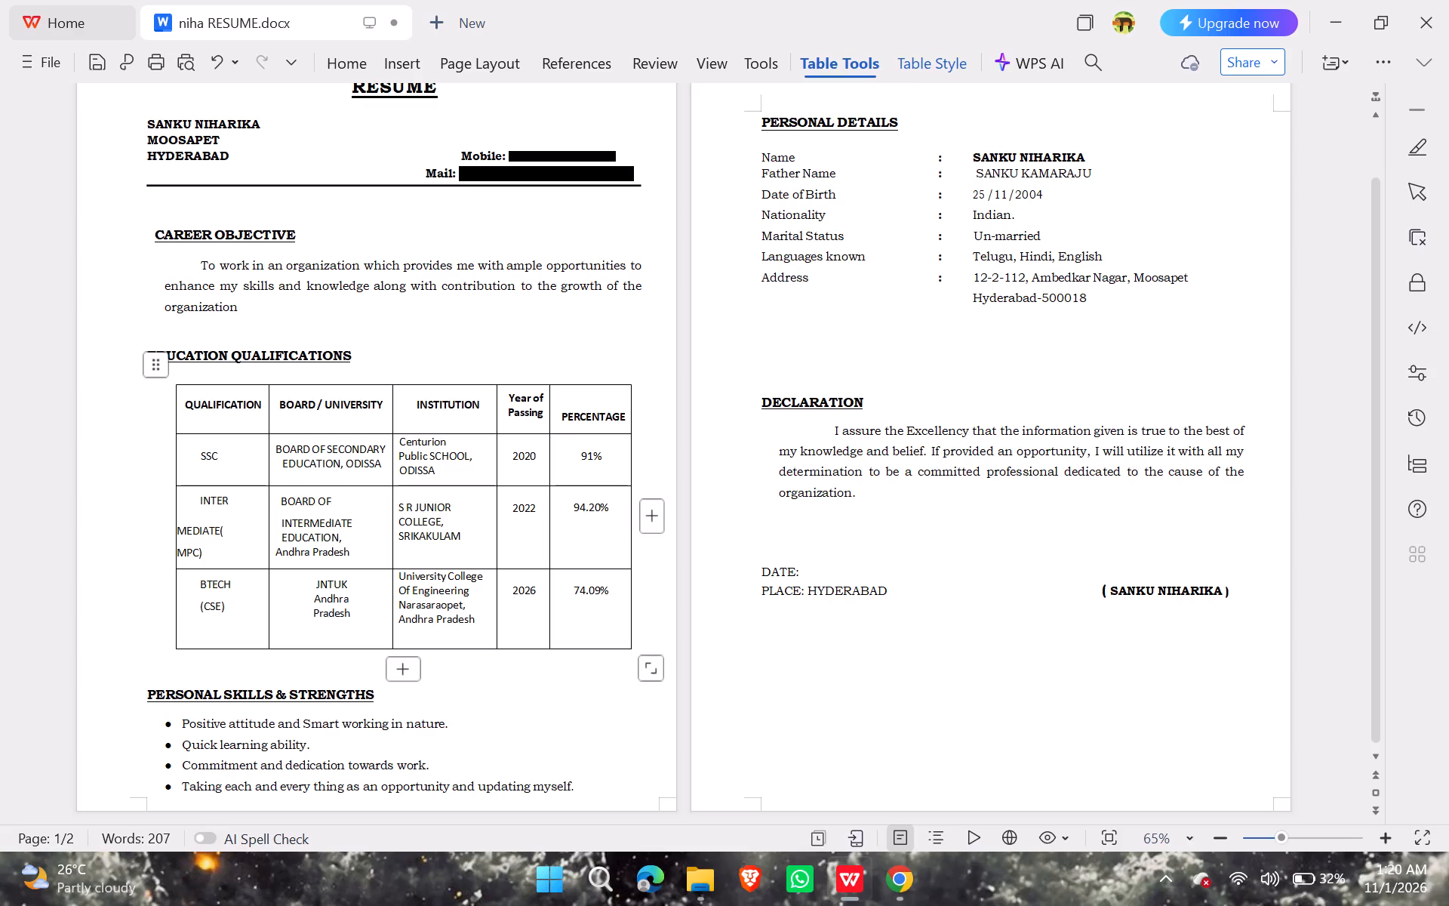
Indent MEDIATE by two leading spaces in the Intermediate row's qualification cell.
left_click(178, 530)
key("space")
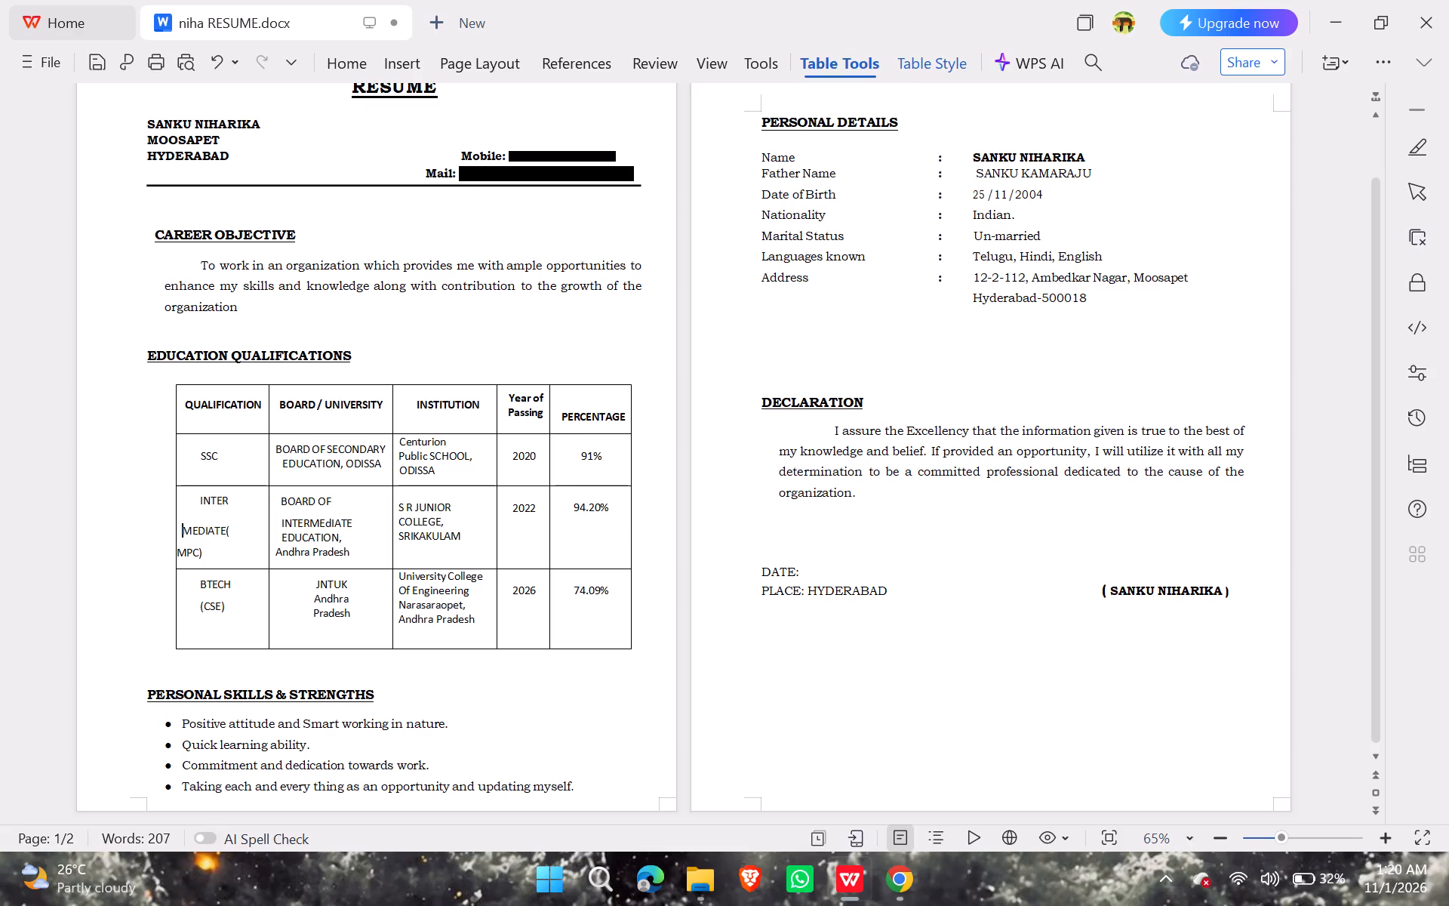
key("space")
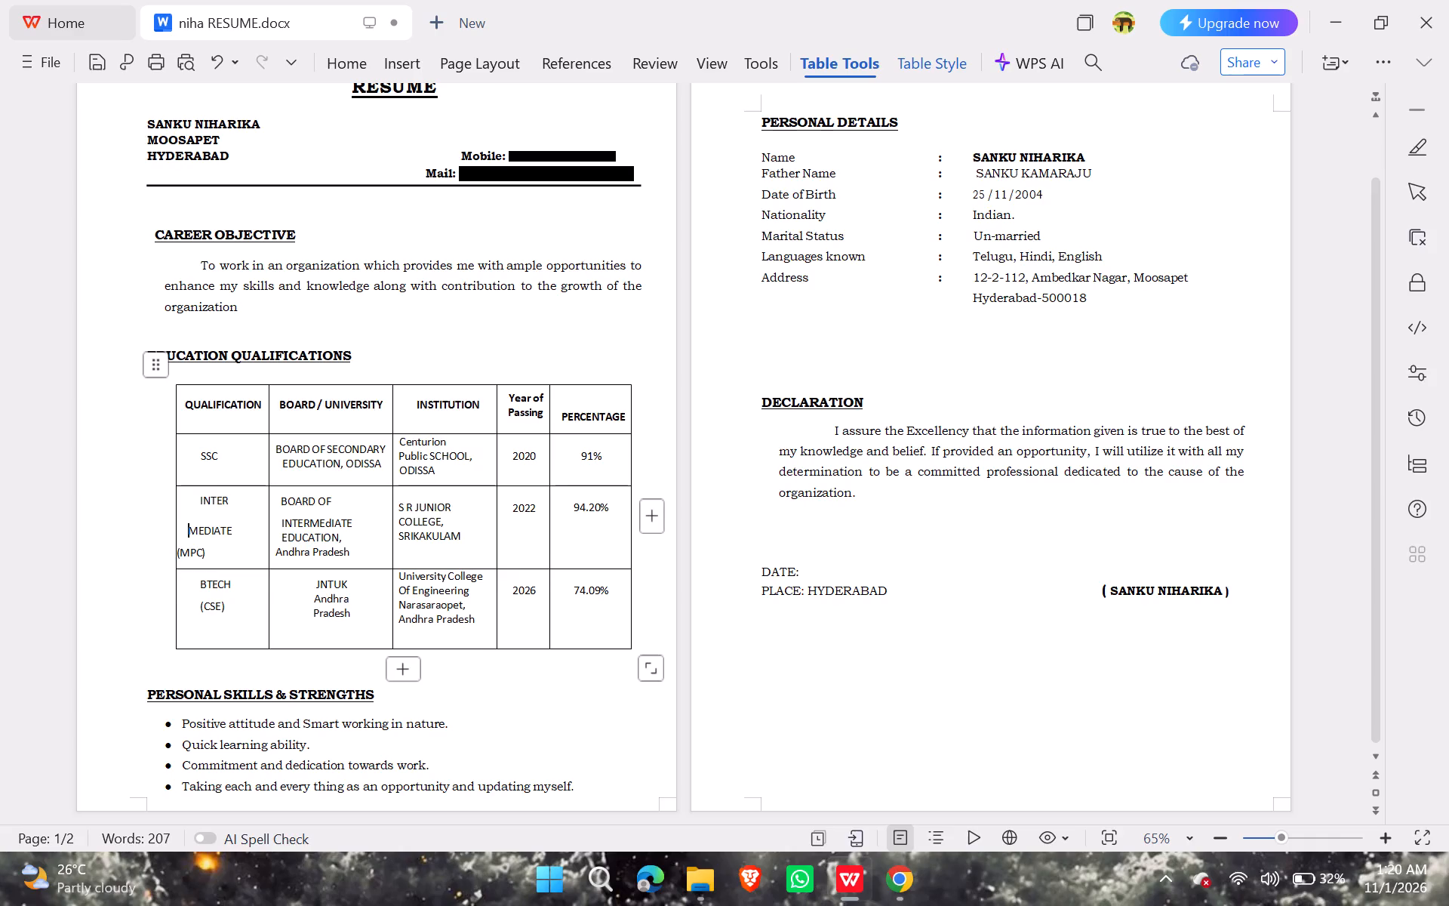
Add one space to shift (MPC) inward in the Intermediate row's qualification cell.
left_click(186, 544)
key("Down")
key("Left")
key("Left")
key("space")
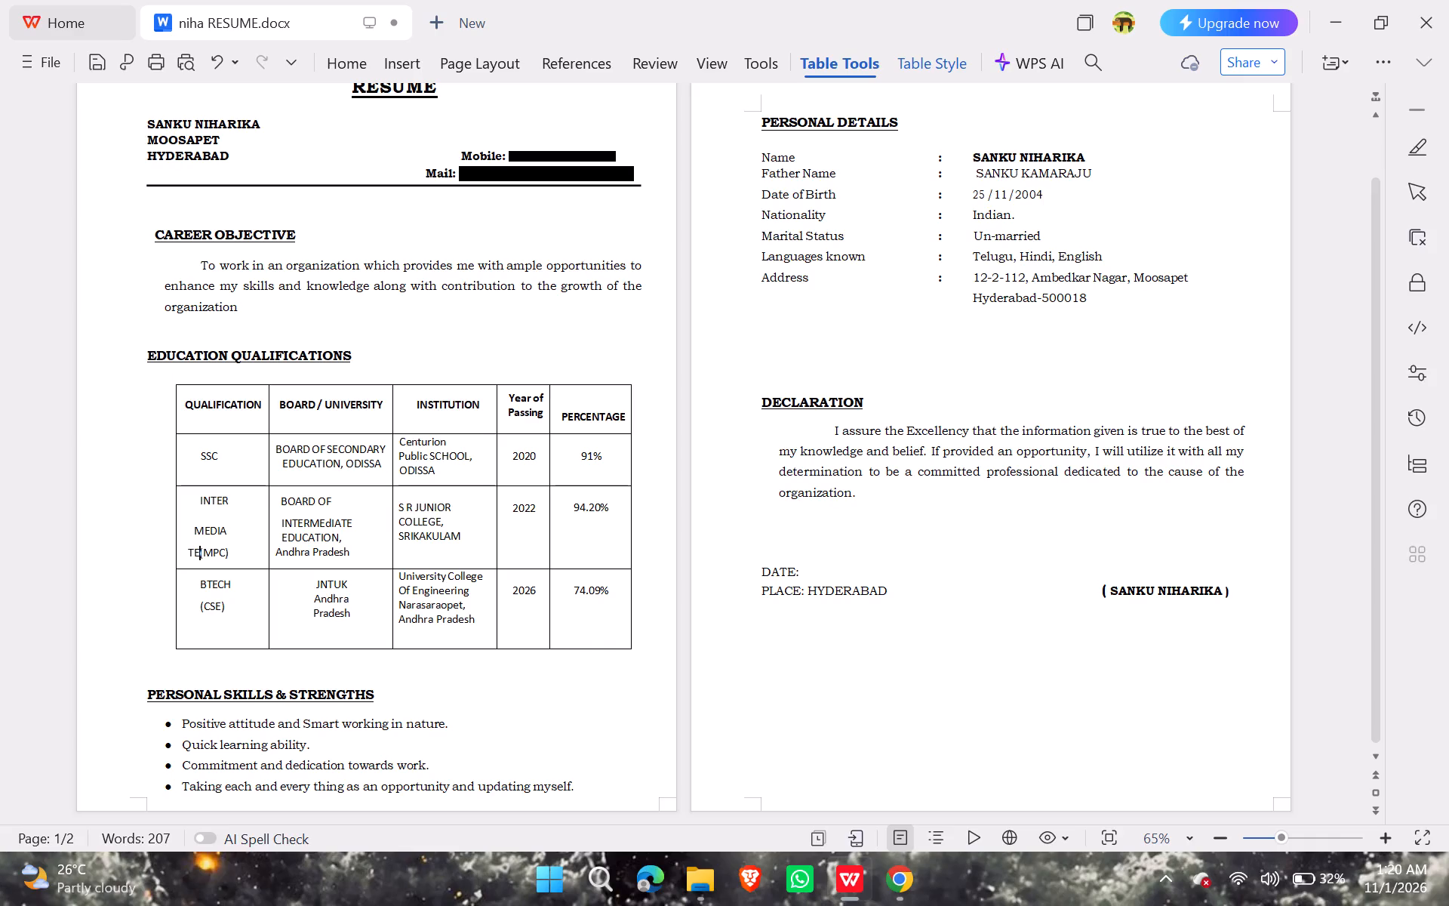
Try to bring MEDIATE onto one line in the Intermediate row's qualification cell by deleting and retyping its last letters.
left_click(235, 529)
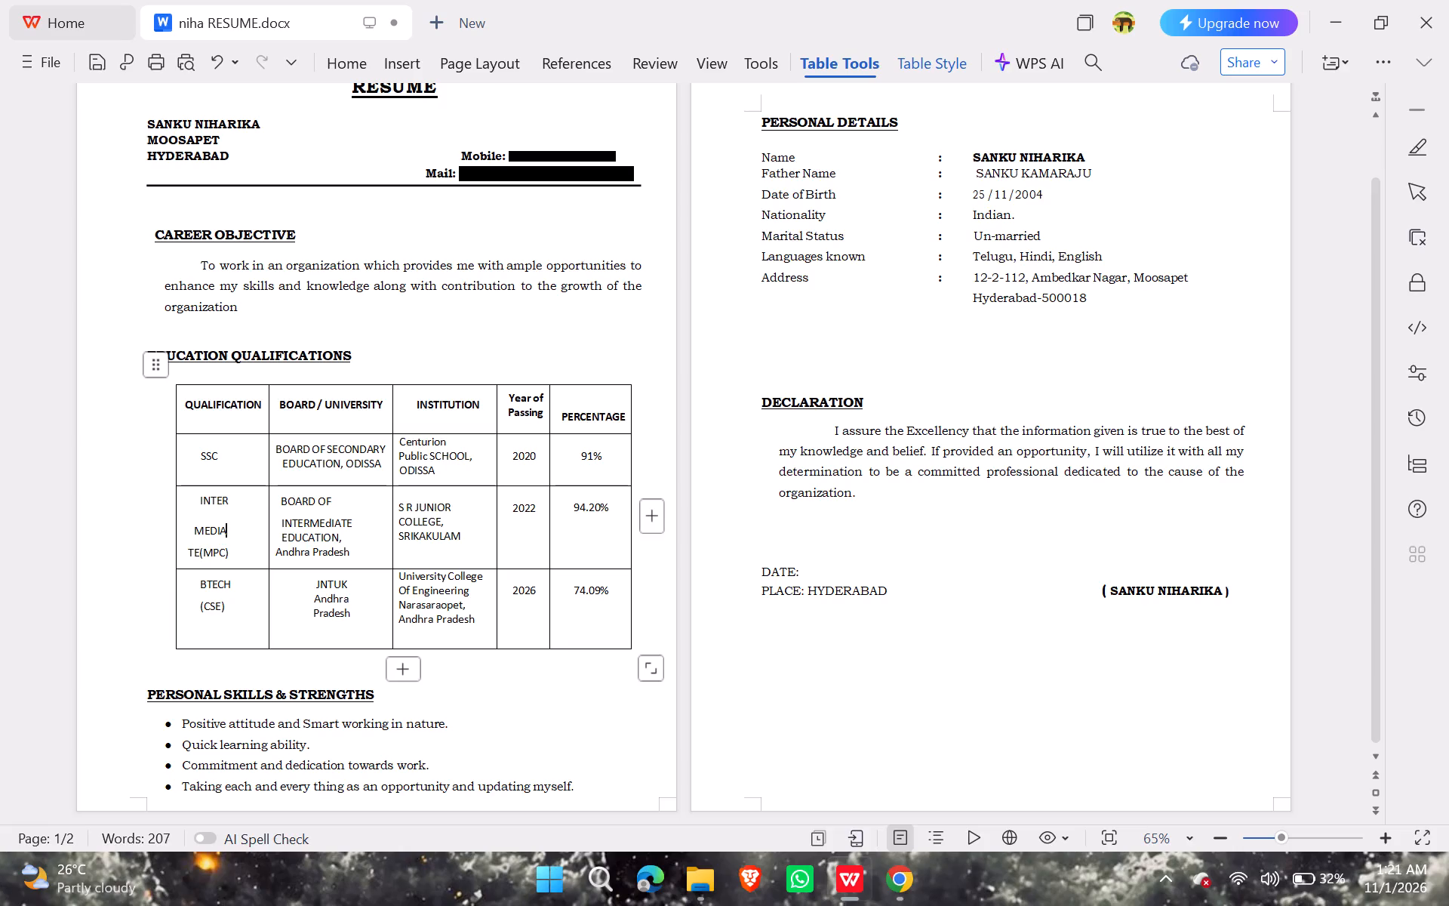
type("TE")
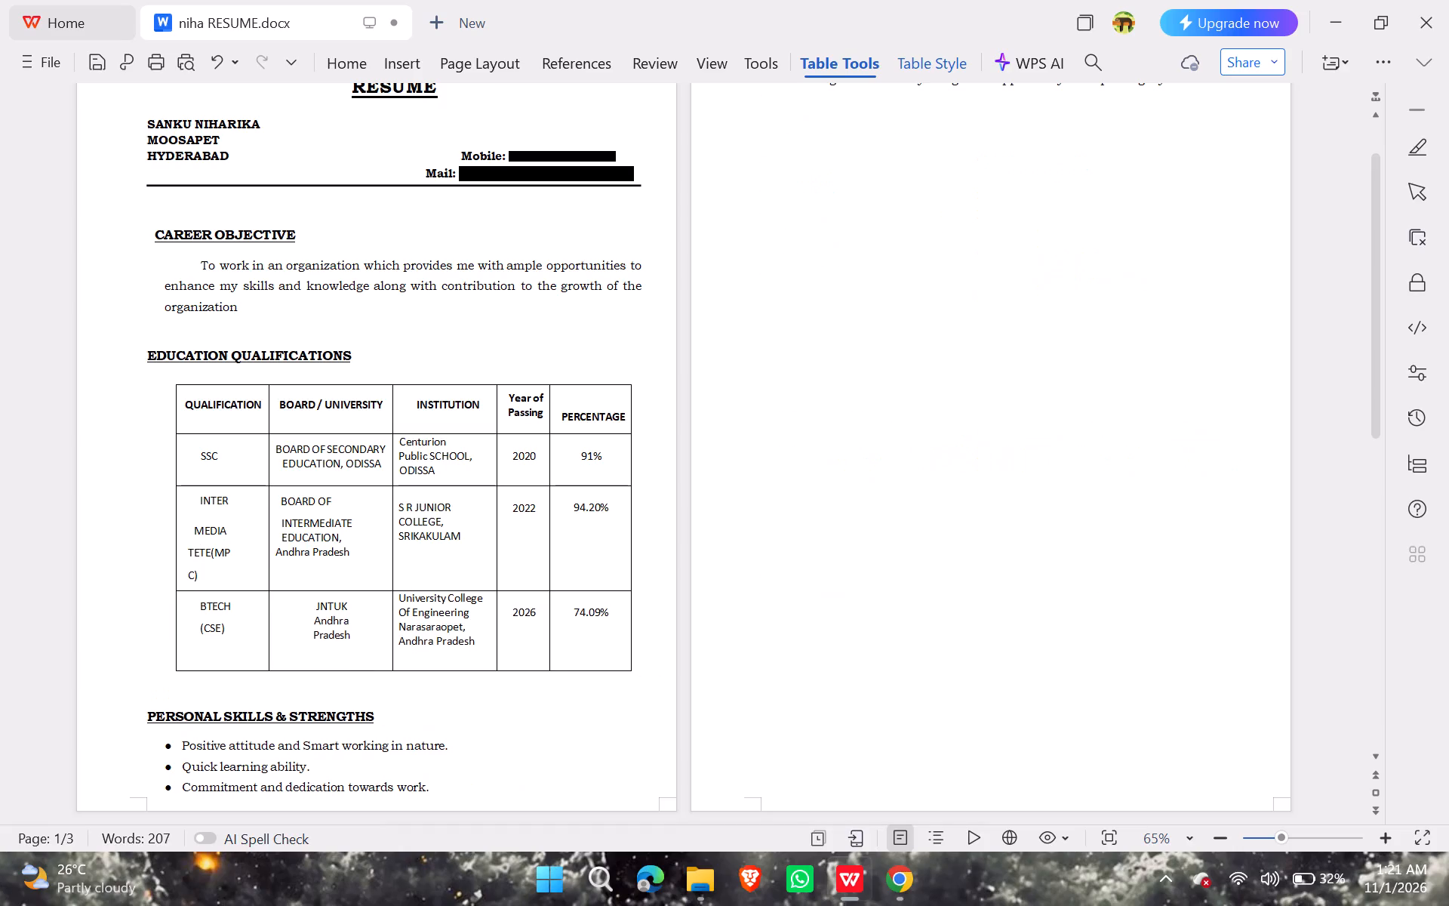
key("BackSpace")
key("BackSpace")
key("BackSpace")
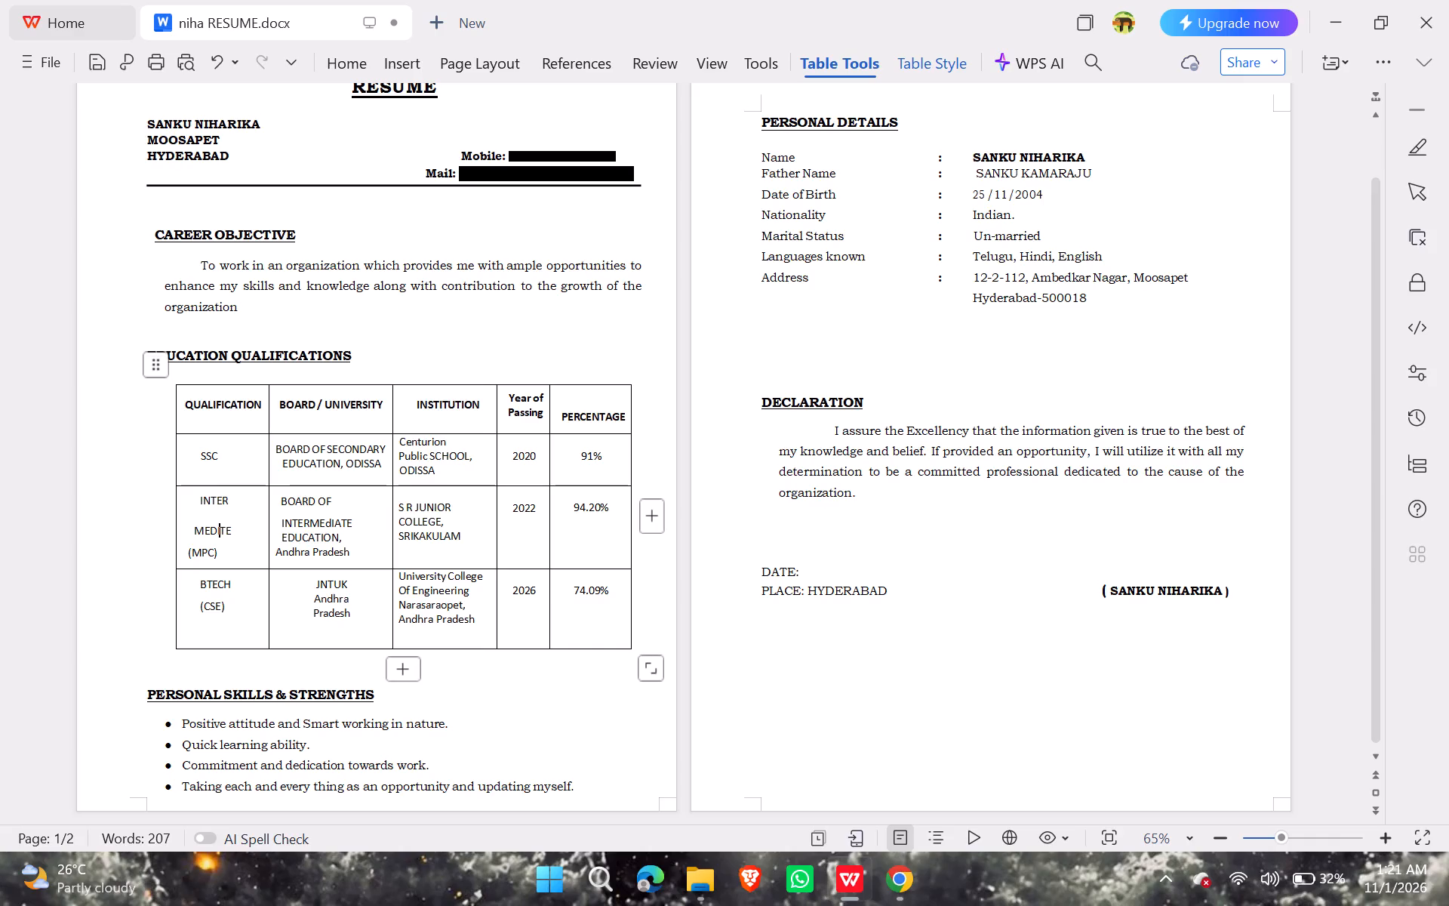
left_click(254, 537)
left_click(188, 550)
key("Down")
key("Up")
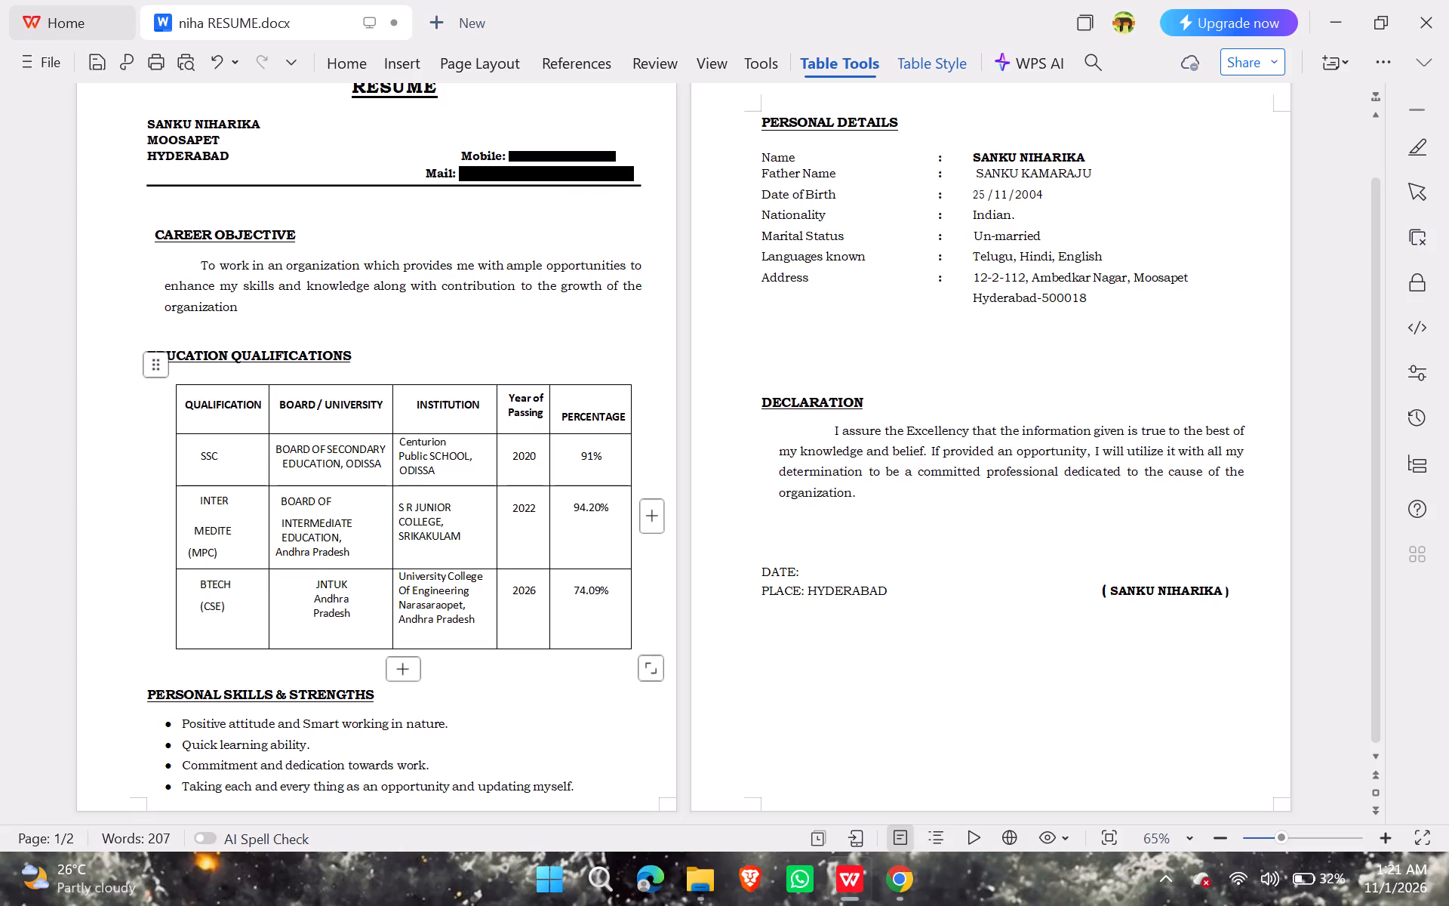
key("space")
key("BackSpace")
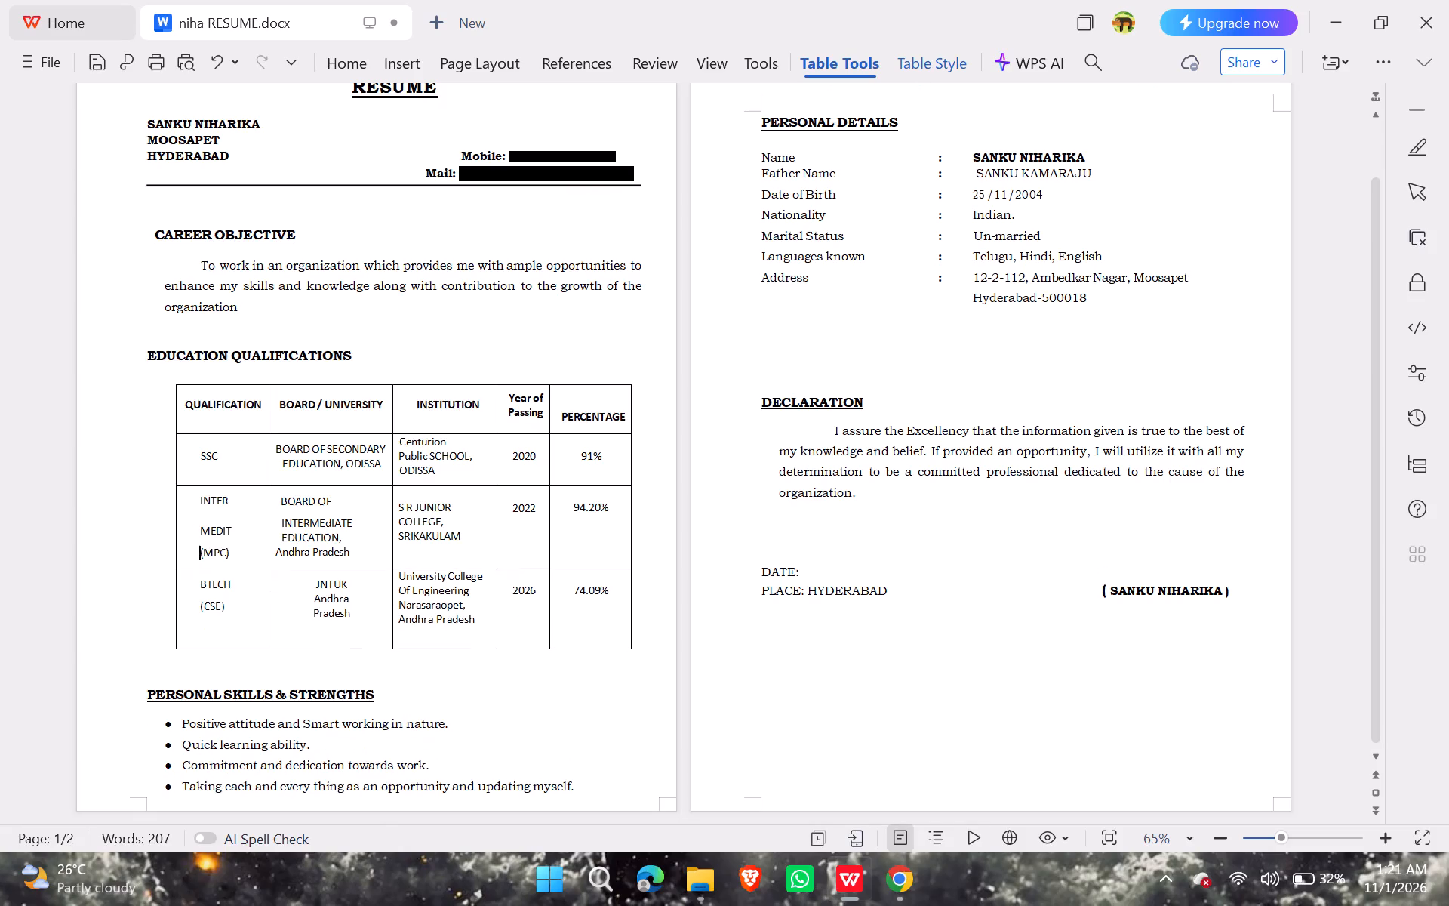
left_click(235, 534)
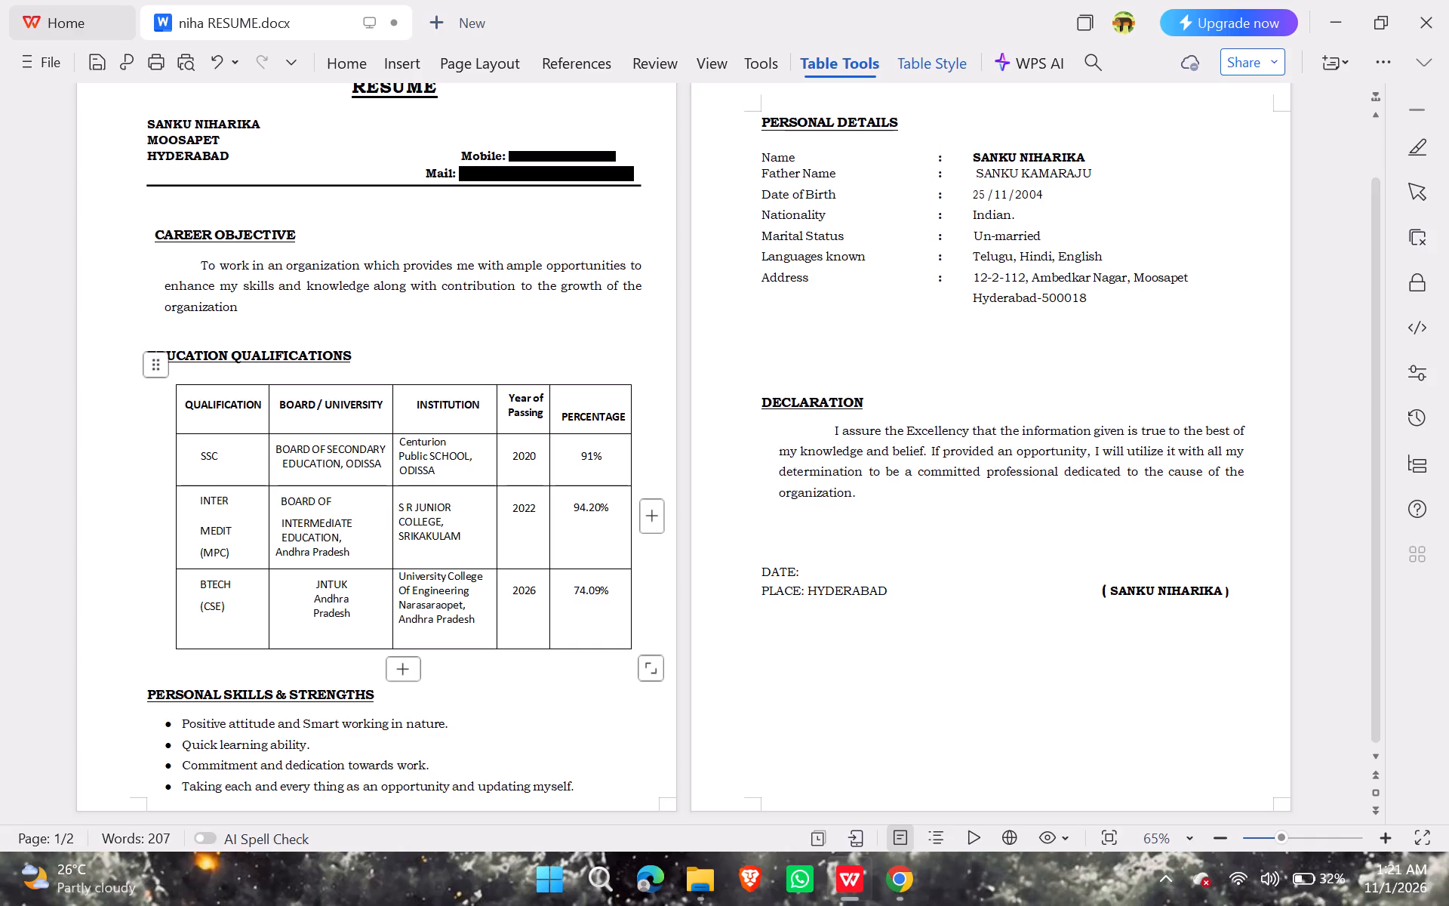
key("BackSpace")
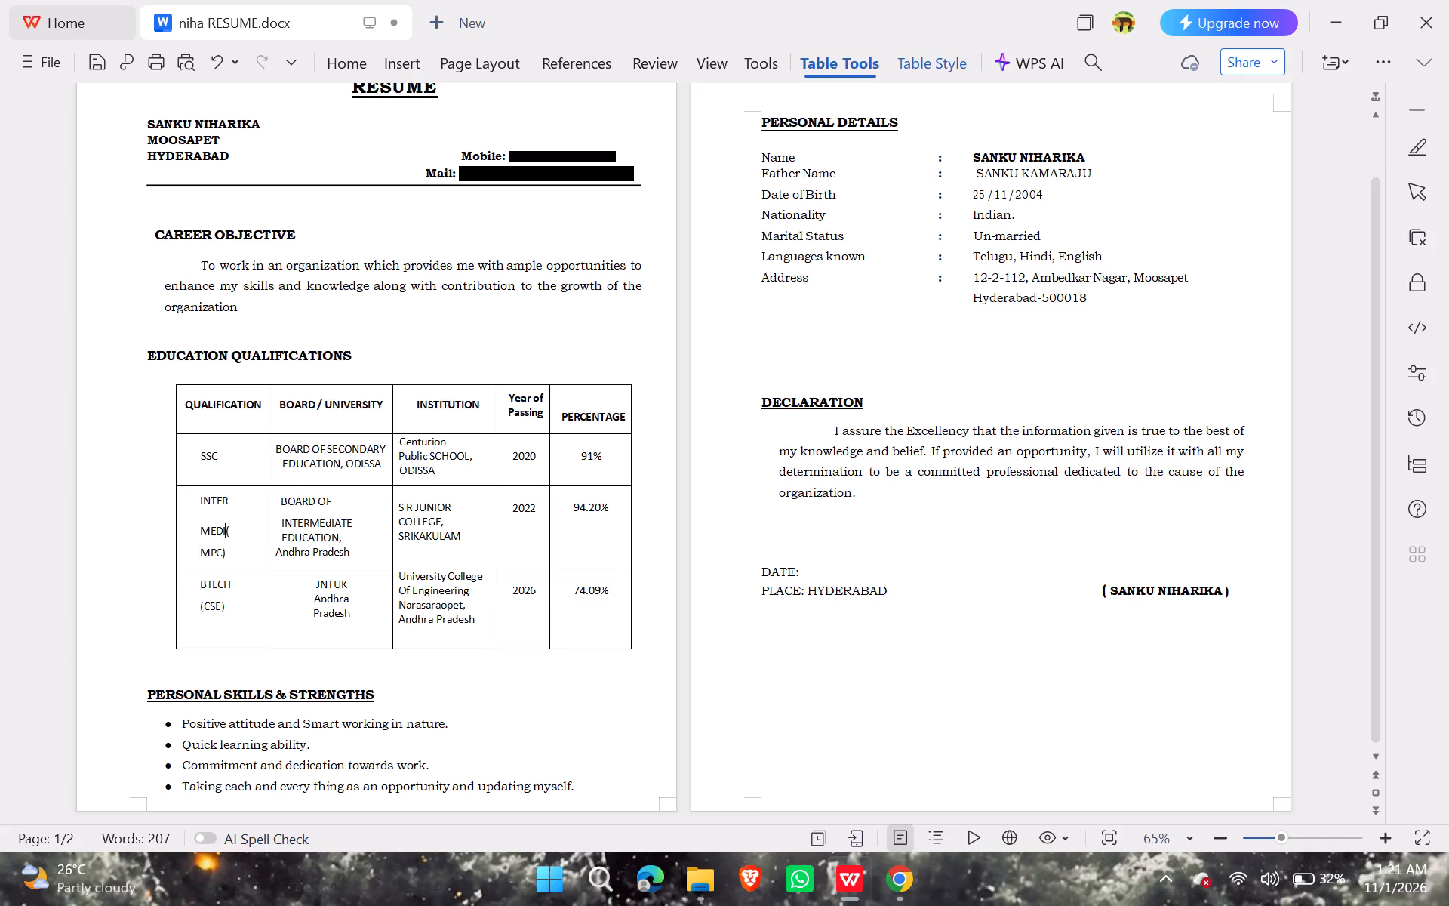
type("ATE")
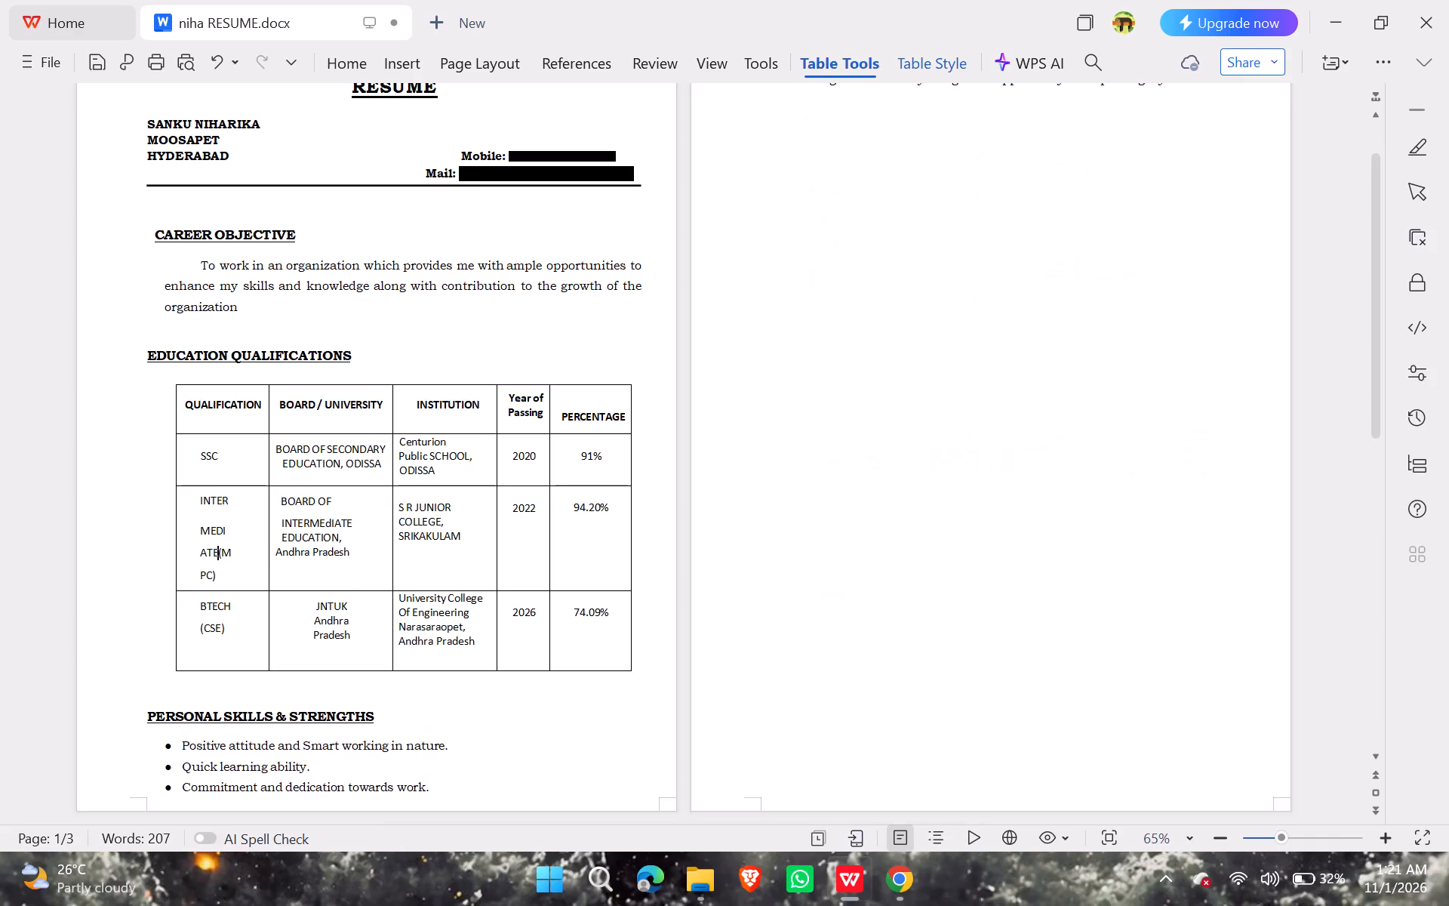
Remove the indent before MEDIATE in the Intermediate row's qualification cell.
left_click(196, 528)
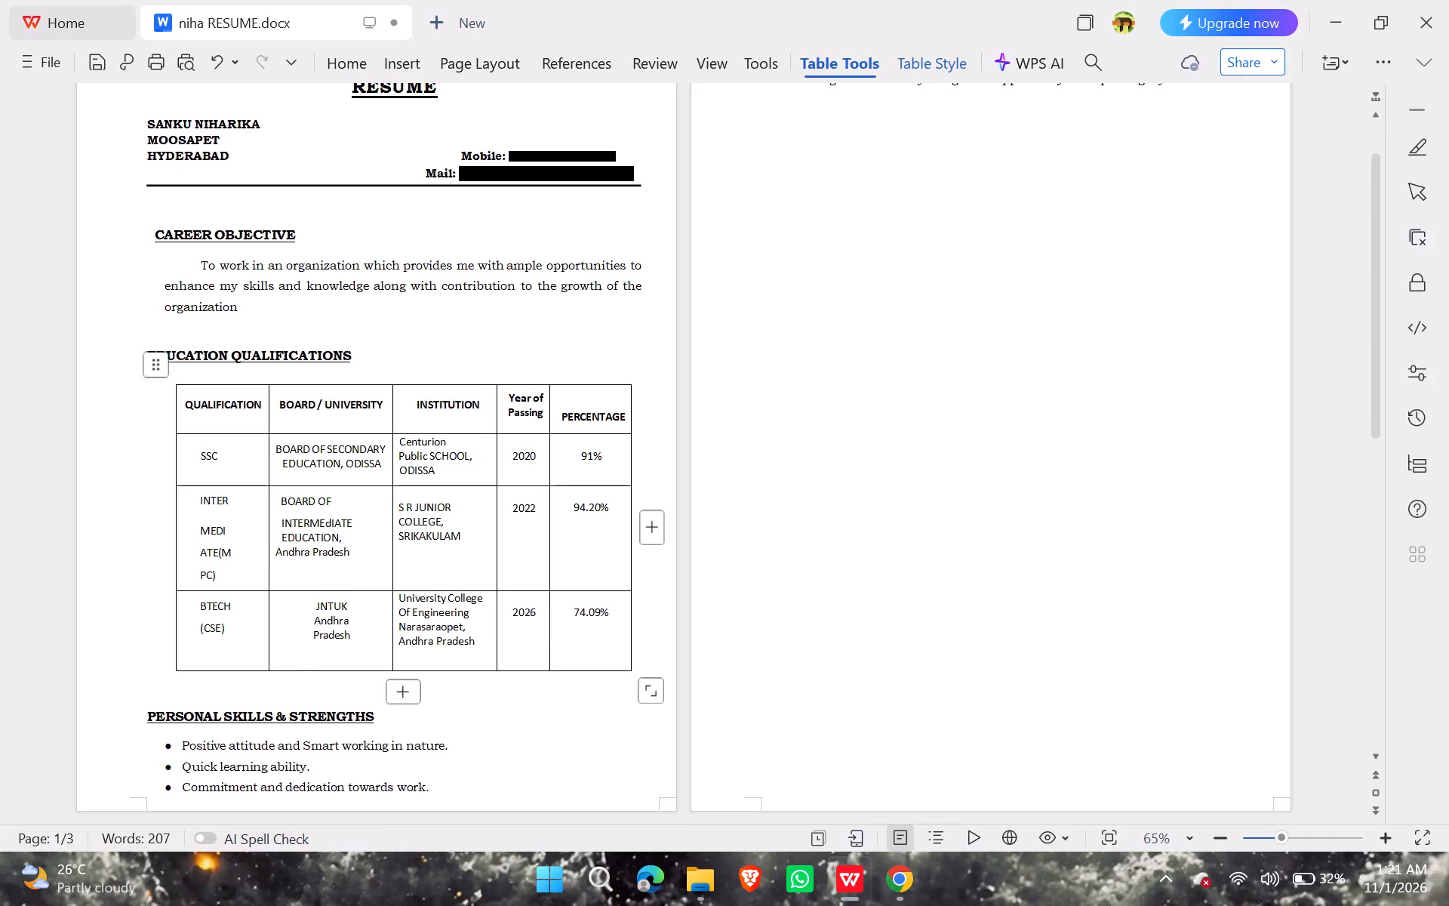
key("BackSpace")
Put (MPC) on its own line below MEDIATE in the Intermediate row's qualification cell.
key("Right")
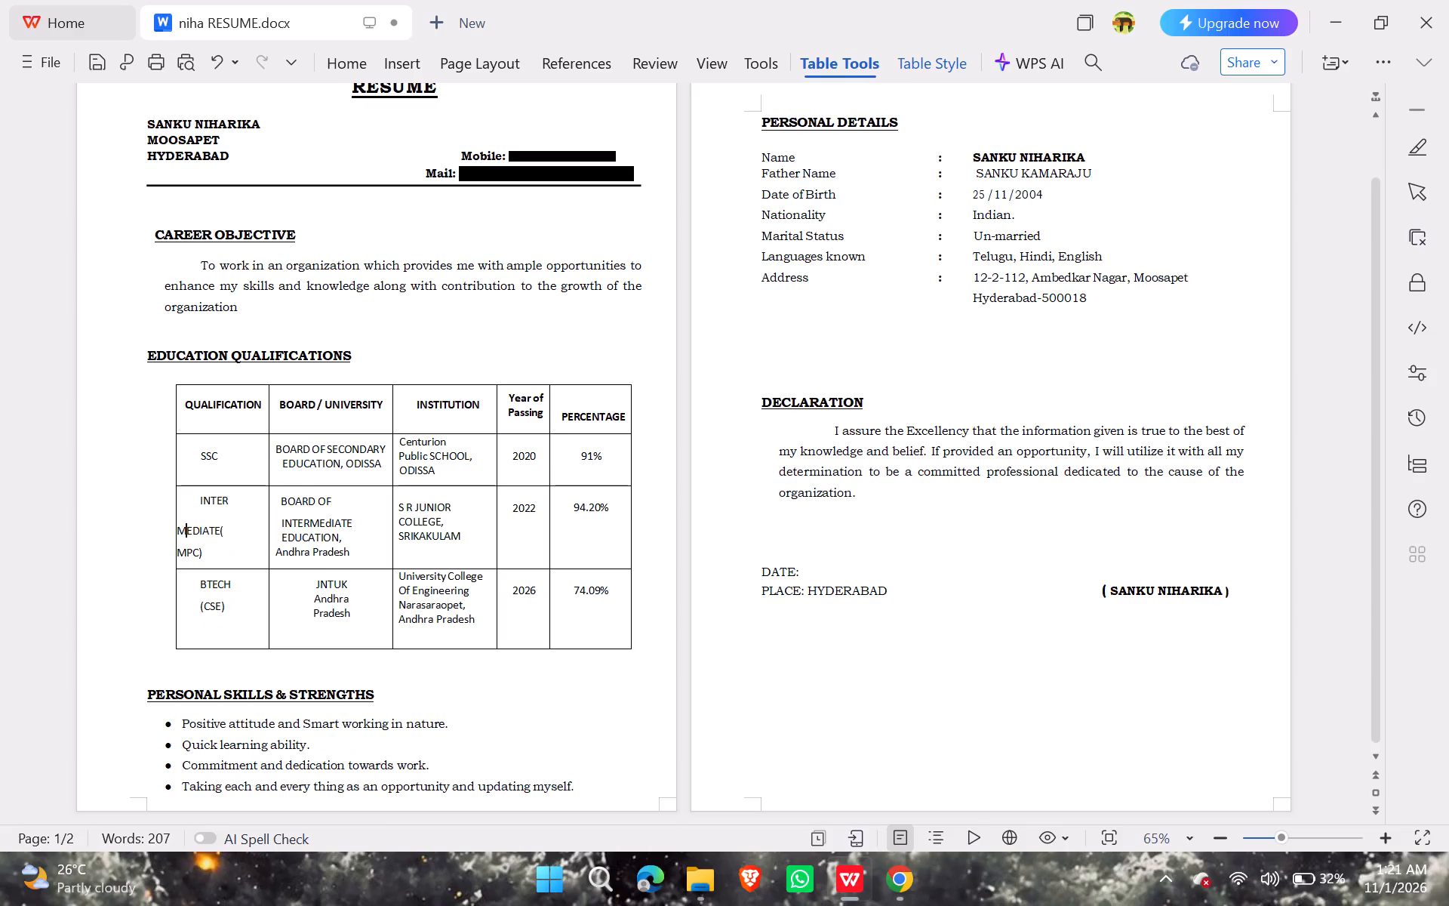
key("Right")
key("Right")
key("Right")
key("Right")
key("Right")
key("Right")
key("Return")
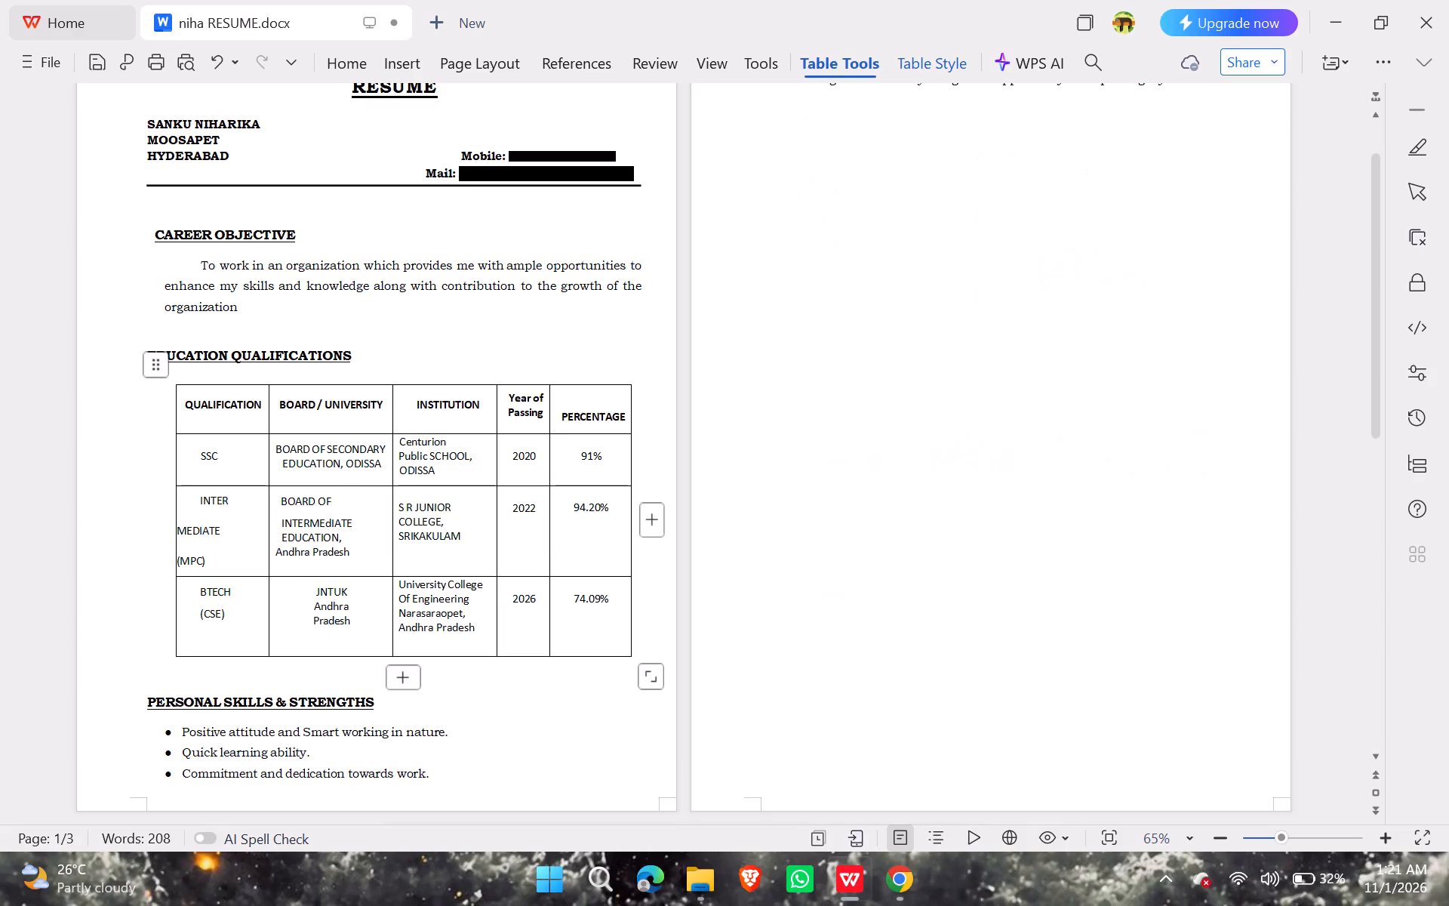
Replace the indent before INTER with two leading spaces in the Intermediate row's qualification cell.
left_click(177, 530)
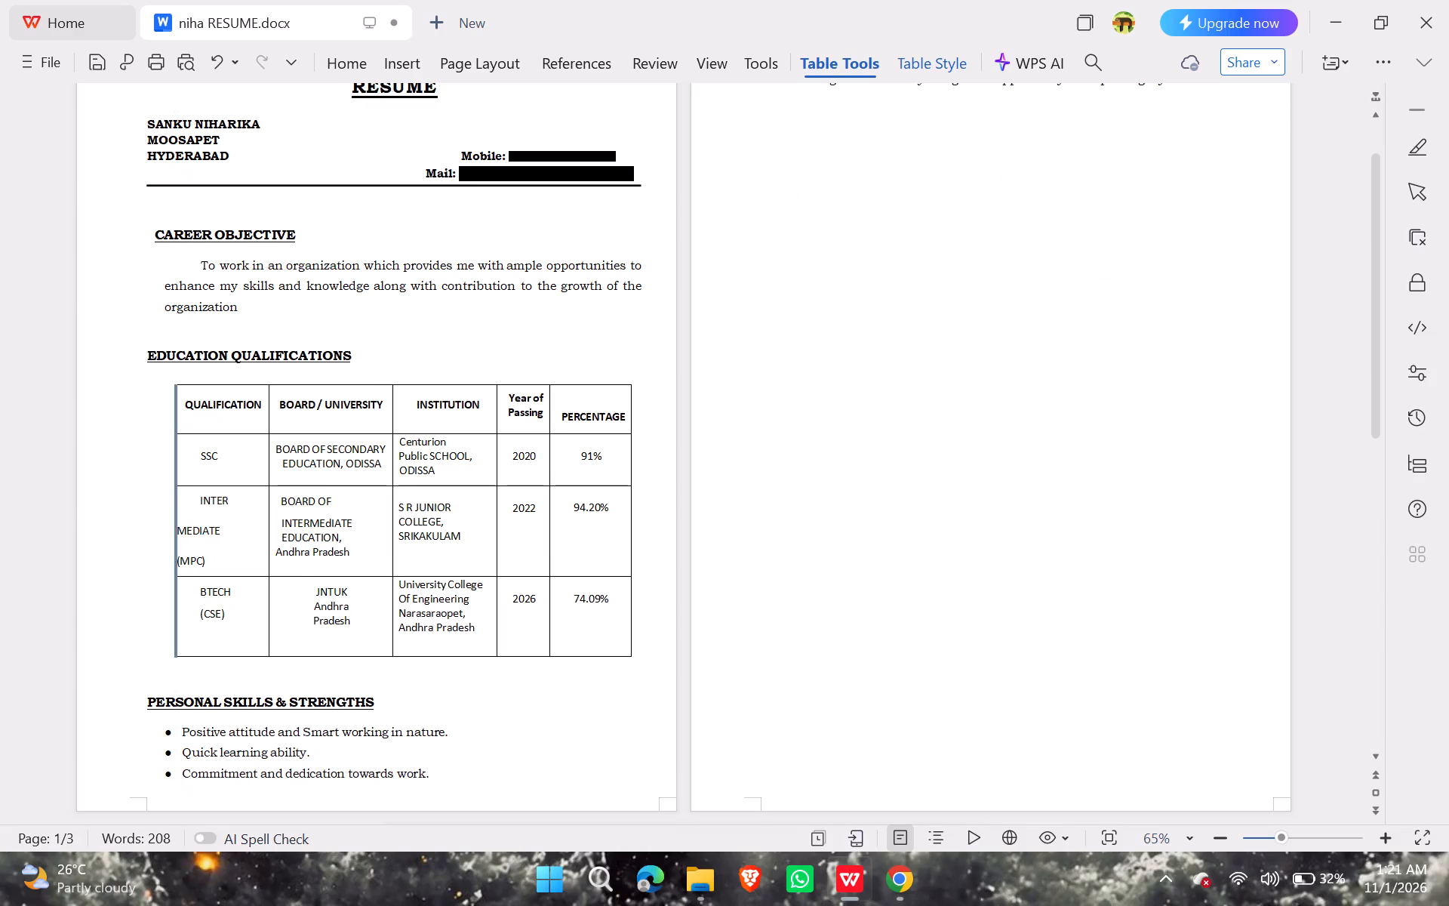
left_click(183, 529)
key("Left")
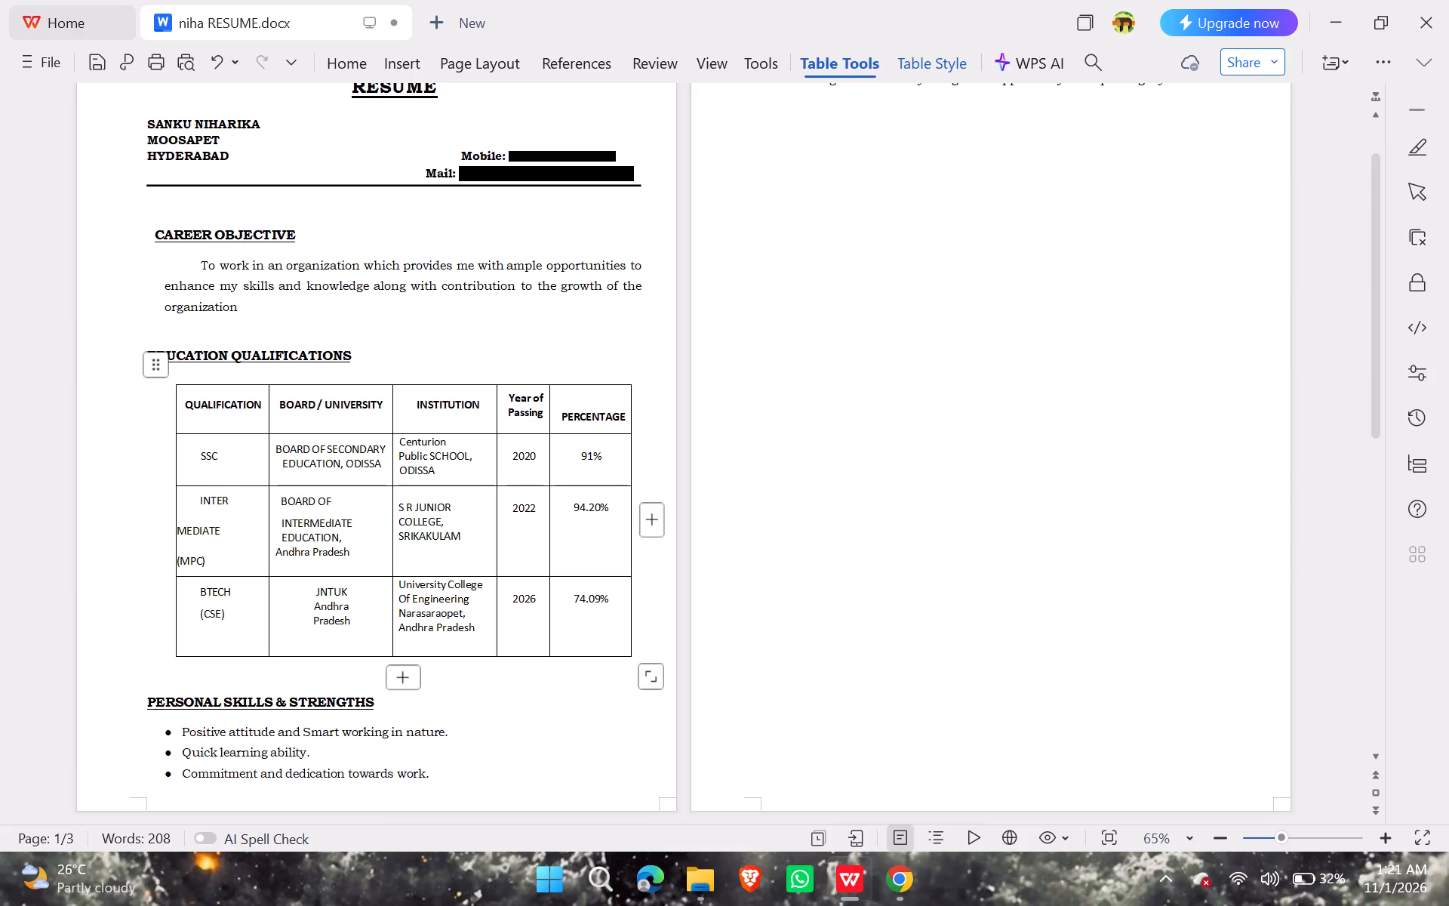
key("Left")
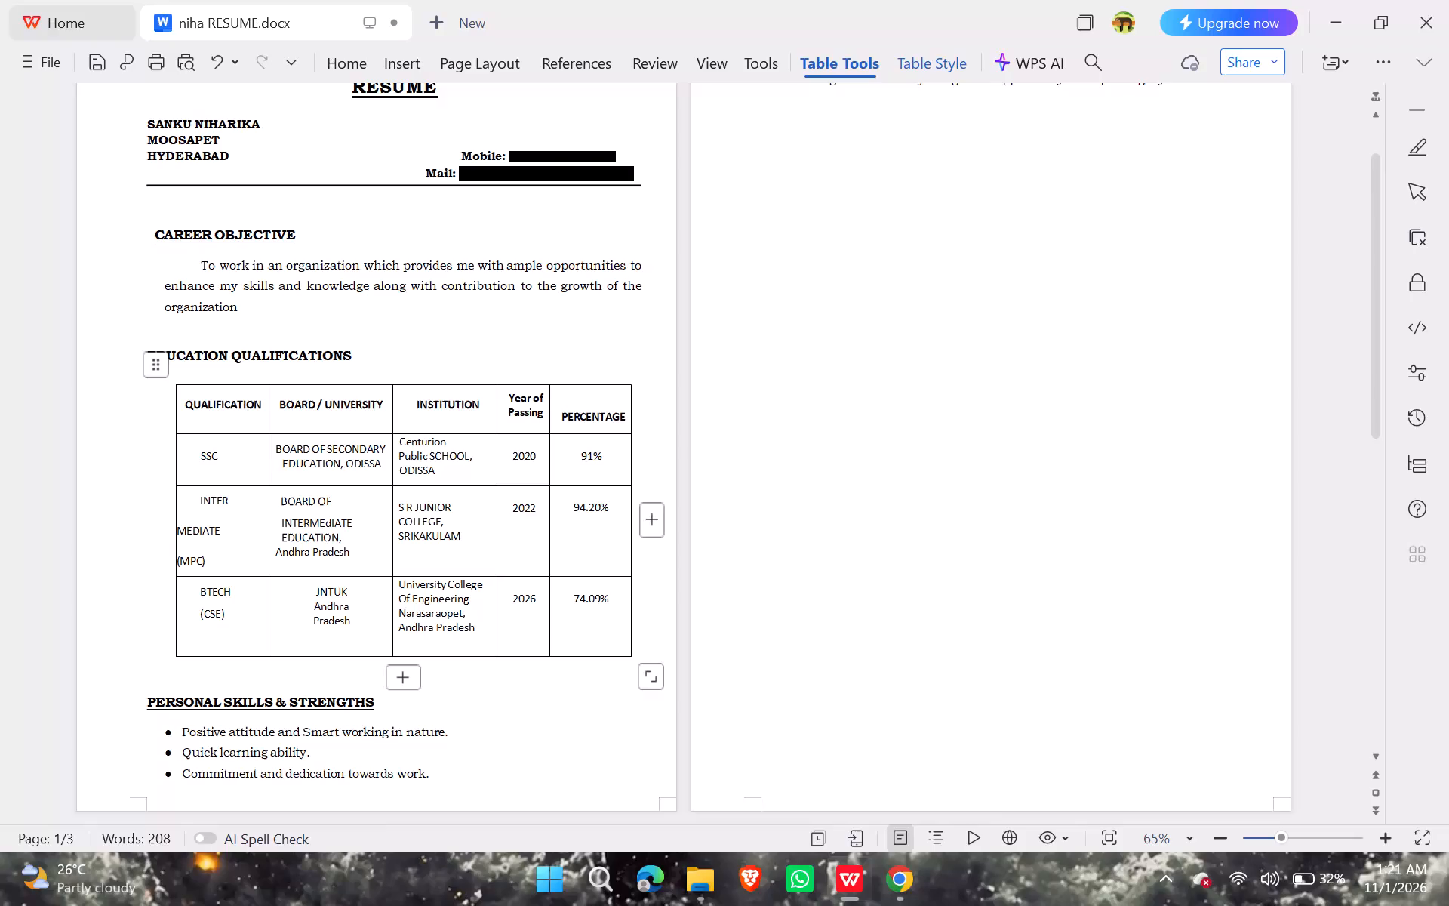
key("Left")
key("Left")
key("Left")
key("Left")
key("BackSpace")
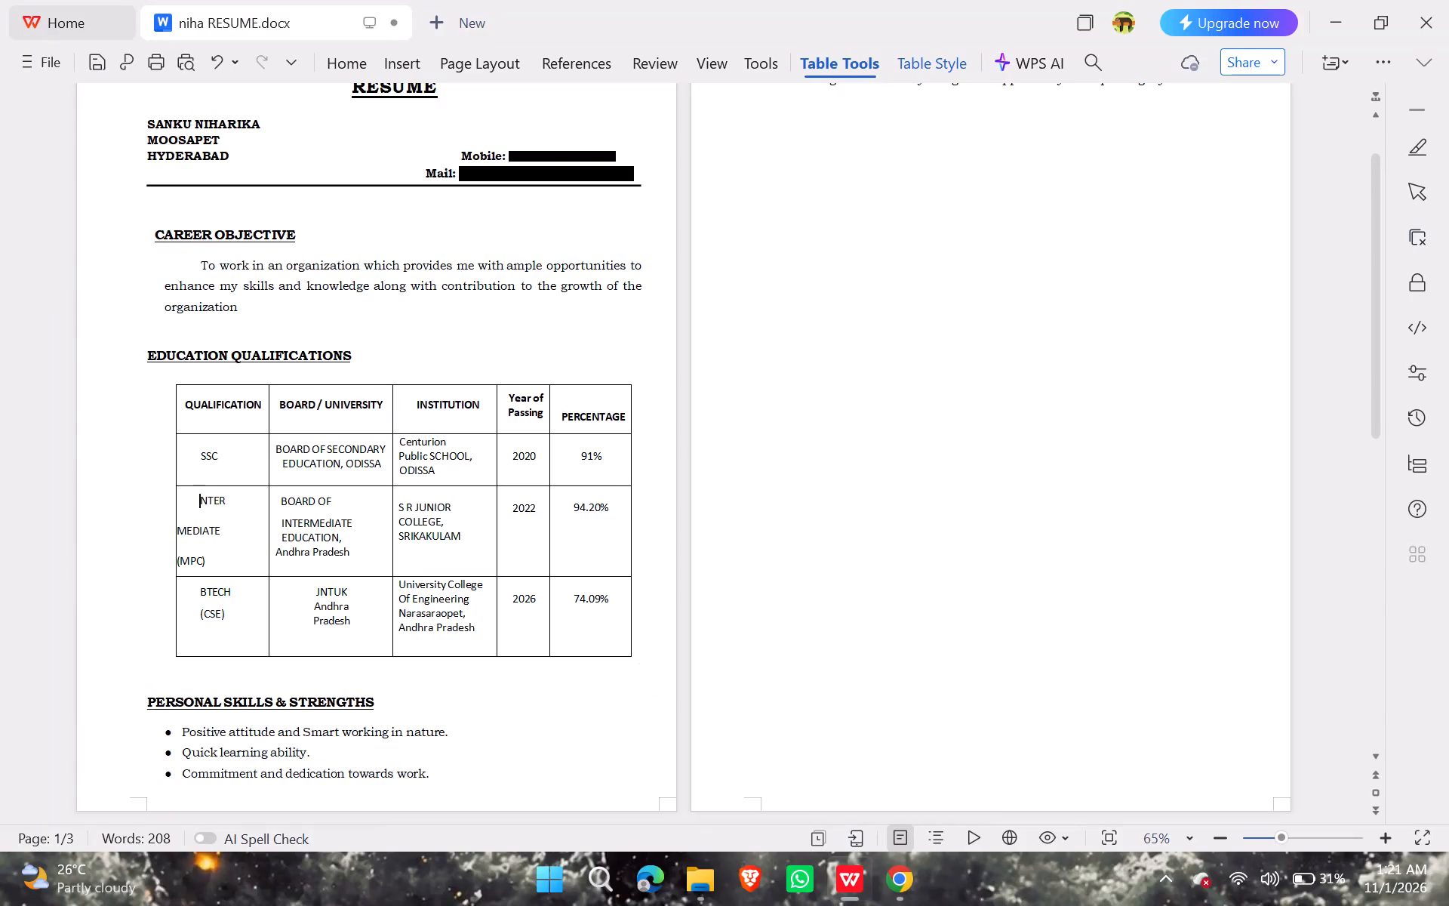
key("BackSpace")
key("i")
key("Left")
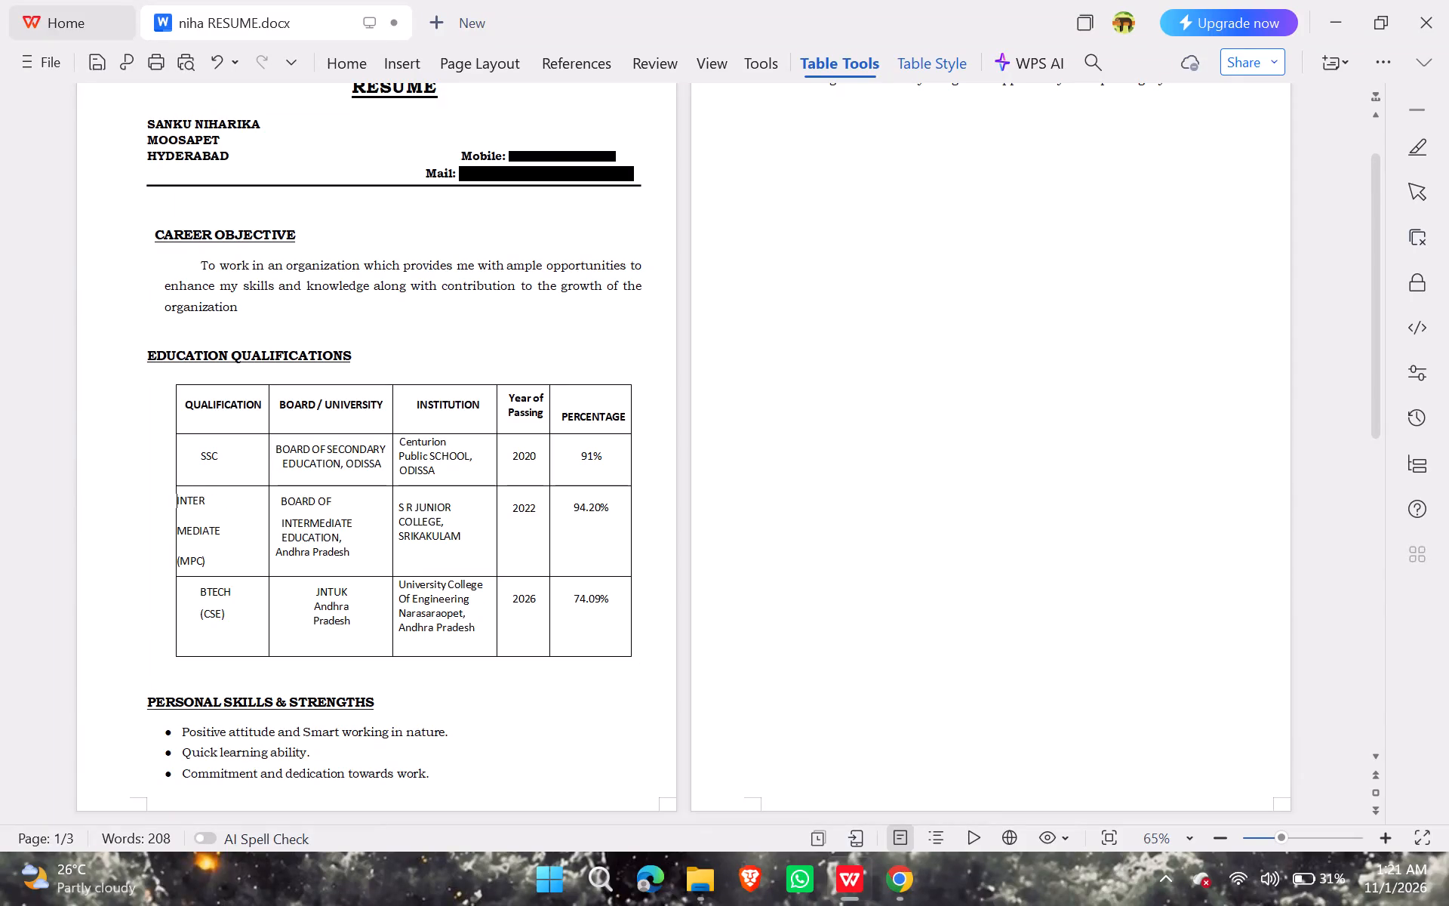
key("space")
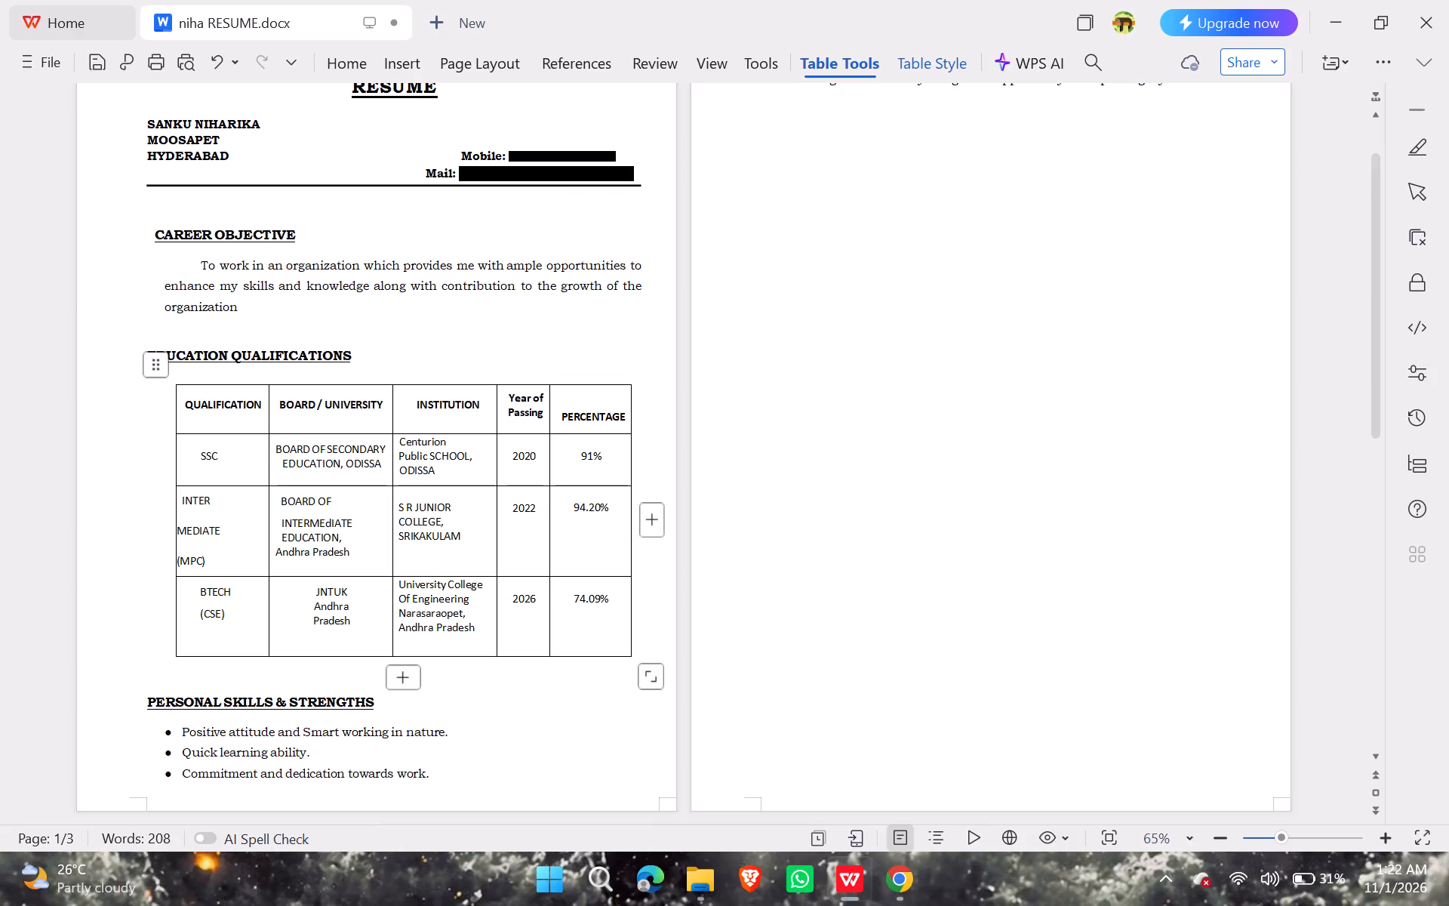
key("space")
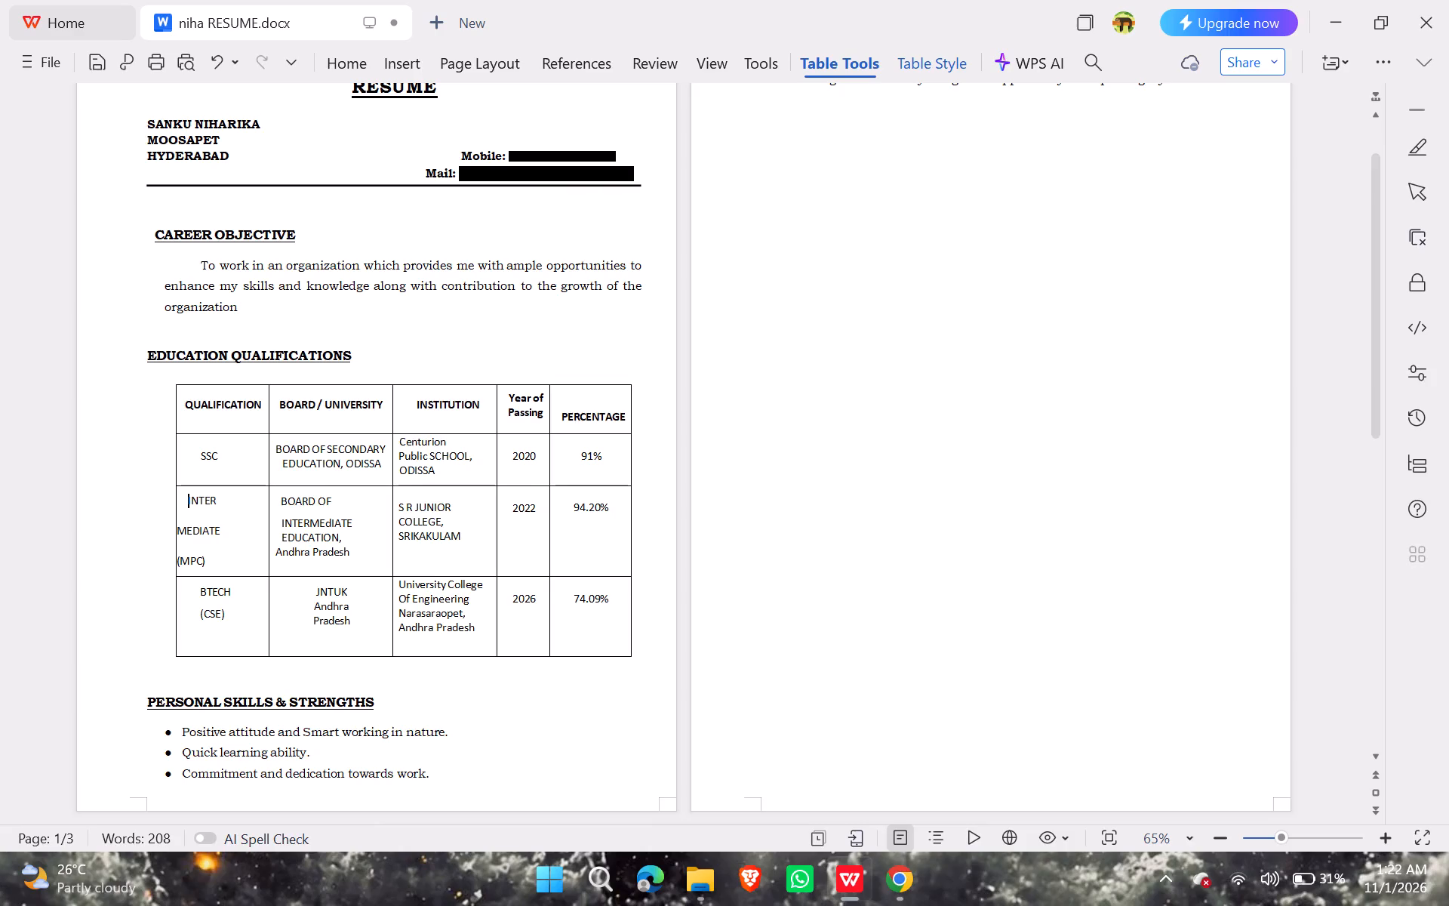
Indent MEDIATE by one leading space below INTER in the Intermediate row's qualification cell.
left_click(179, 523)
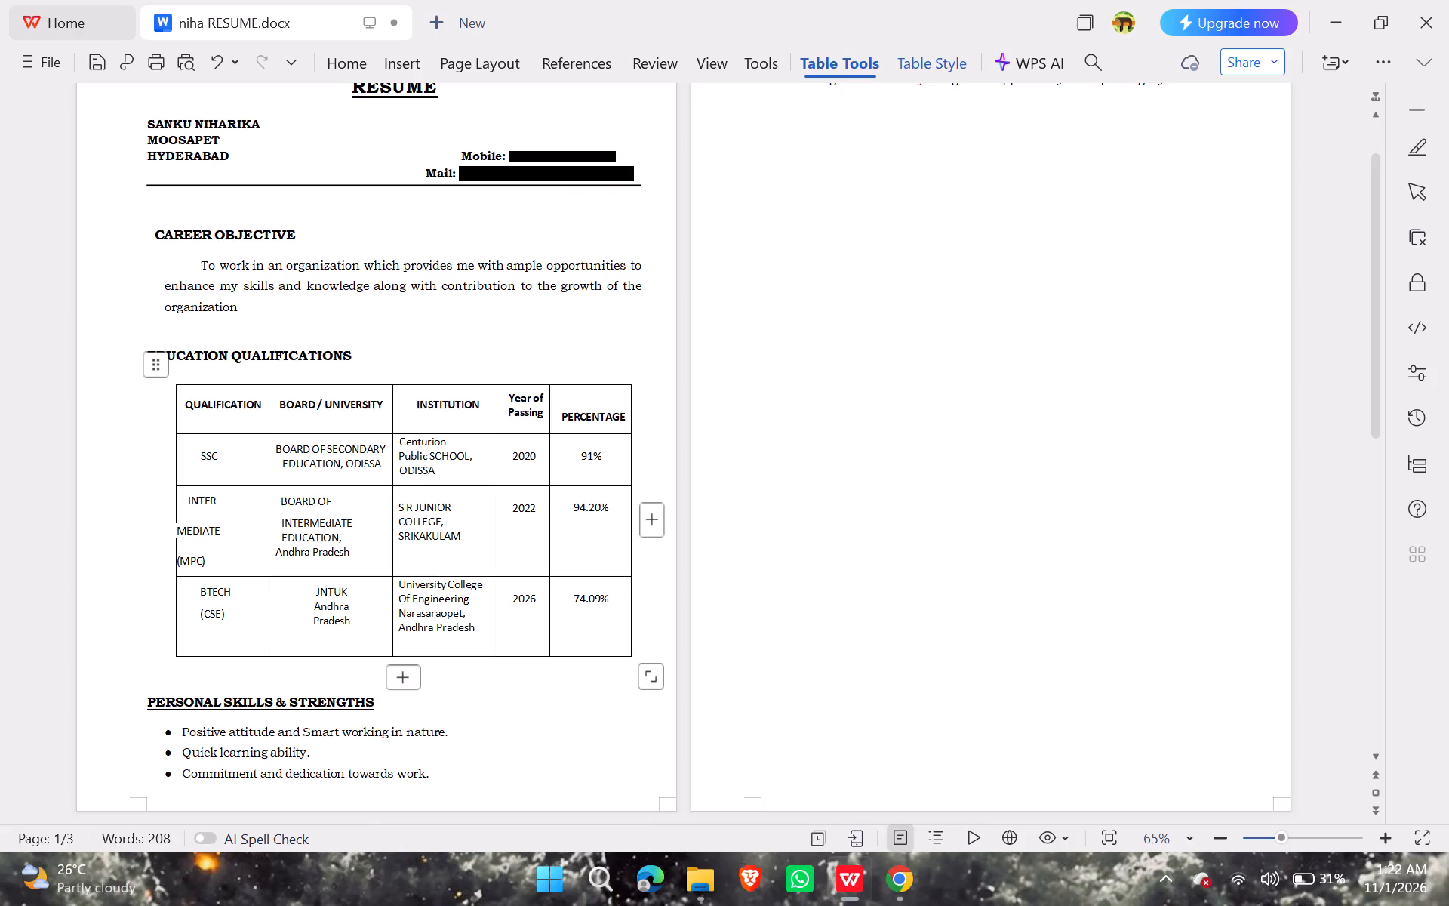
key("Down")
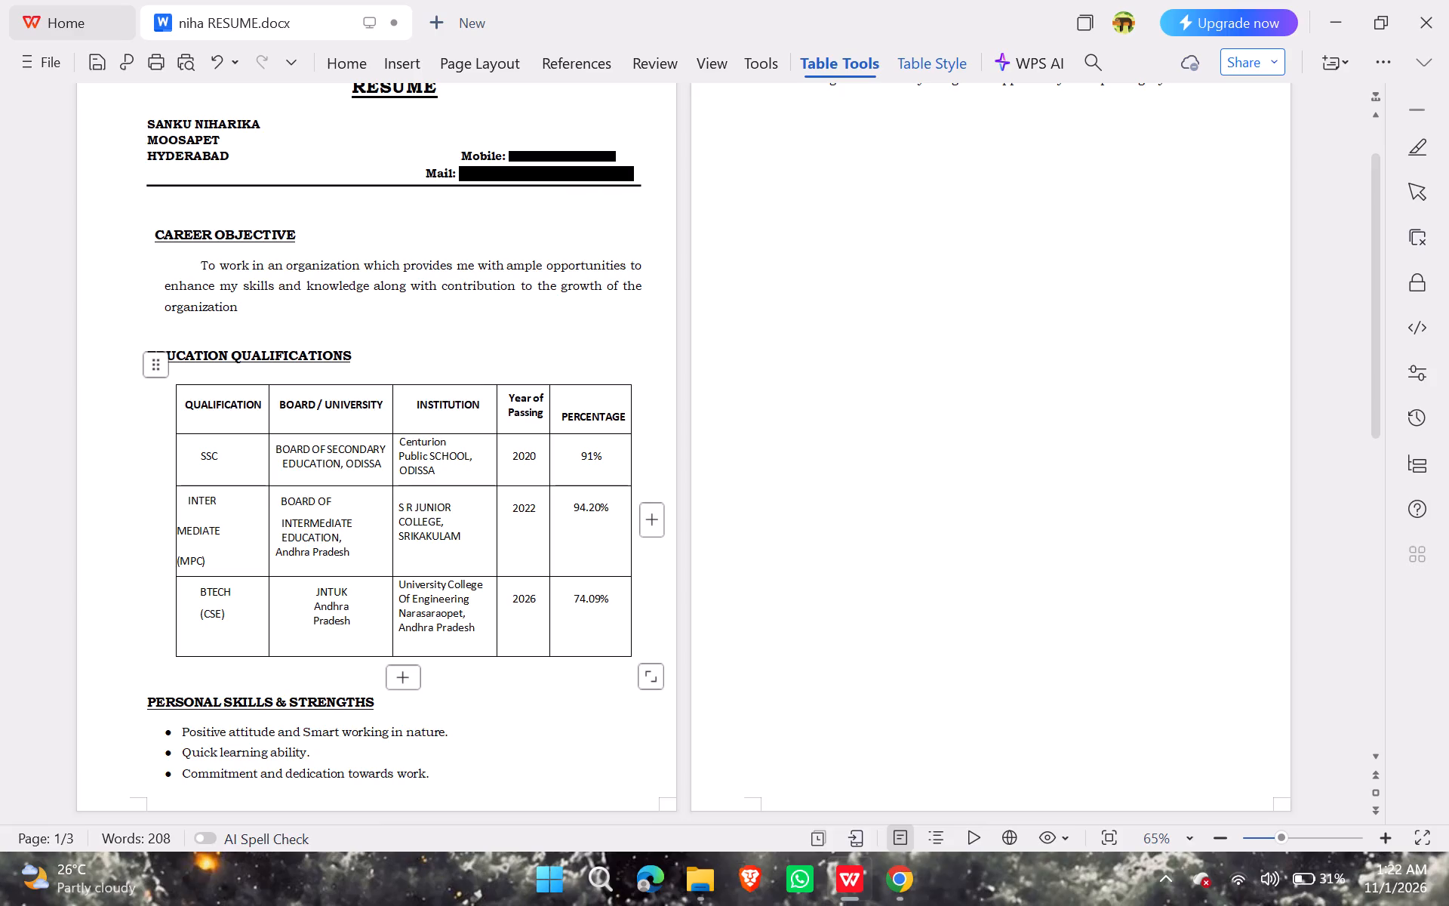
left_click(217, 529)
key("Left")
key("Left")
key("Left")
key("Left")
key("Left")
key("Left")
key("space")
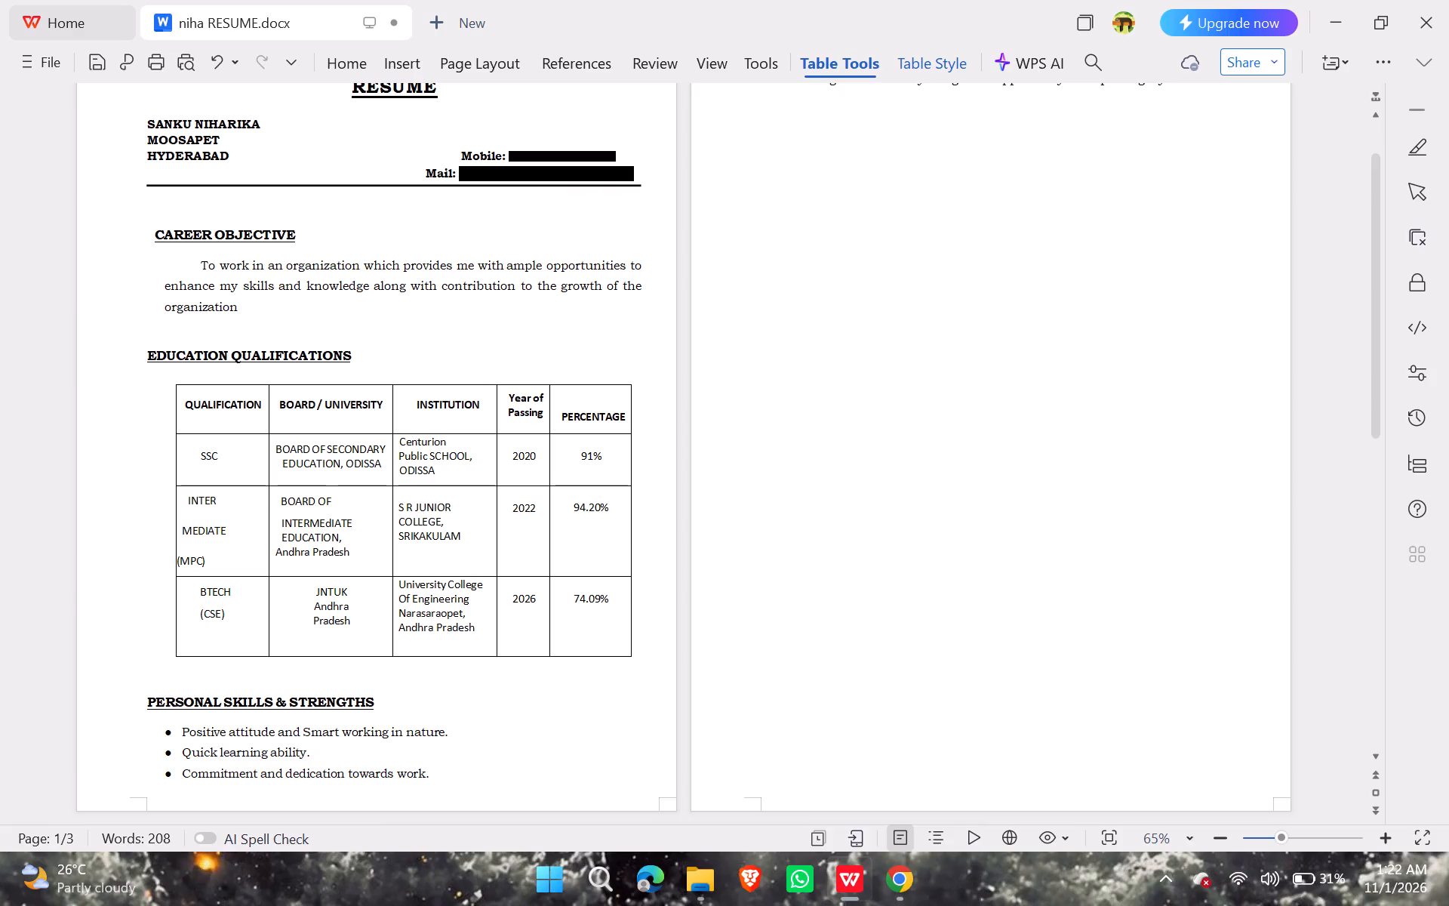
key("space")
key("BackSpace")
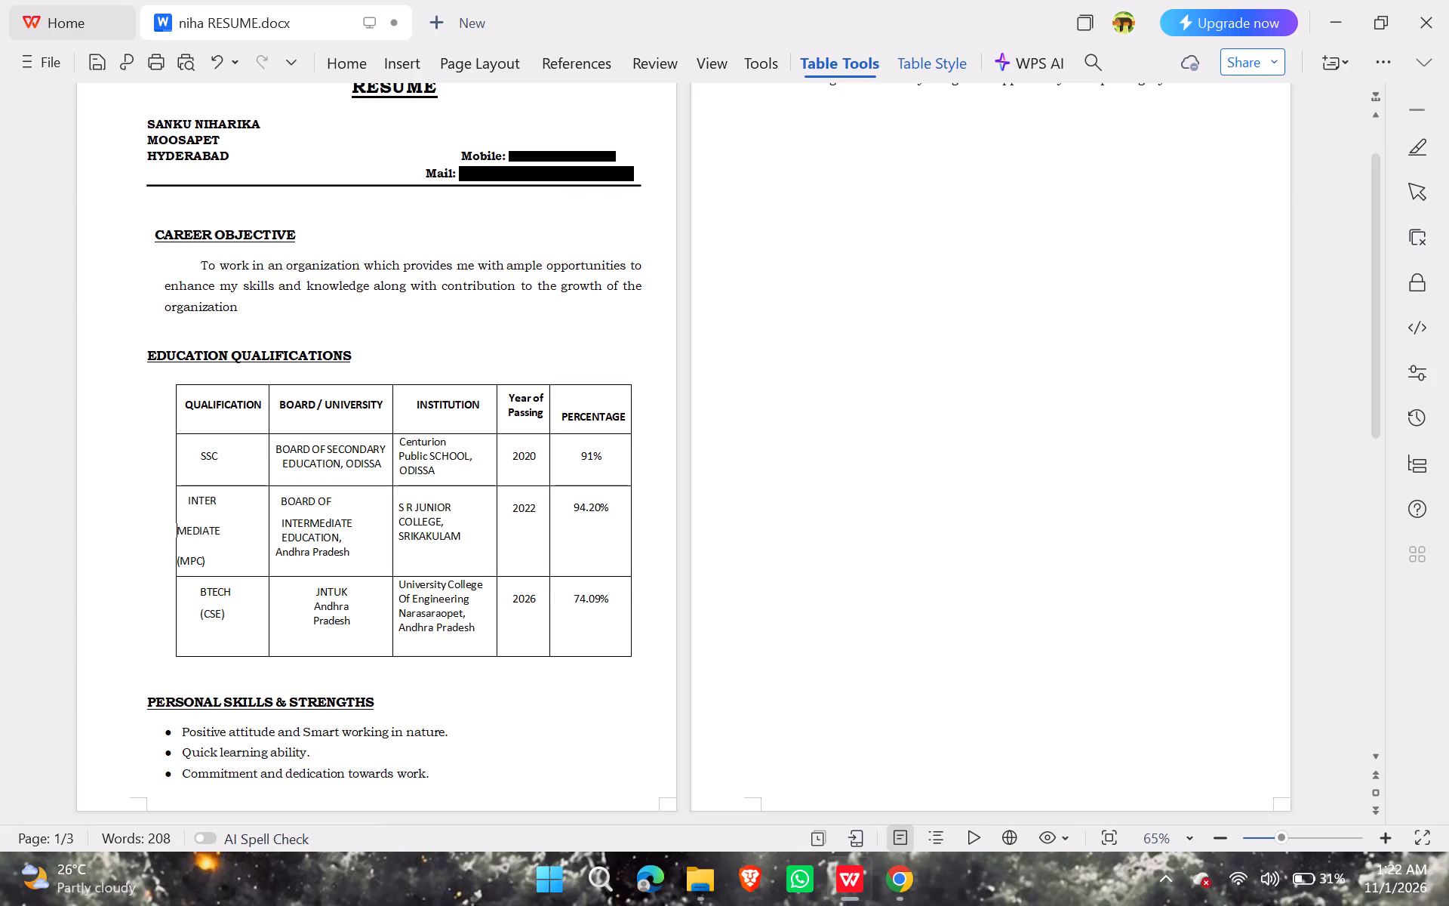
key("space")
key("space")
key("BackSpace")
key("space")
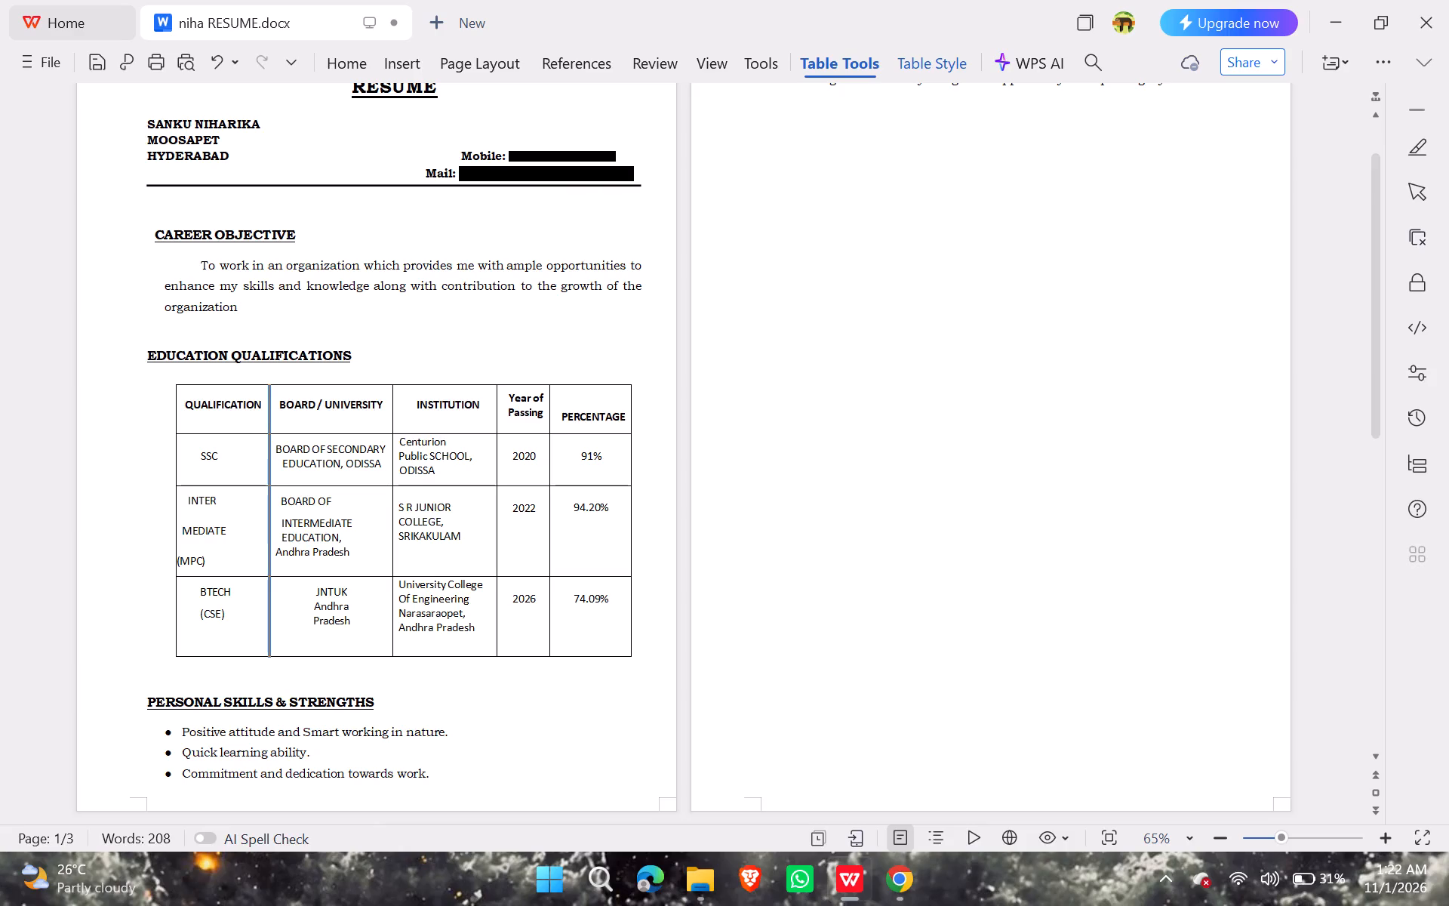
Close the gap between MEDIATE and MPC) in the Intermediate row's qualification cell, deleting the opening parenthesis that shifts onto the MEDIATE line.
left_click(183, 560)
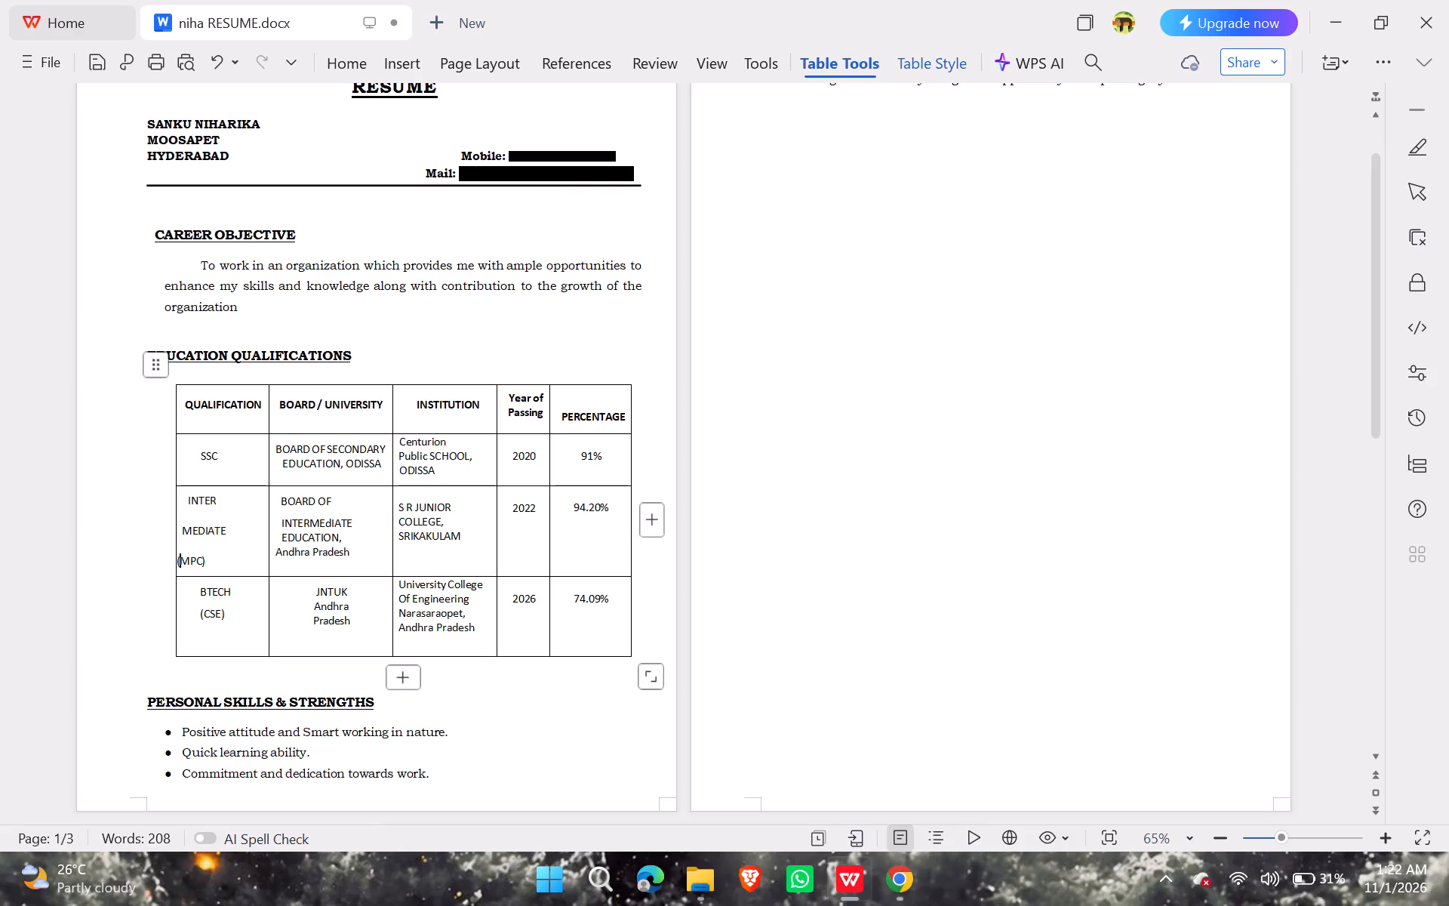
key("Left")
key("Left")
key("Down")
key("Left")
key("Left")
key("Left")
key("Left")
key("Left")
key("BackSpace")
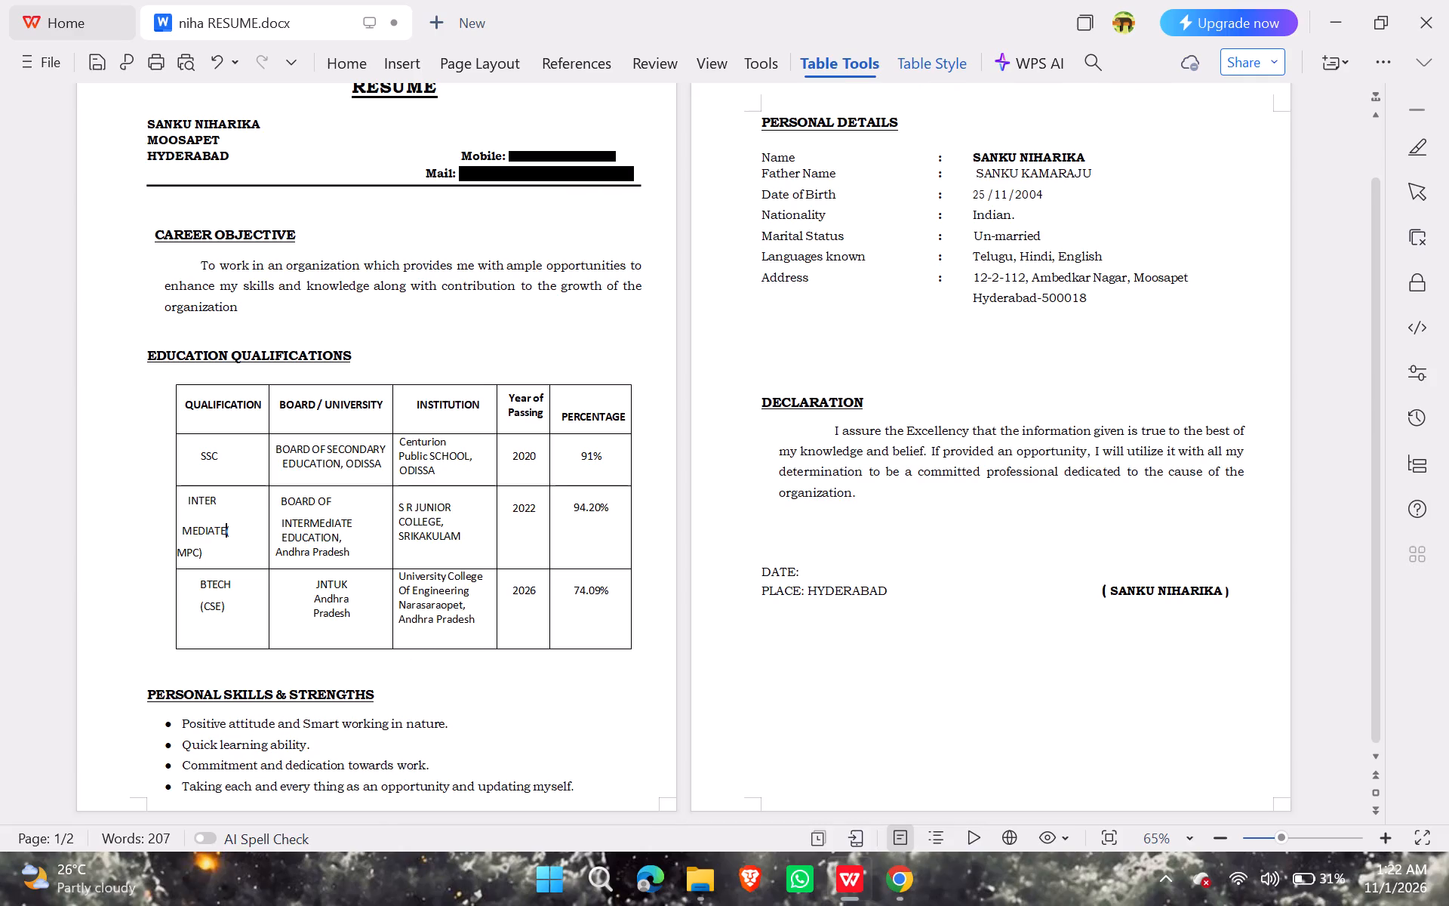
left_click(238, 529)
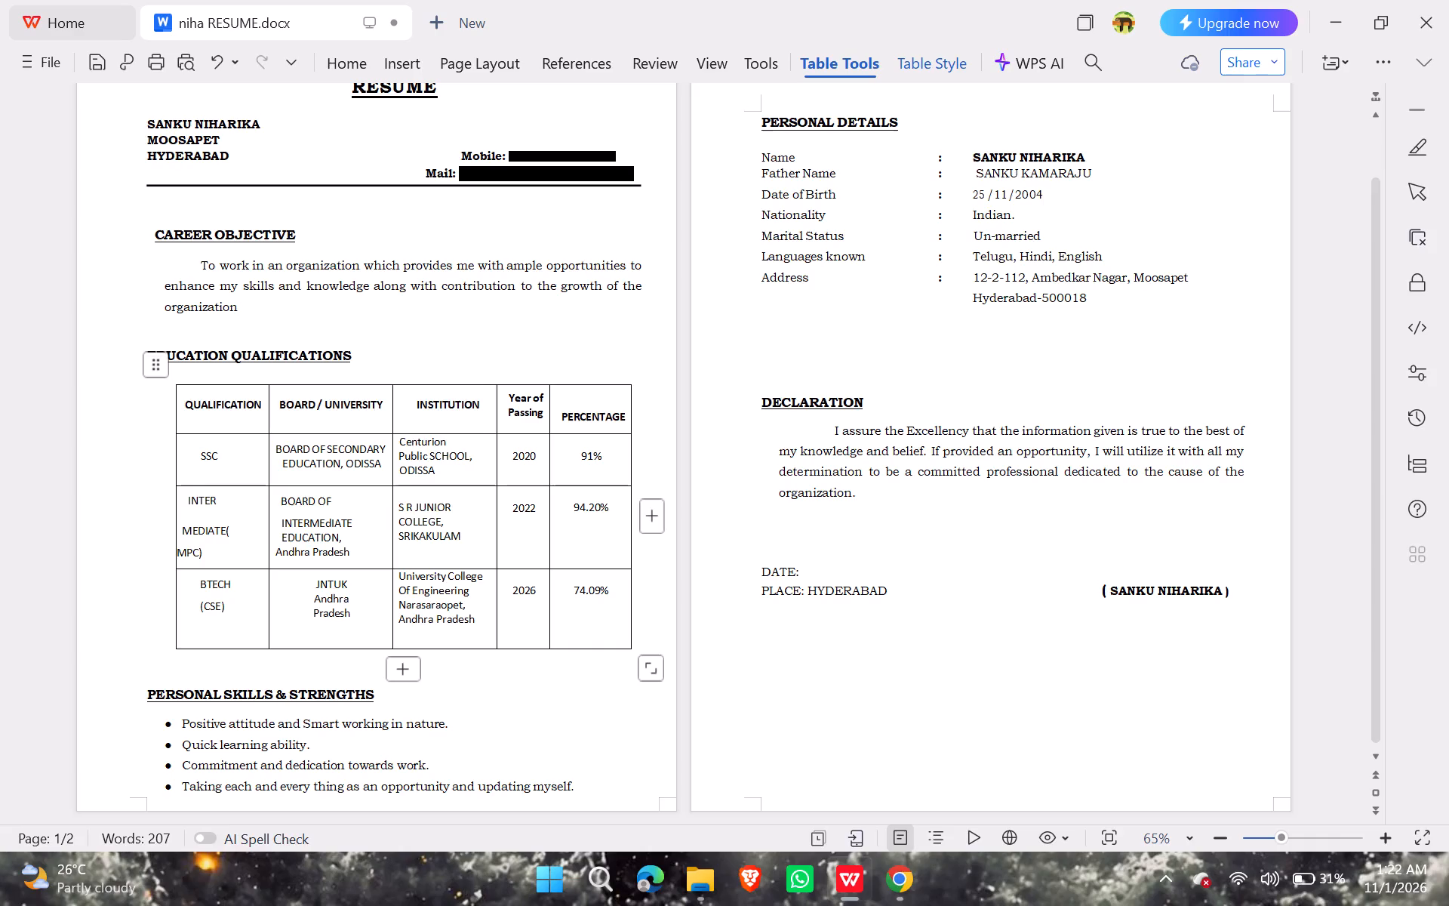
key("BackSpace")
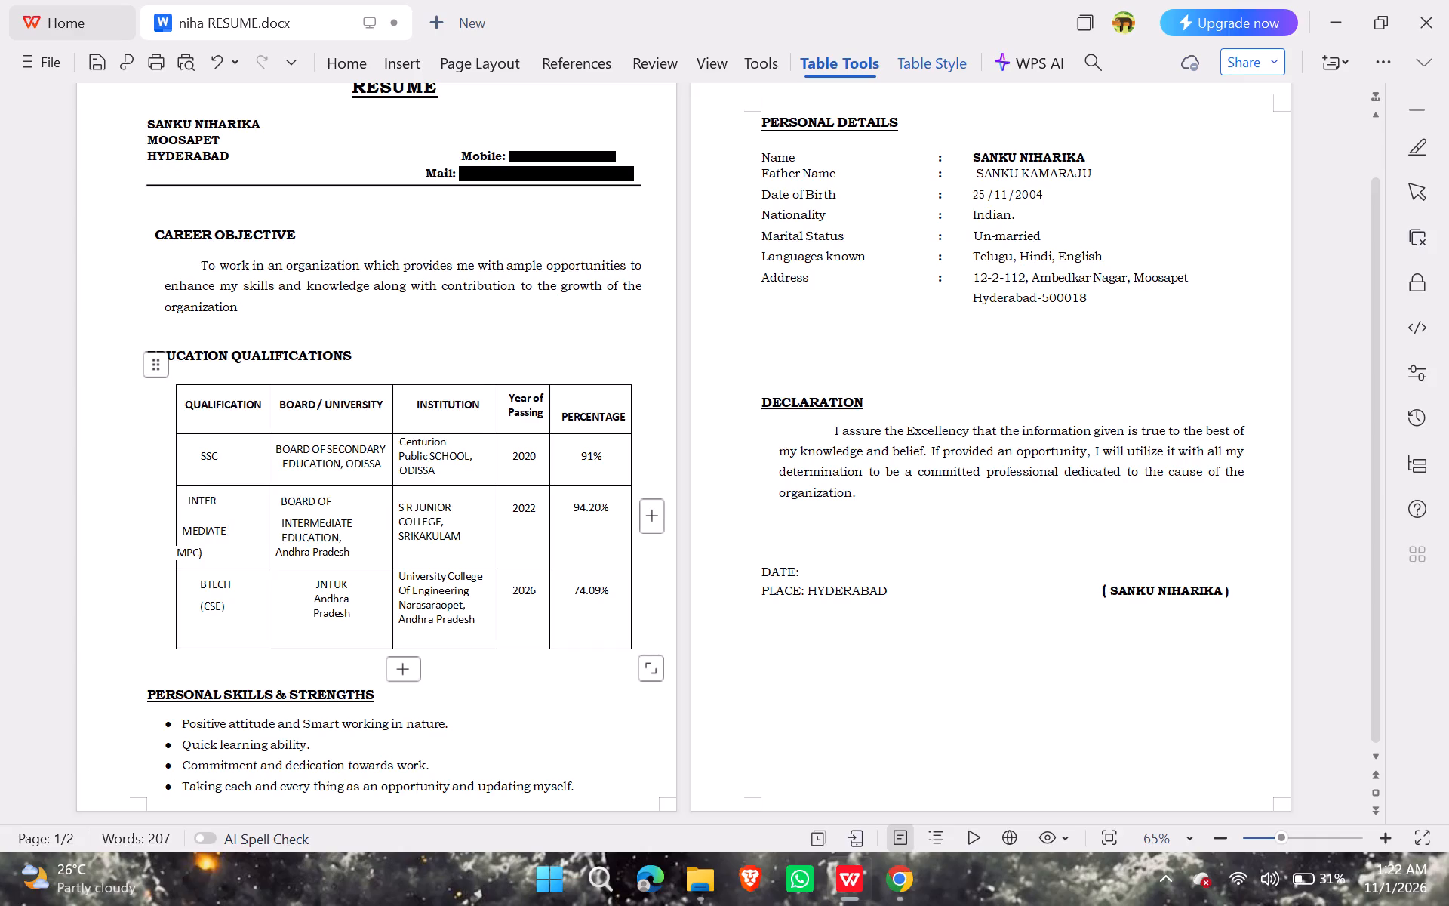
Add one space and the opening parenthesis before MPC) in the Intermediate row's qualification cell so it reads (MPC).
left_click(187, 553)
key("Left")
key("Left")
key("Down")
key("Left")
key("Left")
key("Left")
key("Left")
key("shift+parenleft")
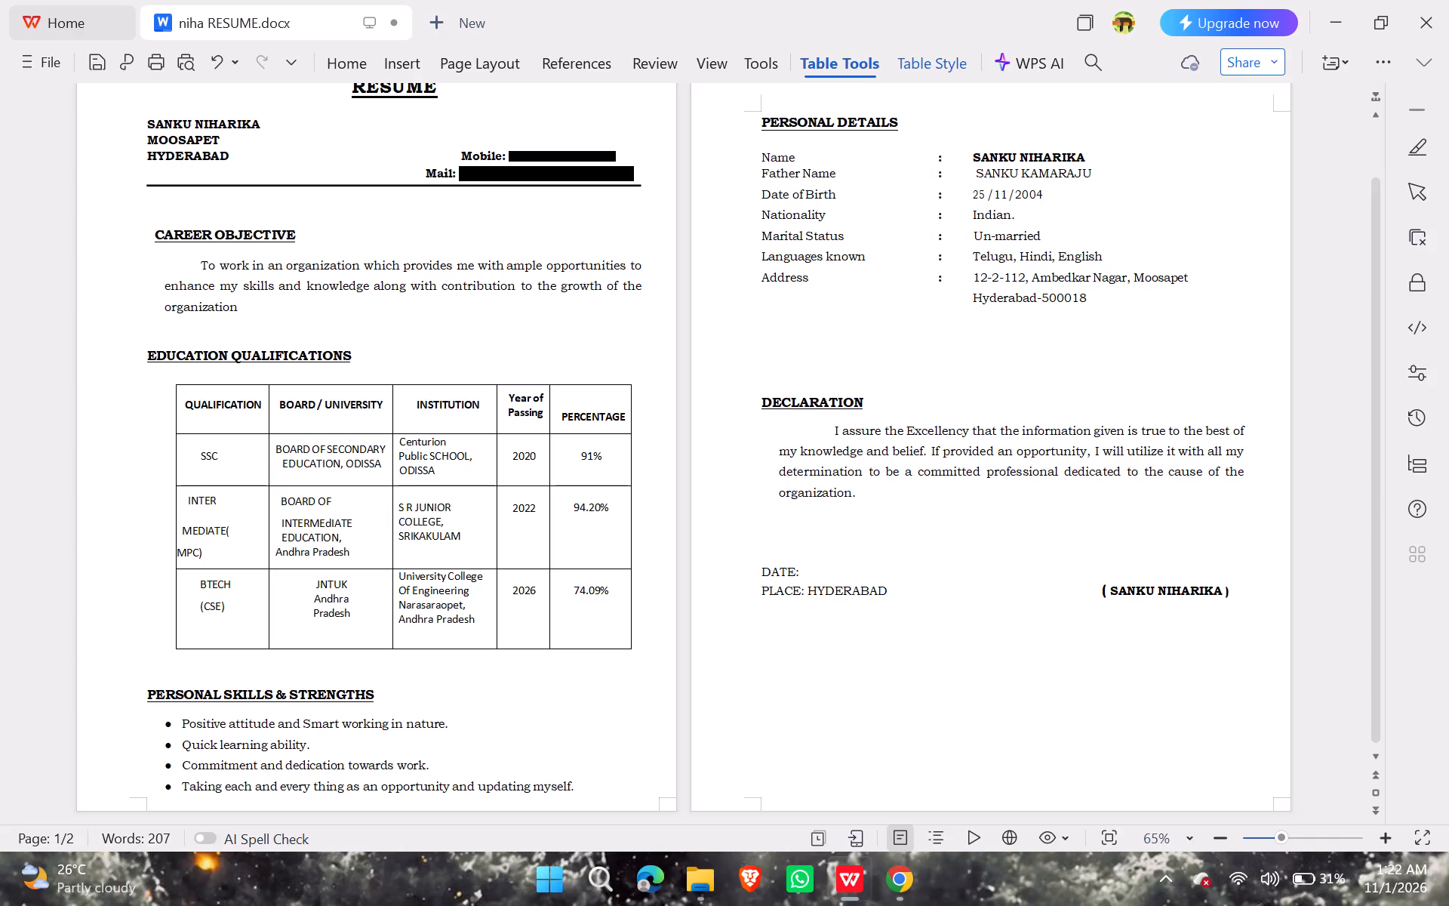
key("BackSpace")
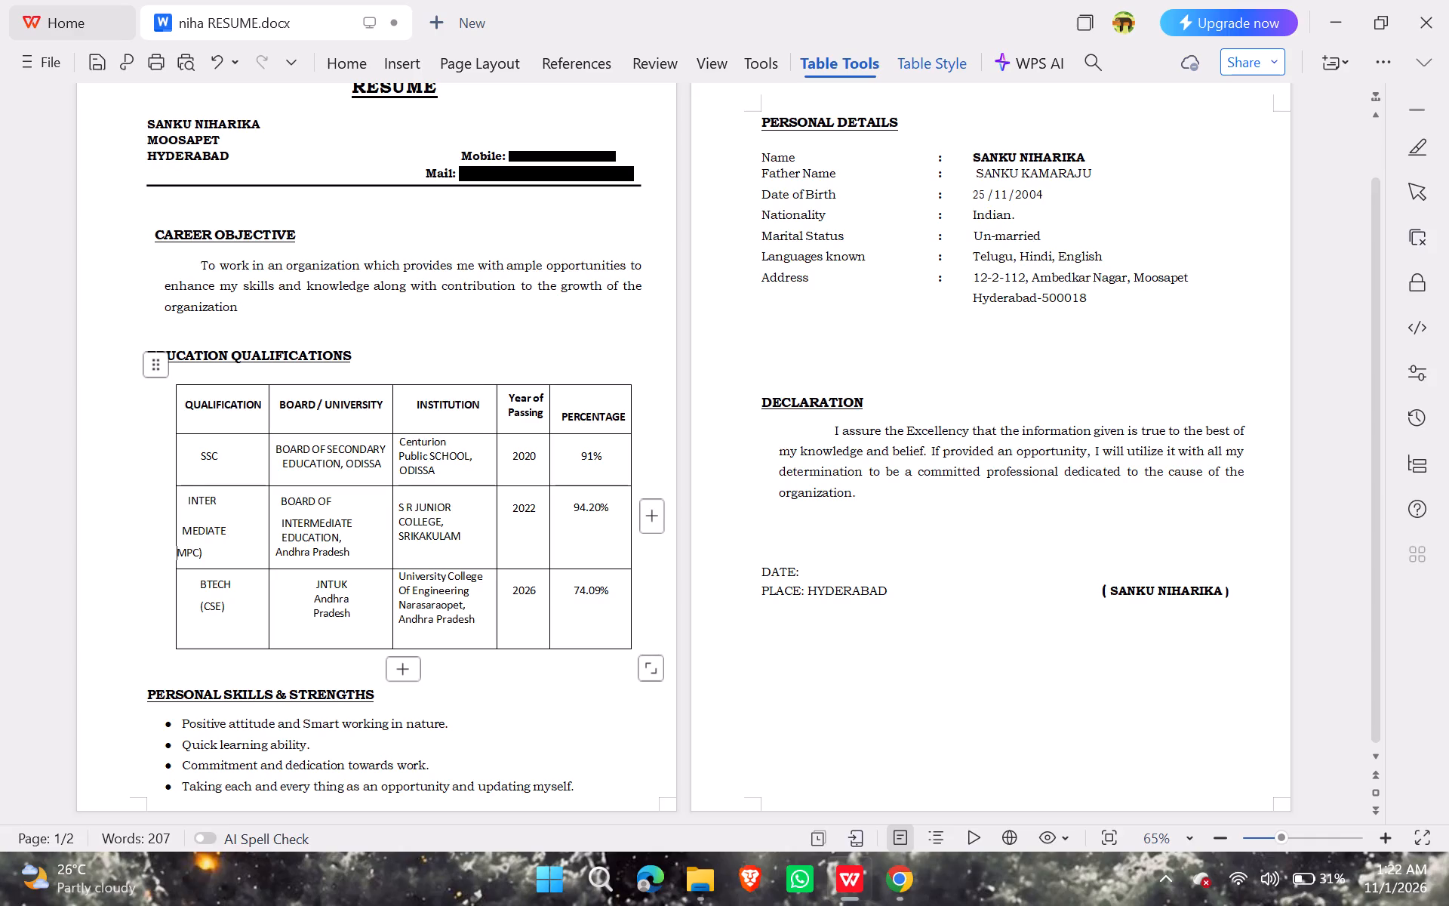
key("space")
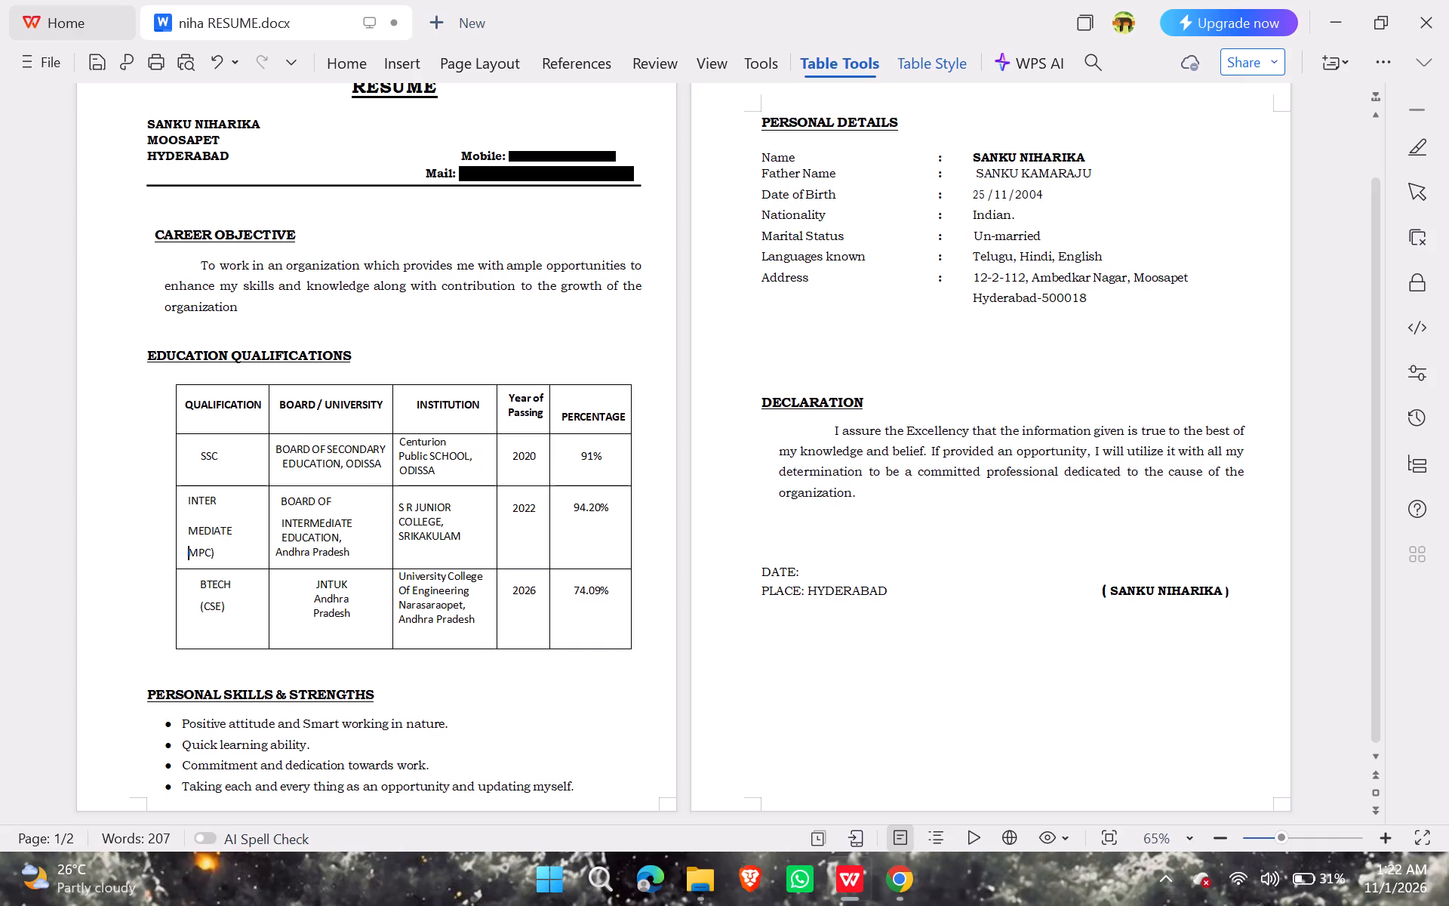
key("shift+parenleft")
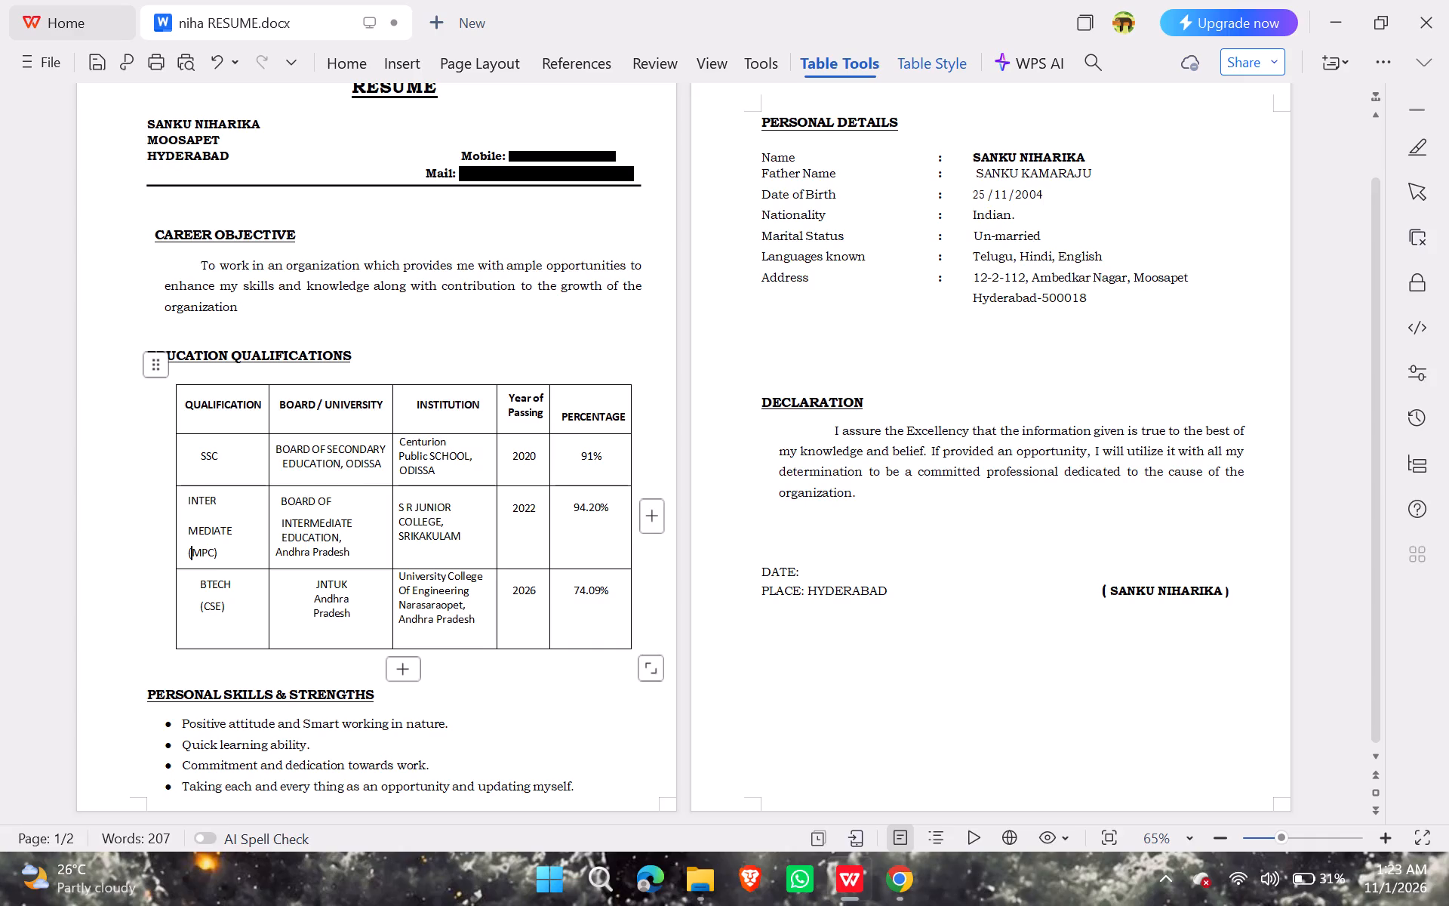
left_click(472, 347)
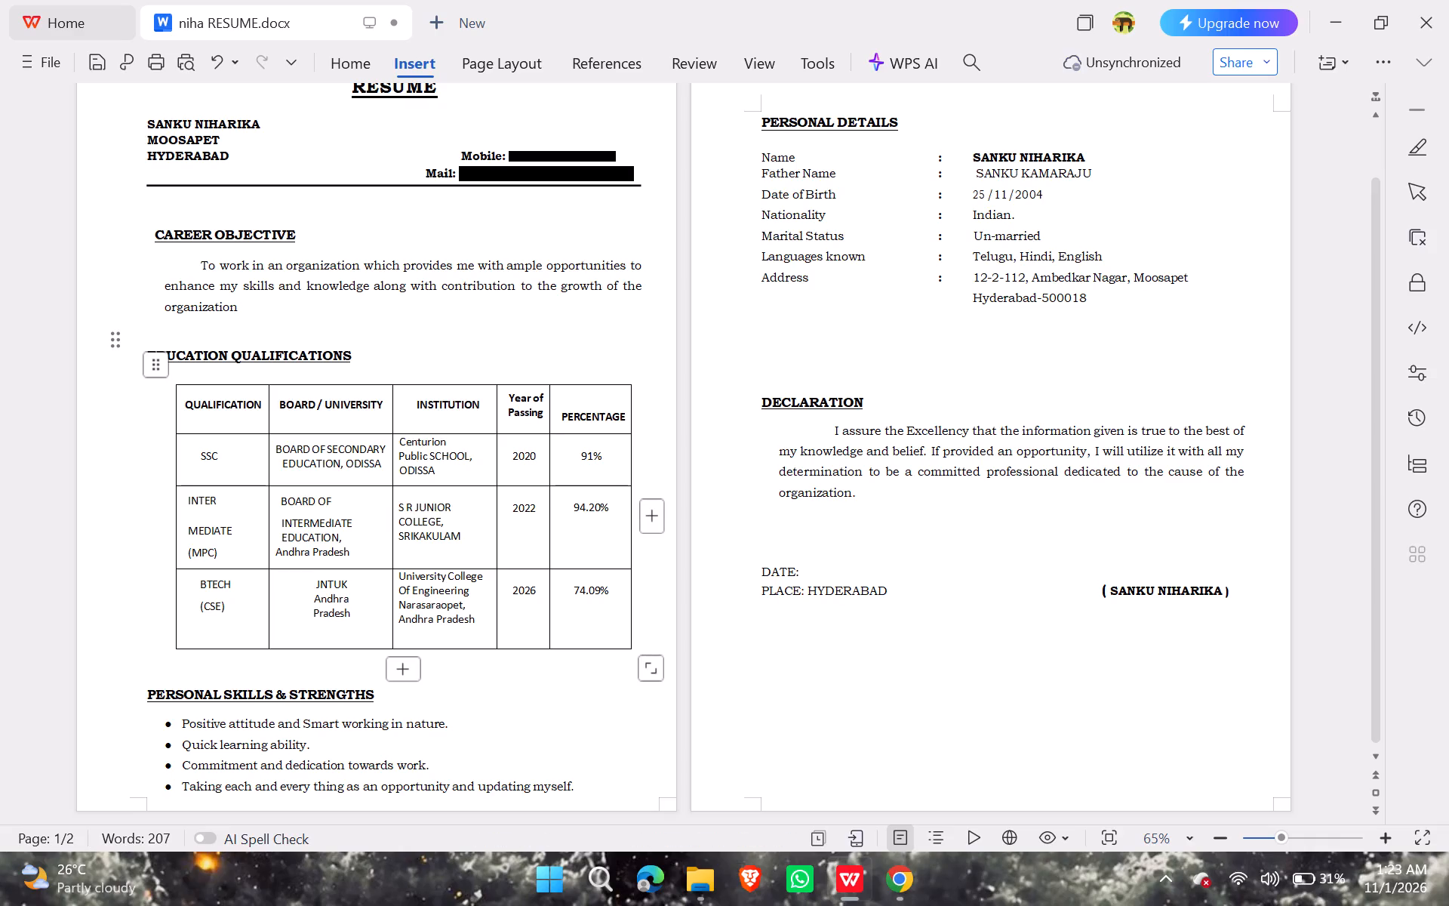
Add one more leading space before INTER in the Intermediate row's qualification cell.
left_click(187, 501)
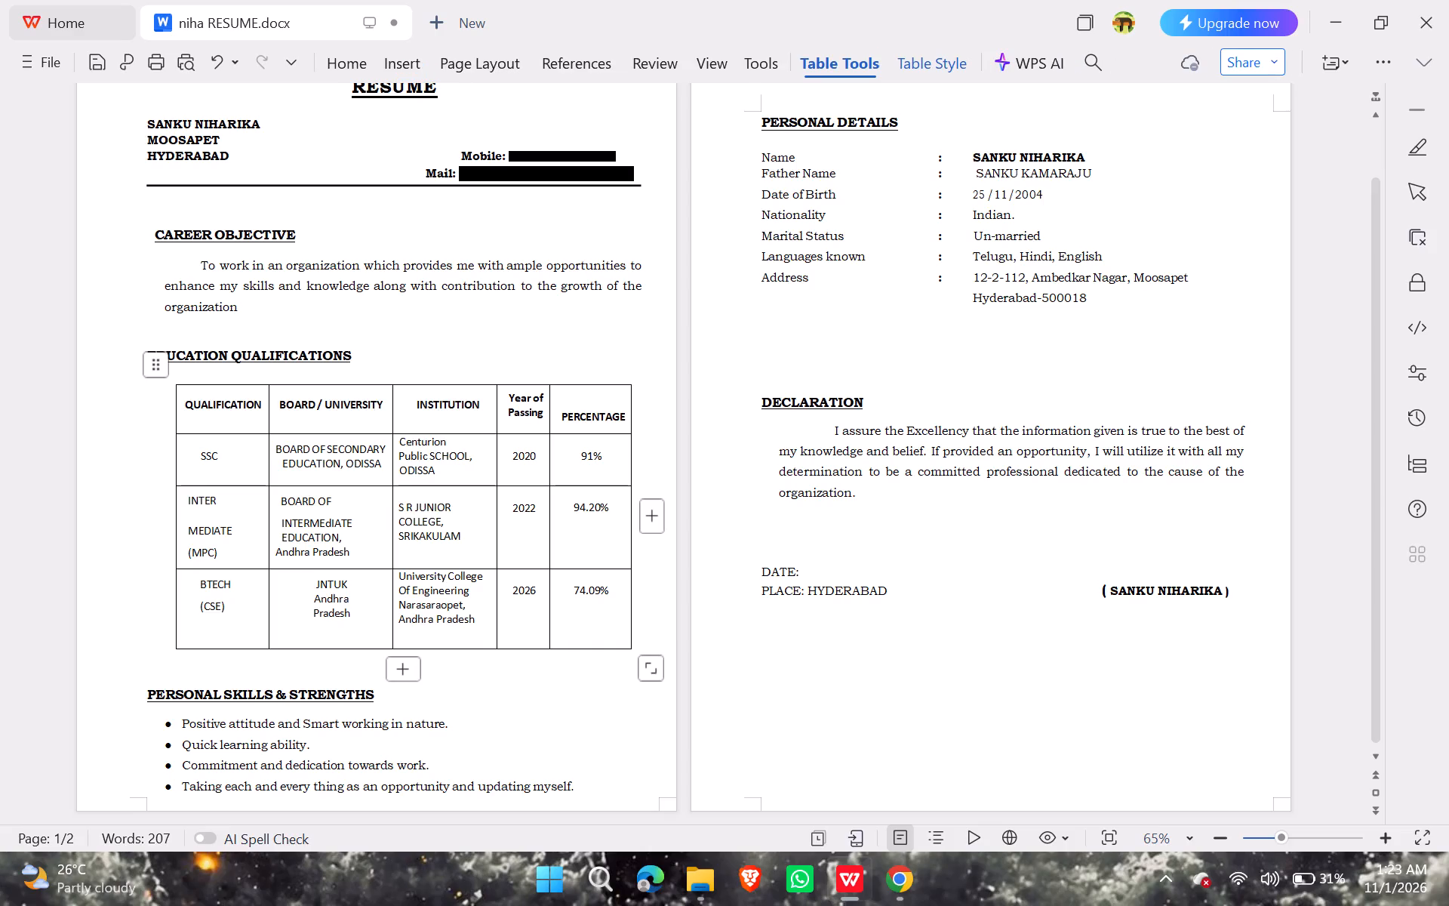
key("space")
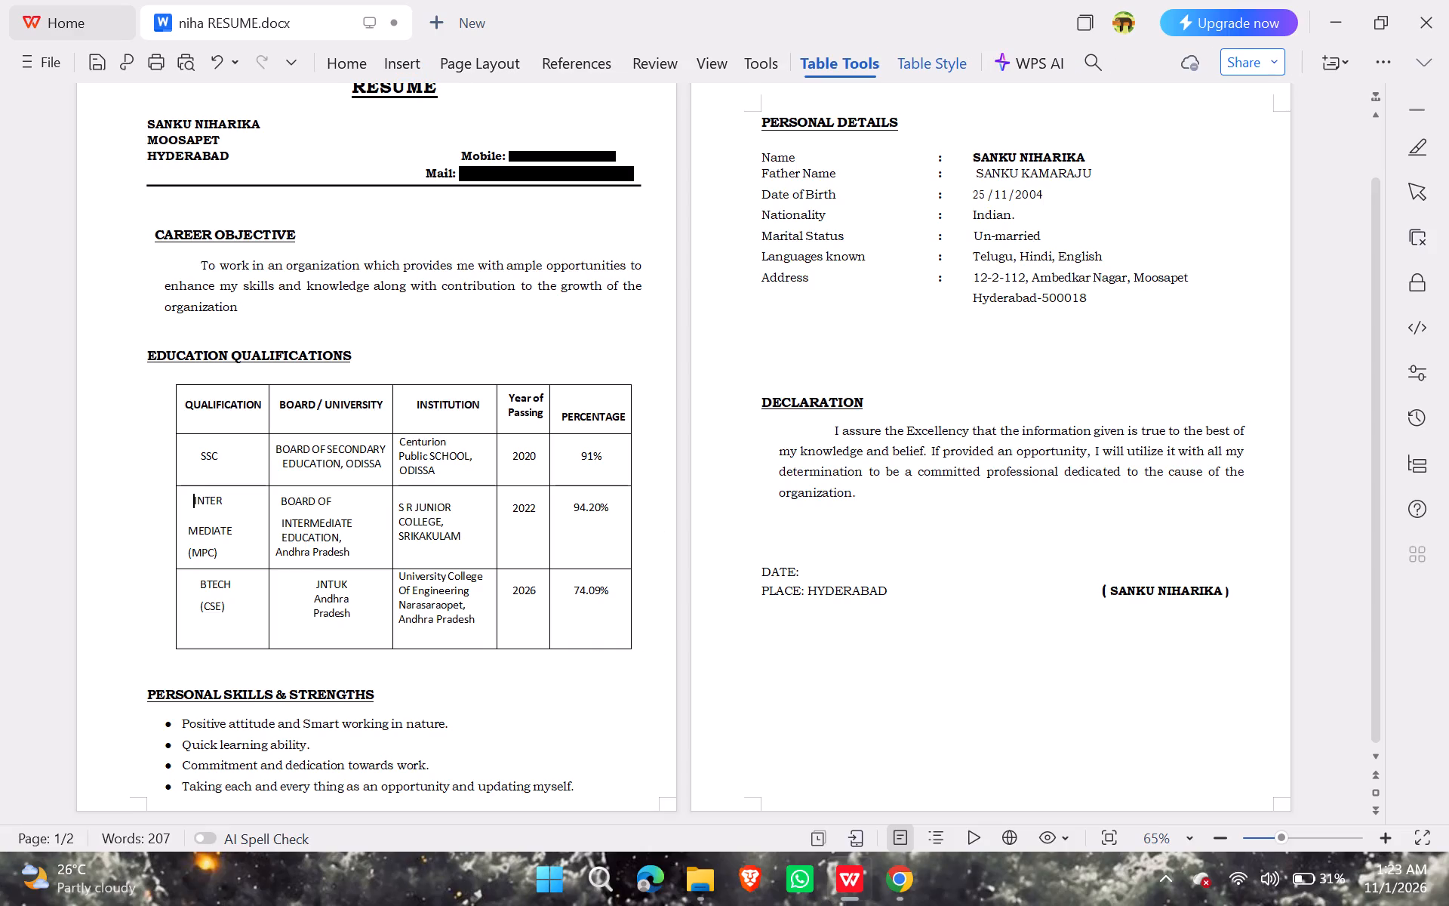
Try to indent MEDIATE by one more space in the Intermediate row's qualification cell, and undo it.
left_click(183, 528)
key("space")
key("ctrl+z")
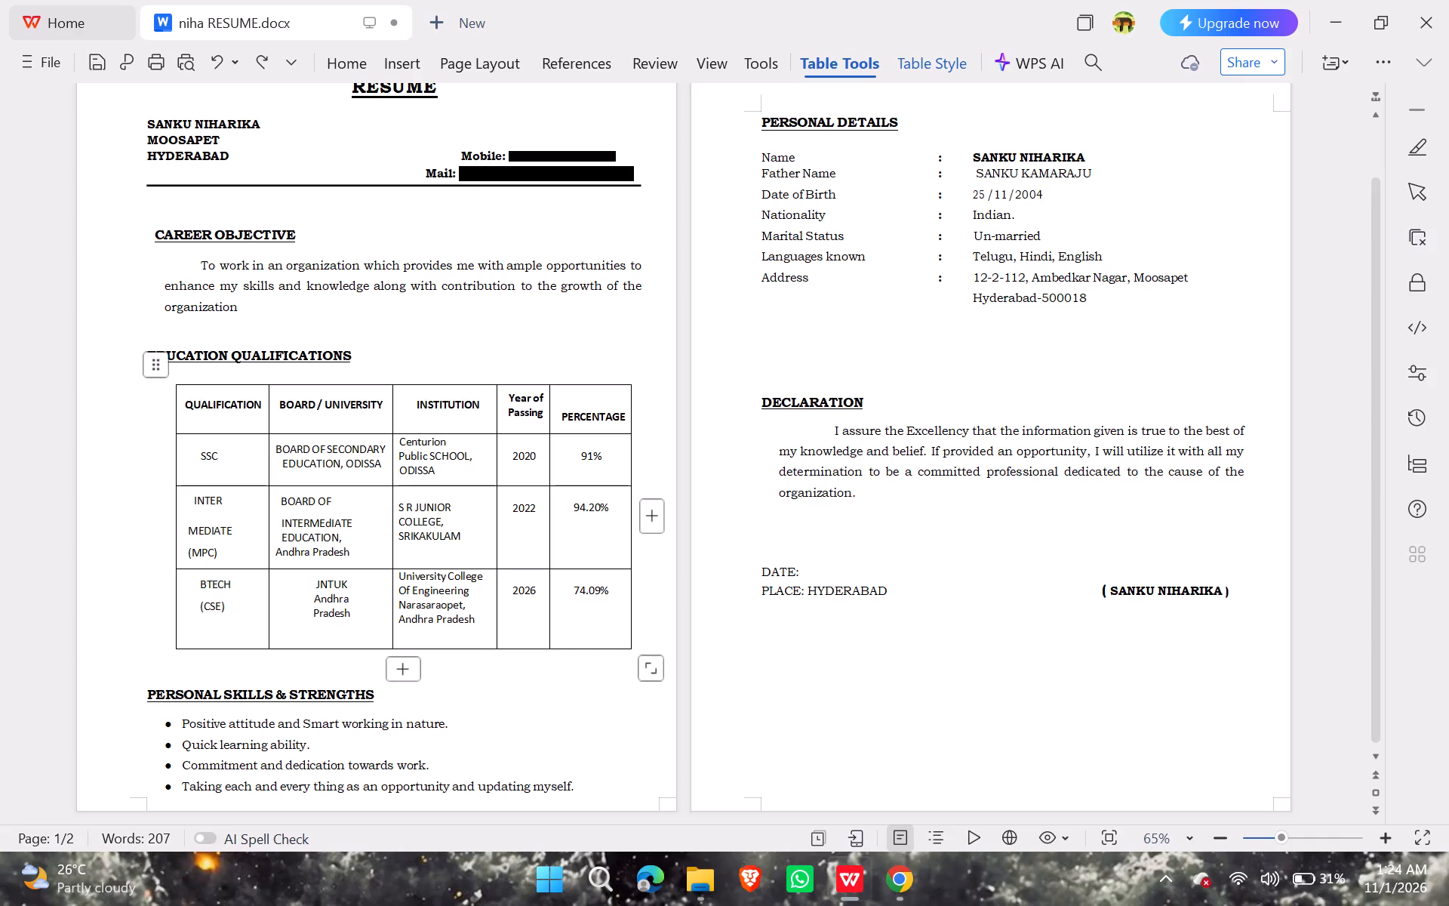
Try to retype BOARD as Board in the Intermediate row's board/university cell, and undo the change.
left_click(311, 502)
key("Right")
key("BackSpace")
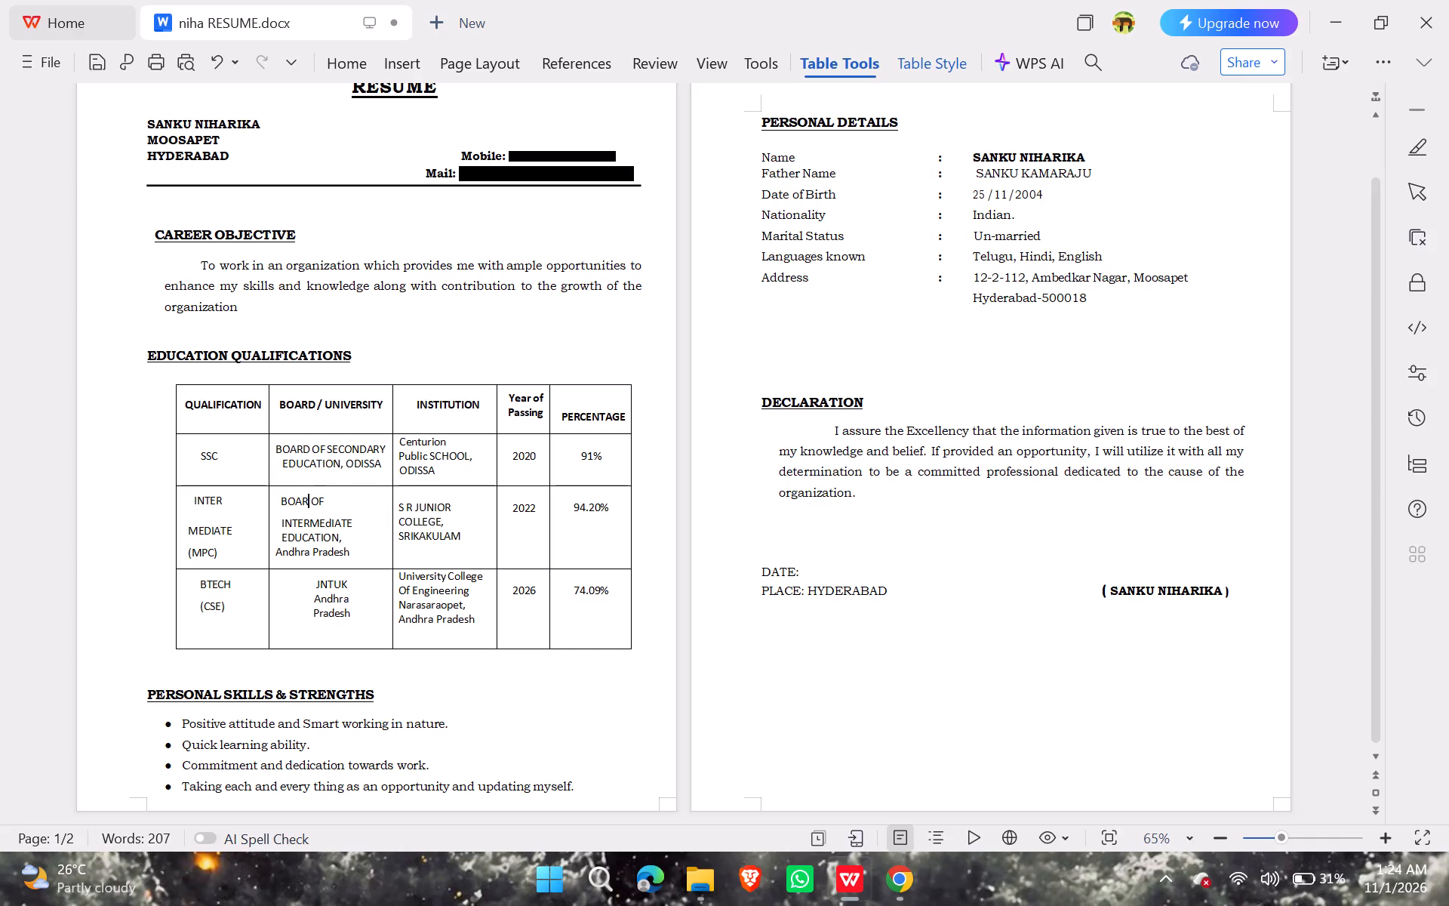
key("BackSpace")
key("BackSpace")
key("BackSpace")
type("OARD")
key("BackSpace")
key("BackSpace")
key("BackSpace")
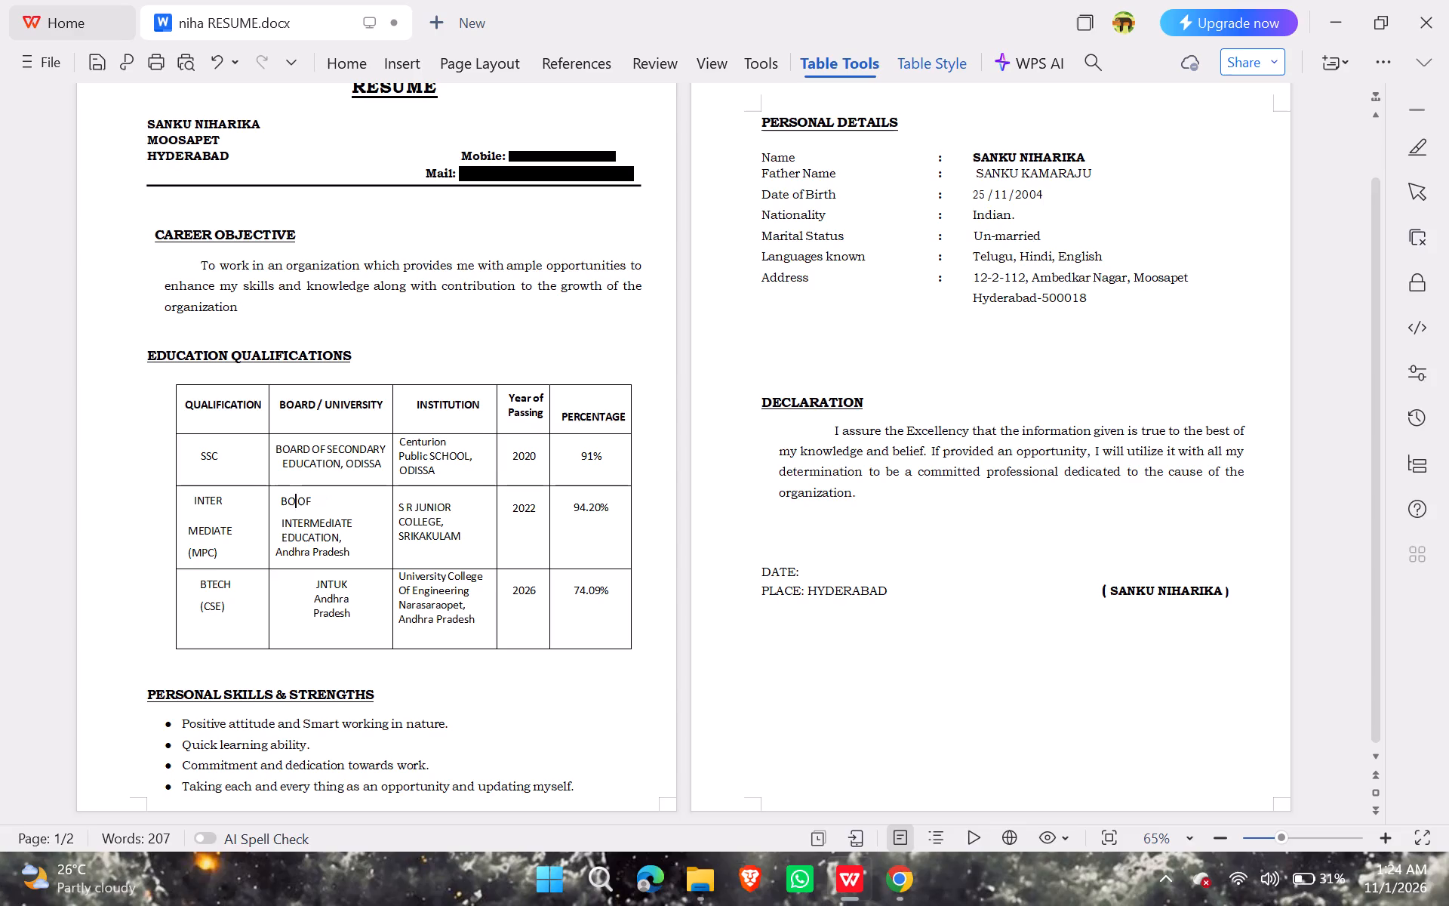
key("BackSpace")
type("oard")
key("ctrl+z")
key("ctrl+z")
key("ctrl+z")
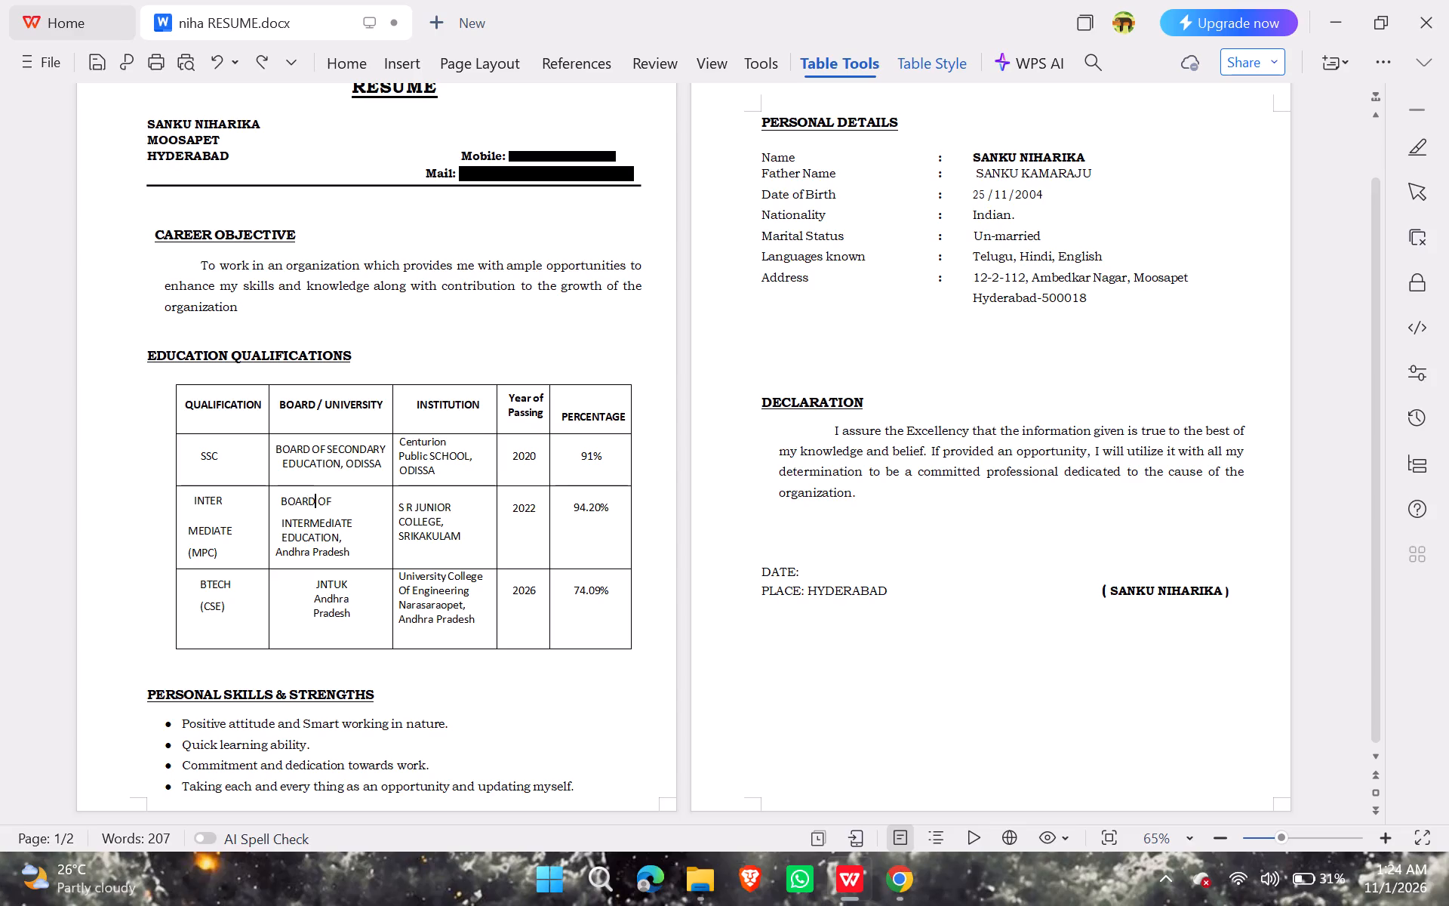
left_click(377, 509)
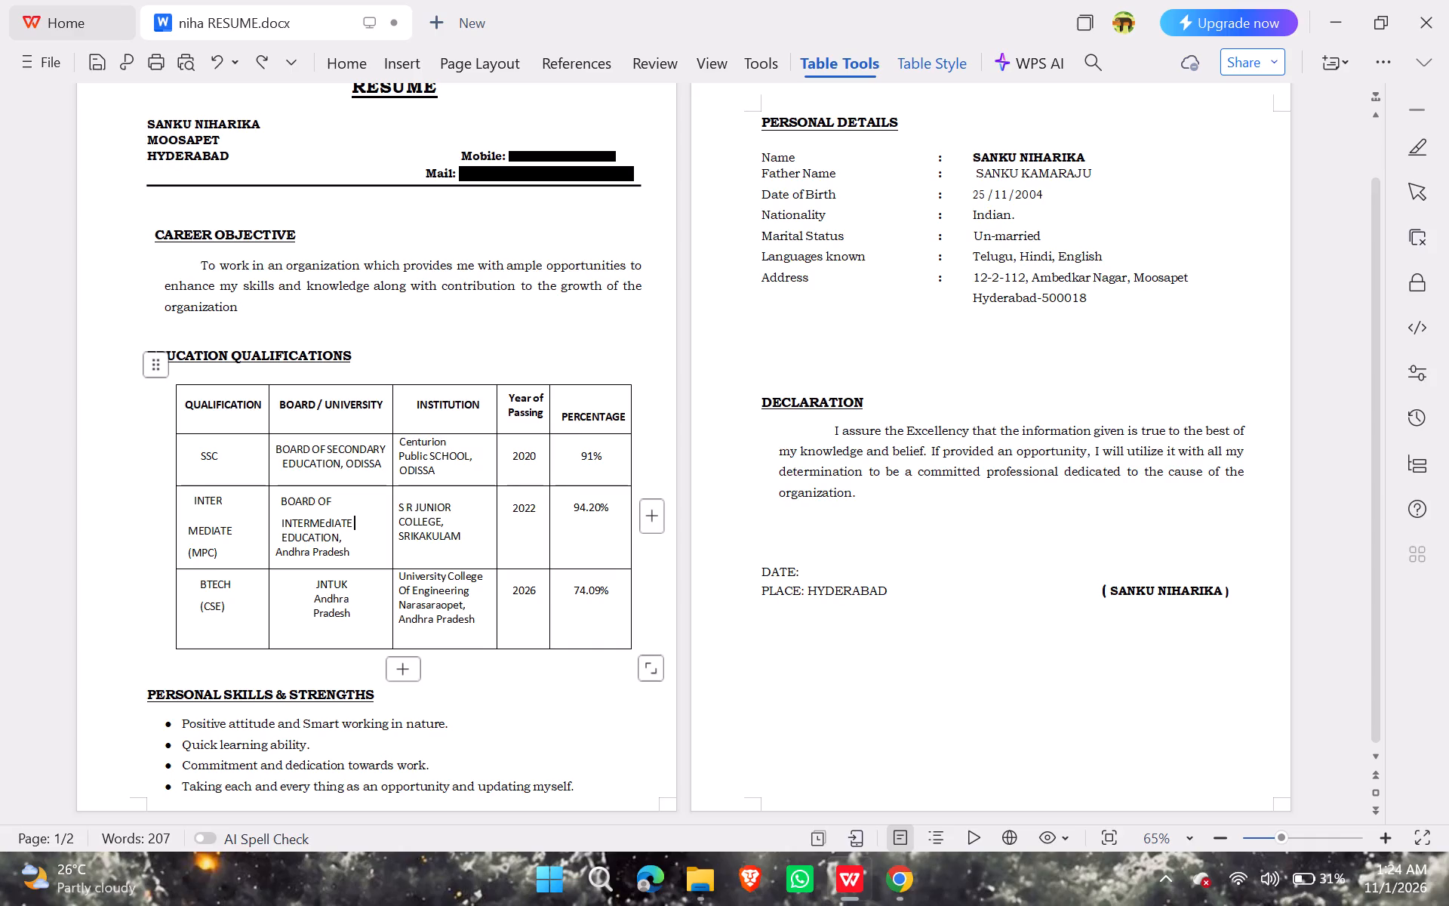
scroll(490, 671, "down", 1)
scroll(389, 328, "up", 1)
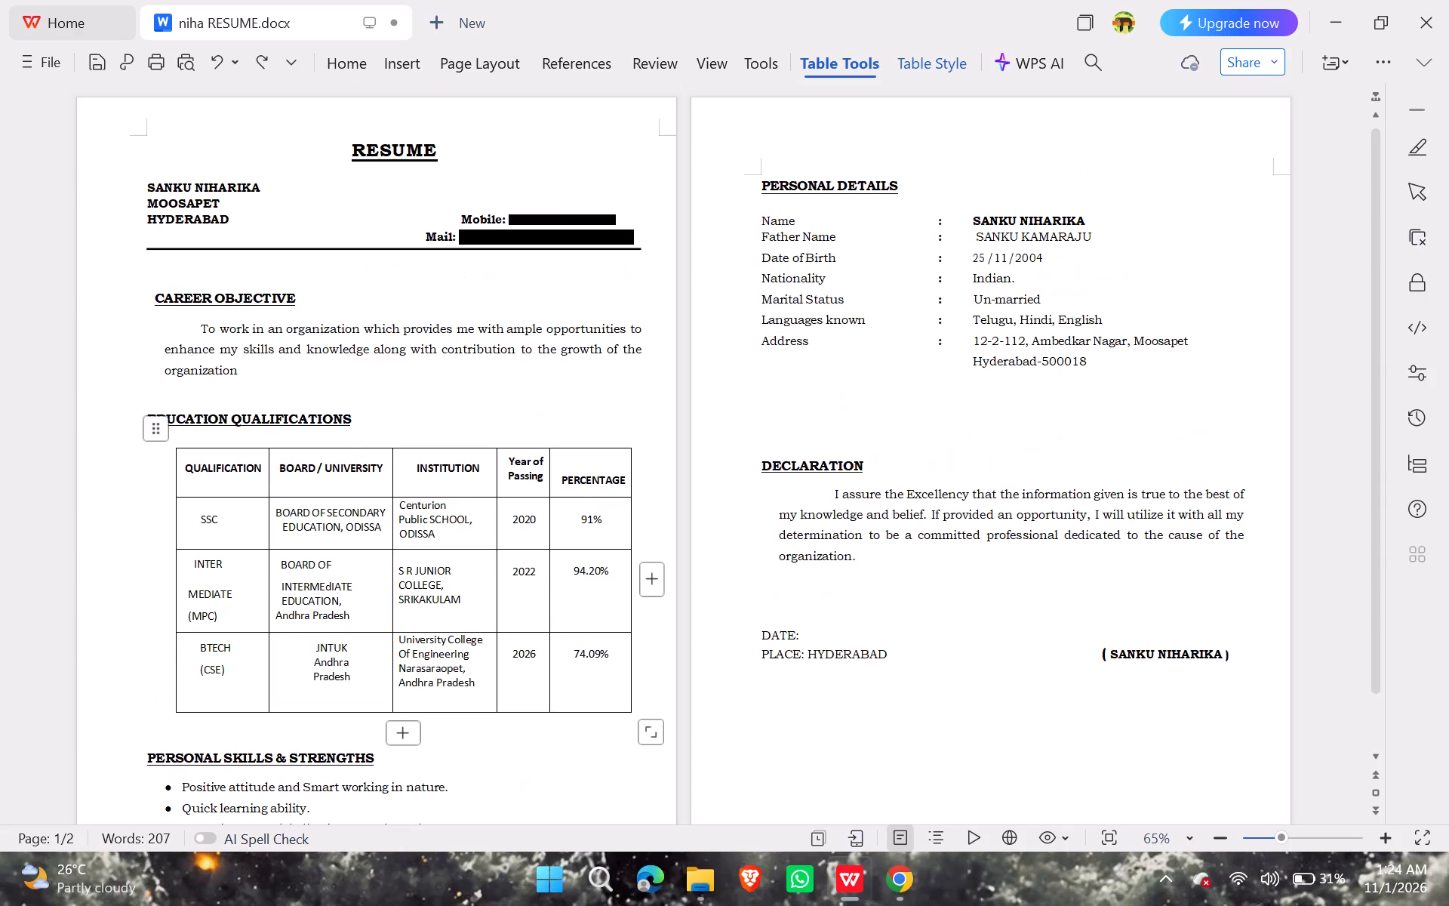
Save the resume to the Desktop in PDF format under the file name niha21 RESUME.
left_click(54, 62)
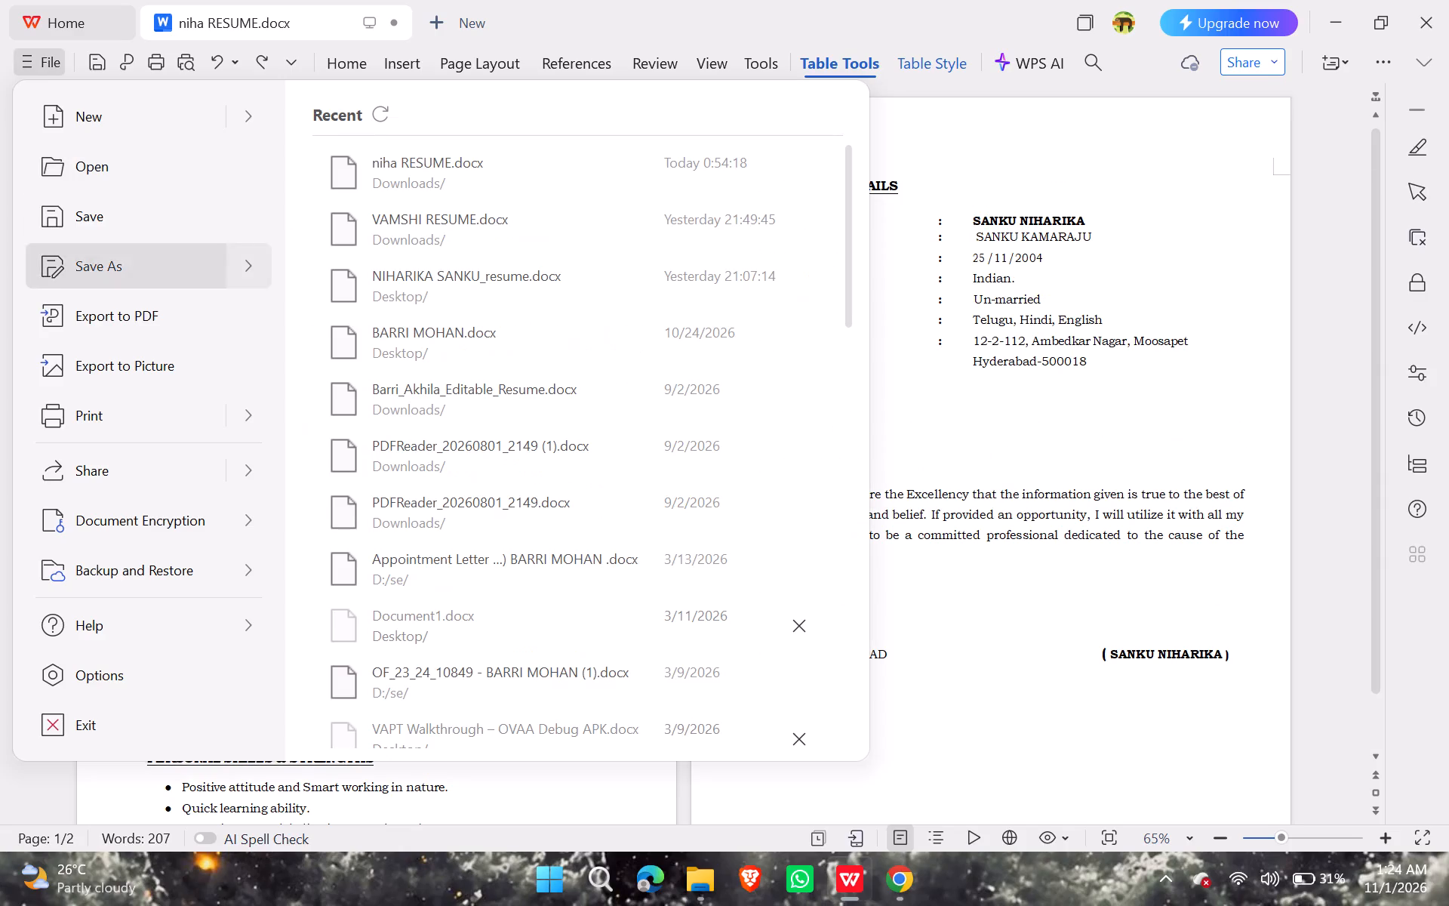
left_click(115, 283)
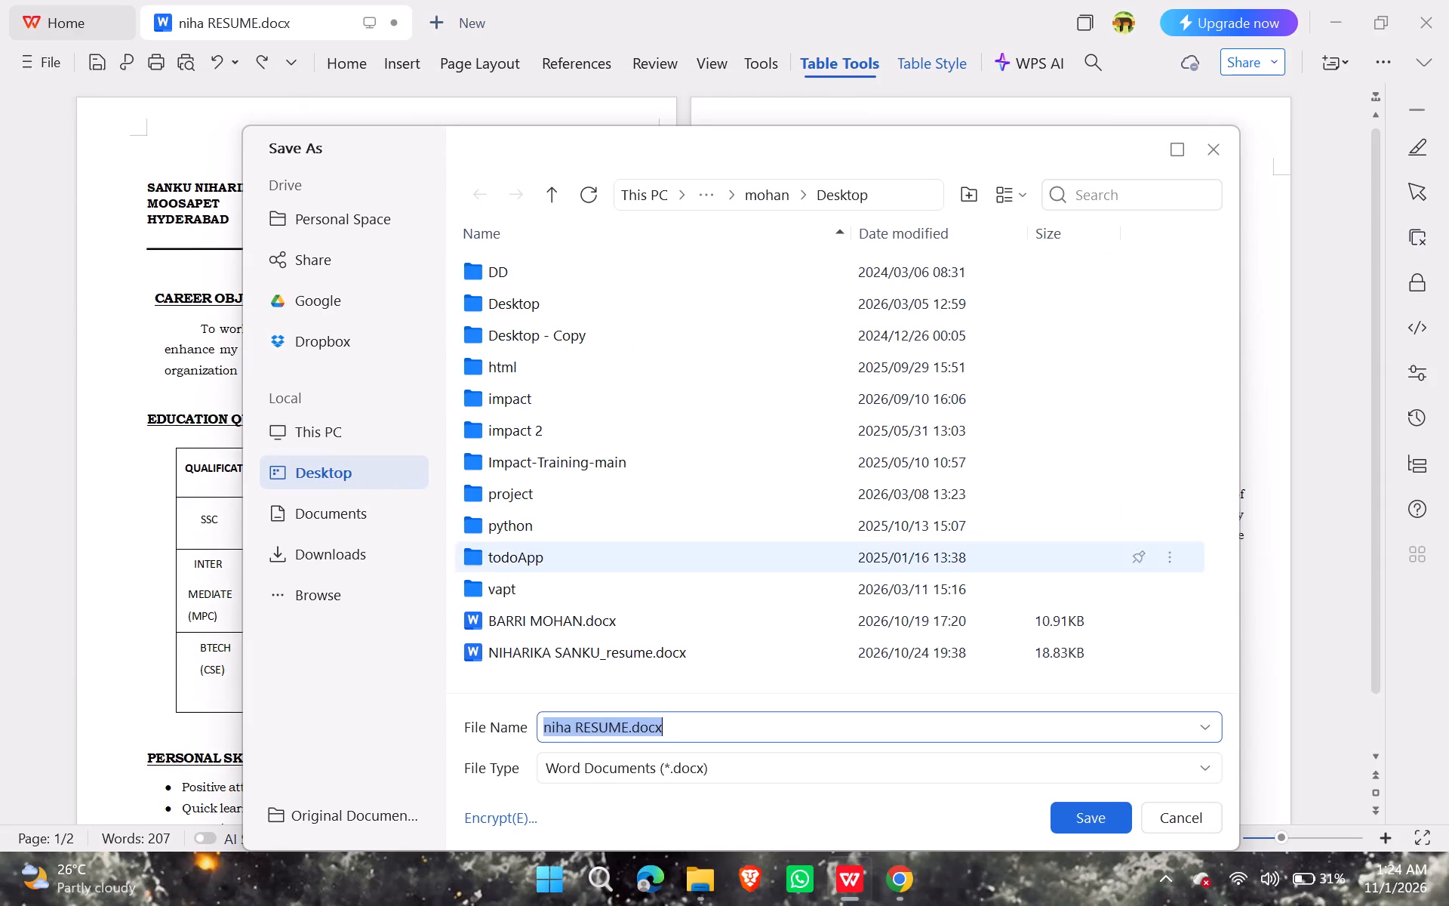
left_click(573, 723)
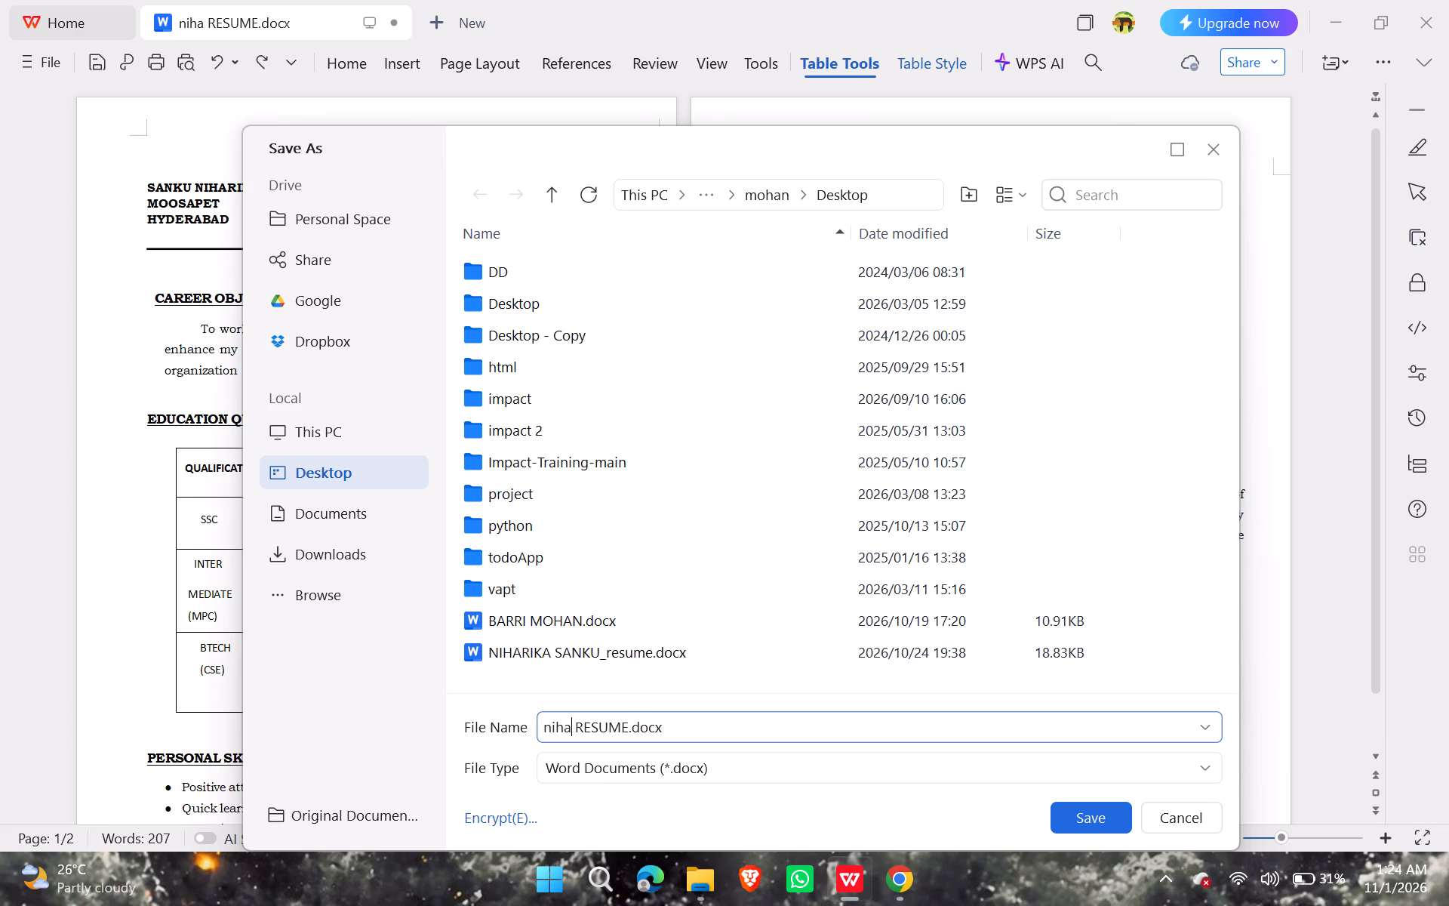
key("2")
key("1")
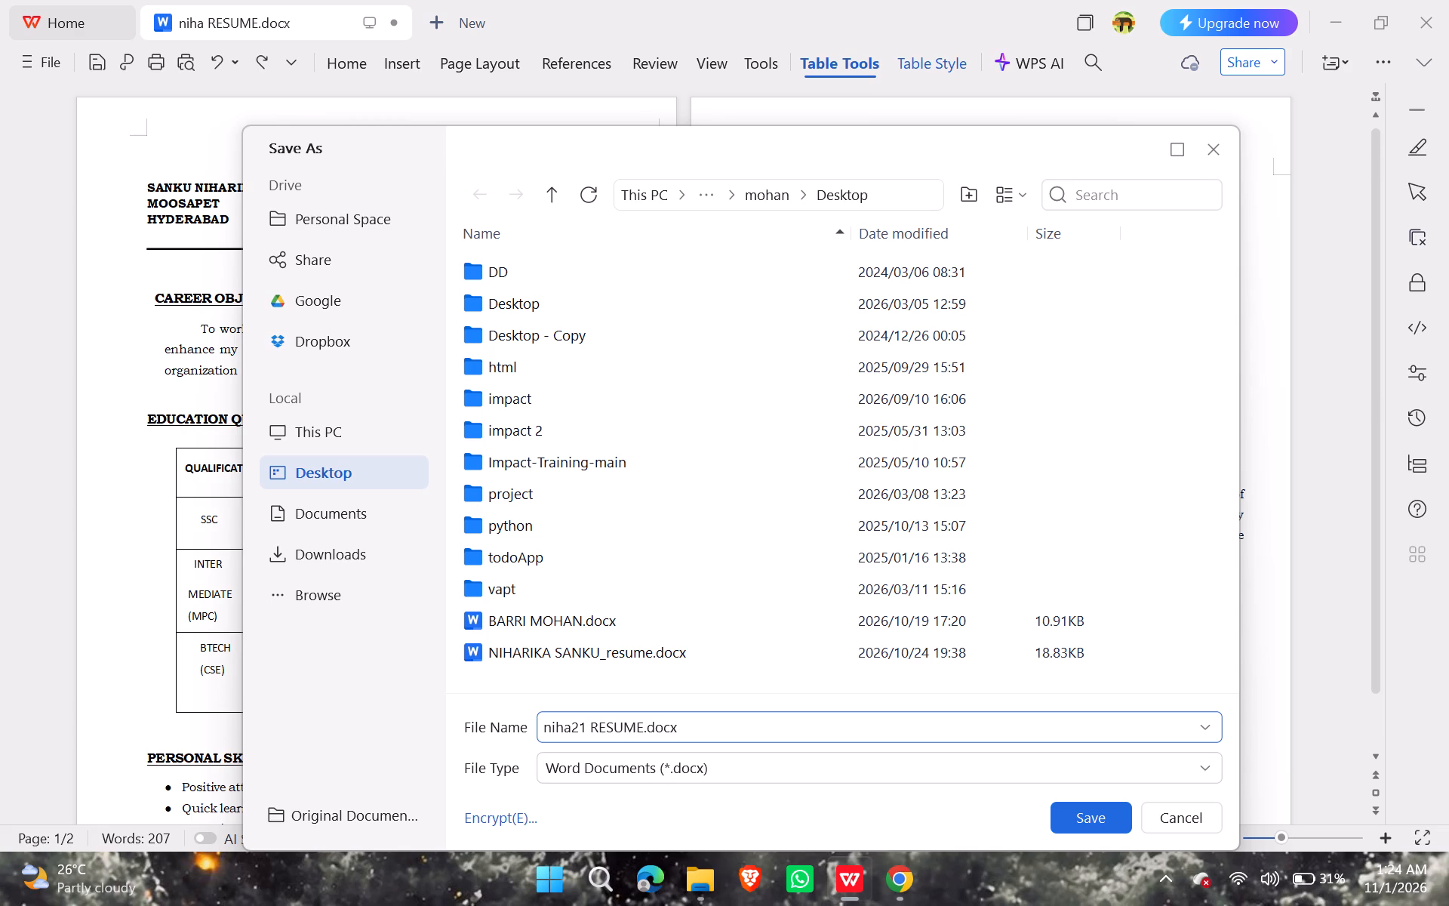
left_click(739, 758)
scroll(765, 687, "down", 3)
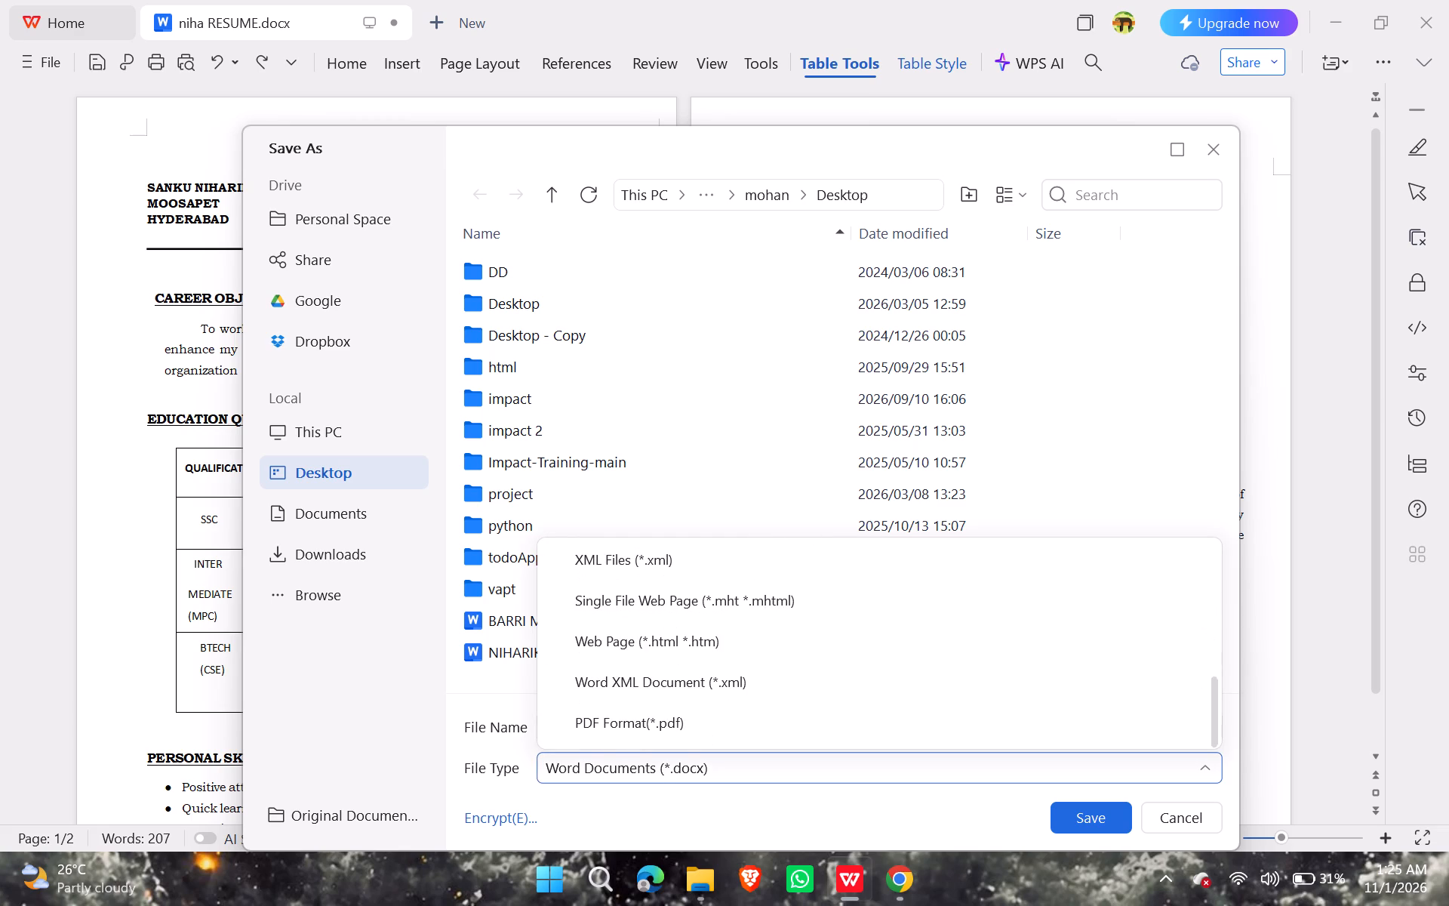
left_click(737, 723)
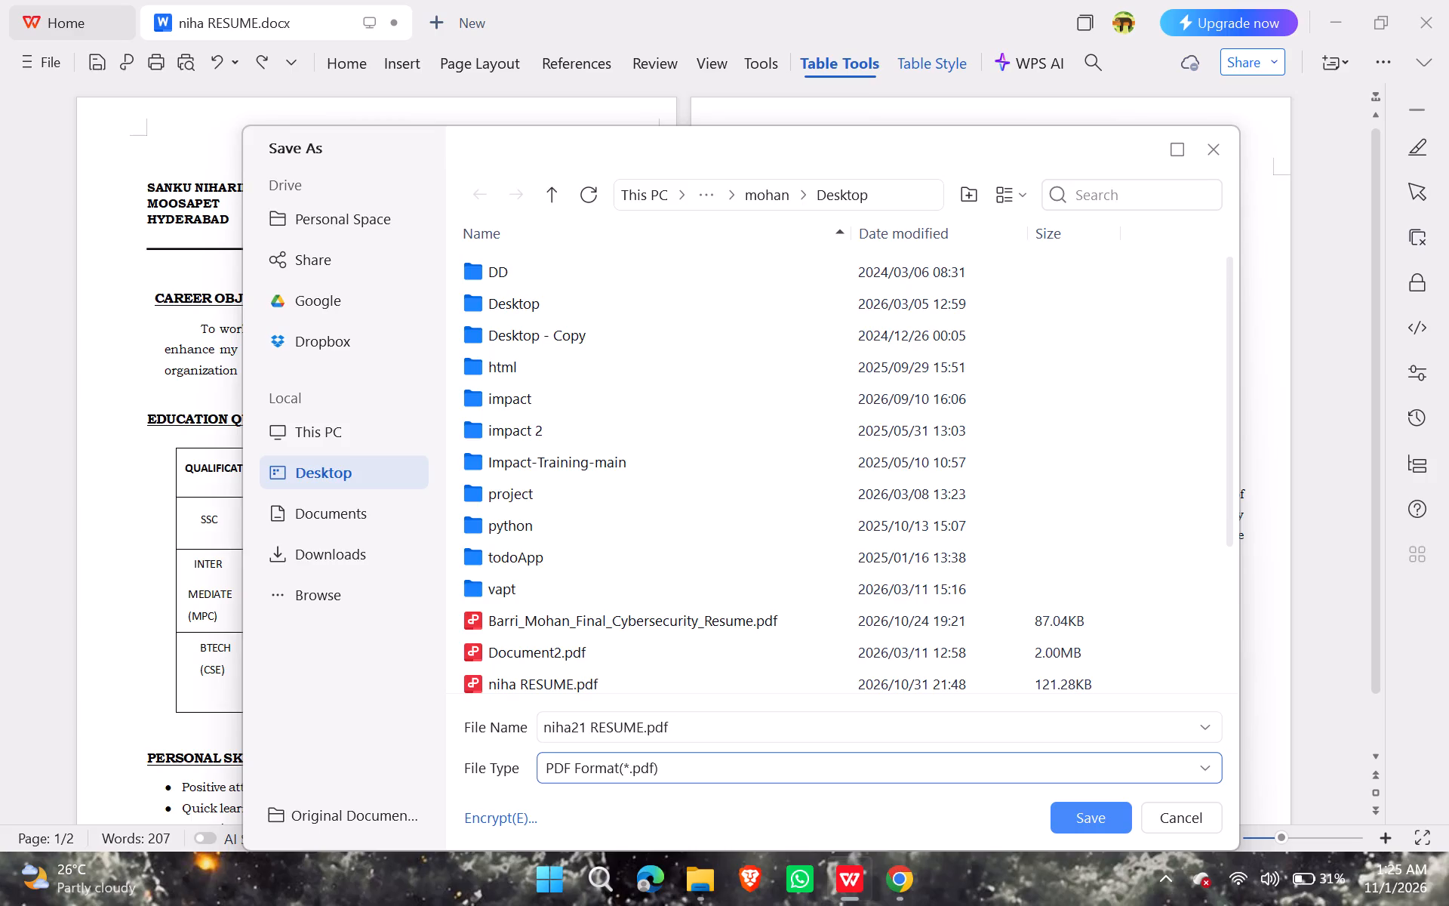
left_click(1073, 809)
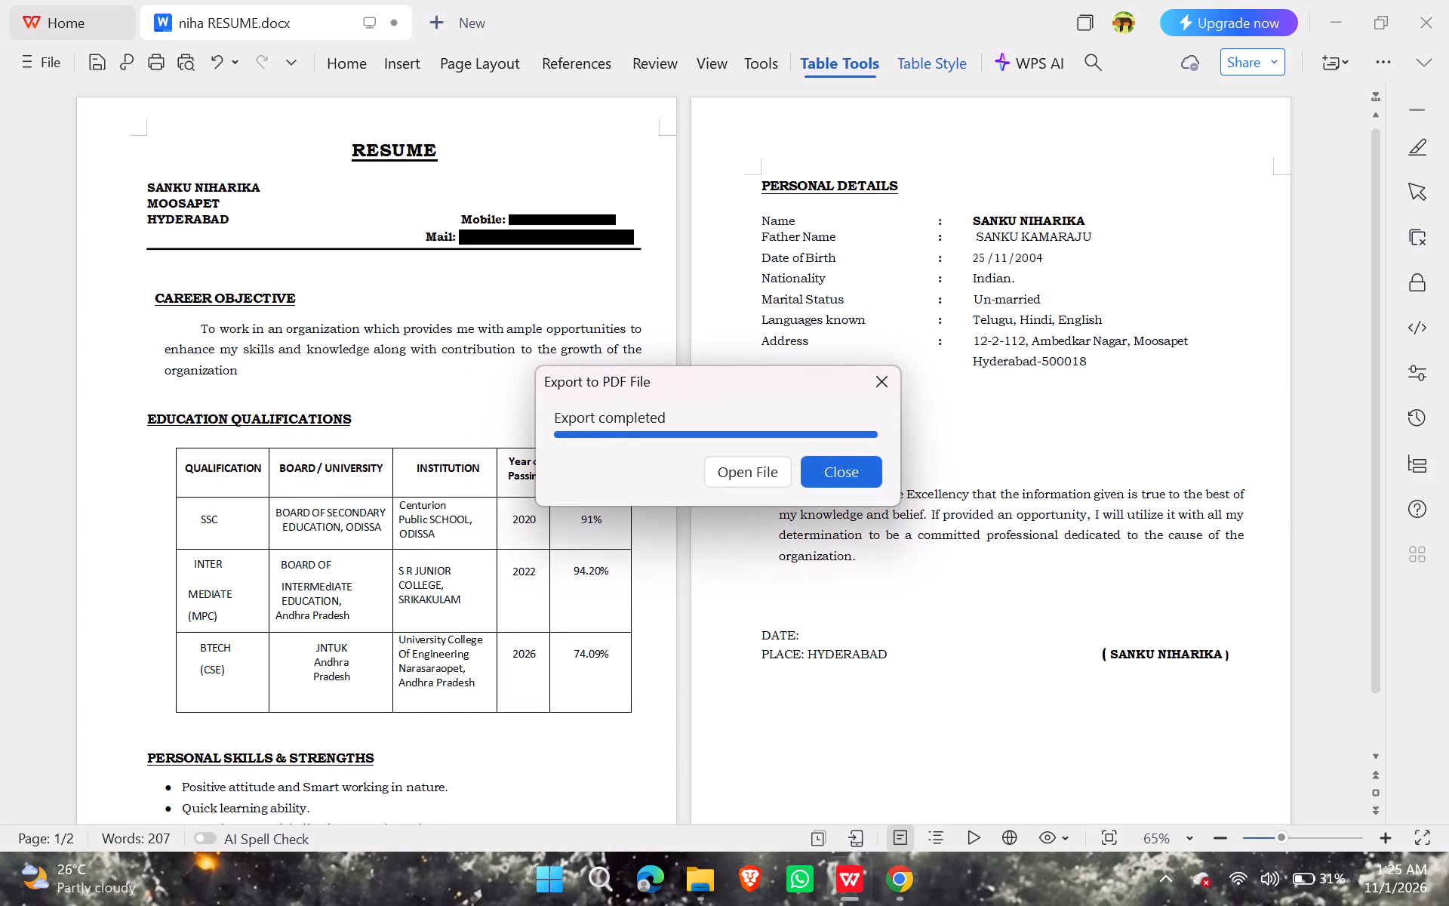
Open the exported PDF, examine the education table and the layout of both pages, and return to the niha RESUME.docx document.
left_click(731, 466)
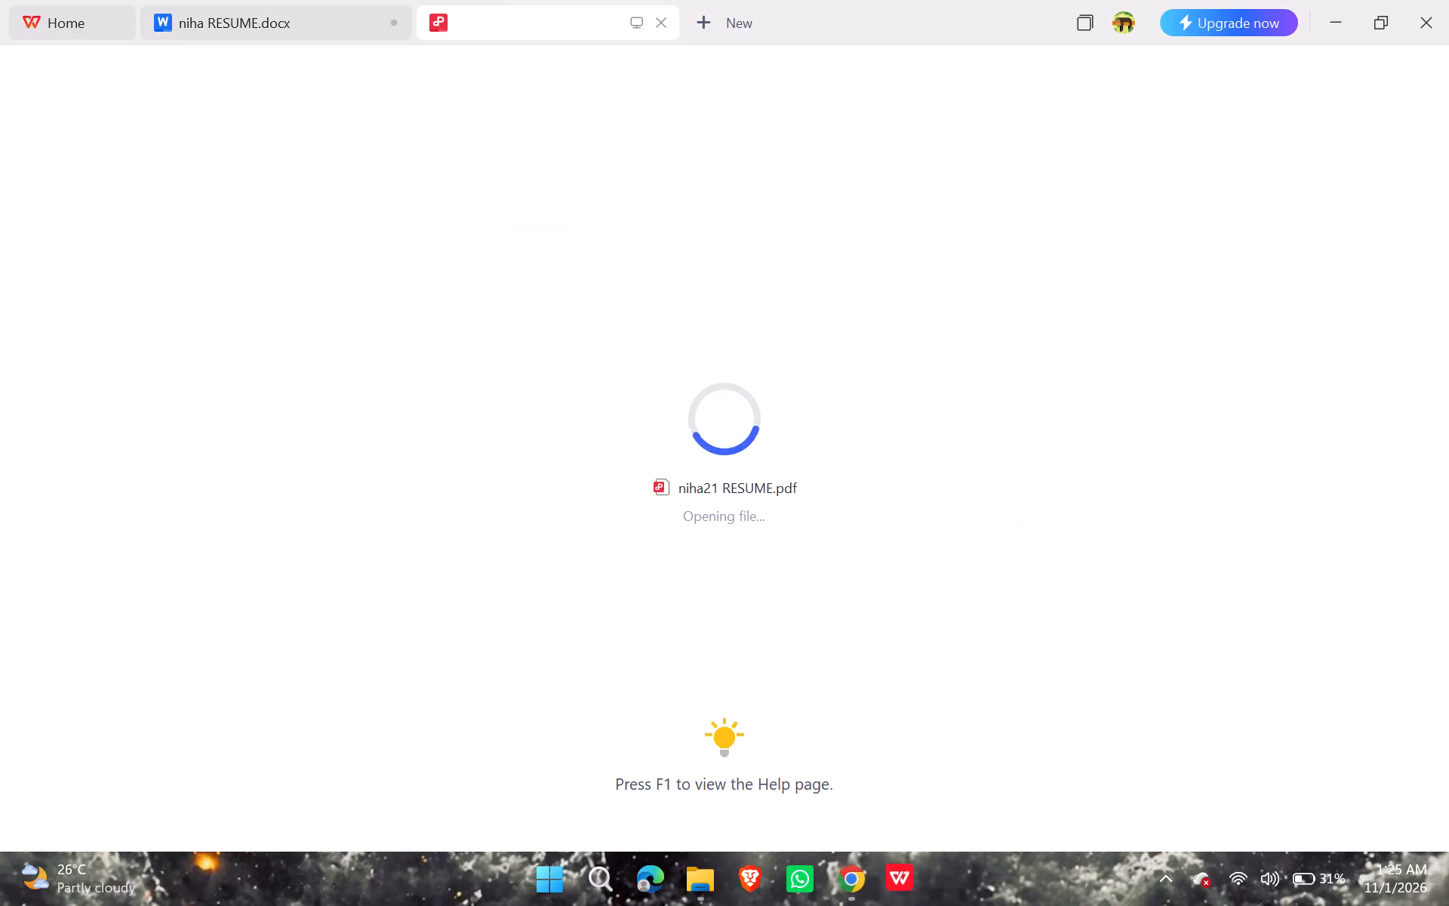
scroll(731, 466, "down", 2, "ctrl")
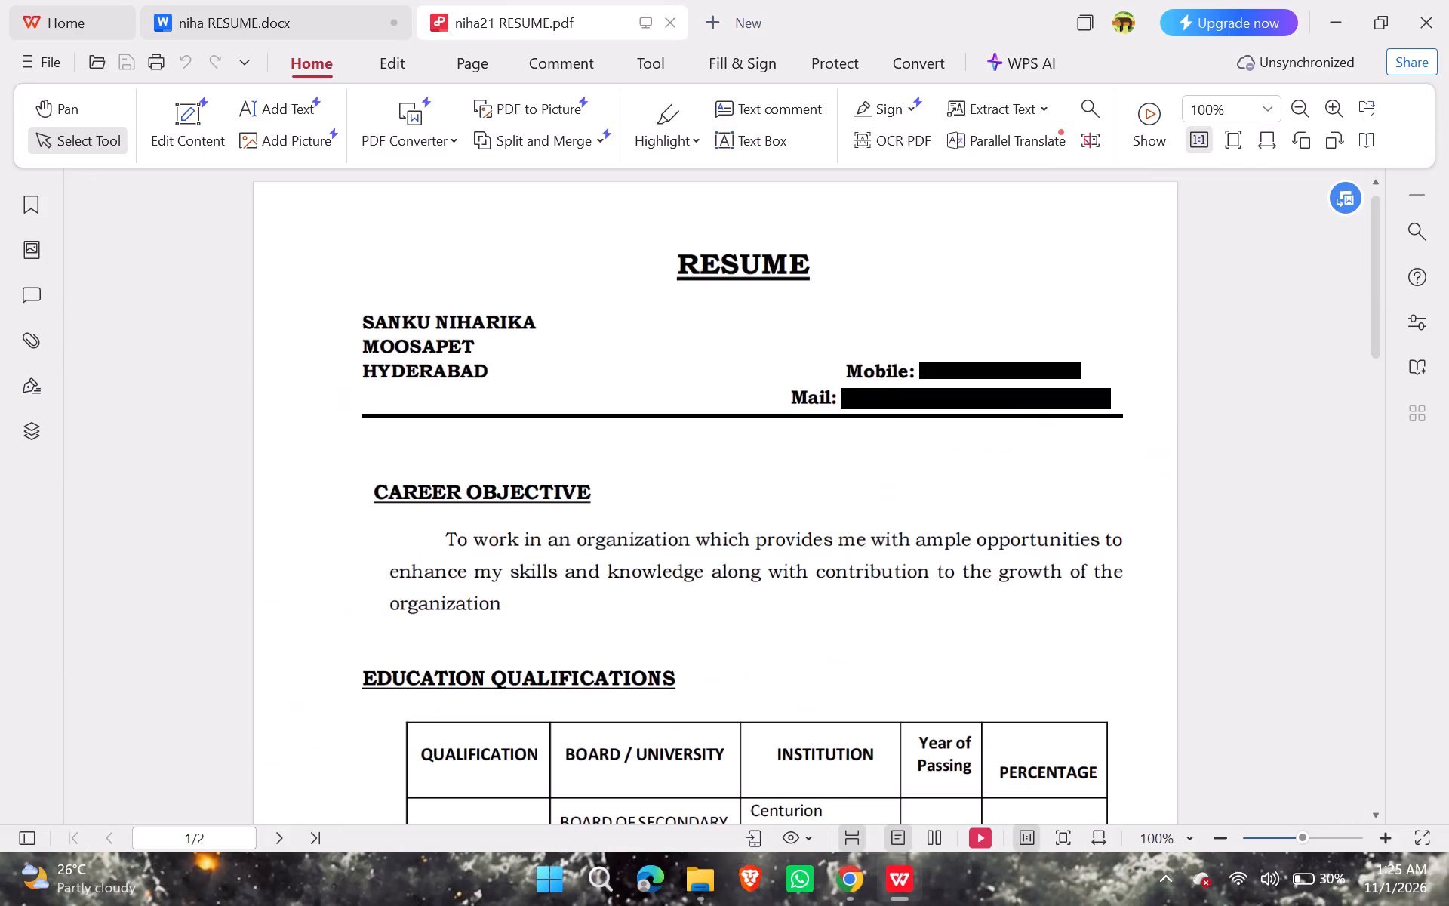
scroll(731, 466, "down", 4, "ctrl")
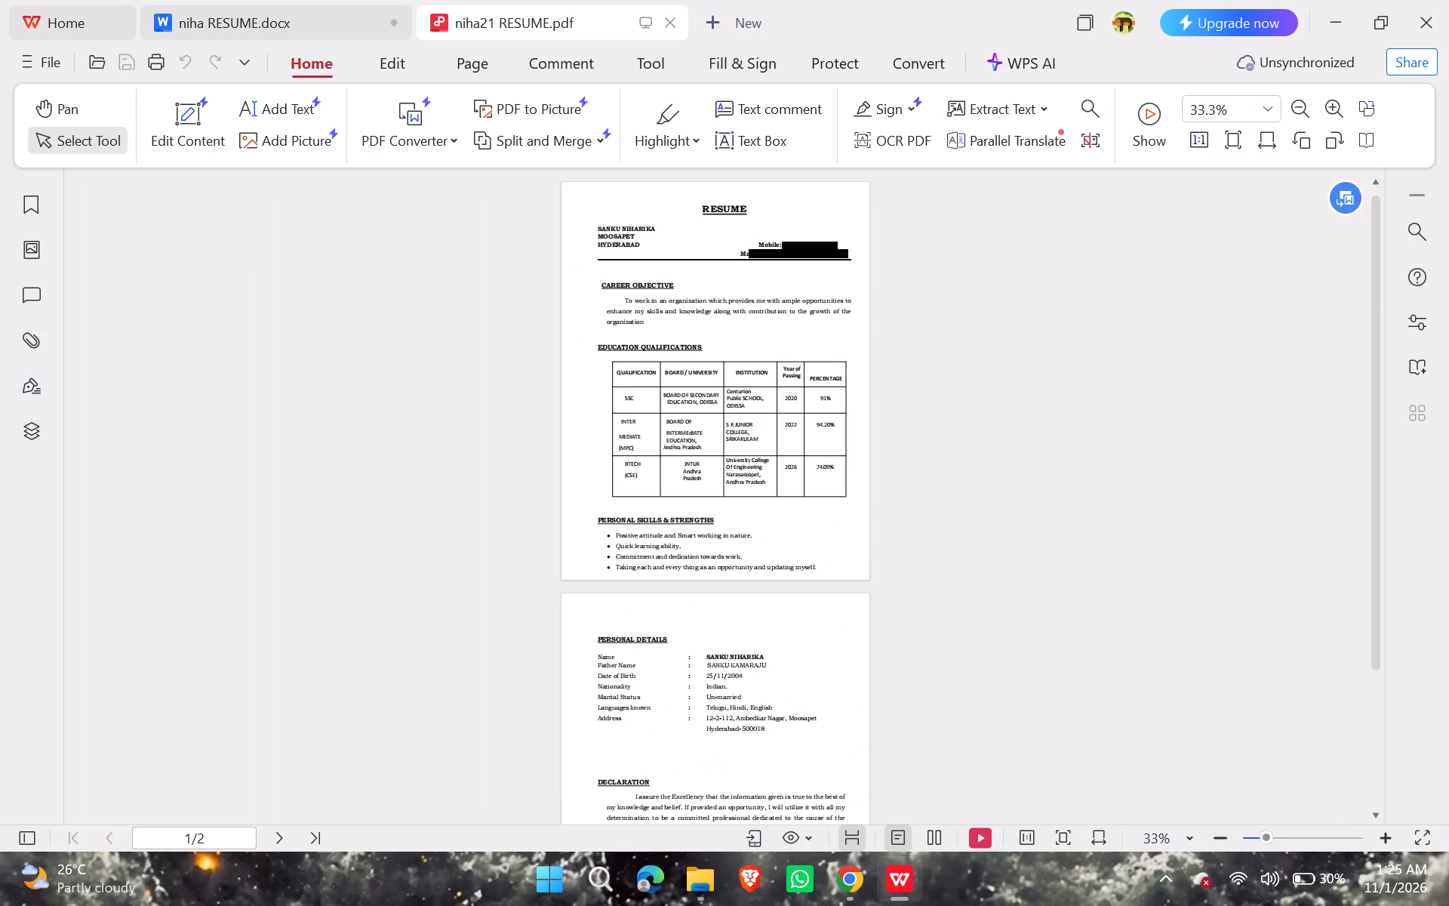
scroll(731, 466, "down", 1)
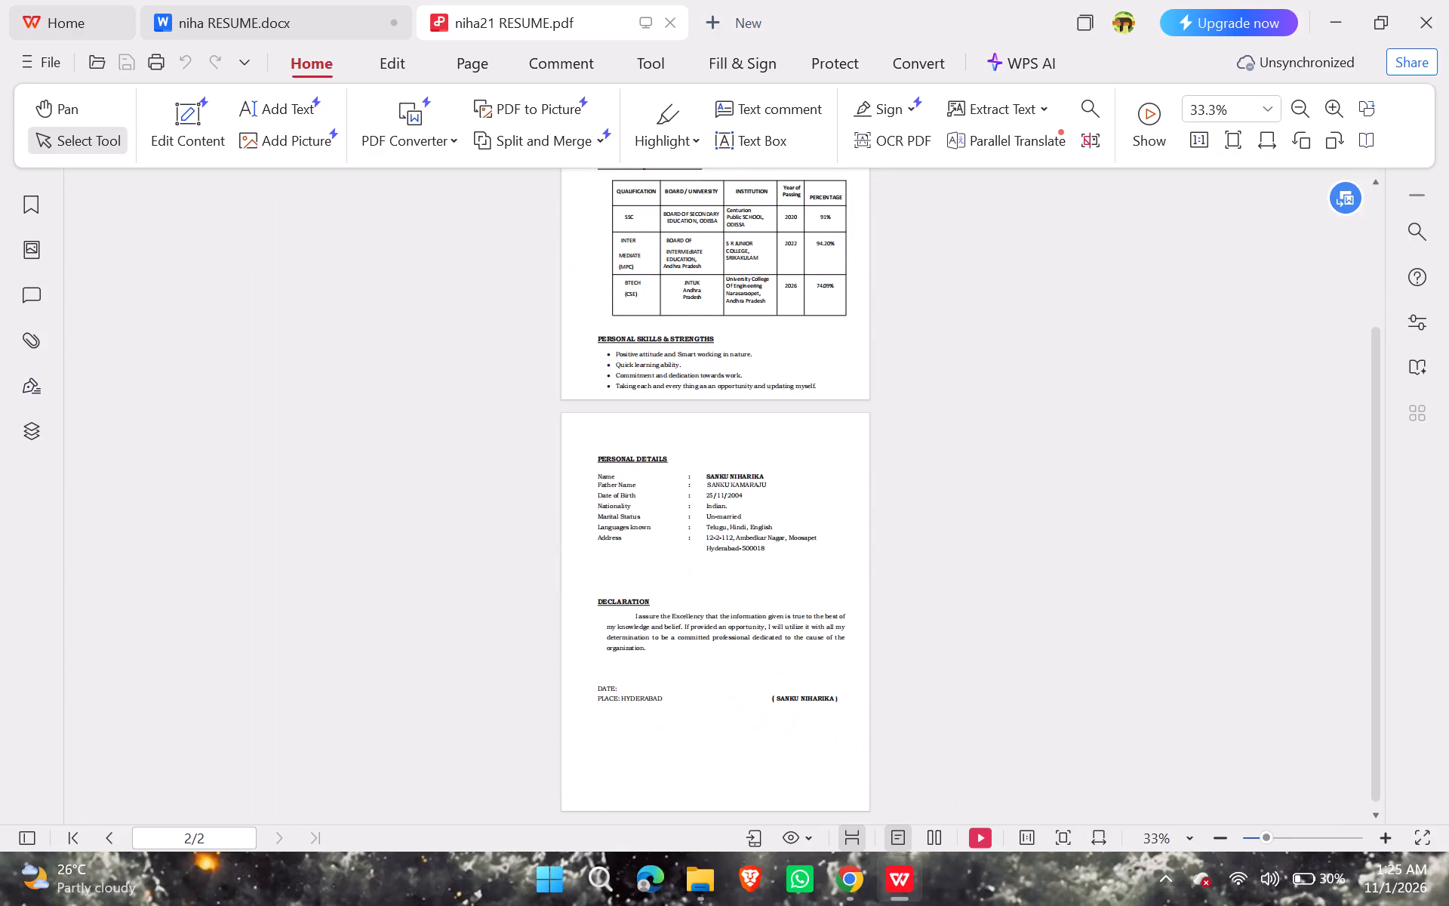
scroll(731, 466, "up", 1)
scroll(731, 466, "down", 1)
scroll(731, 466, "up", 2)
scroll(731, 466, "up", 2, "ctrl")
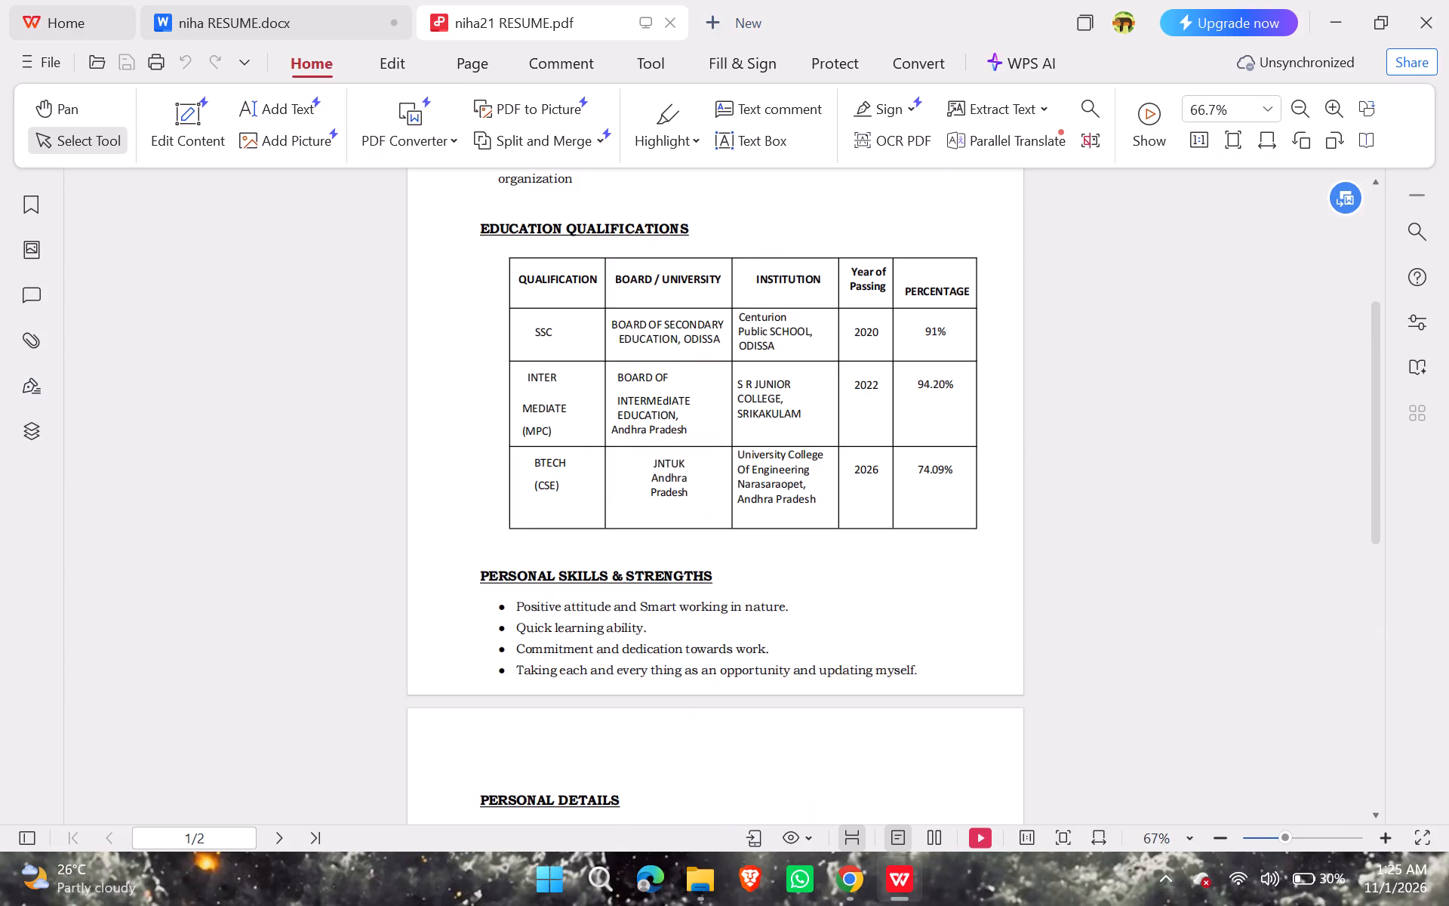
scroll(731, 466, "down", 3)
scroll(731, 466, "up", 1)
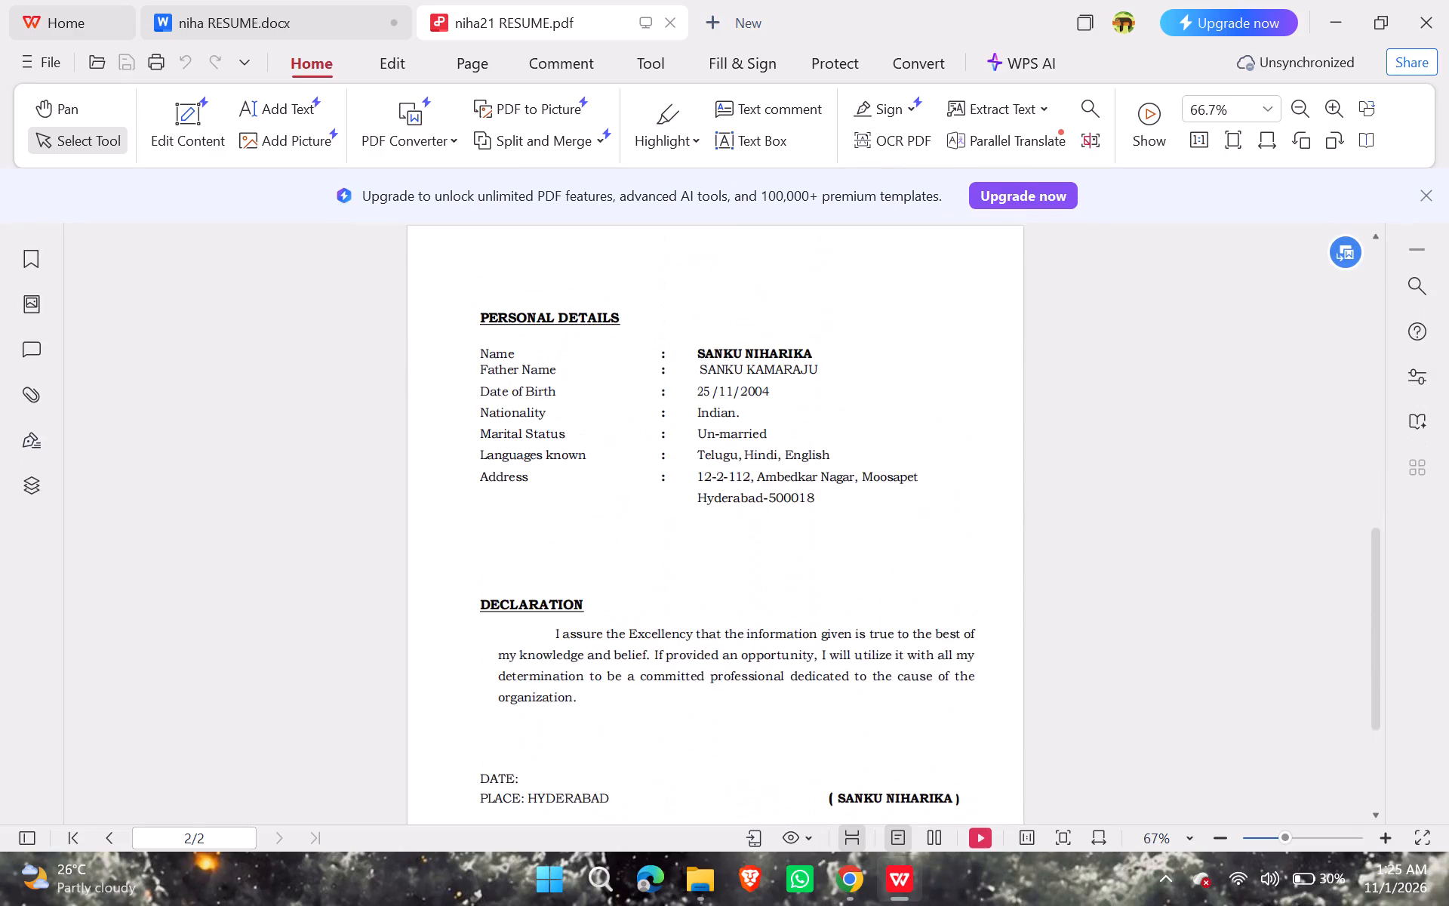
scroll(731, 466, "up", 3)
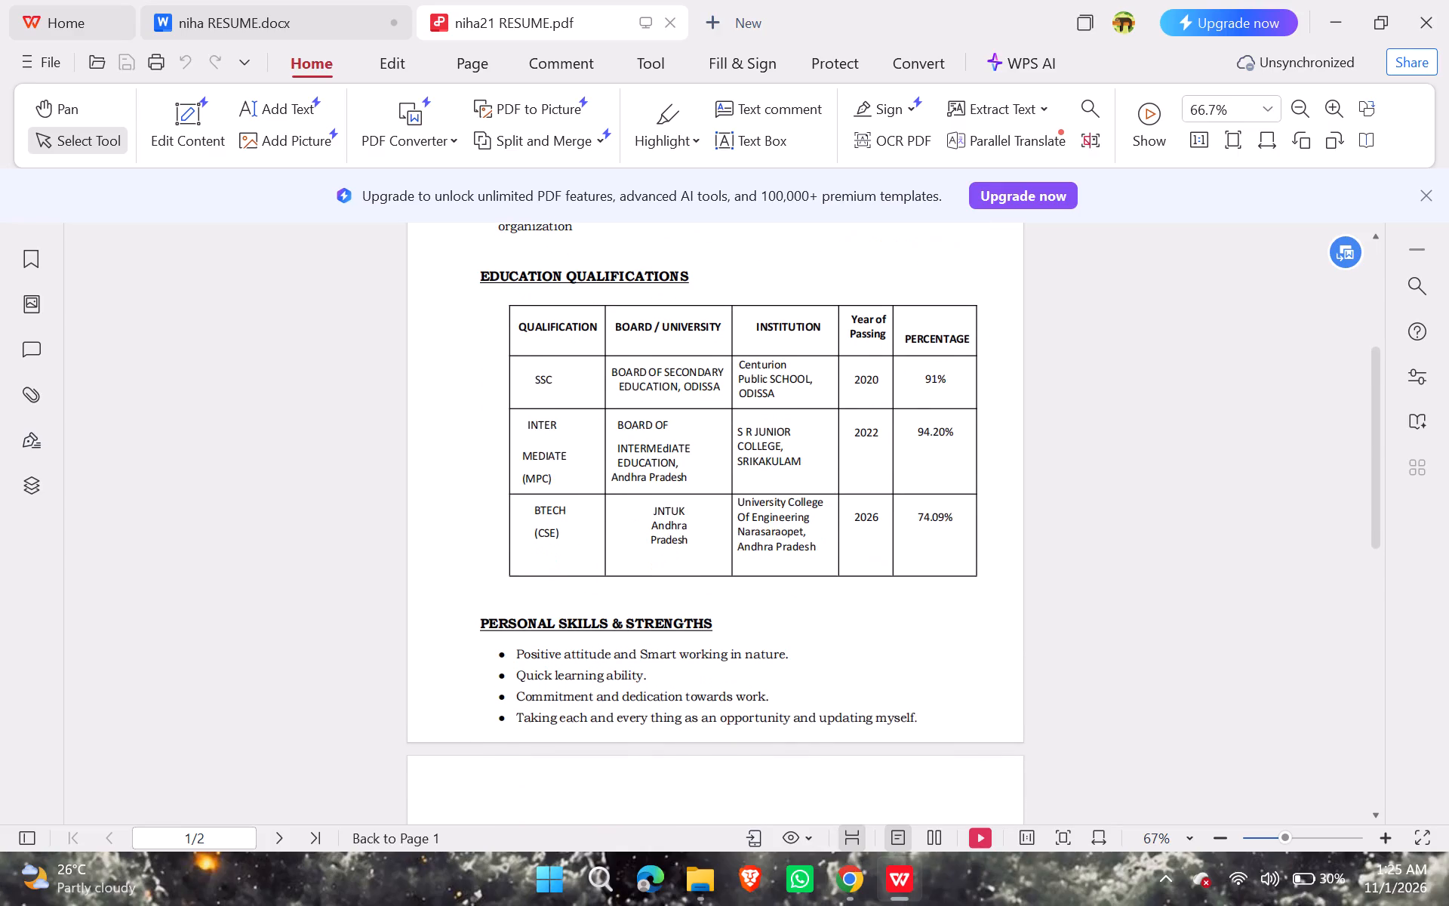
left_click(294, 8)
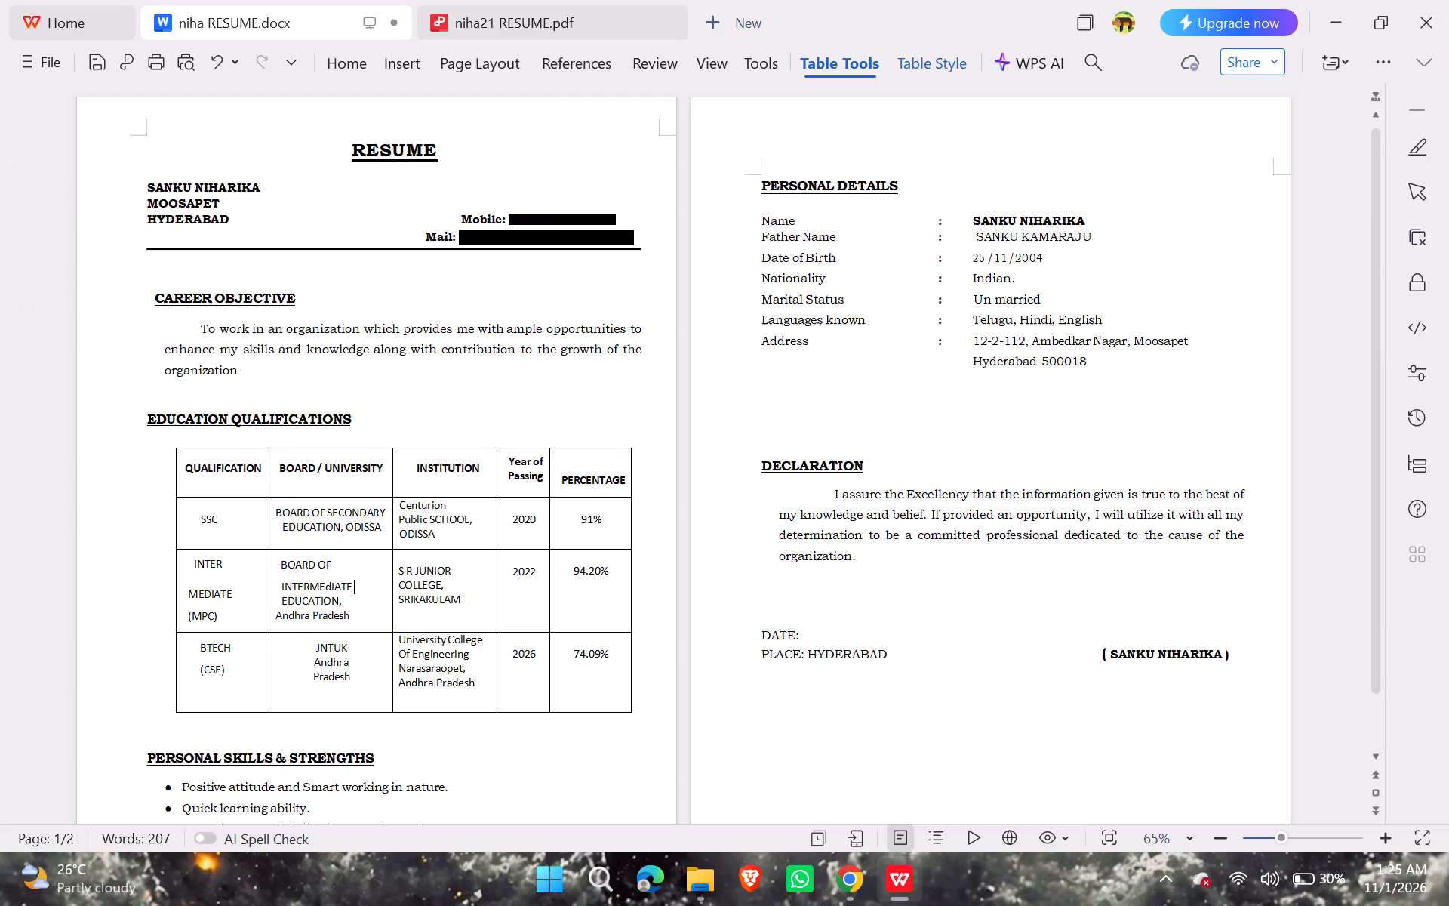
Remove one blank line between the education table and the PERSONAL SKILLS & STRENGTHS heading.
scroll(410, 428, "down", 2)
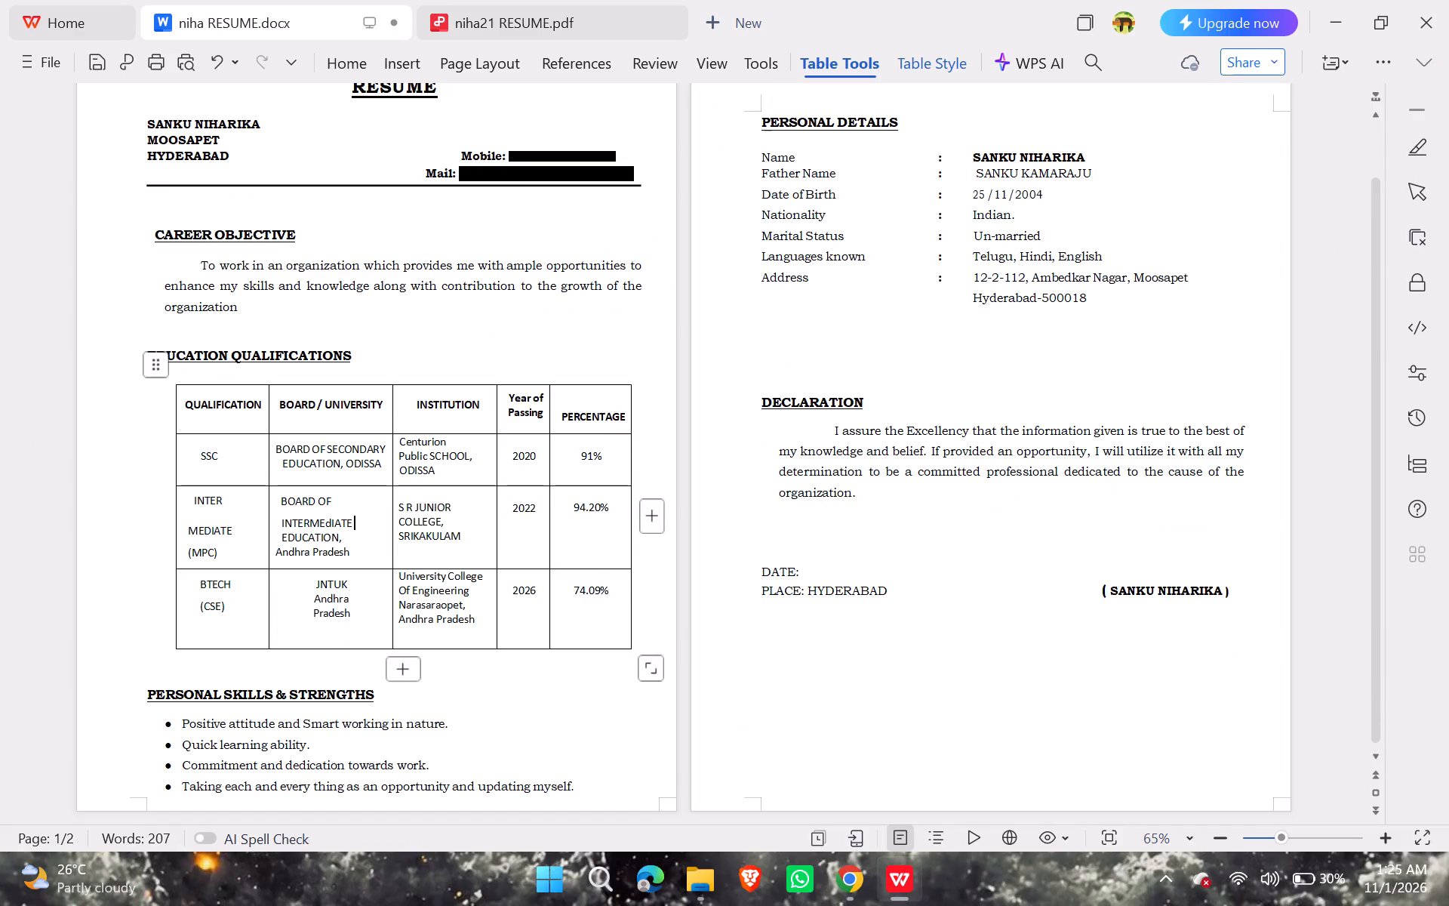
left_click(235, 681)
key("BackSpace")
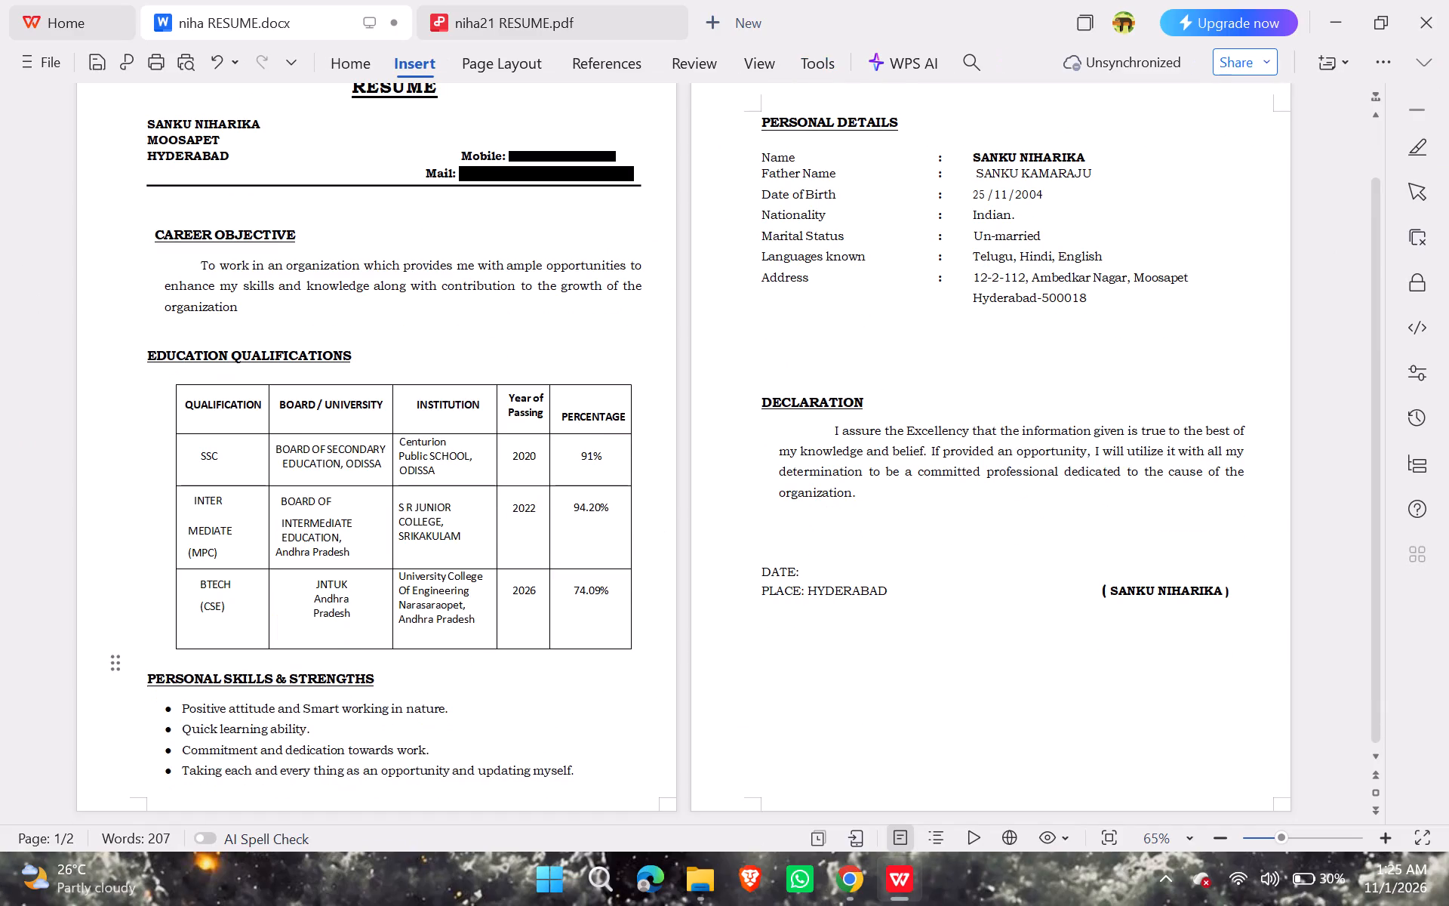
scroll(235, 681, "down", 2)
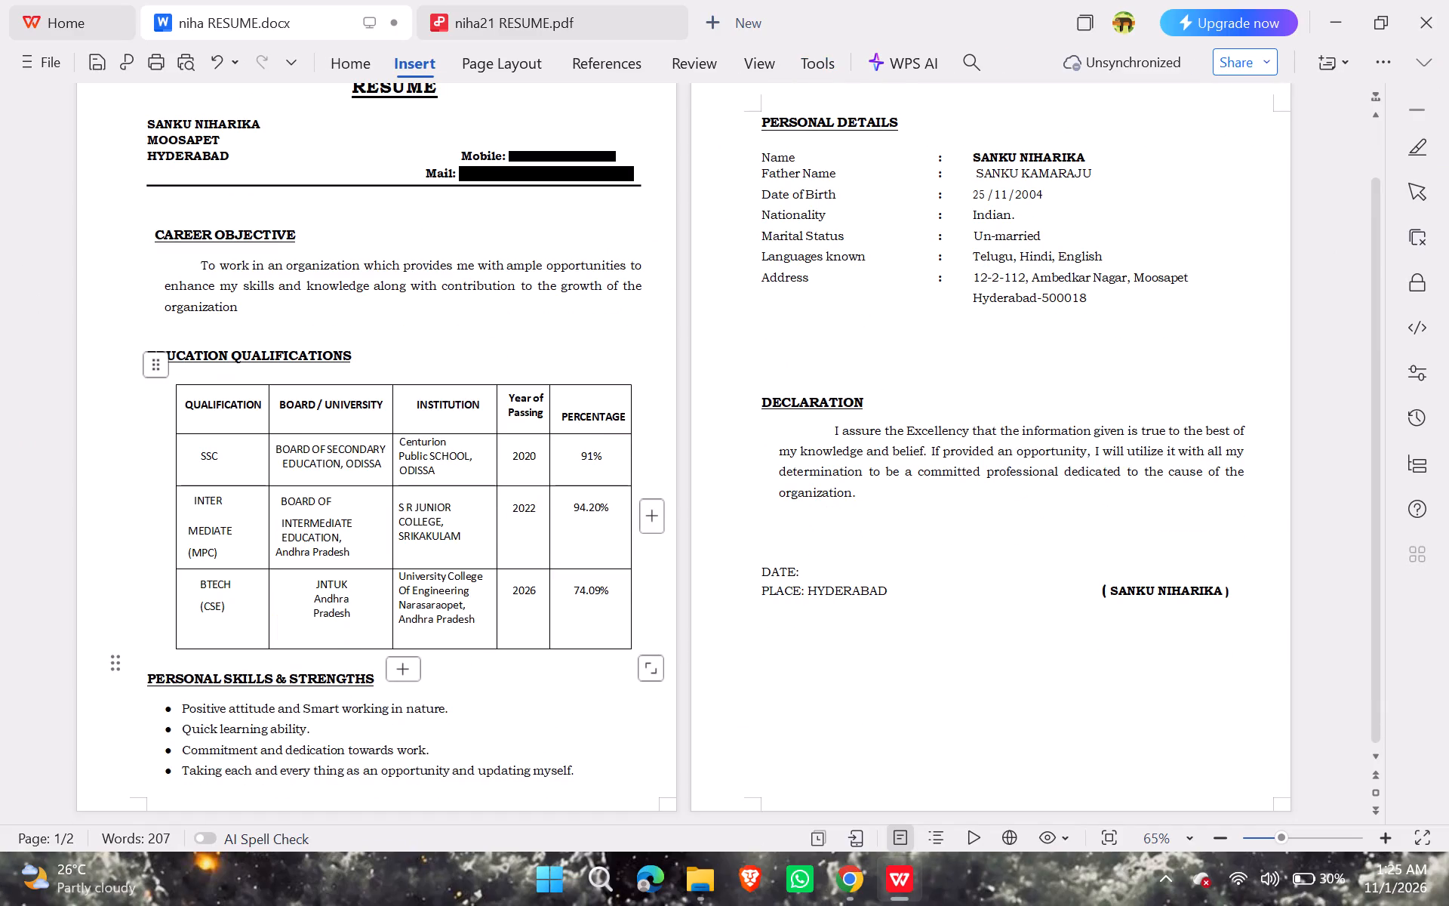